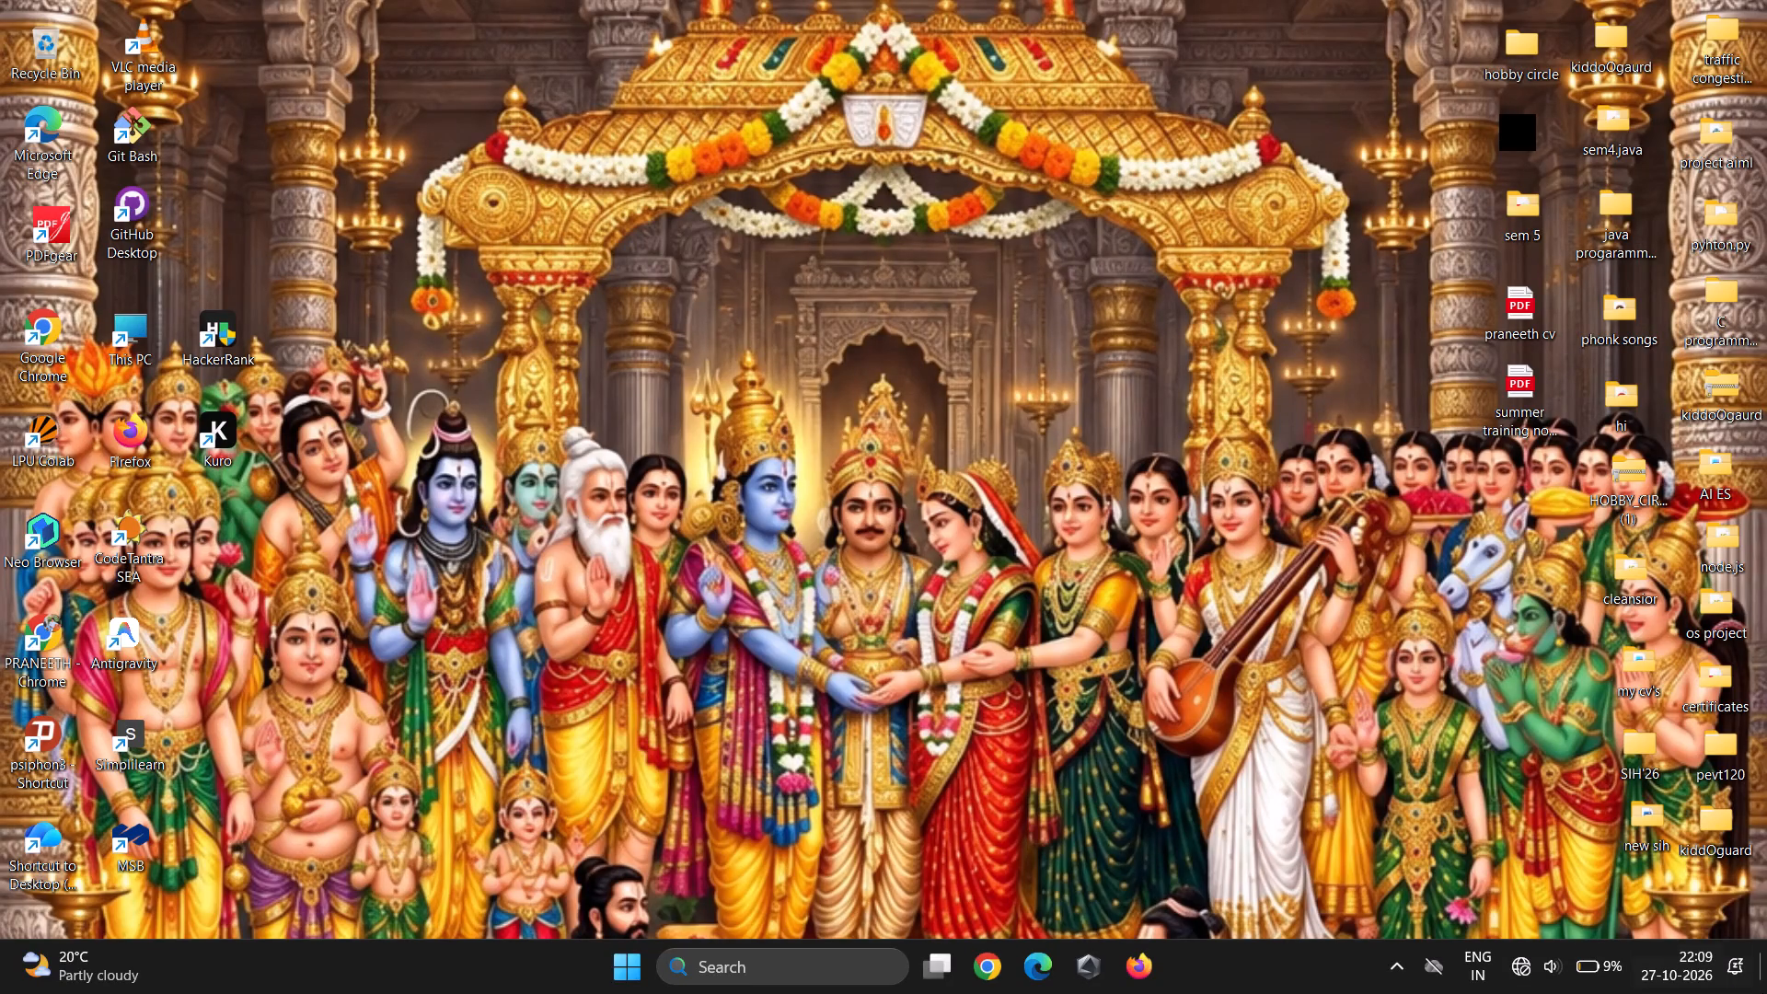
# Connect the paired realme Buds T110 over Bluetooth.
pyautogui.click(1547, 970)
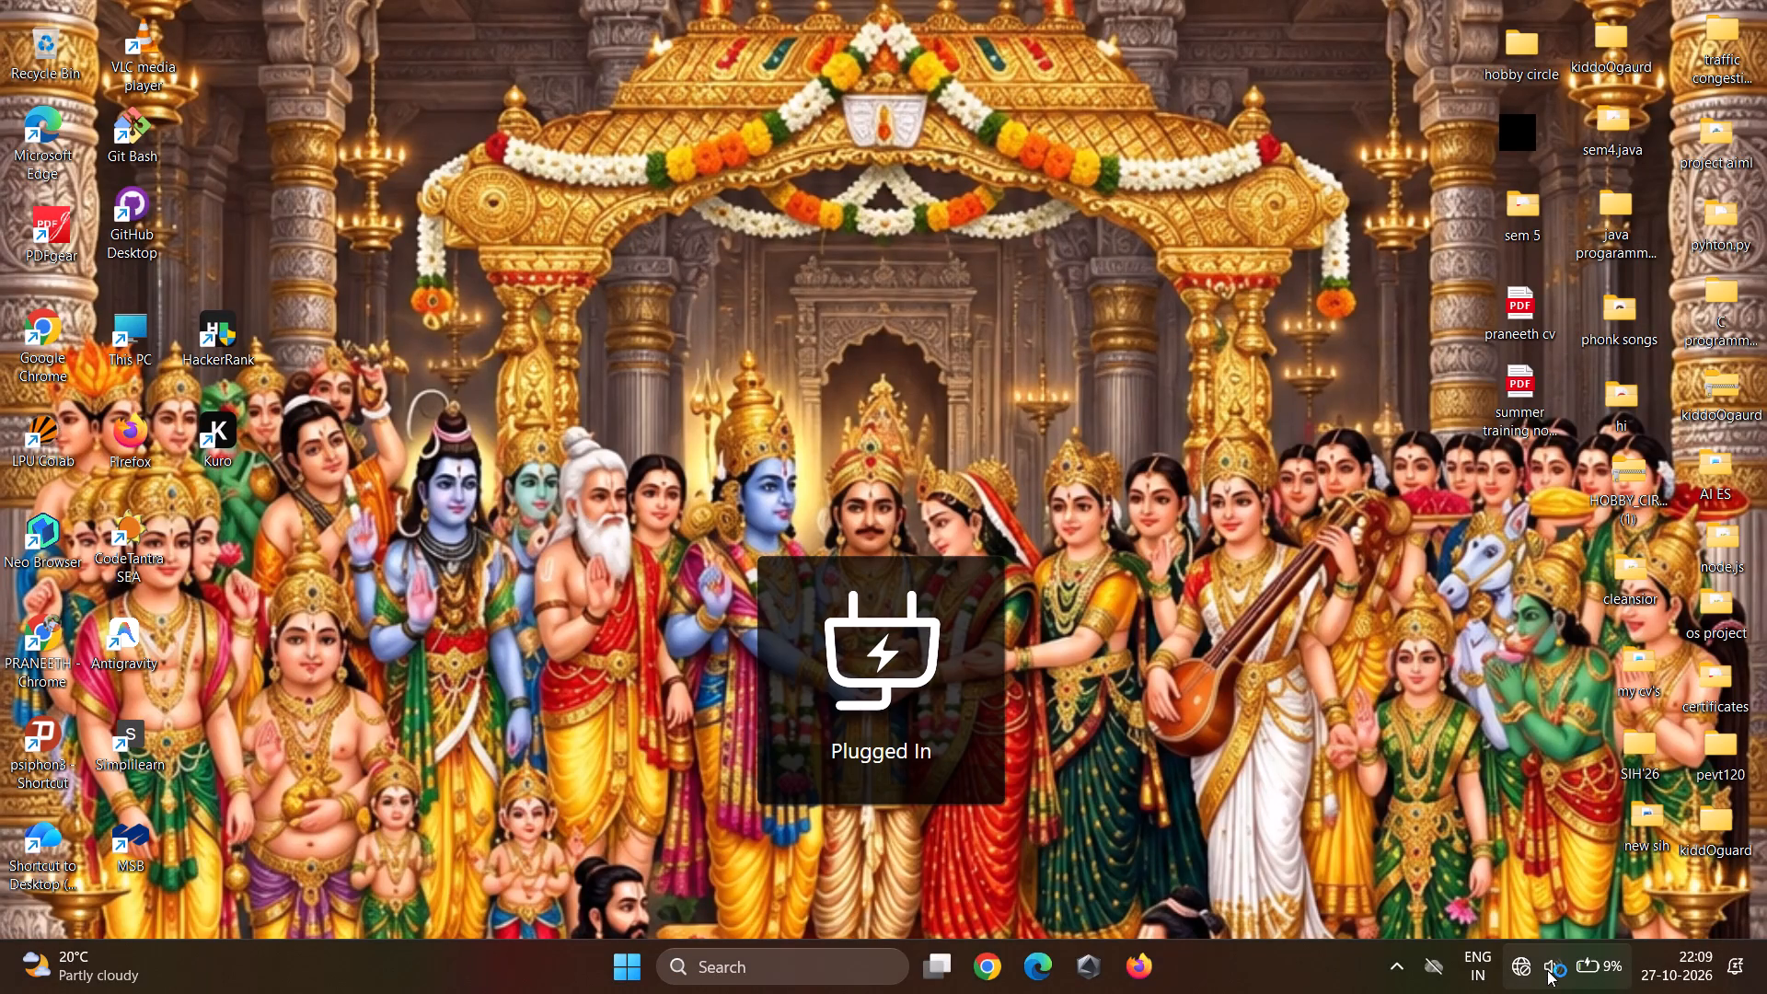
pyautogui.click(1559, 541)
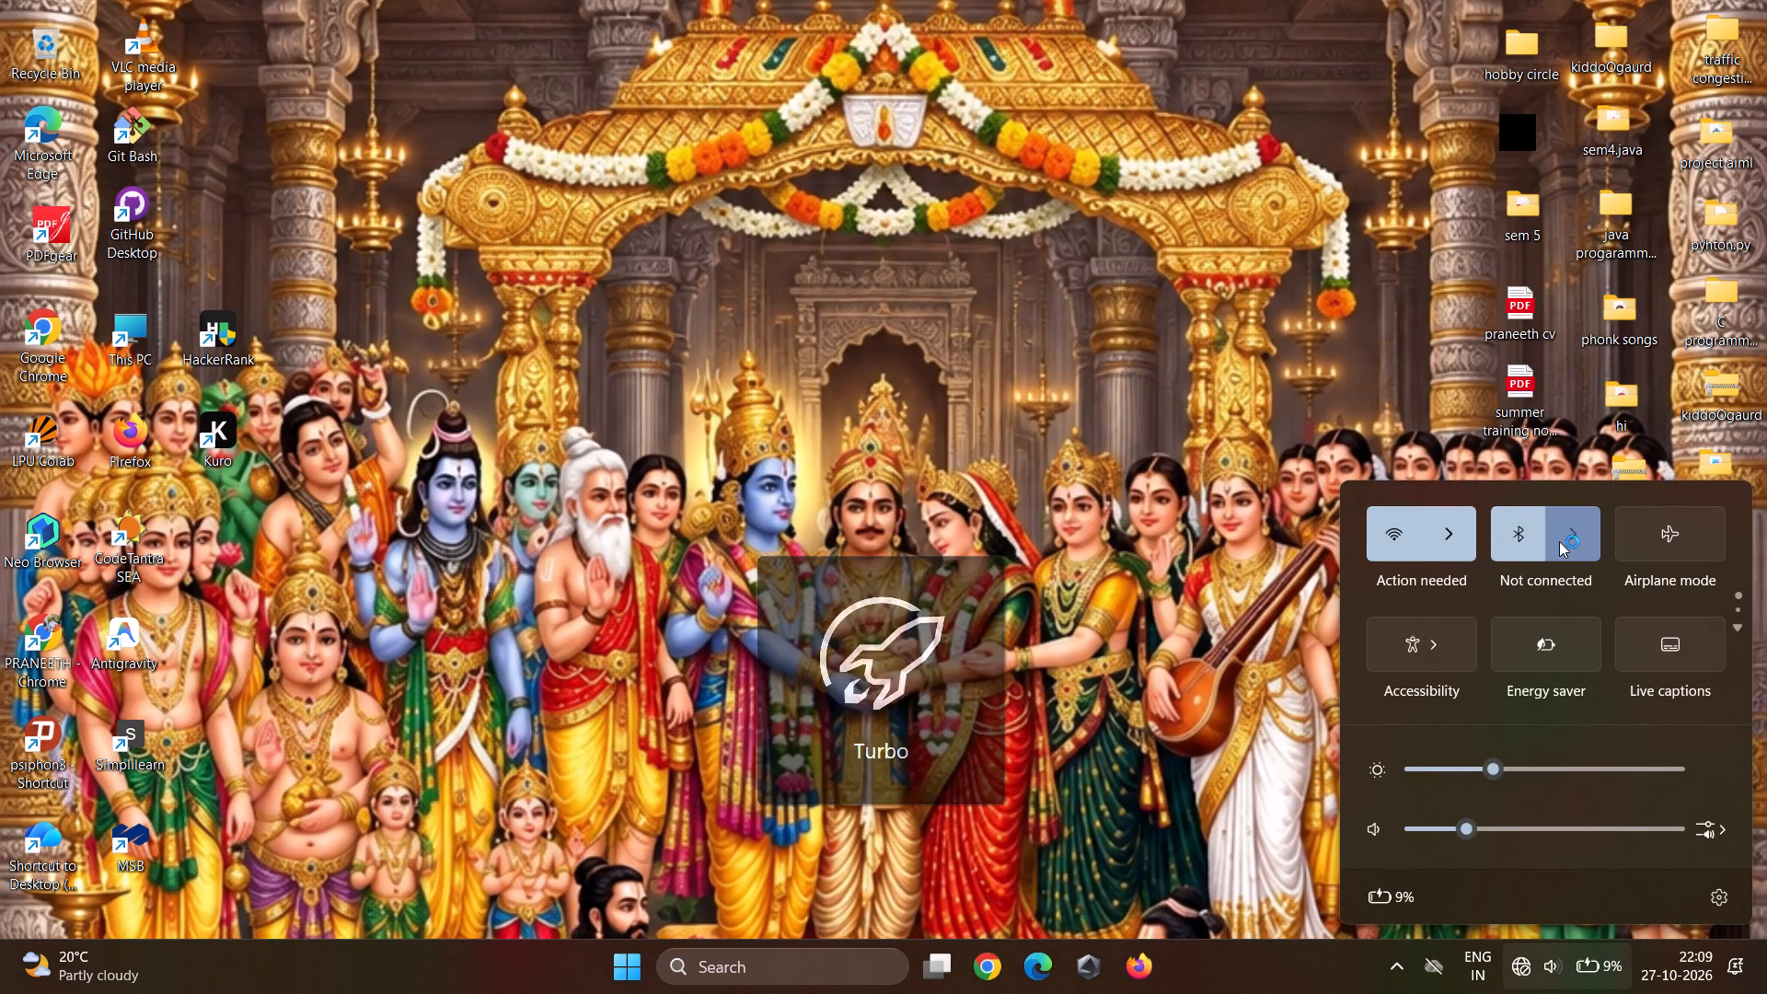
pyautogui.click(1515, 612)
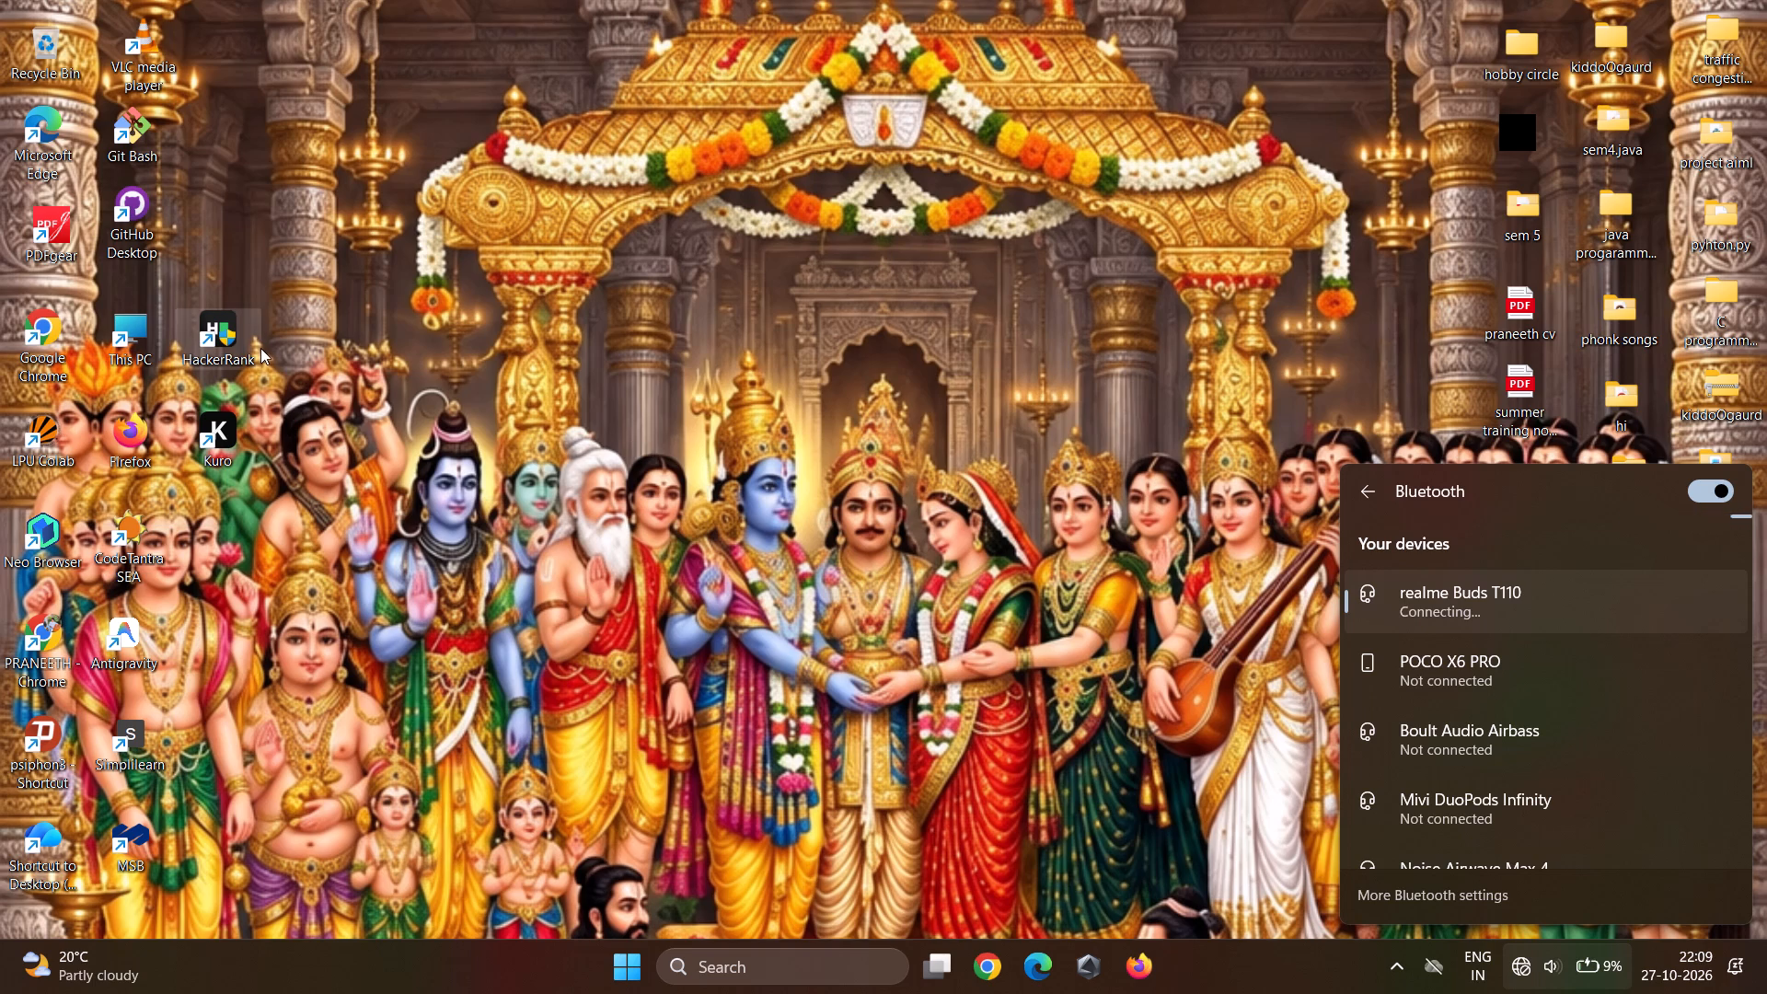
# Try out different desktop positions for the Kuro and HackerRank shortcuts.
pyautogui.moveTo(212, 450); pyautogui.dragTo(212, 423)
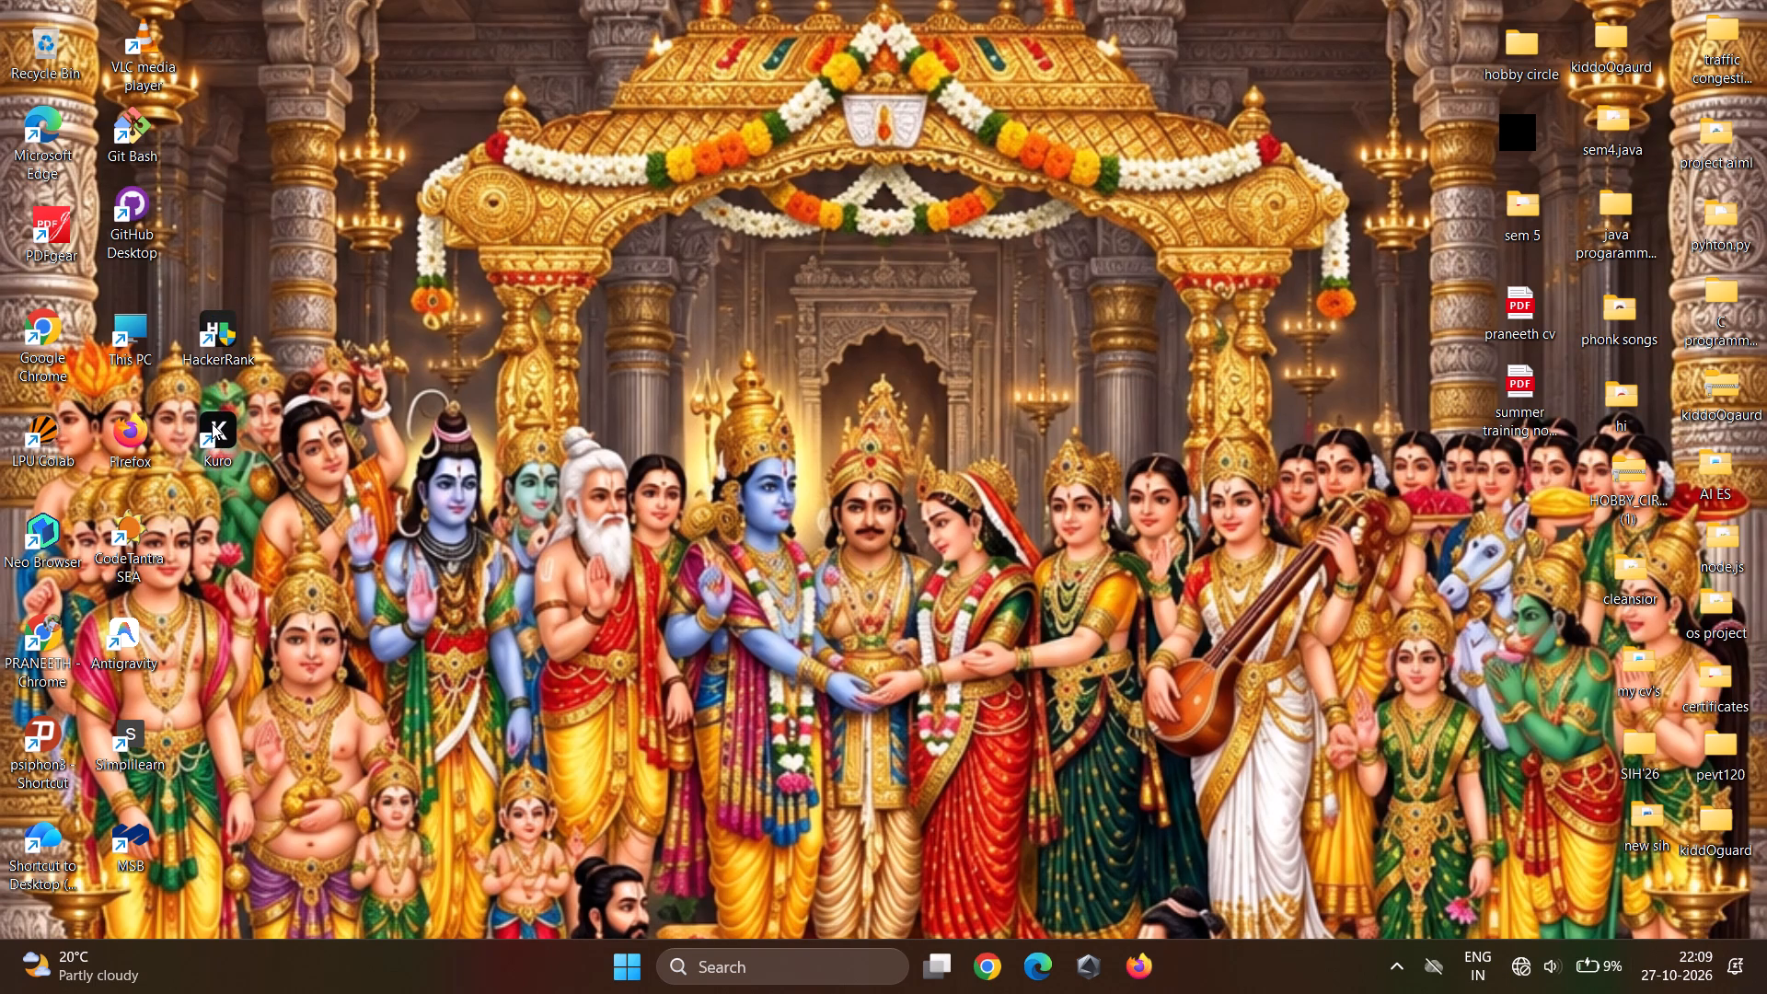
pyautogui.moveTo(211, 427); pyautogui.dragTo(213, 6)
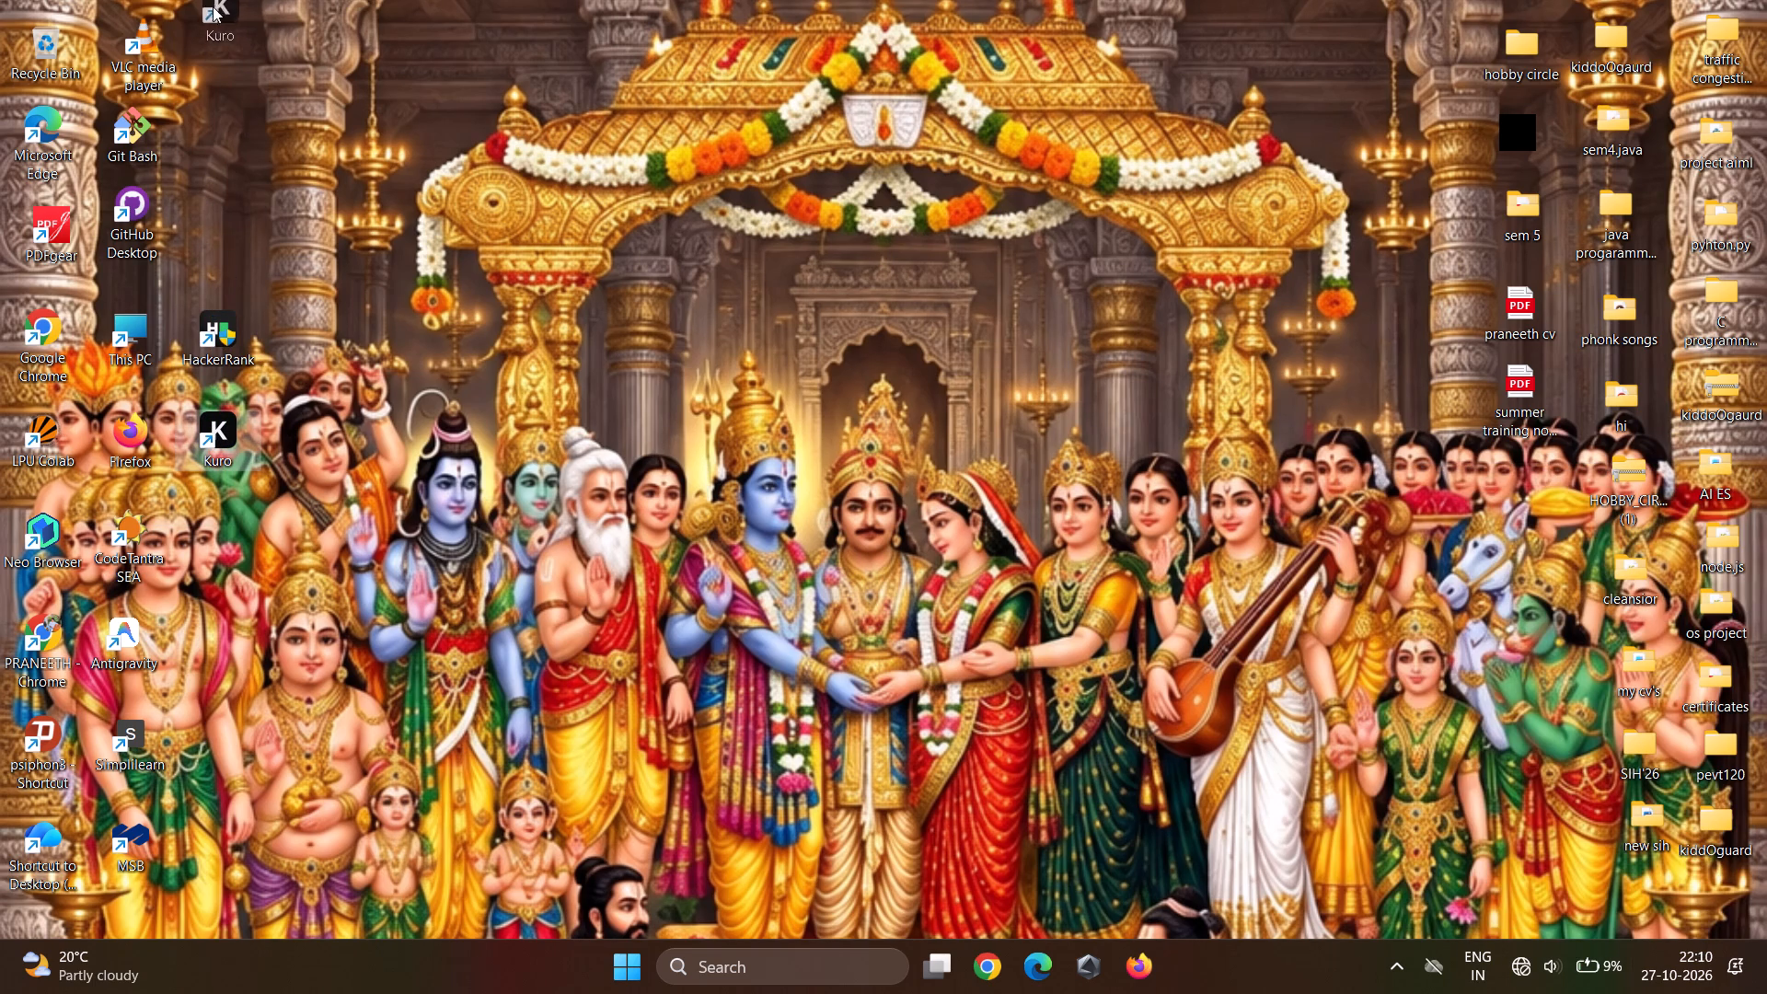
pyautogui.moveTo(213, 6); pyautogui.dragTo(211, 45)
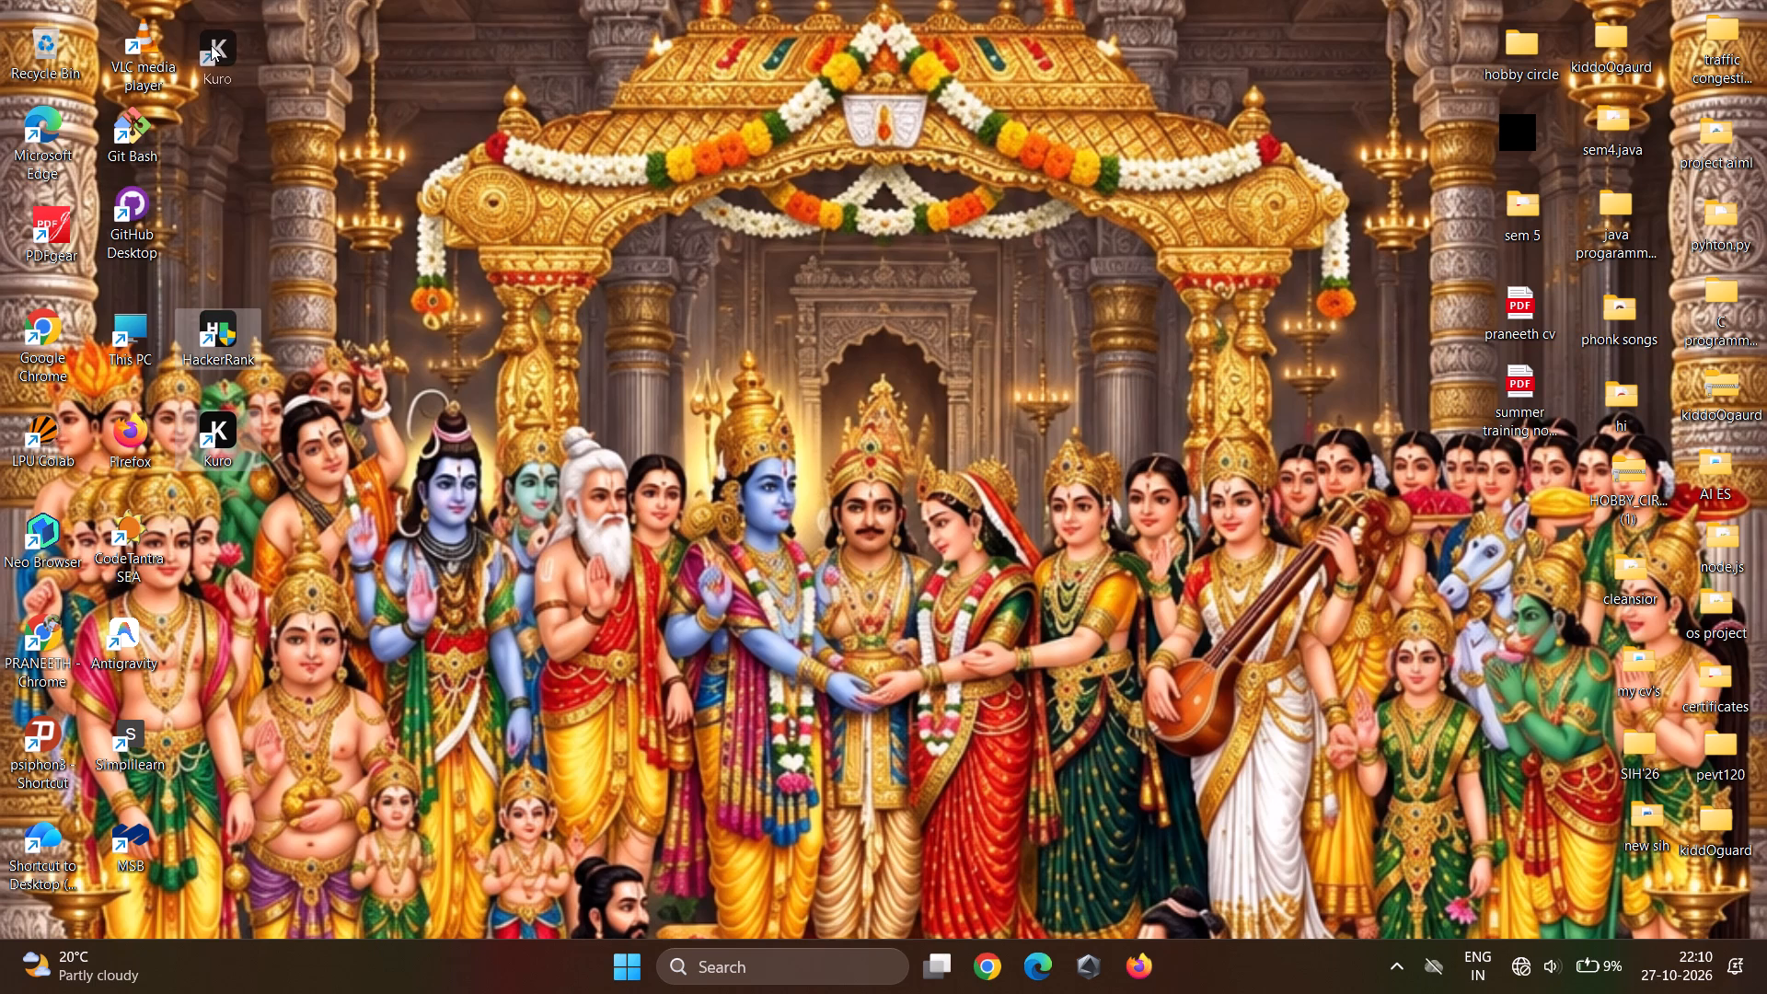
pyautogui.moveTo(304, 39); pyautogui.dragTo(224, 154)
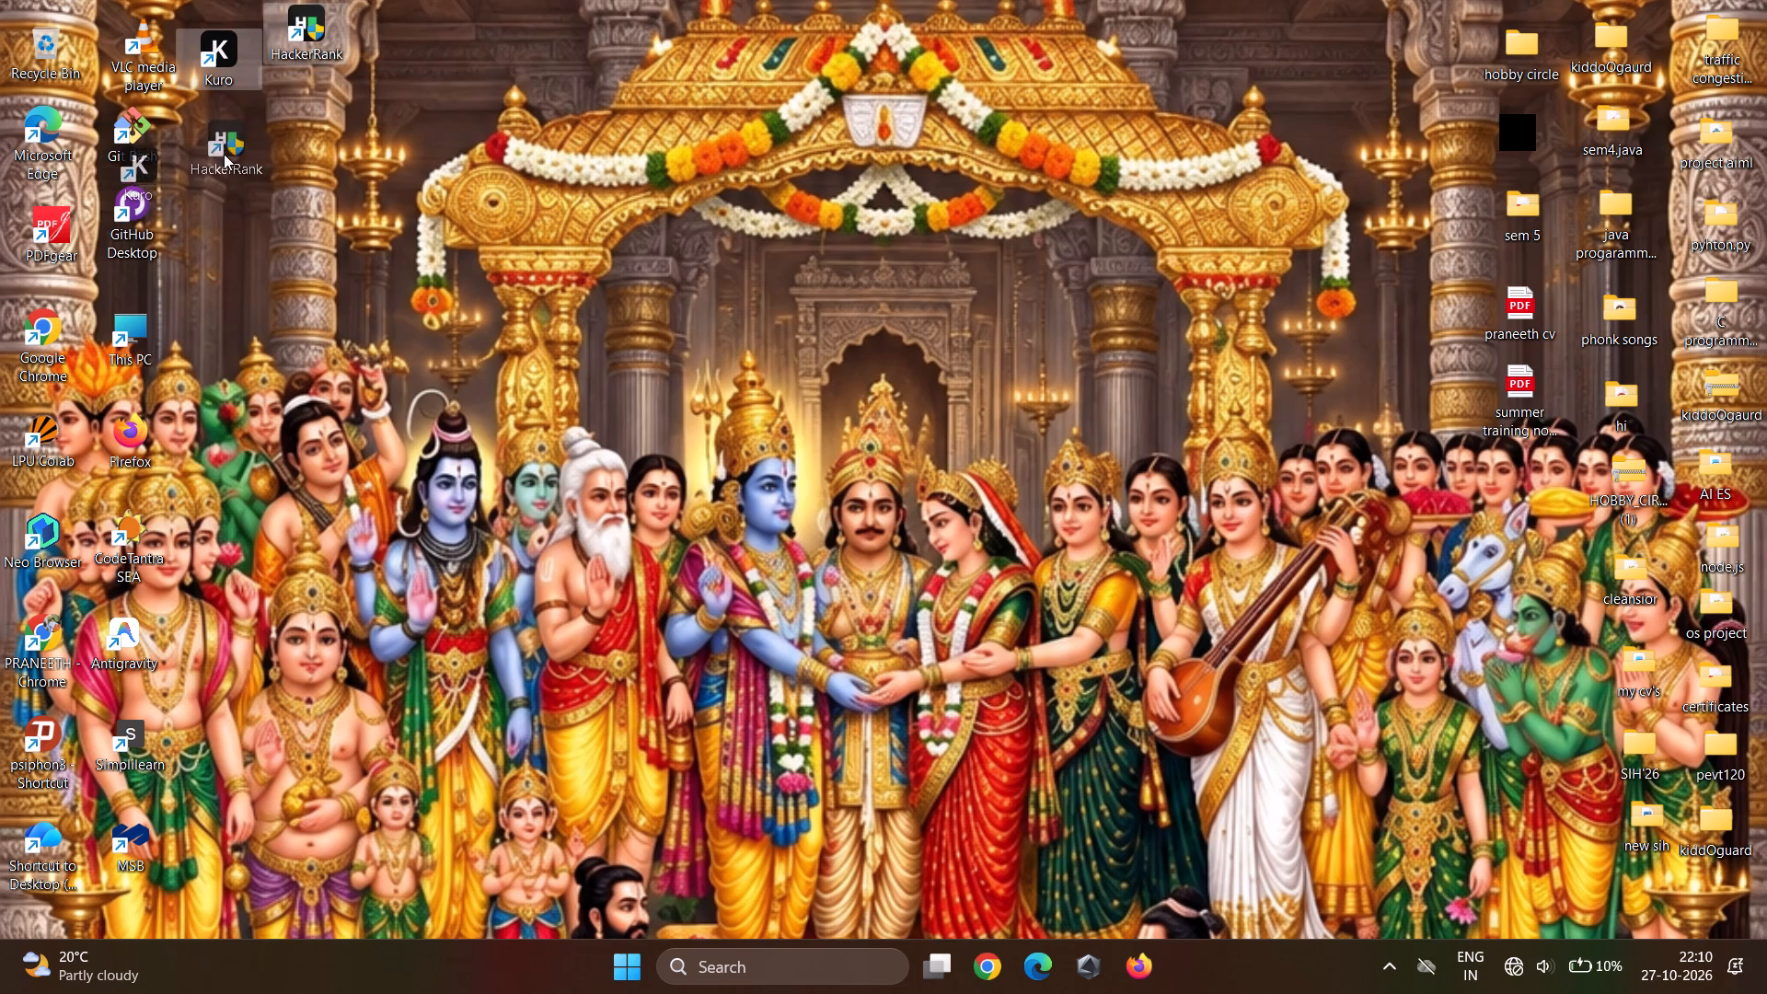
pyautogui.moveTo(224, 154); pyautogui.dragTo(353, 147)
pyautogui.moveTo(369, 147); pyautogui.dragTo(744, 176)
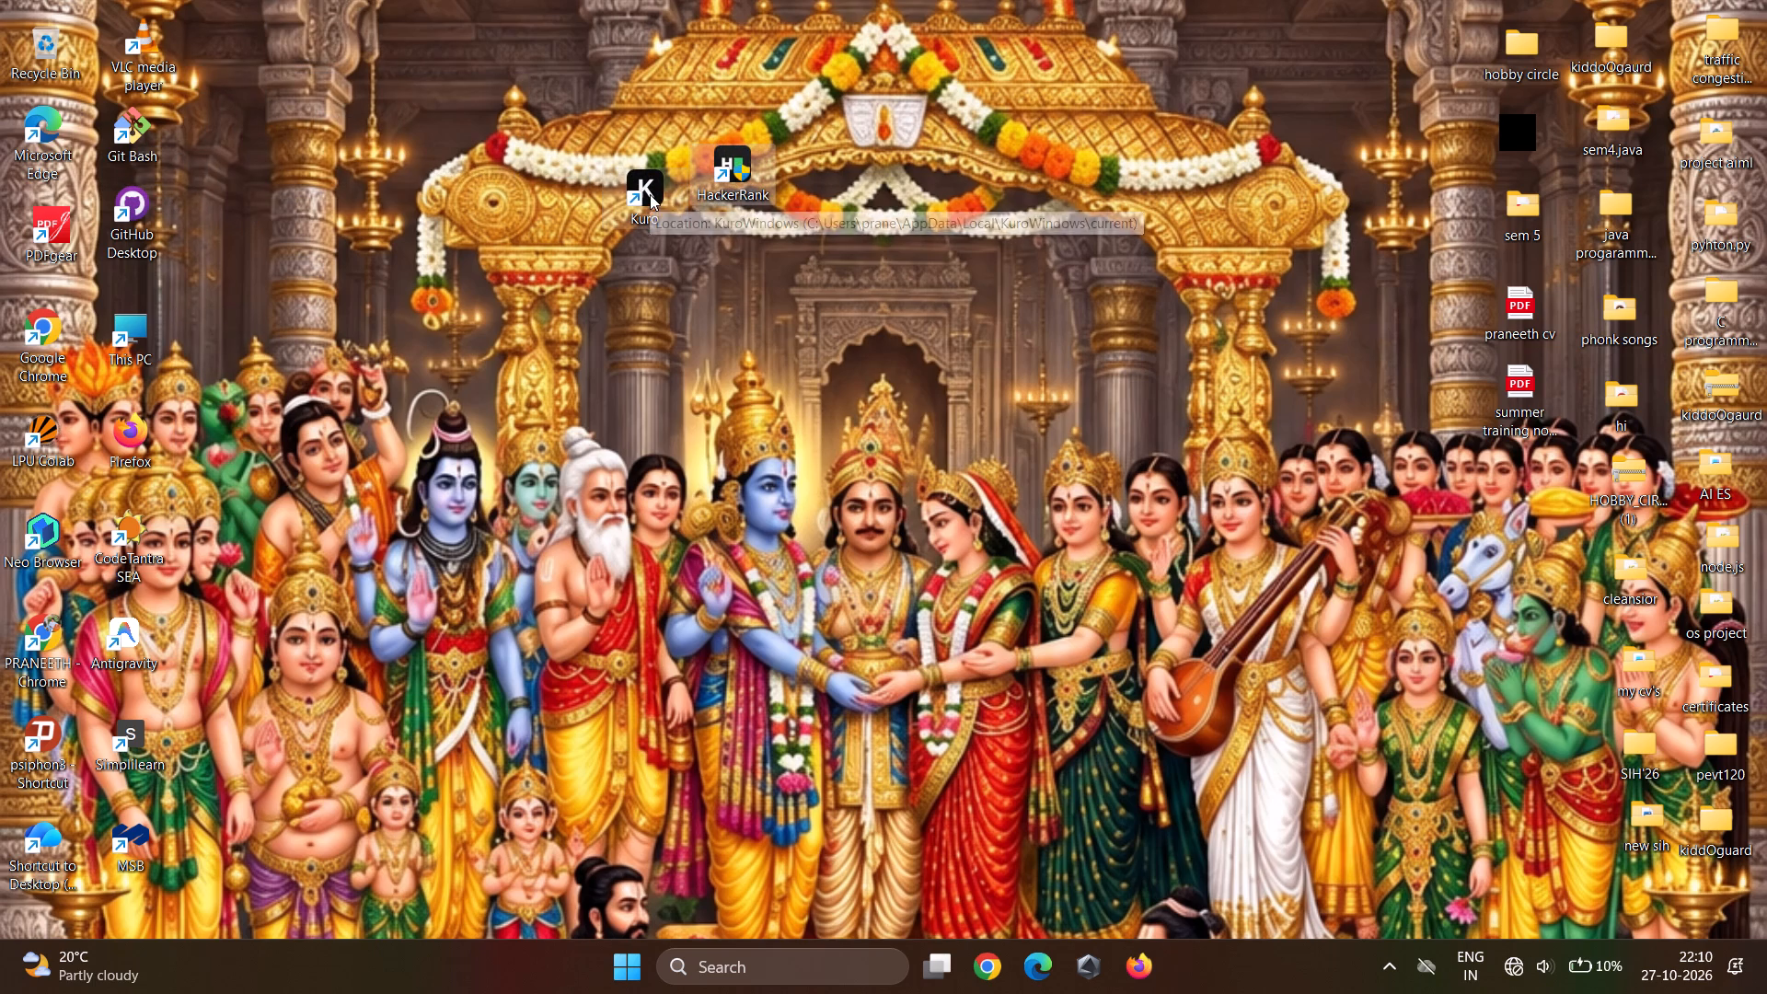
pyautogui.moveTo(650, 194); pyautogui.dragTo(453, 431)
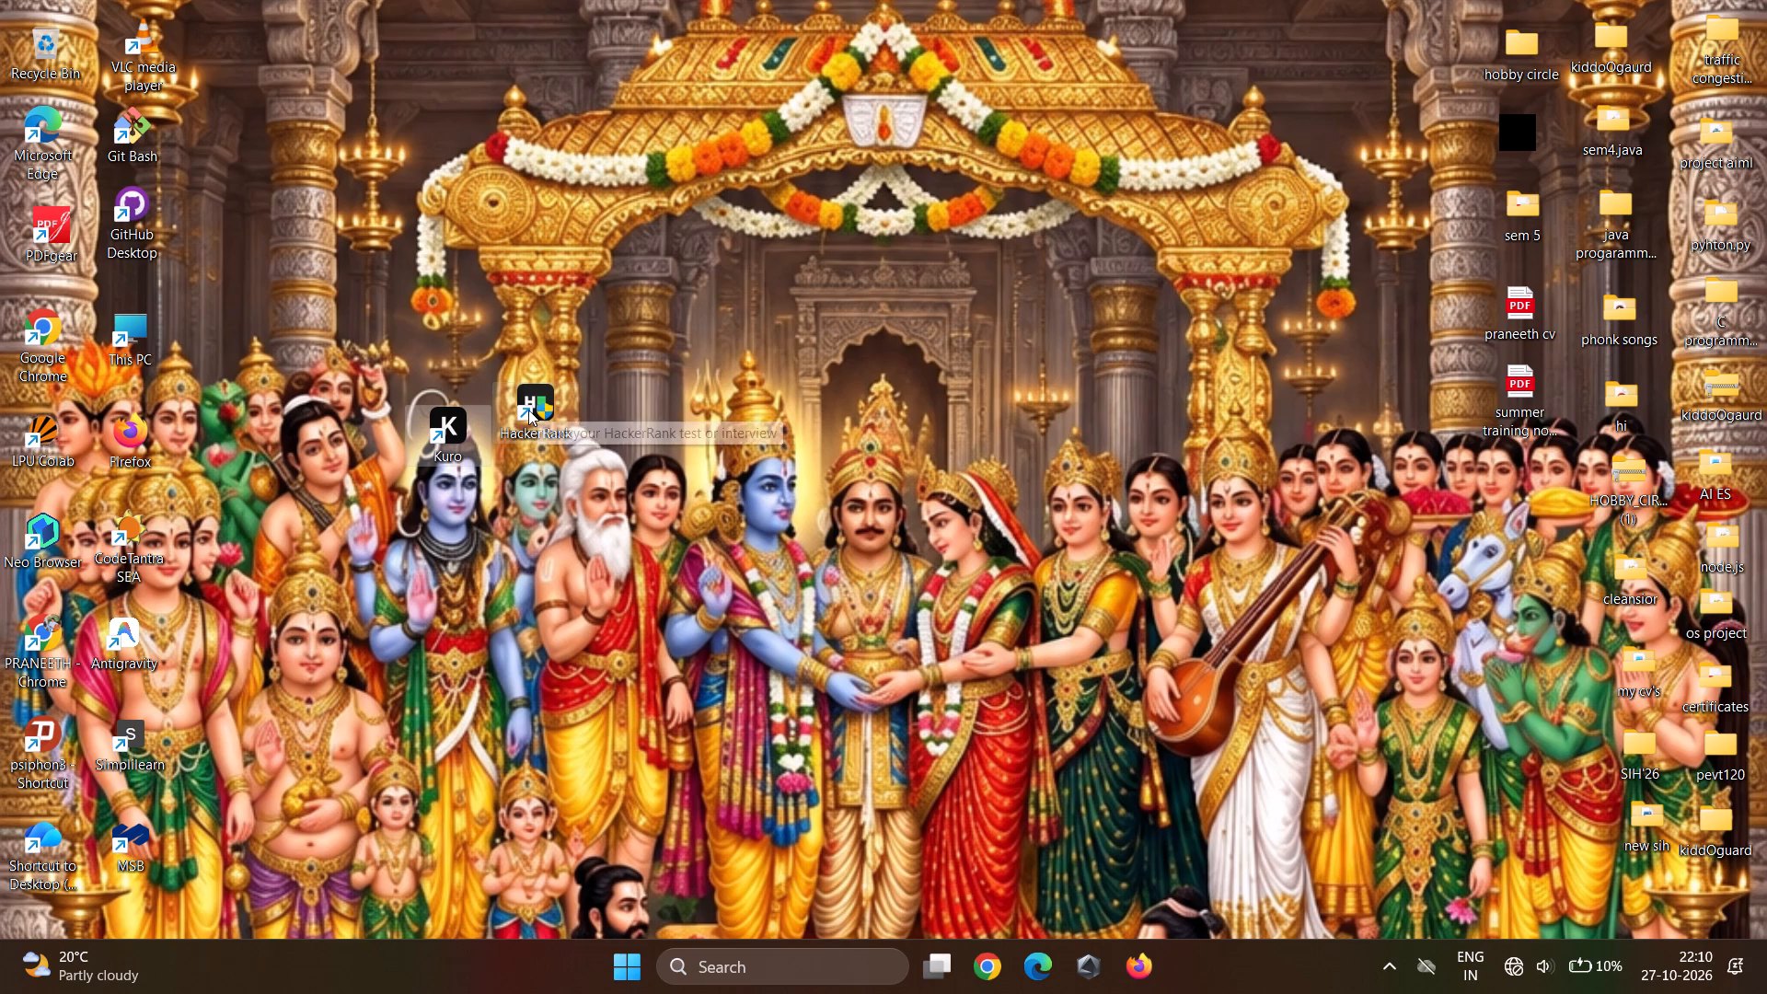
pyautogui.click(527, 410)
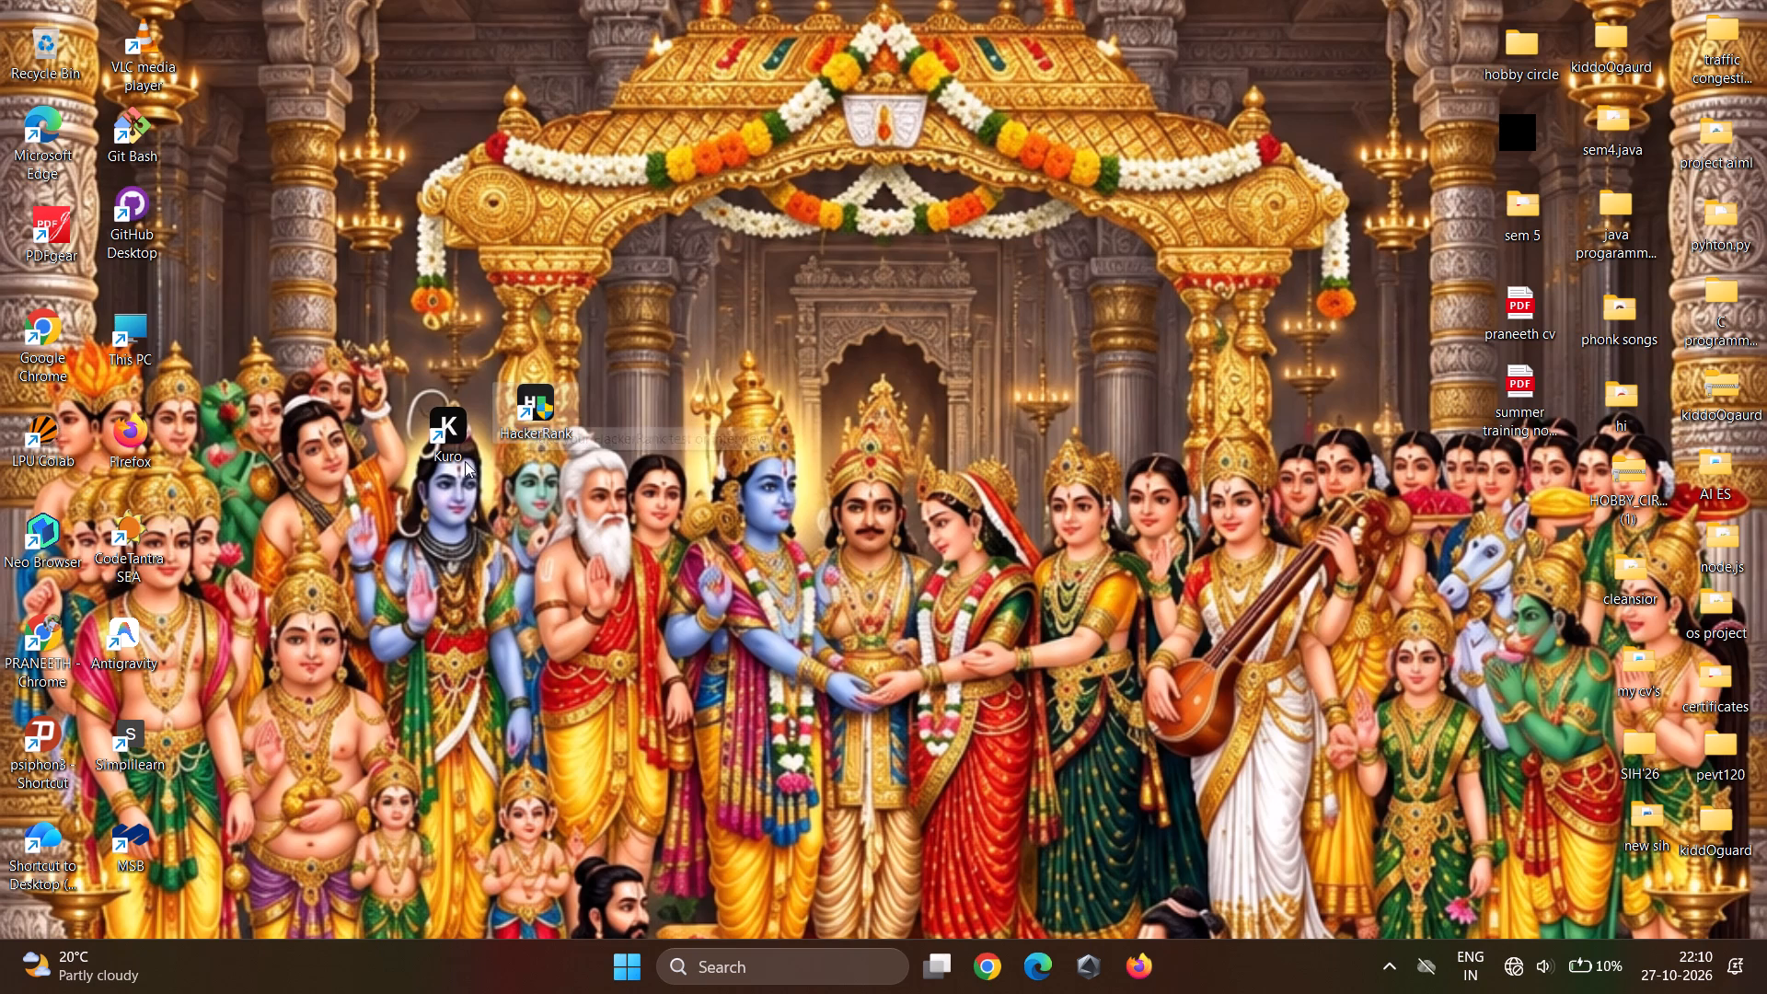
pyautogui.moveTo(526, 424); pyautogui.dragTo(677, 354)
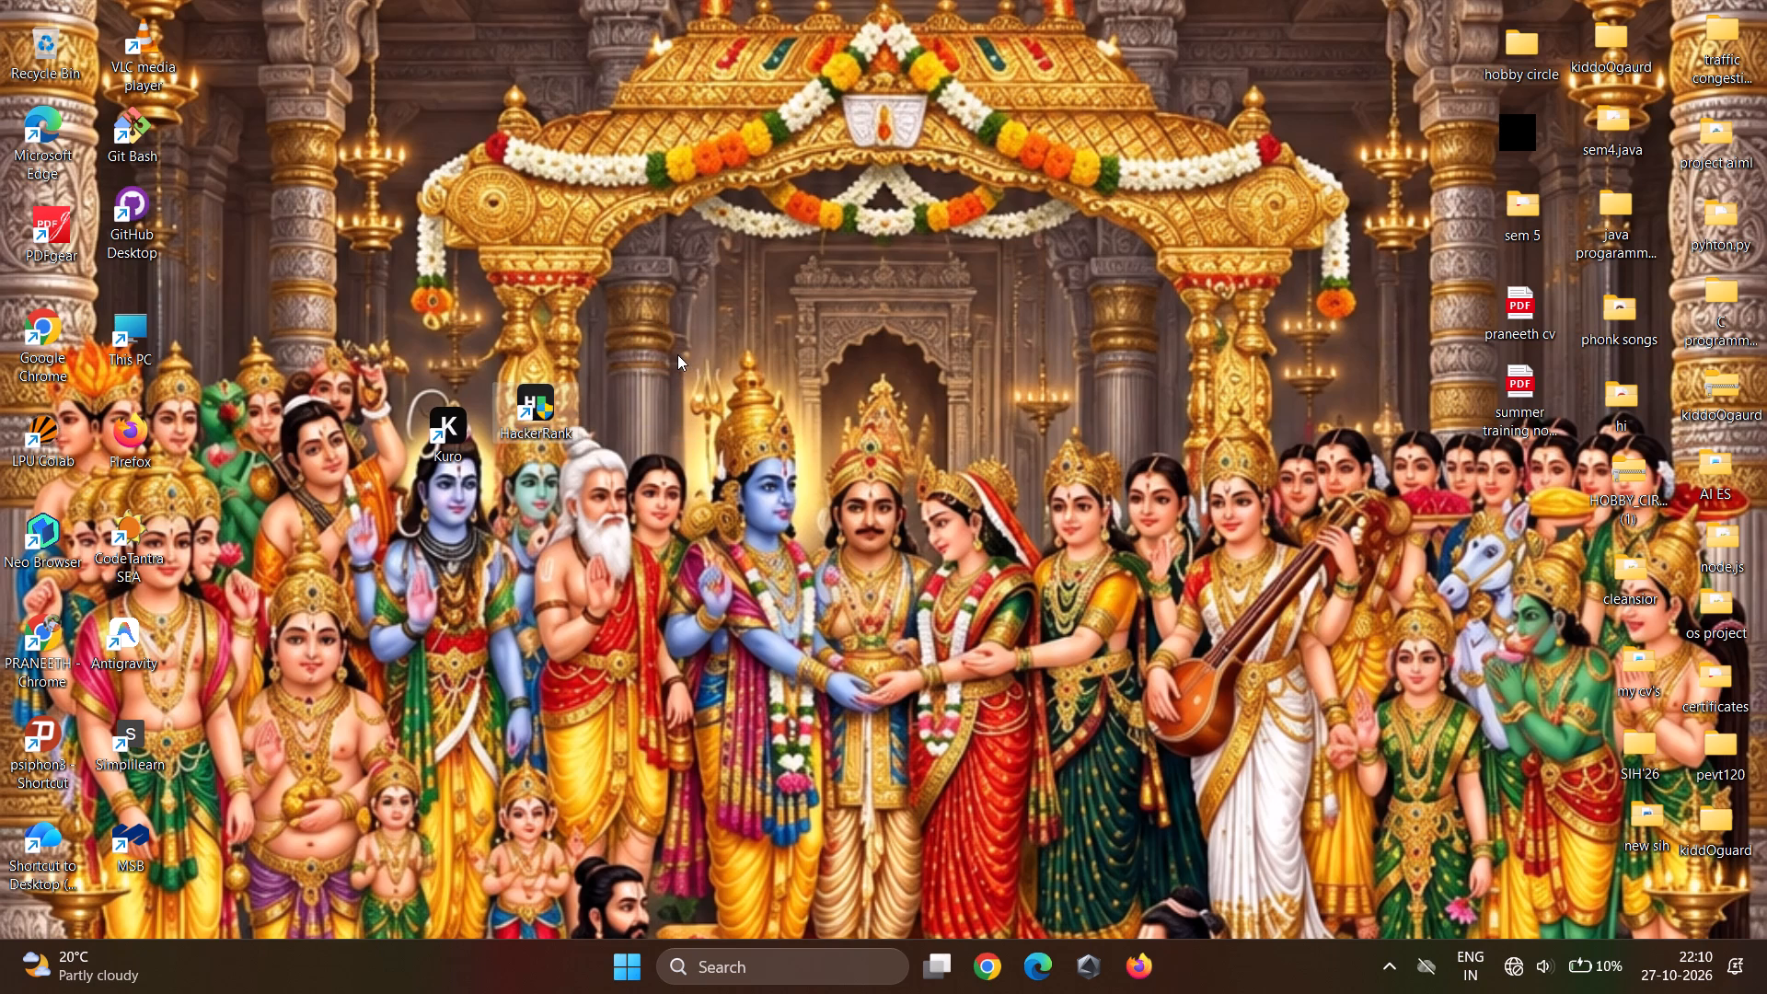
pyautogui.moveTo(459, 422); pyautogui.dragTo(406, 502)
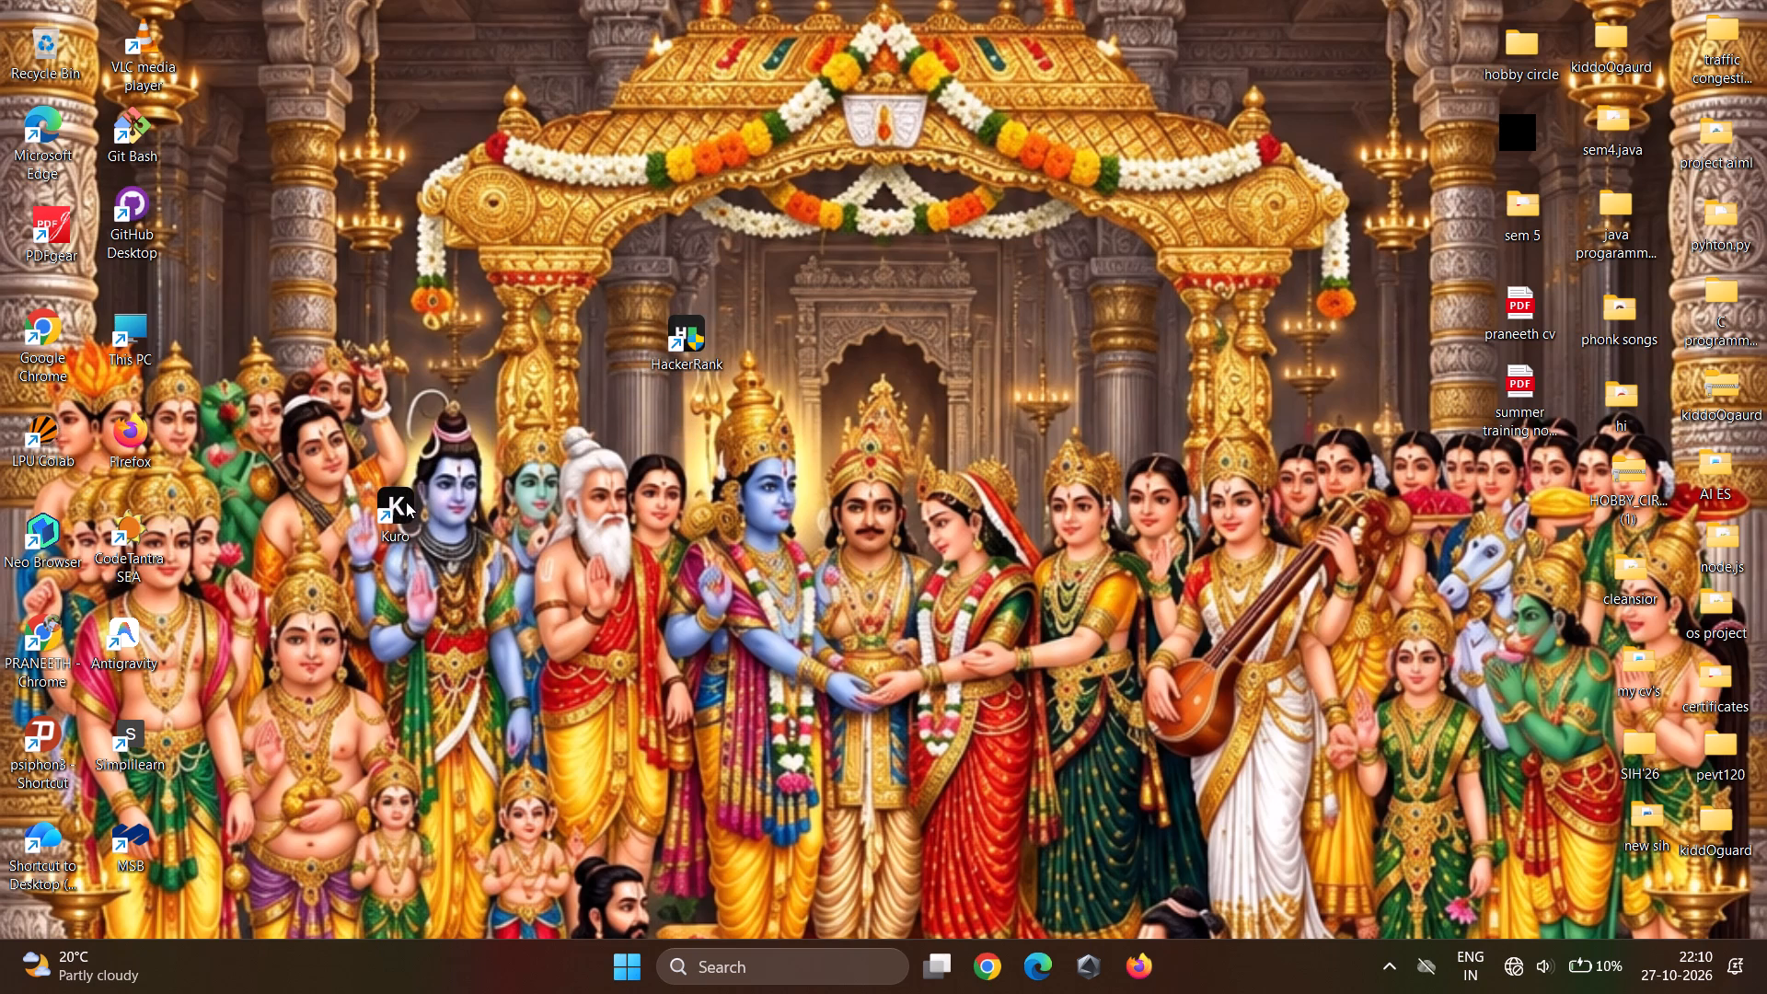
# Place the Kuro shortcut beside VLC media player in the desktop's top row, with the HackerRank shortcut directly below it.
pyautogui.moveTo(392, 516); pyautogui.dragTo(236, 71)
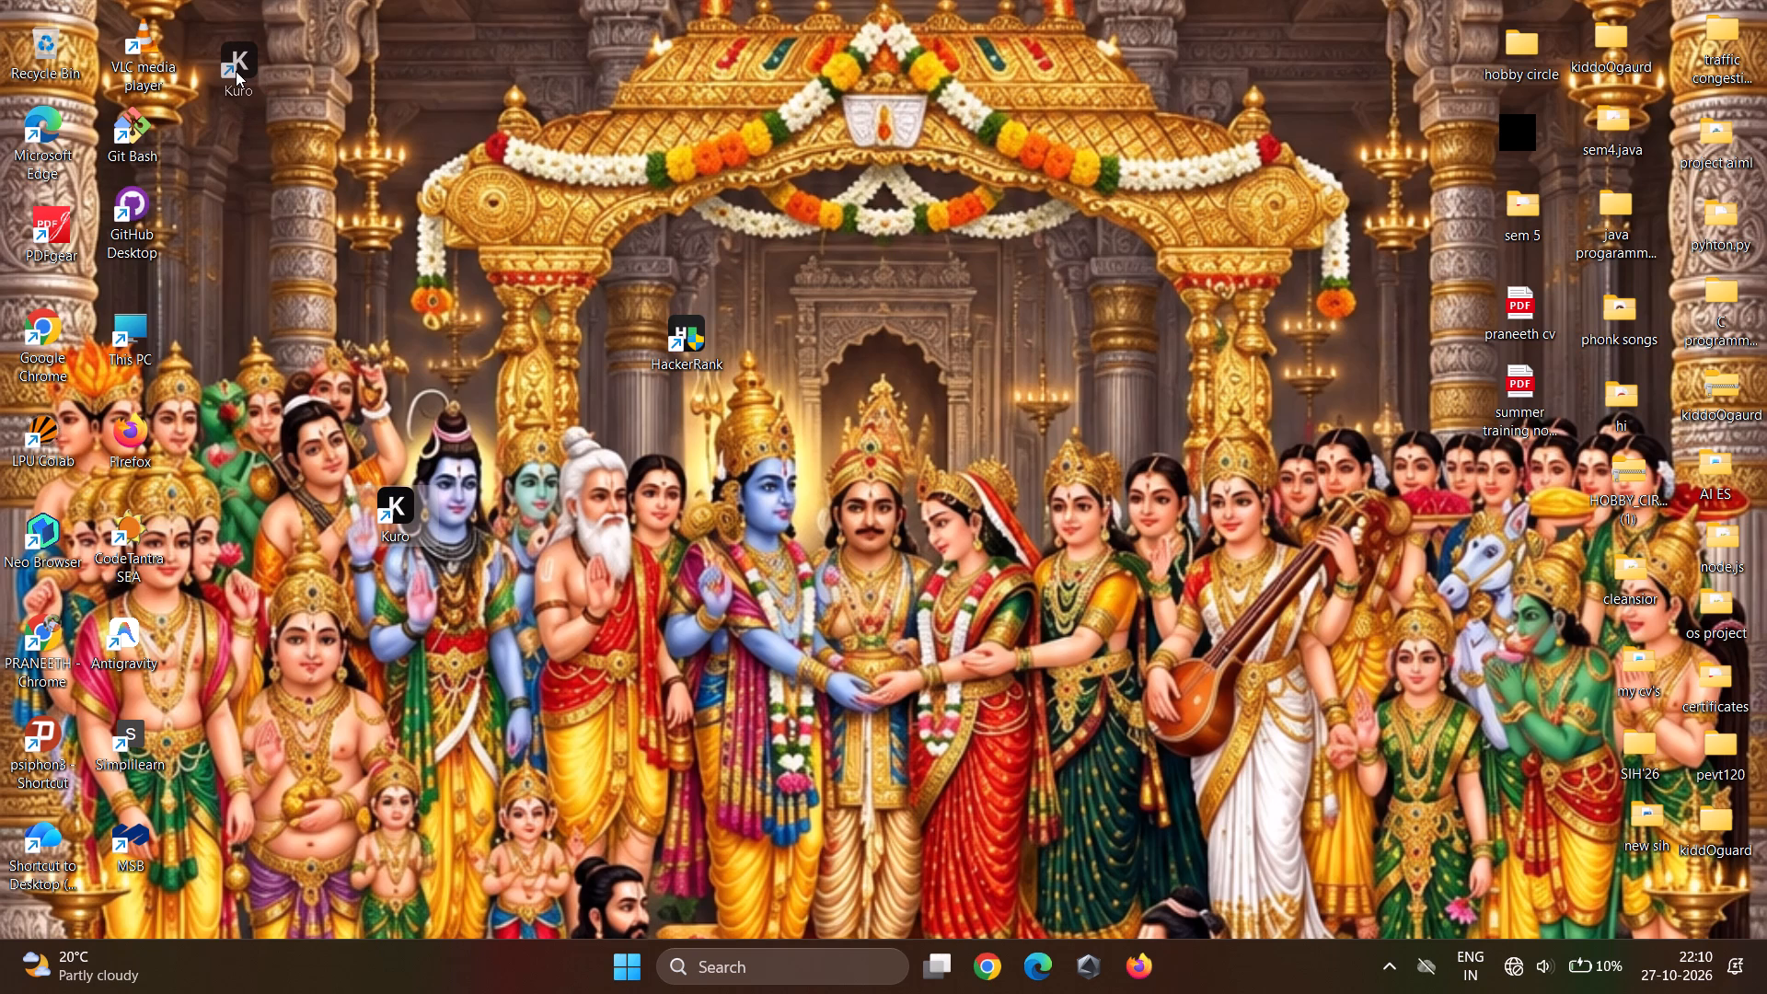
pyautogui.moveTo(236, 71); pyautogui.dragTo(236, 57)
pyautogui.moveTo(700, 338); pyautogui.dragTo(409, 253)
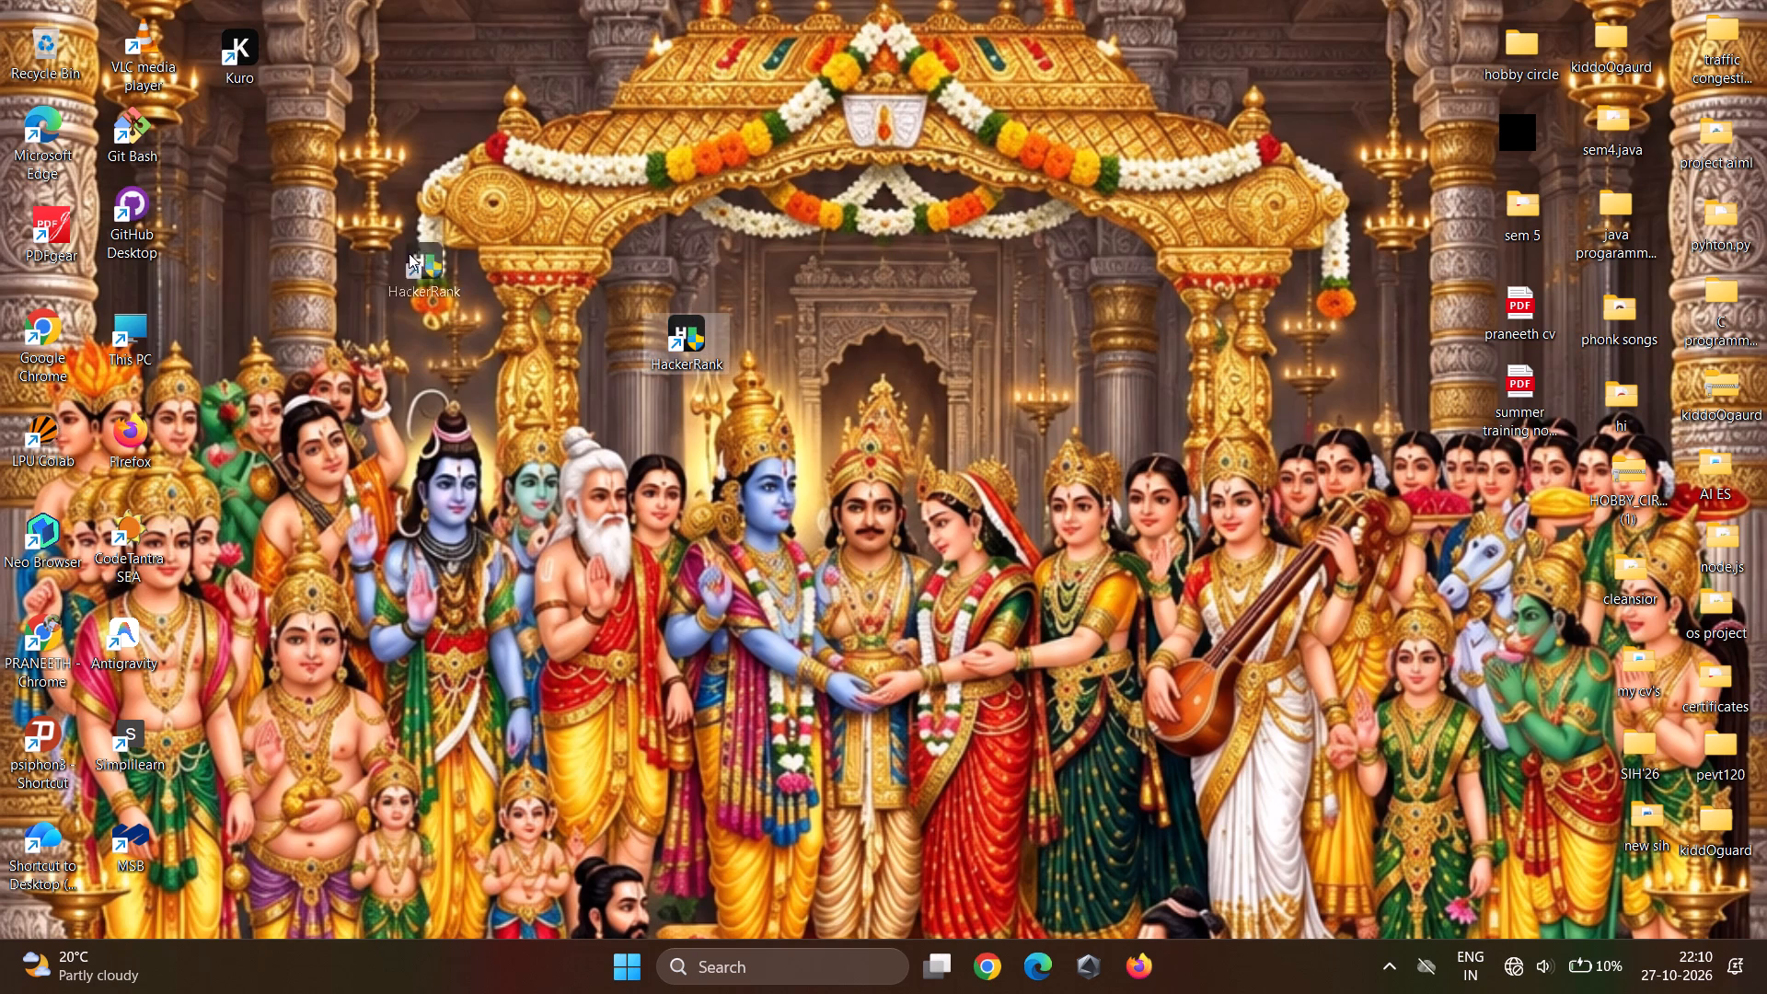
pyautogui.moveTo(409, 253); pyautogui.dragTo(251, 135)
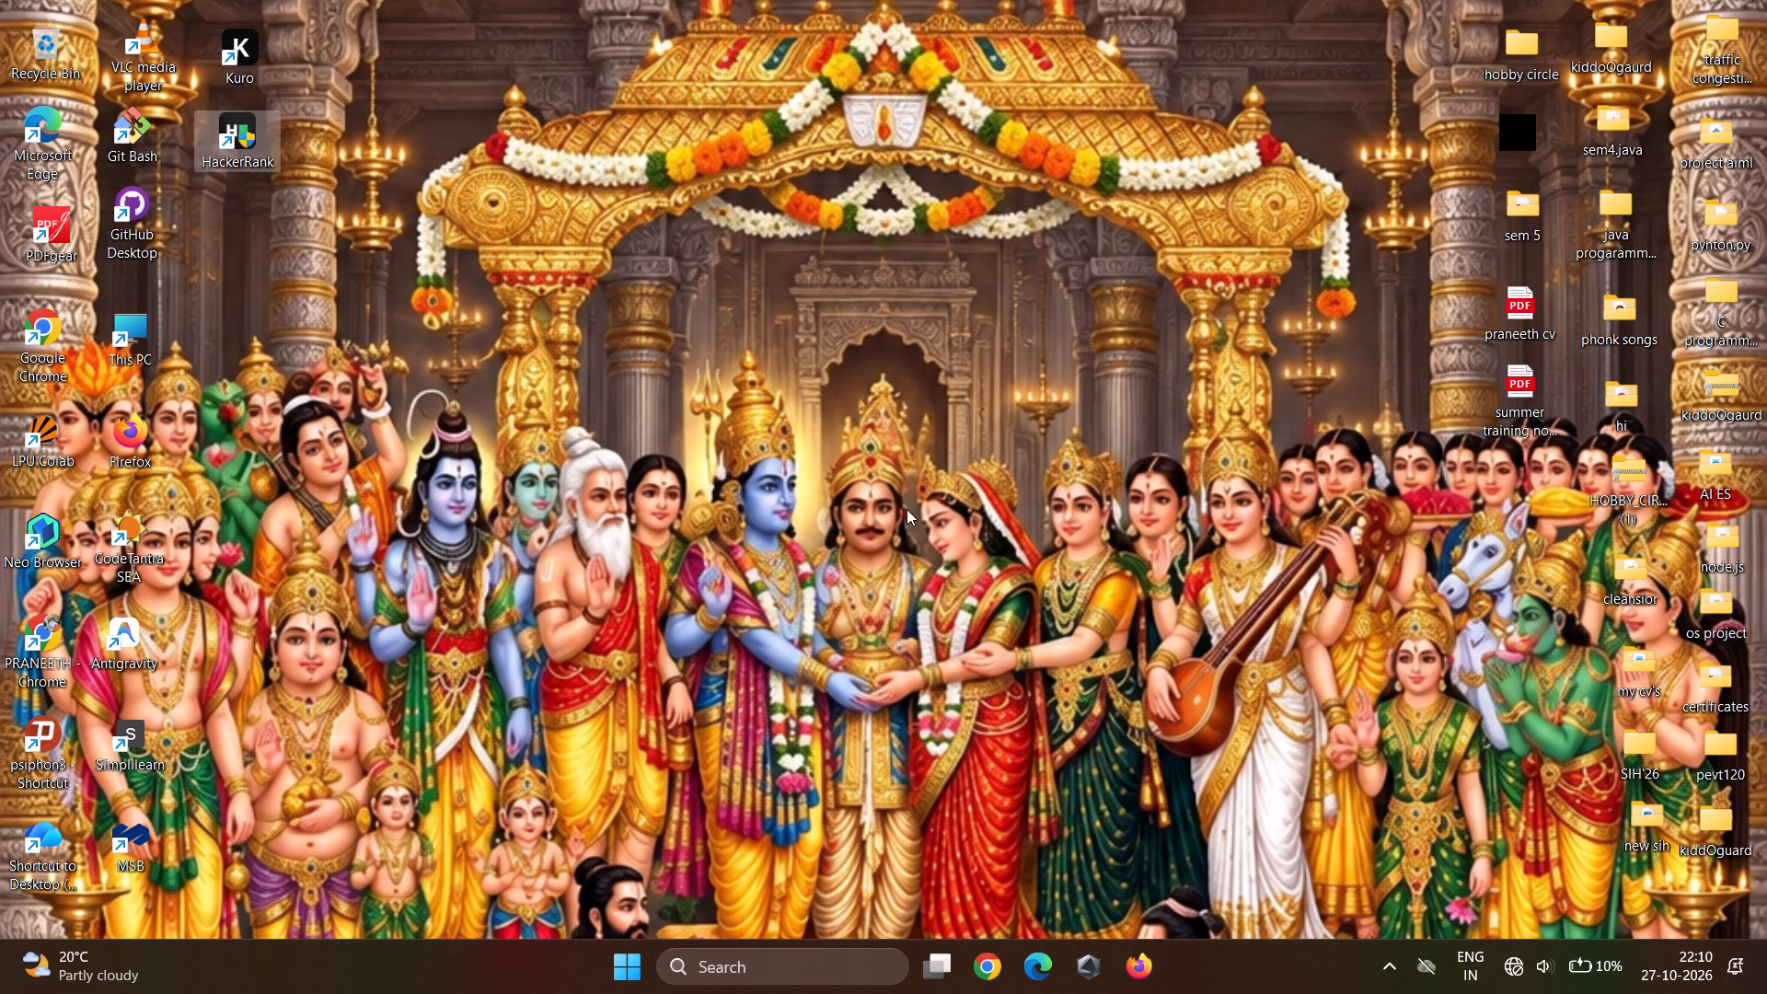
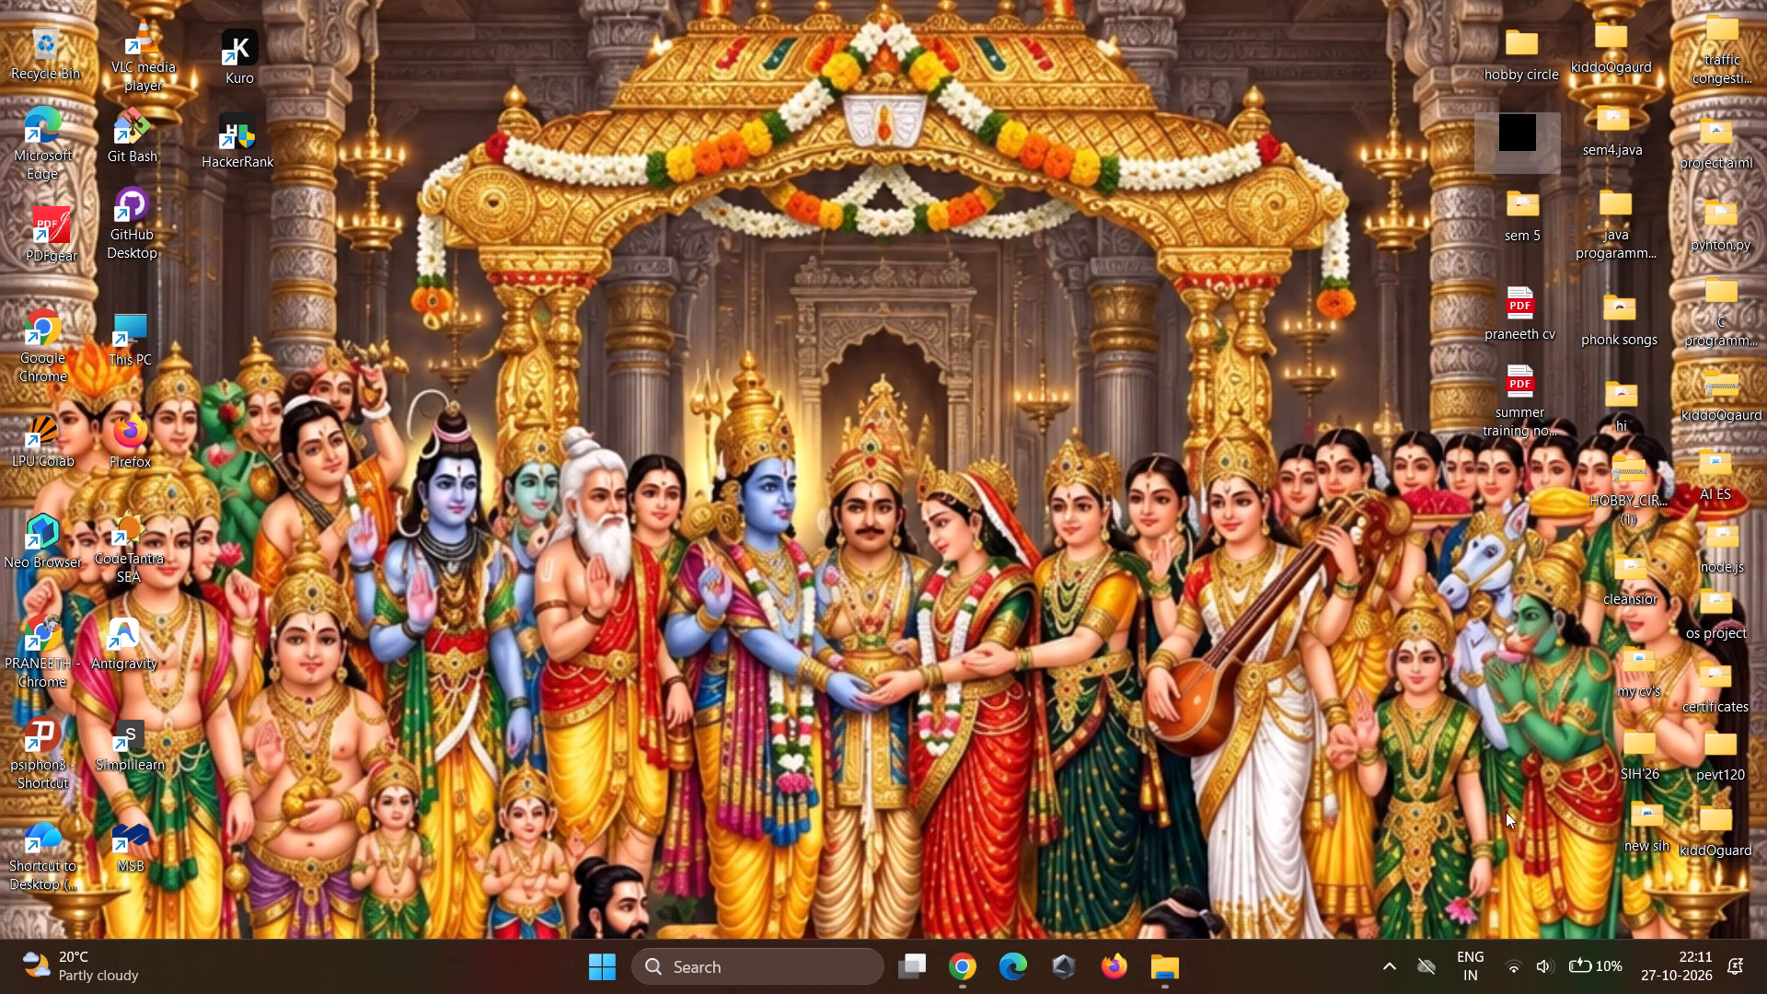
# Open the general CV Word document from the my cv's folder on the desktop.
pyautogui.doubleClick(1646, 657)
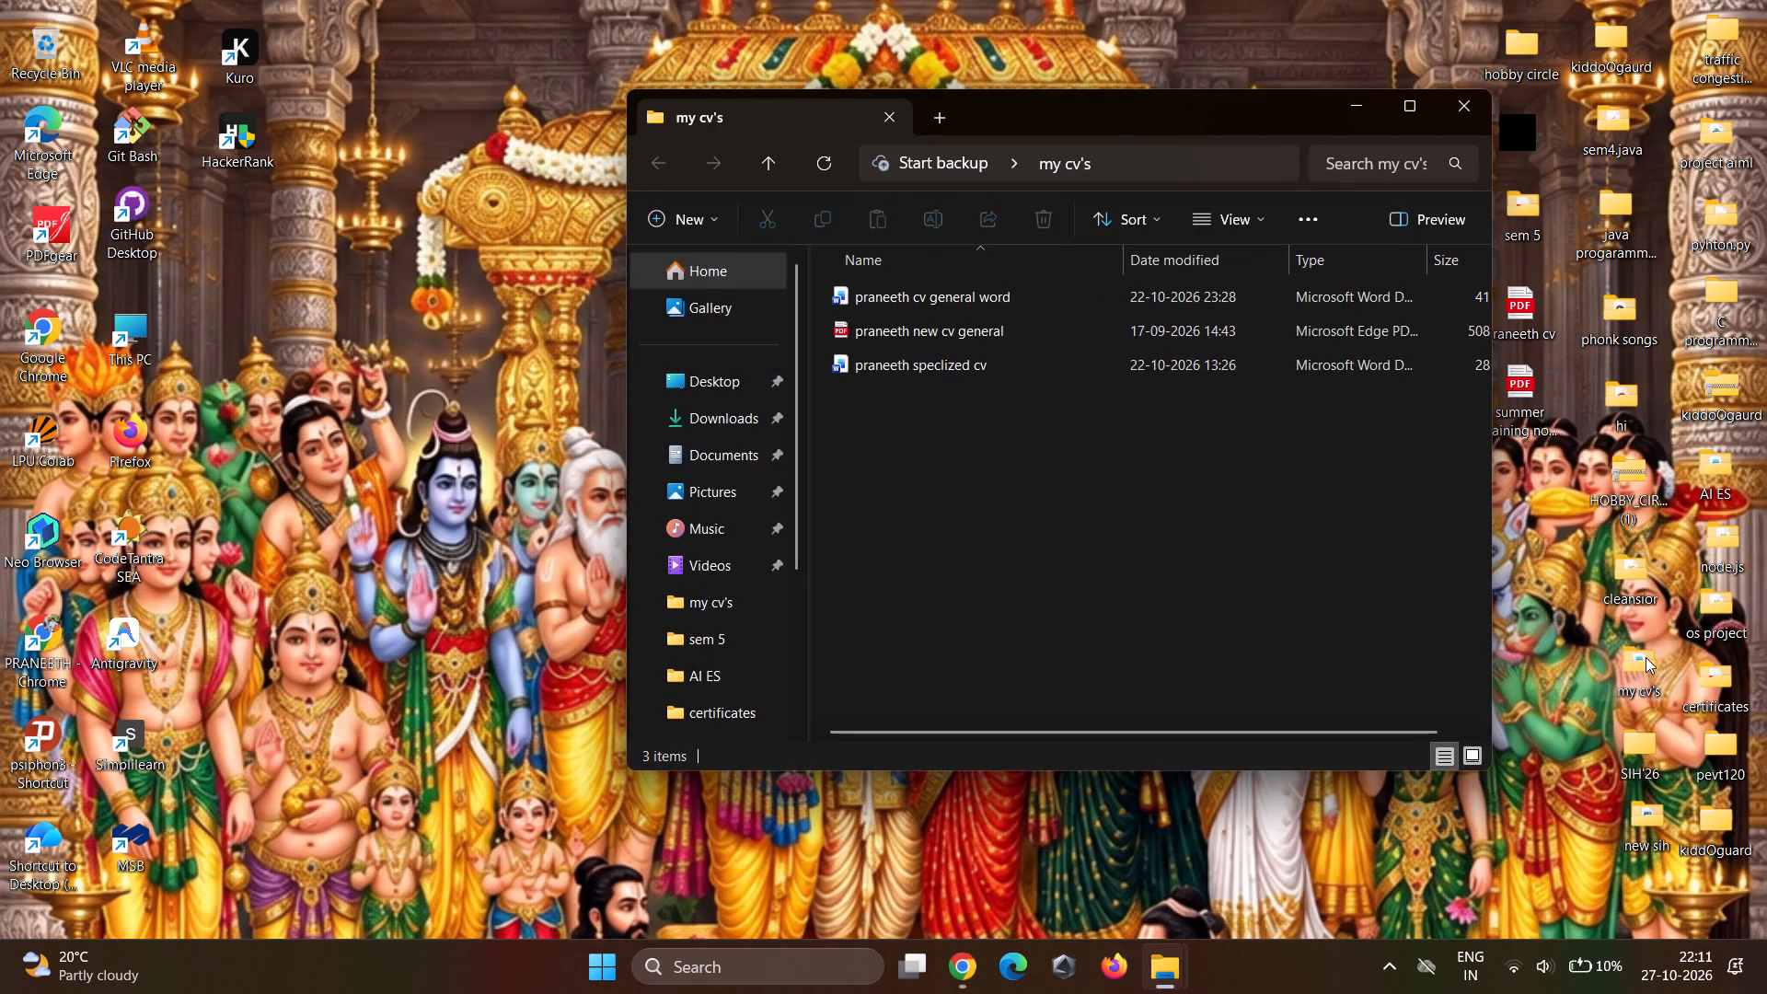
pyautogui.doubleClick(1027, 297)
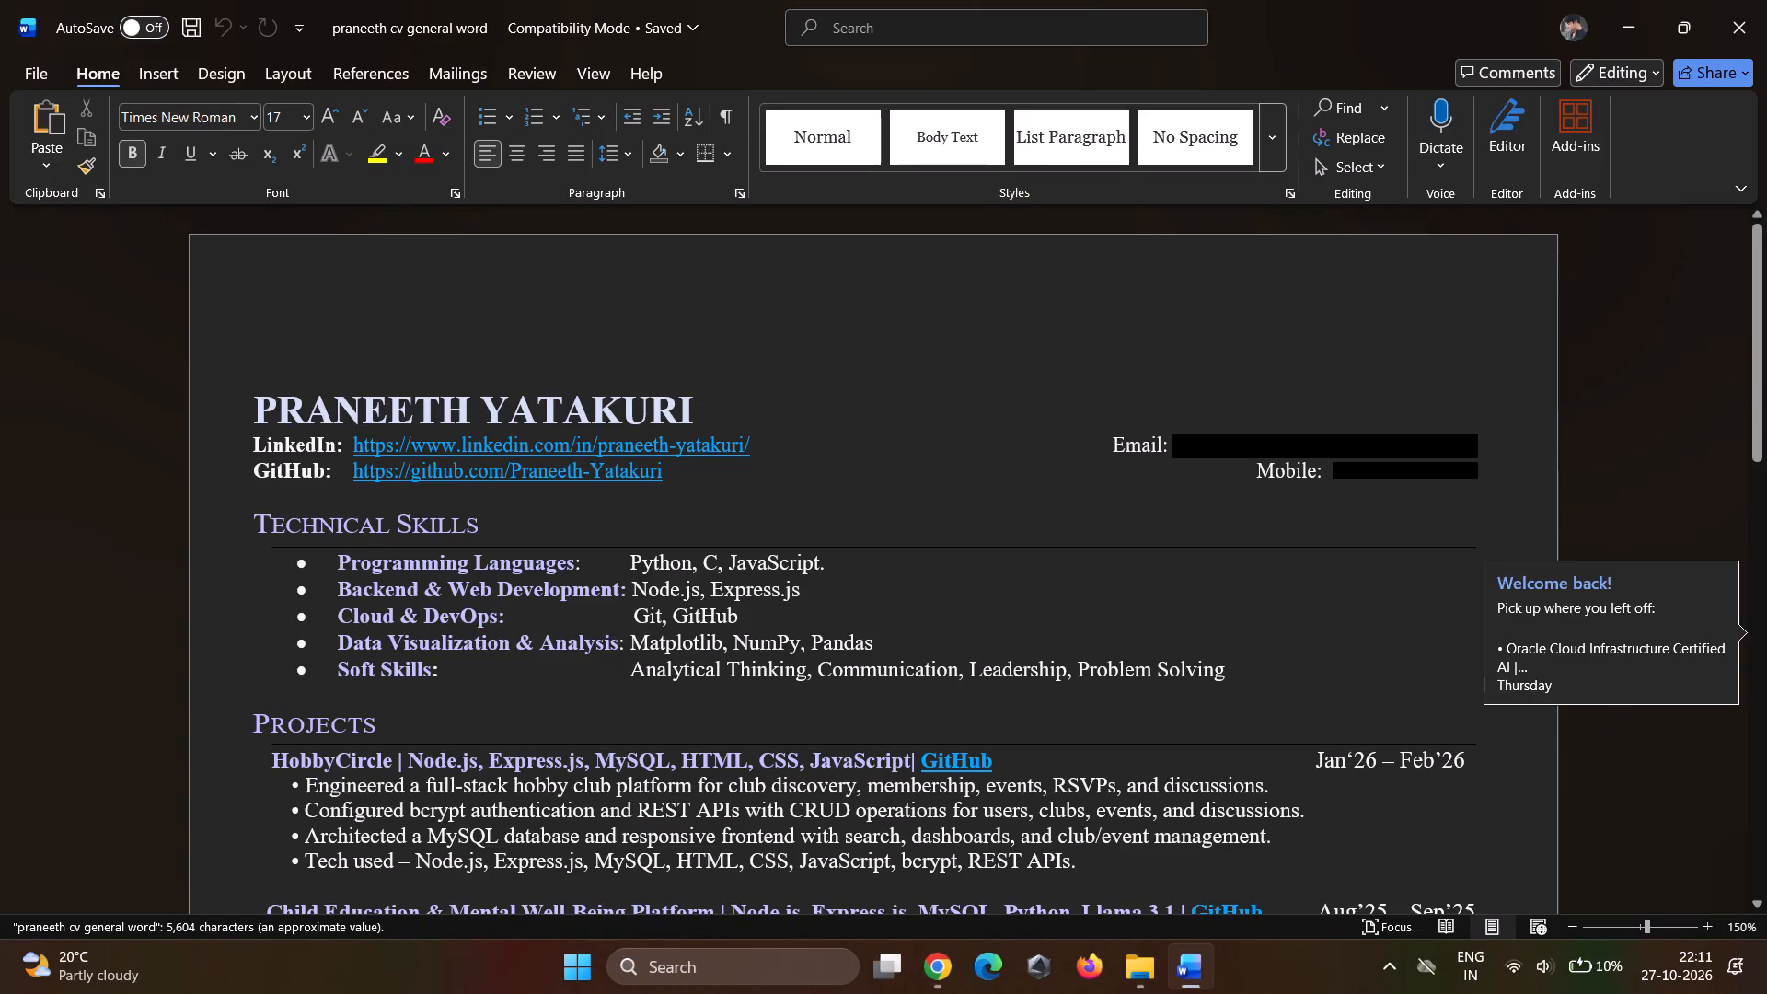
# Examine the CV down to the Achievements section and check how its Apr’26 and Feb’26 dates line up.
pyautogui.scroll(-1, 865, 349)
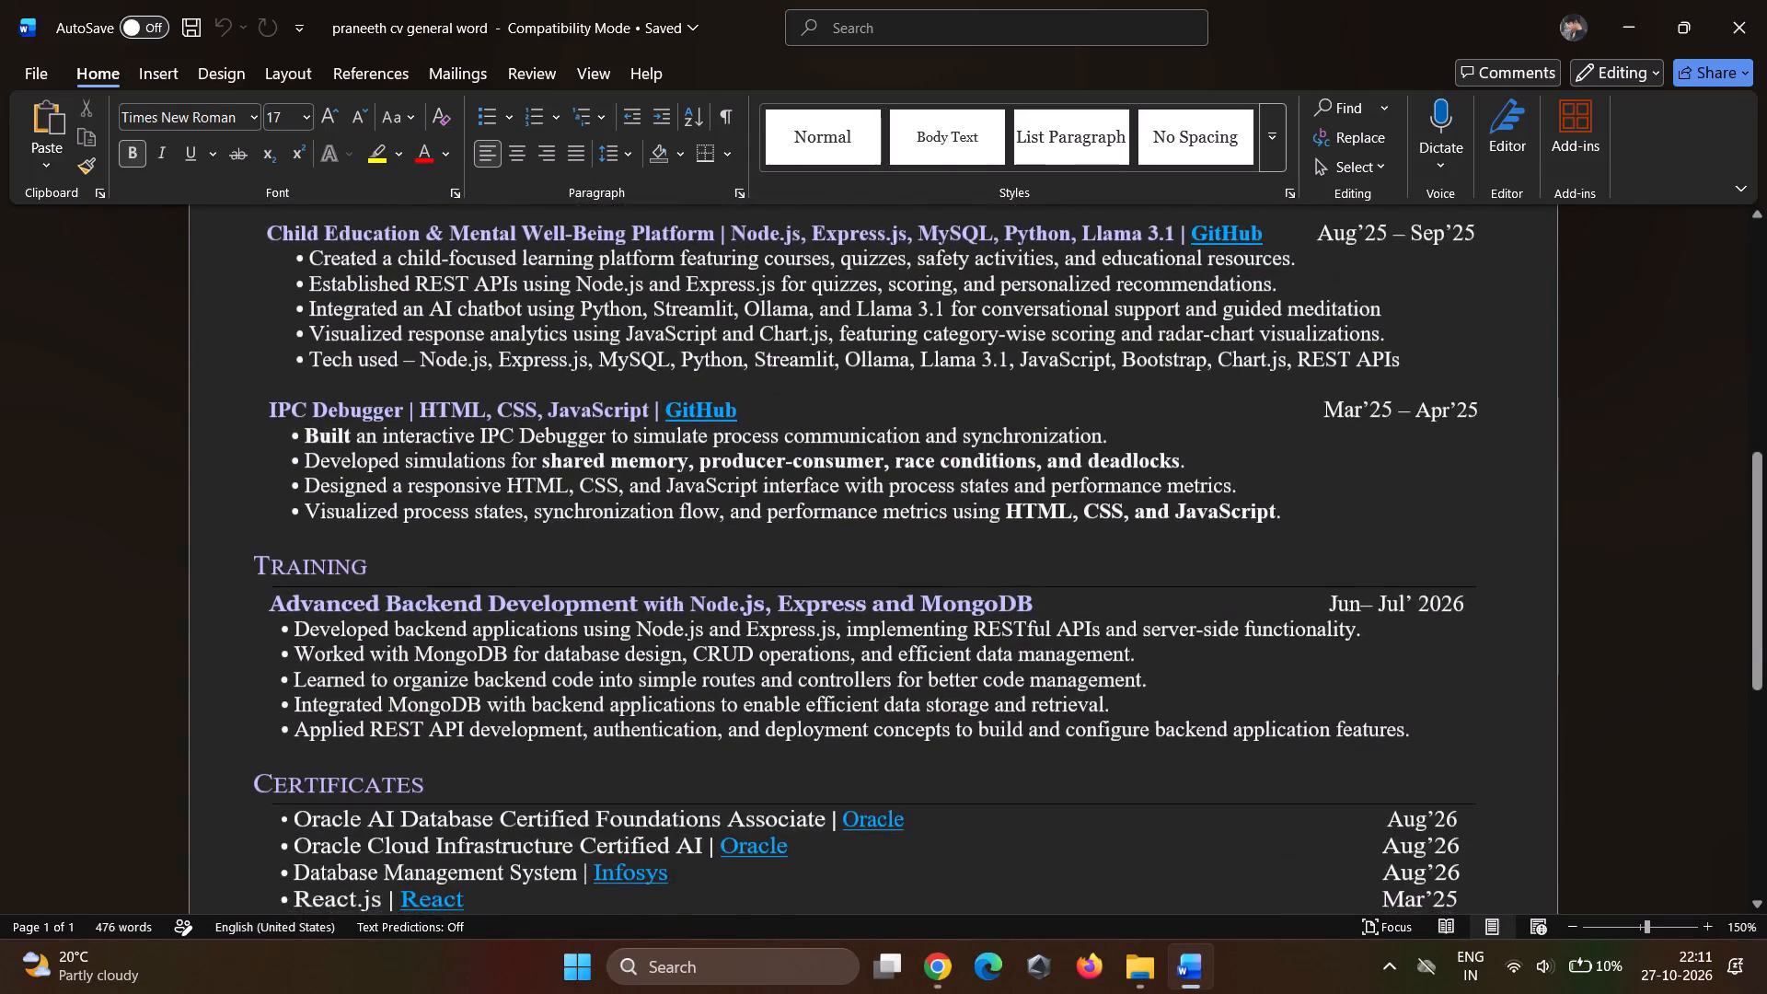
pyautogui.scroll(-1, 865, 349)
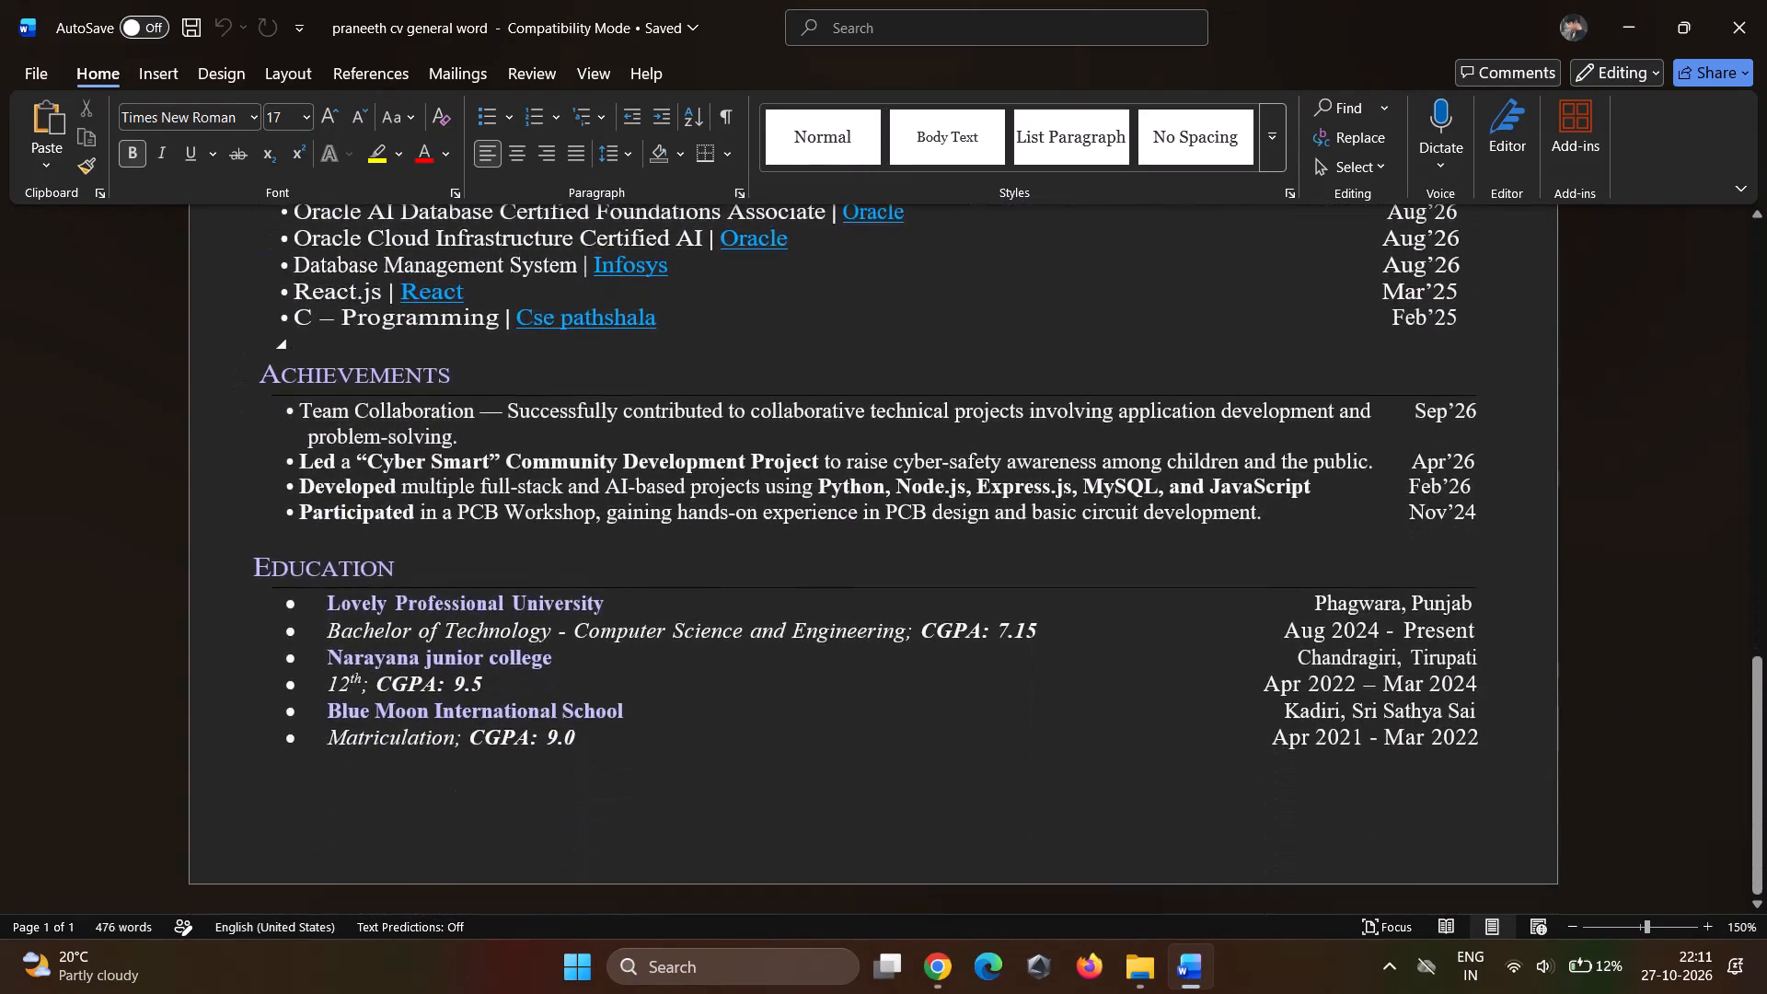
pyautogui.scroll(-1, 865, 349)
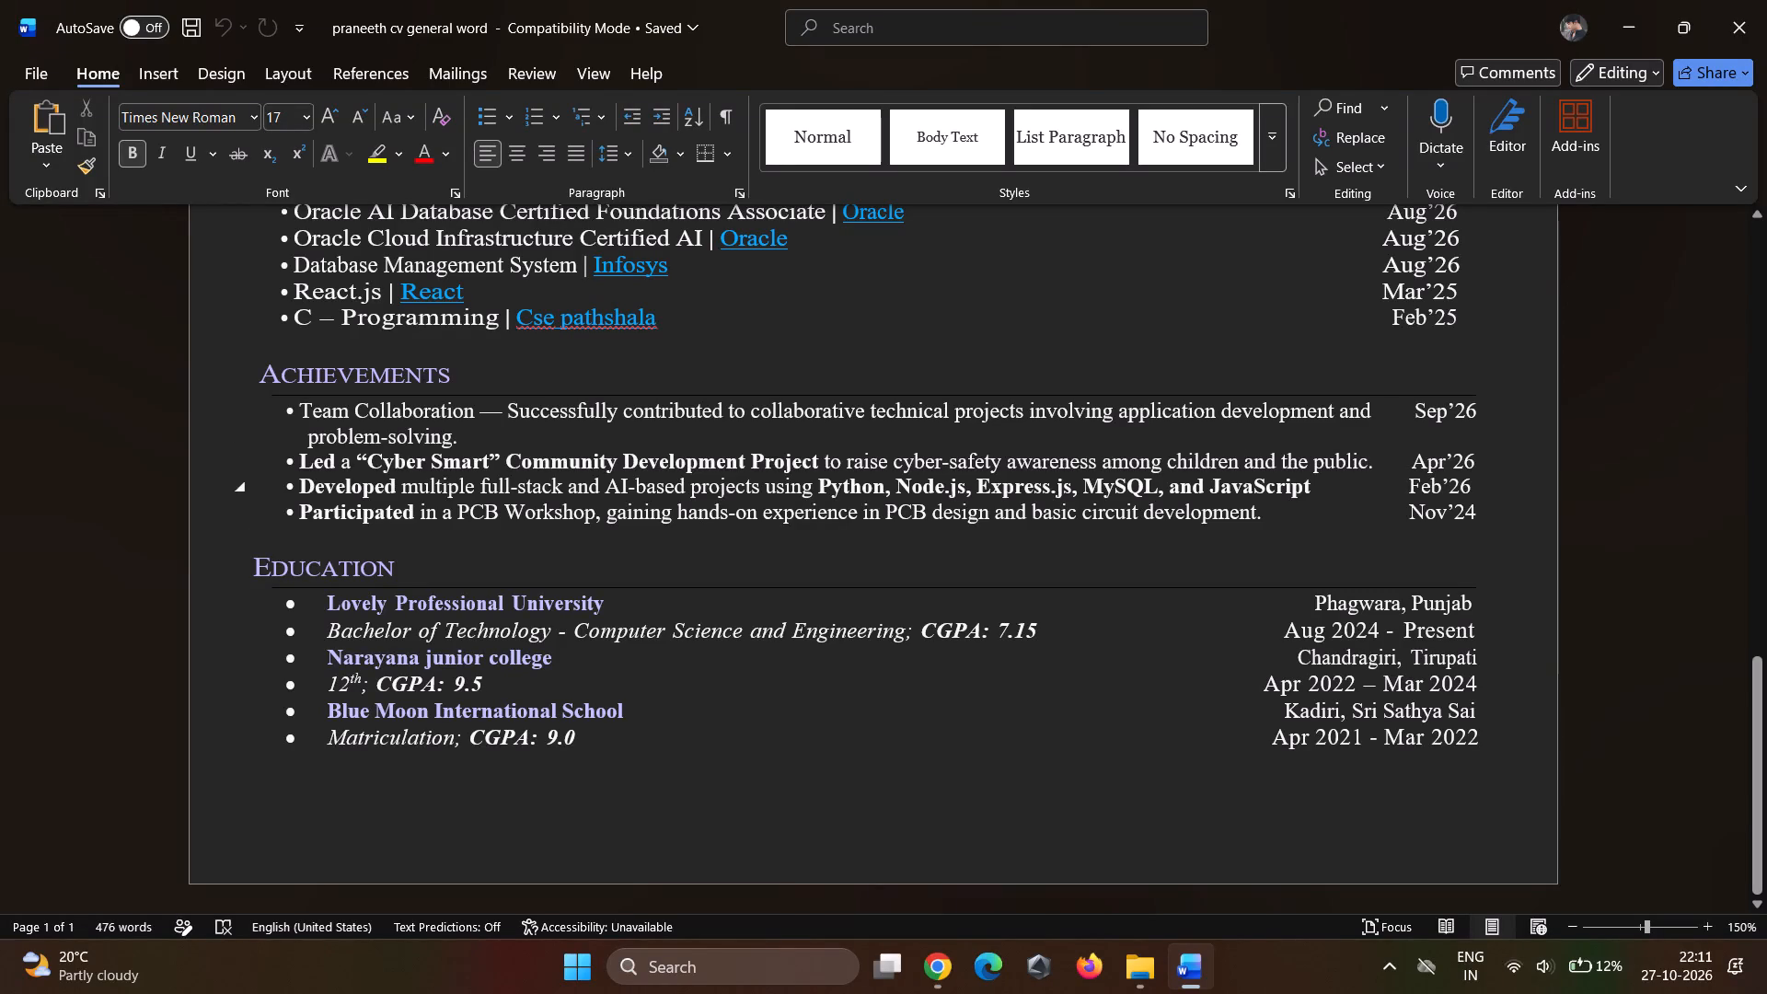
pyautogui.moveTo(1403, 477); pyautogui.dragTo(1449, 491)
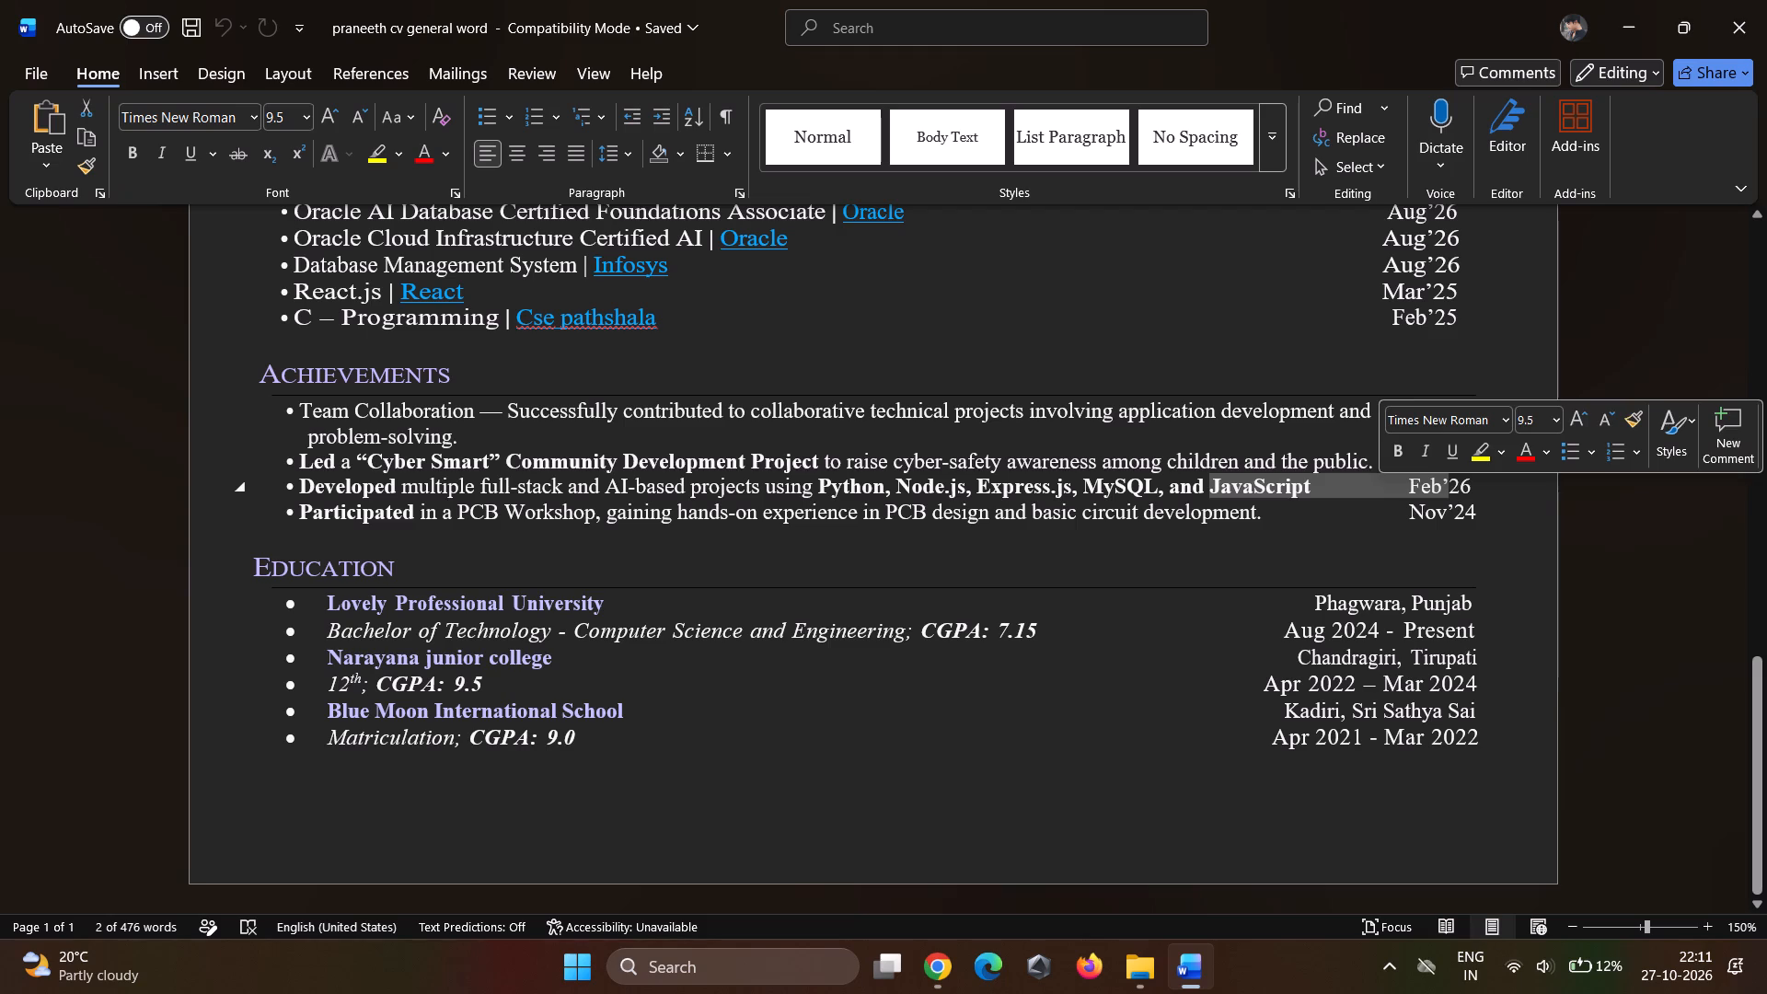
pyautogui.click(1478, 491)
pyautogui.moveTo(1470, 487); pyautogui.dragTo(1462, 487)
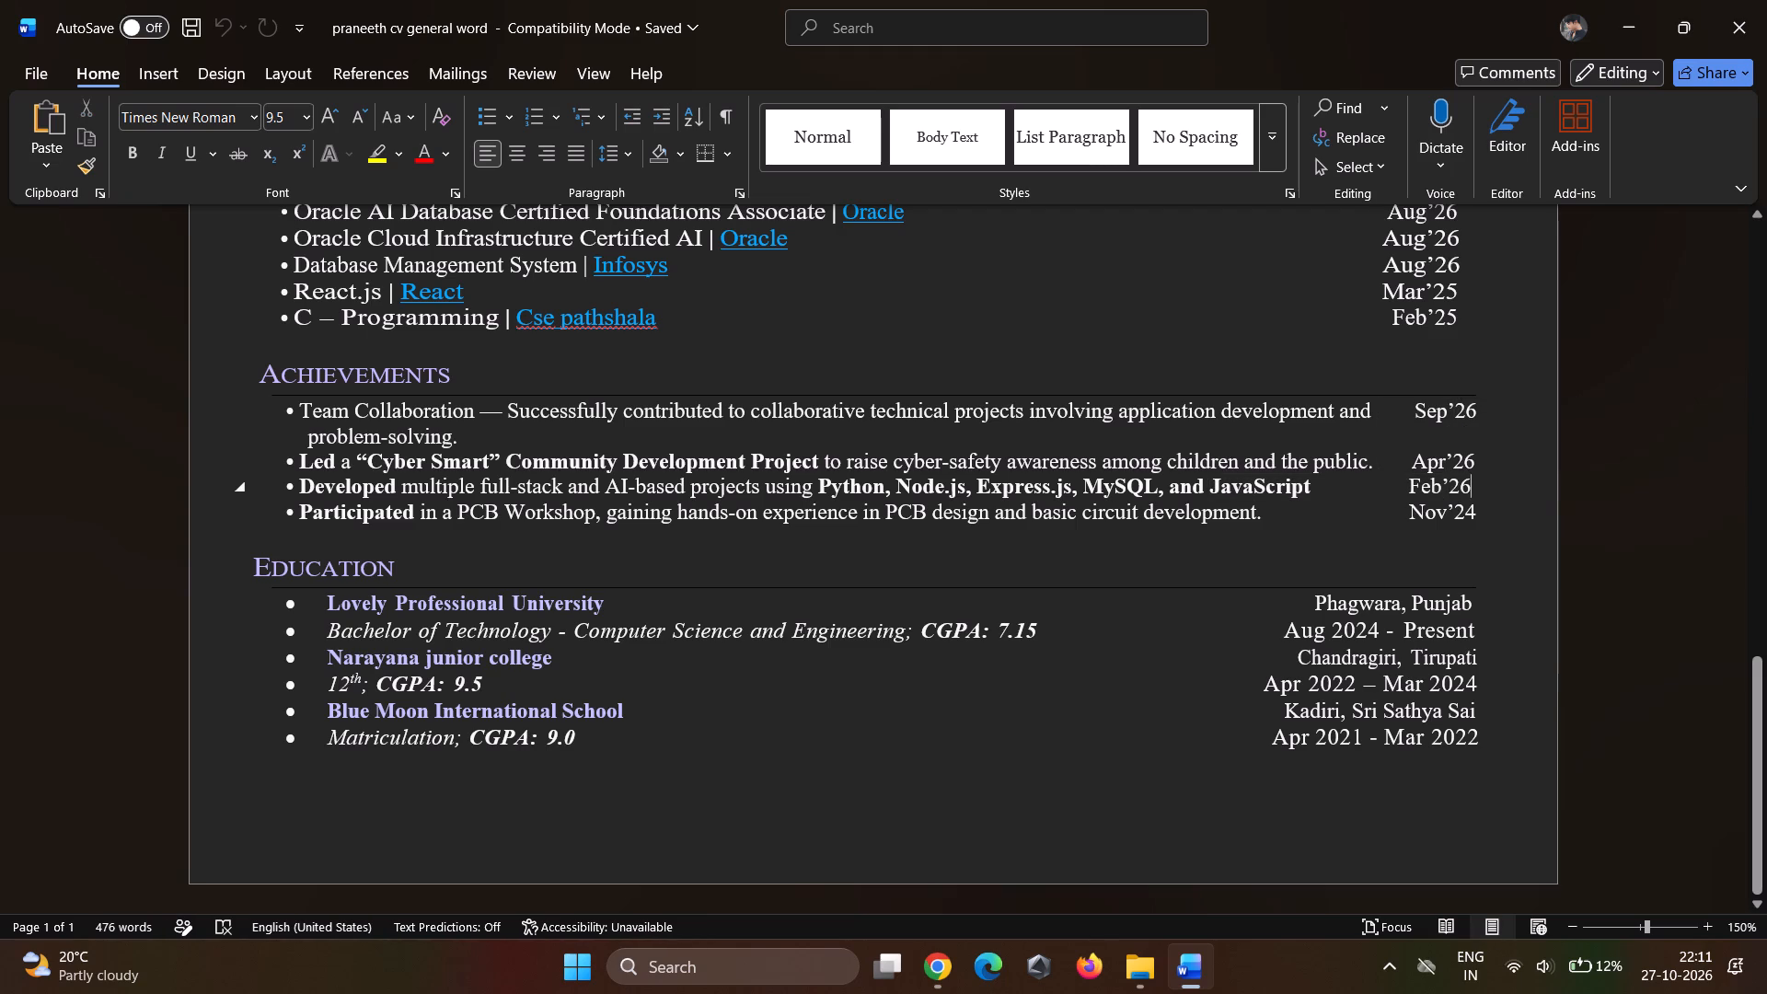
pyautogui.moveTo(1462, 487); pyautogui.dragTo(1406, 493)
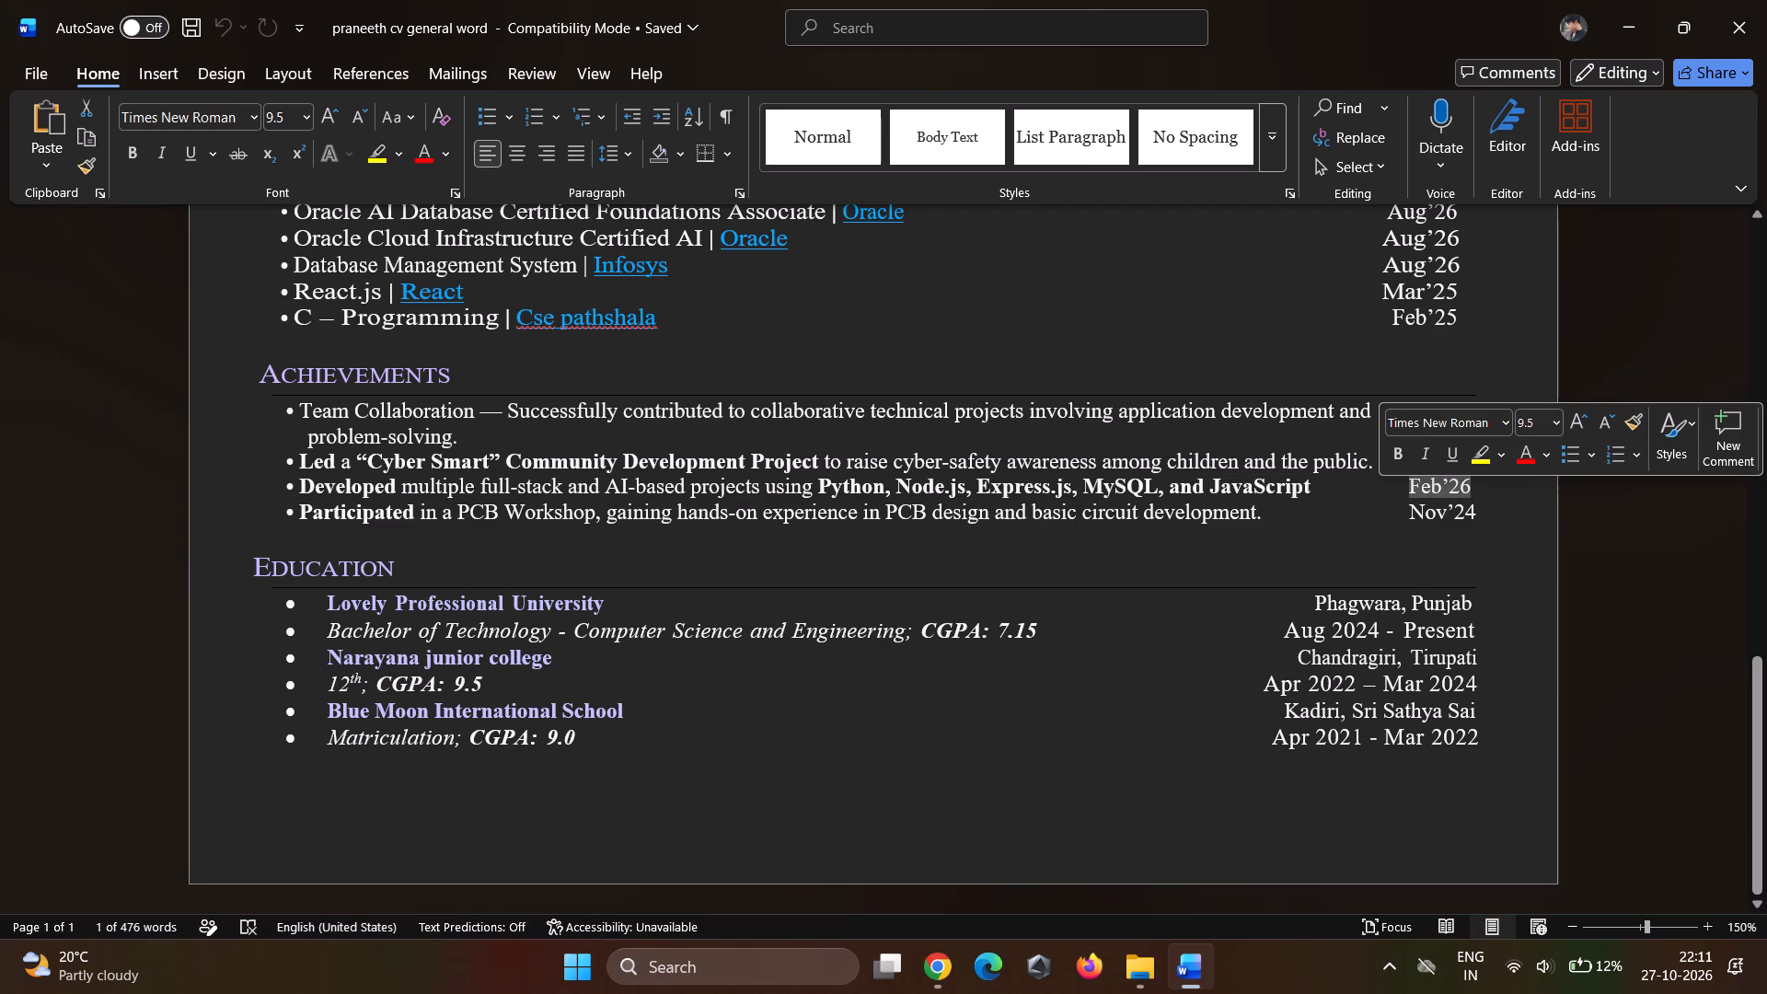
pyautogui.click(1514, 491)
pyautogui.moveTo(1472, 465); pyautogui.dragTo(1407, 465)
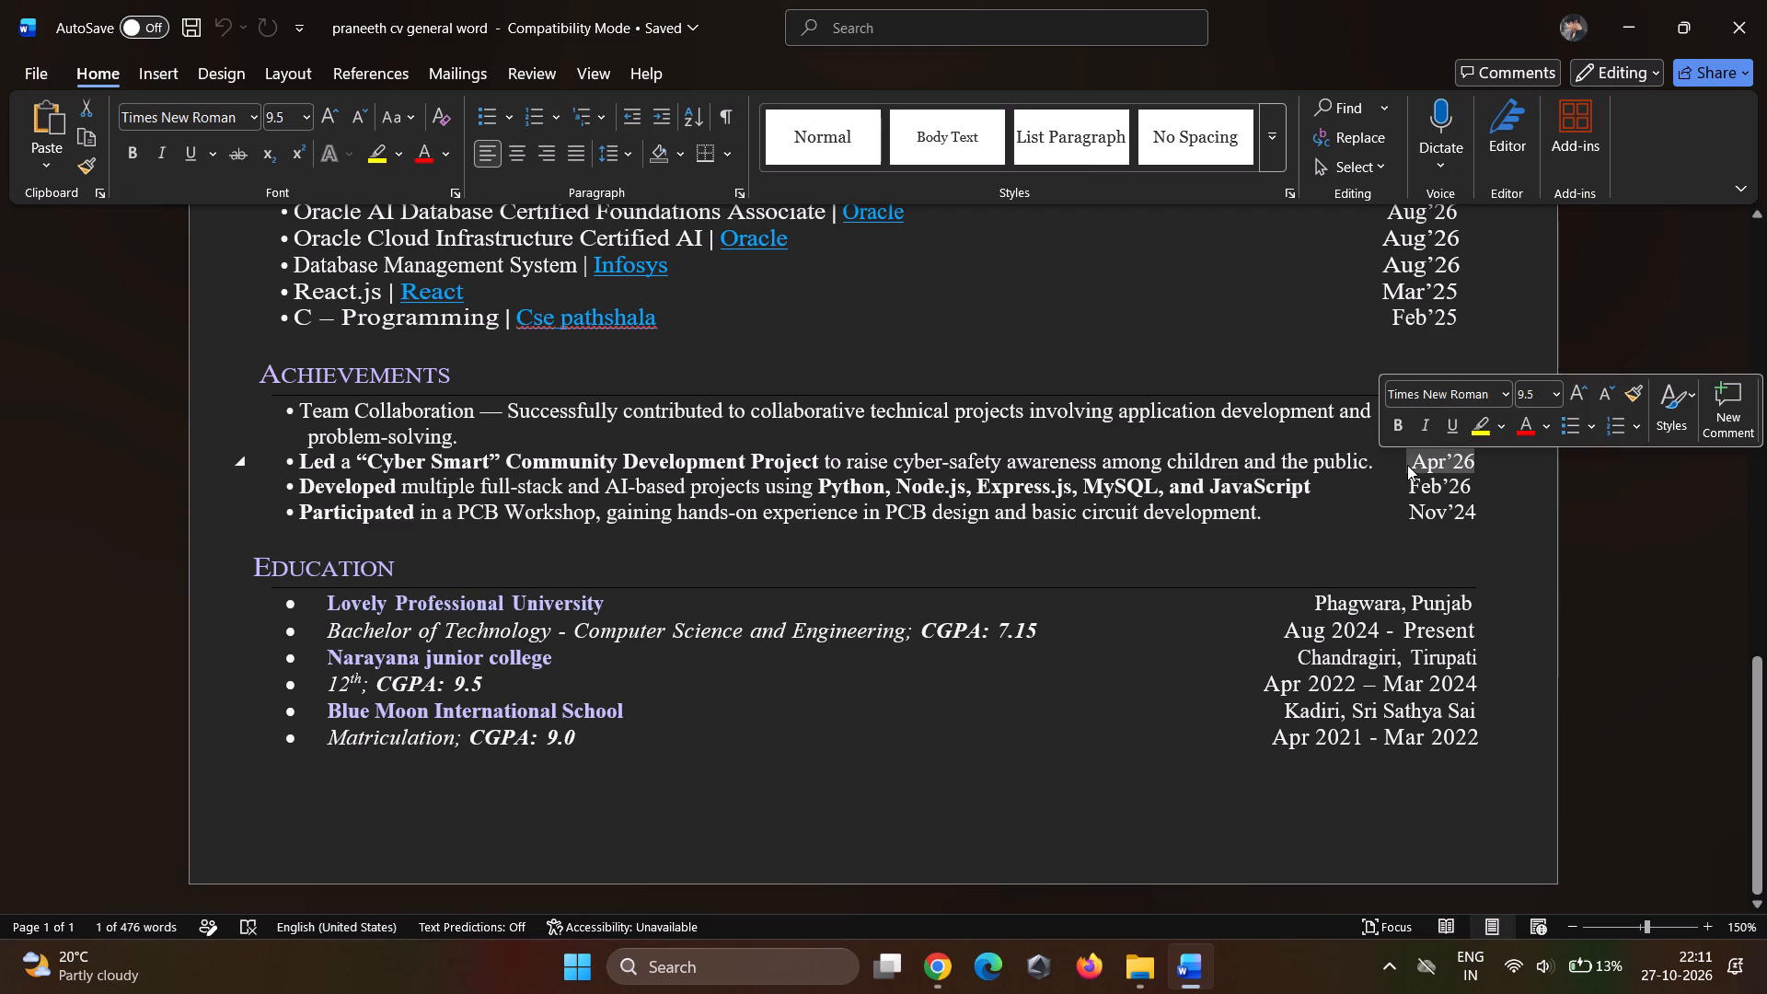
pyautogui.click(1454, 487)
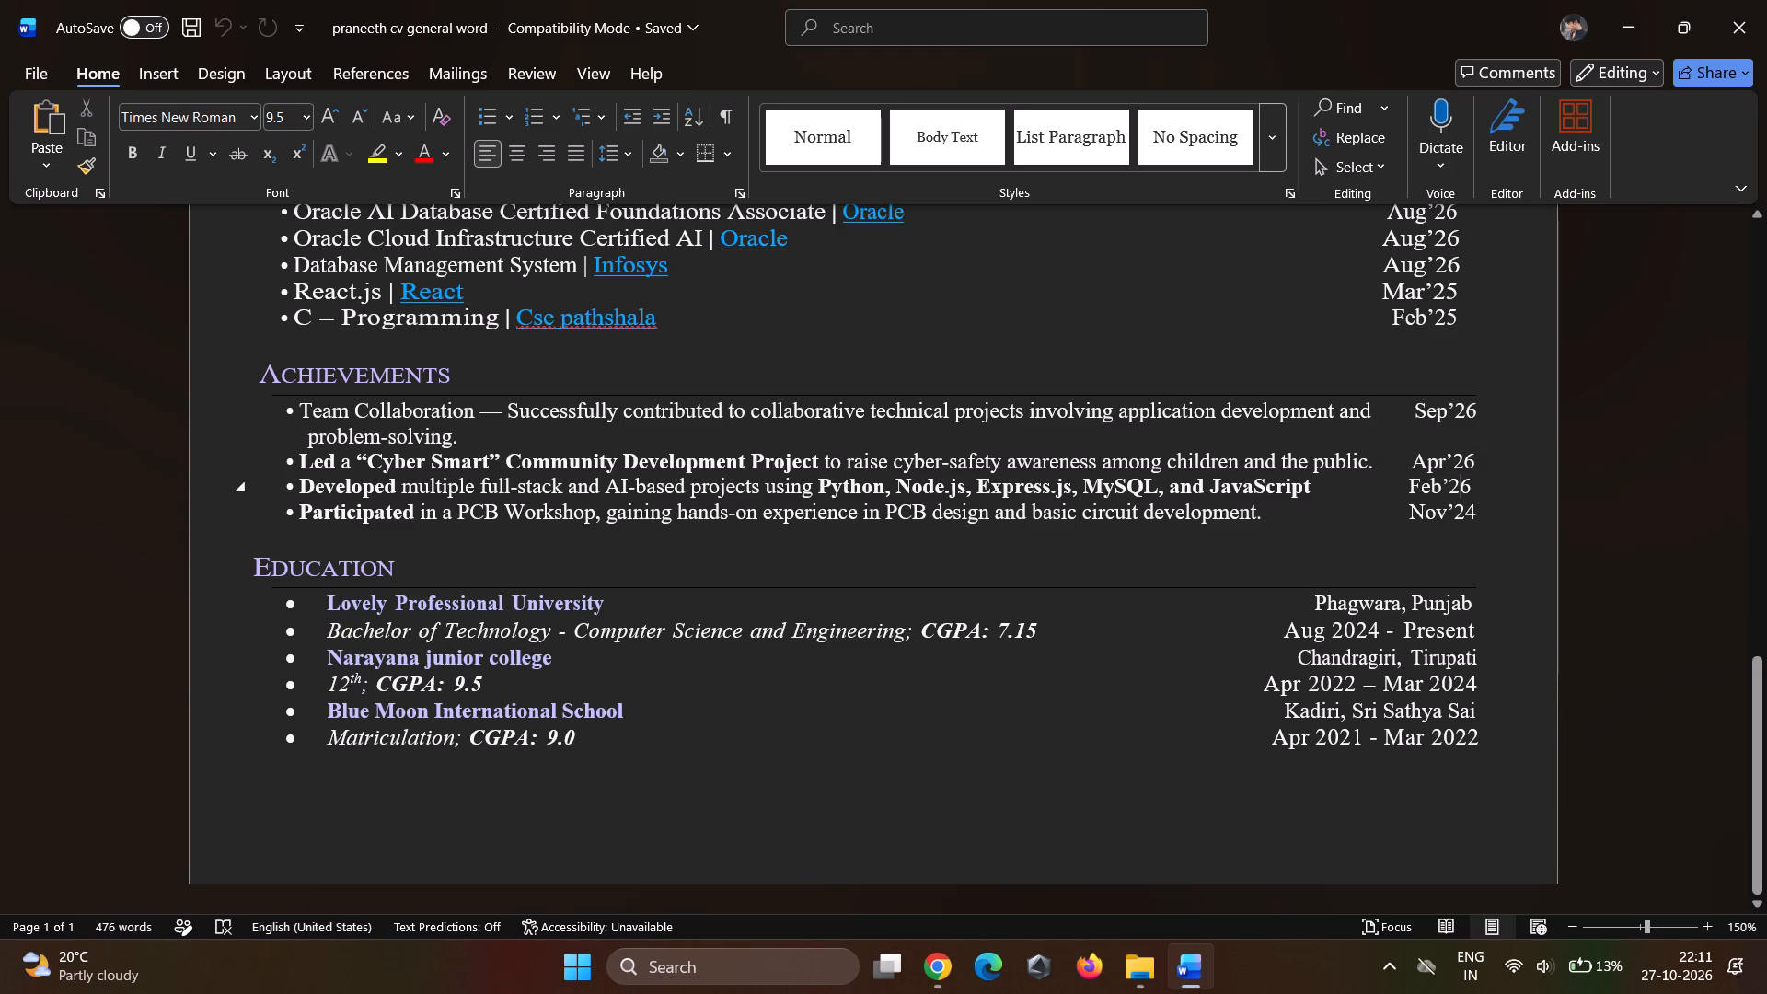
pyautogui.click(1468, 484)
# Add one space before each of the Feb’26 and Nov’24 dates in Achievements, keeping the spacing before Apr’26.
pyautogui.press('Up')
pyautogui.press('Down')
pyautogui.press('Up')
pyautogui.press('Left')
pyautogui.press('Left')
pyautogui.press('Left')
pyautogui.press('Left')
pyautogui.press('Left')
pyautogui.press('Left')
pyautogui.press('BackSpace')
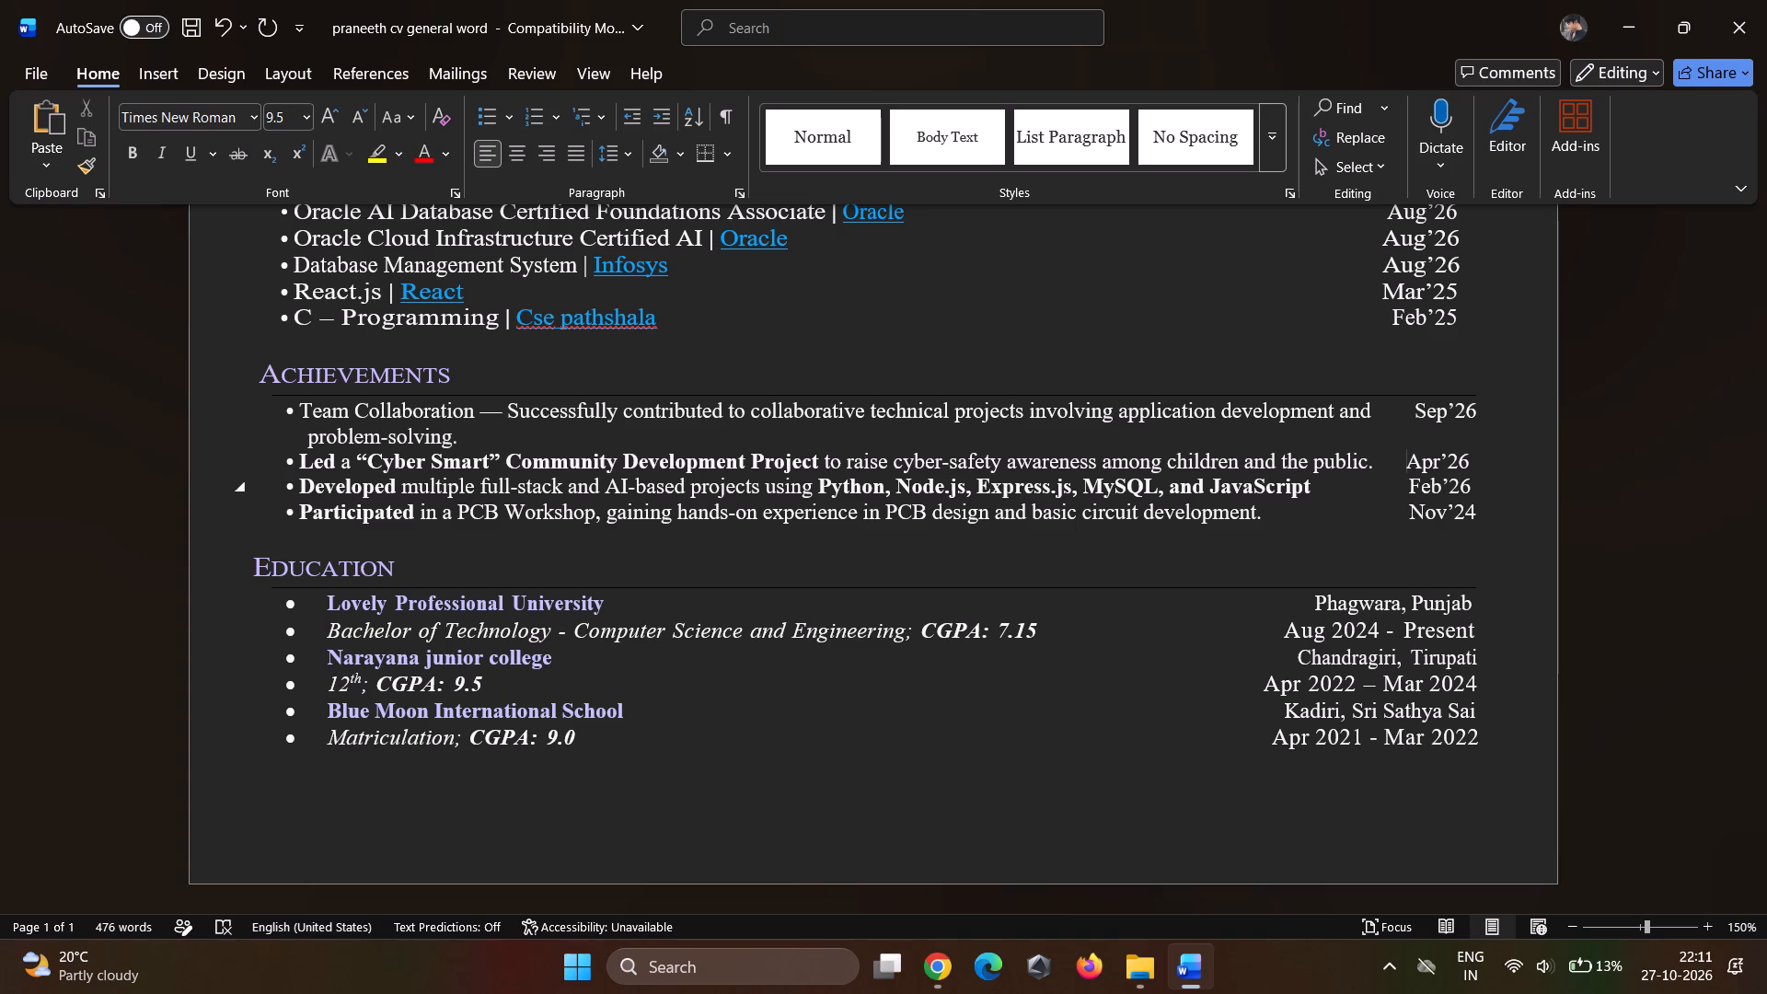
pyautogui.press('space')
pyautogui.press('Down')
pyautogui.press('space')
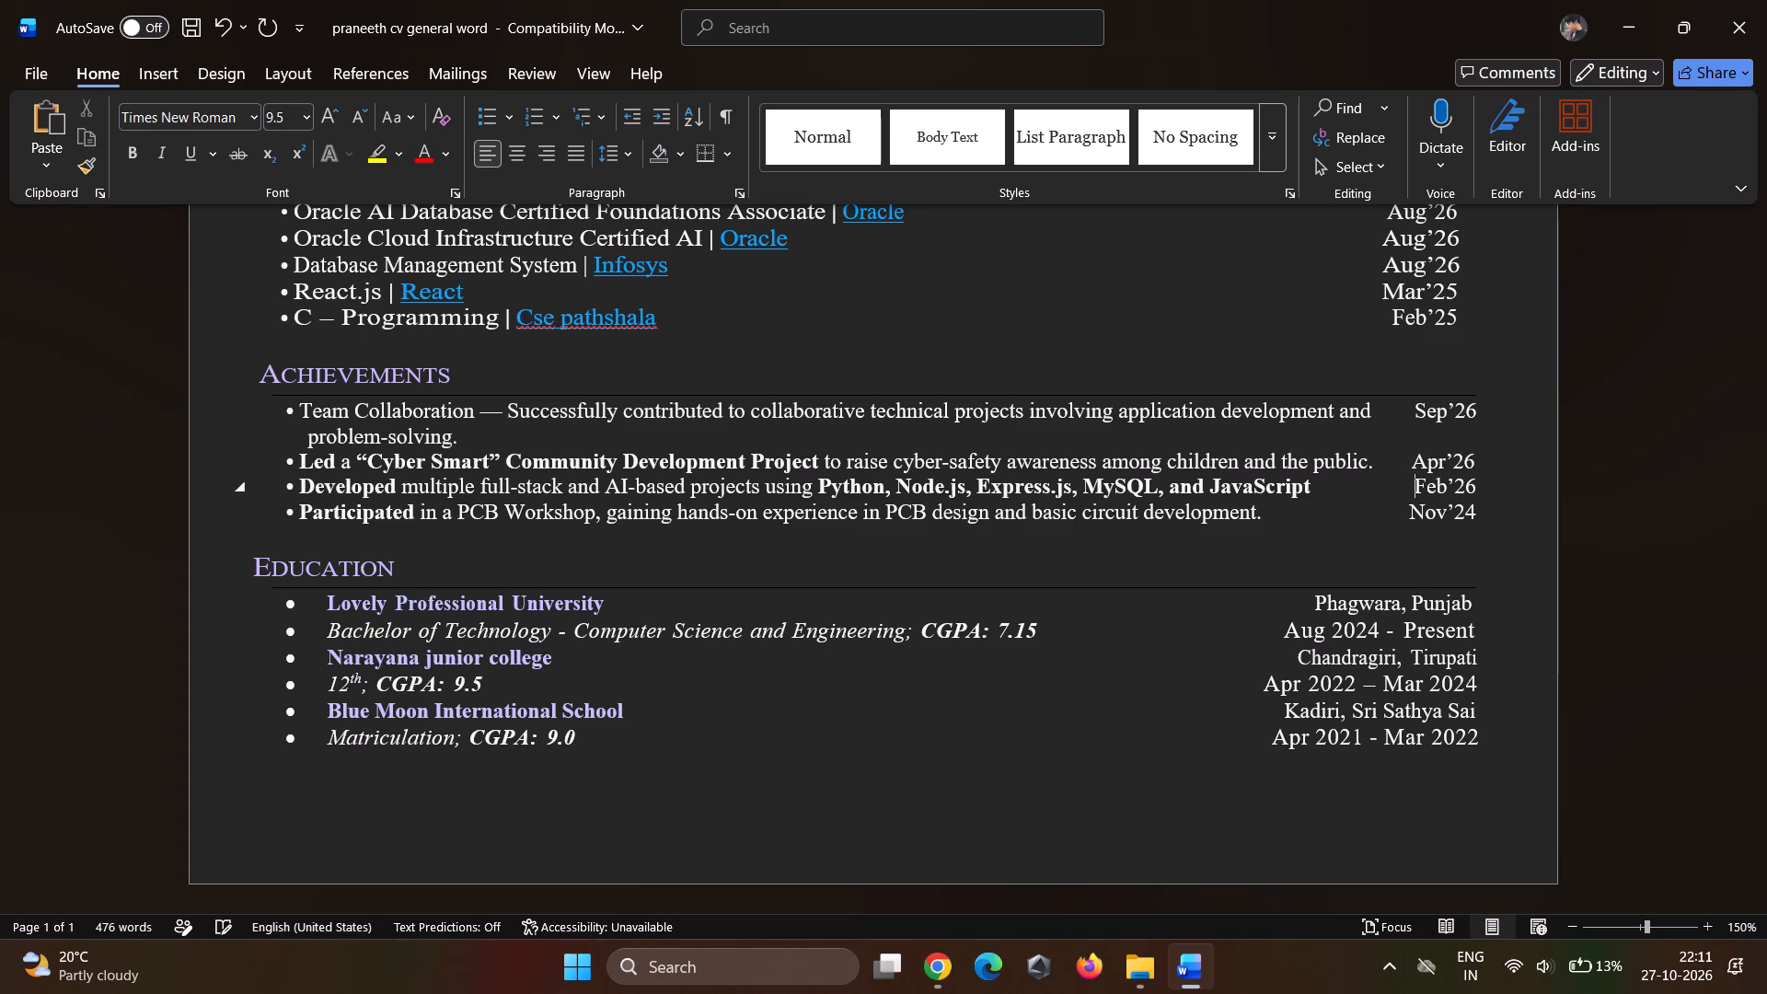
pyautogui.press('Down')
pyautogui.press('space')
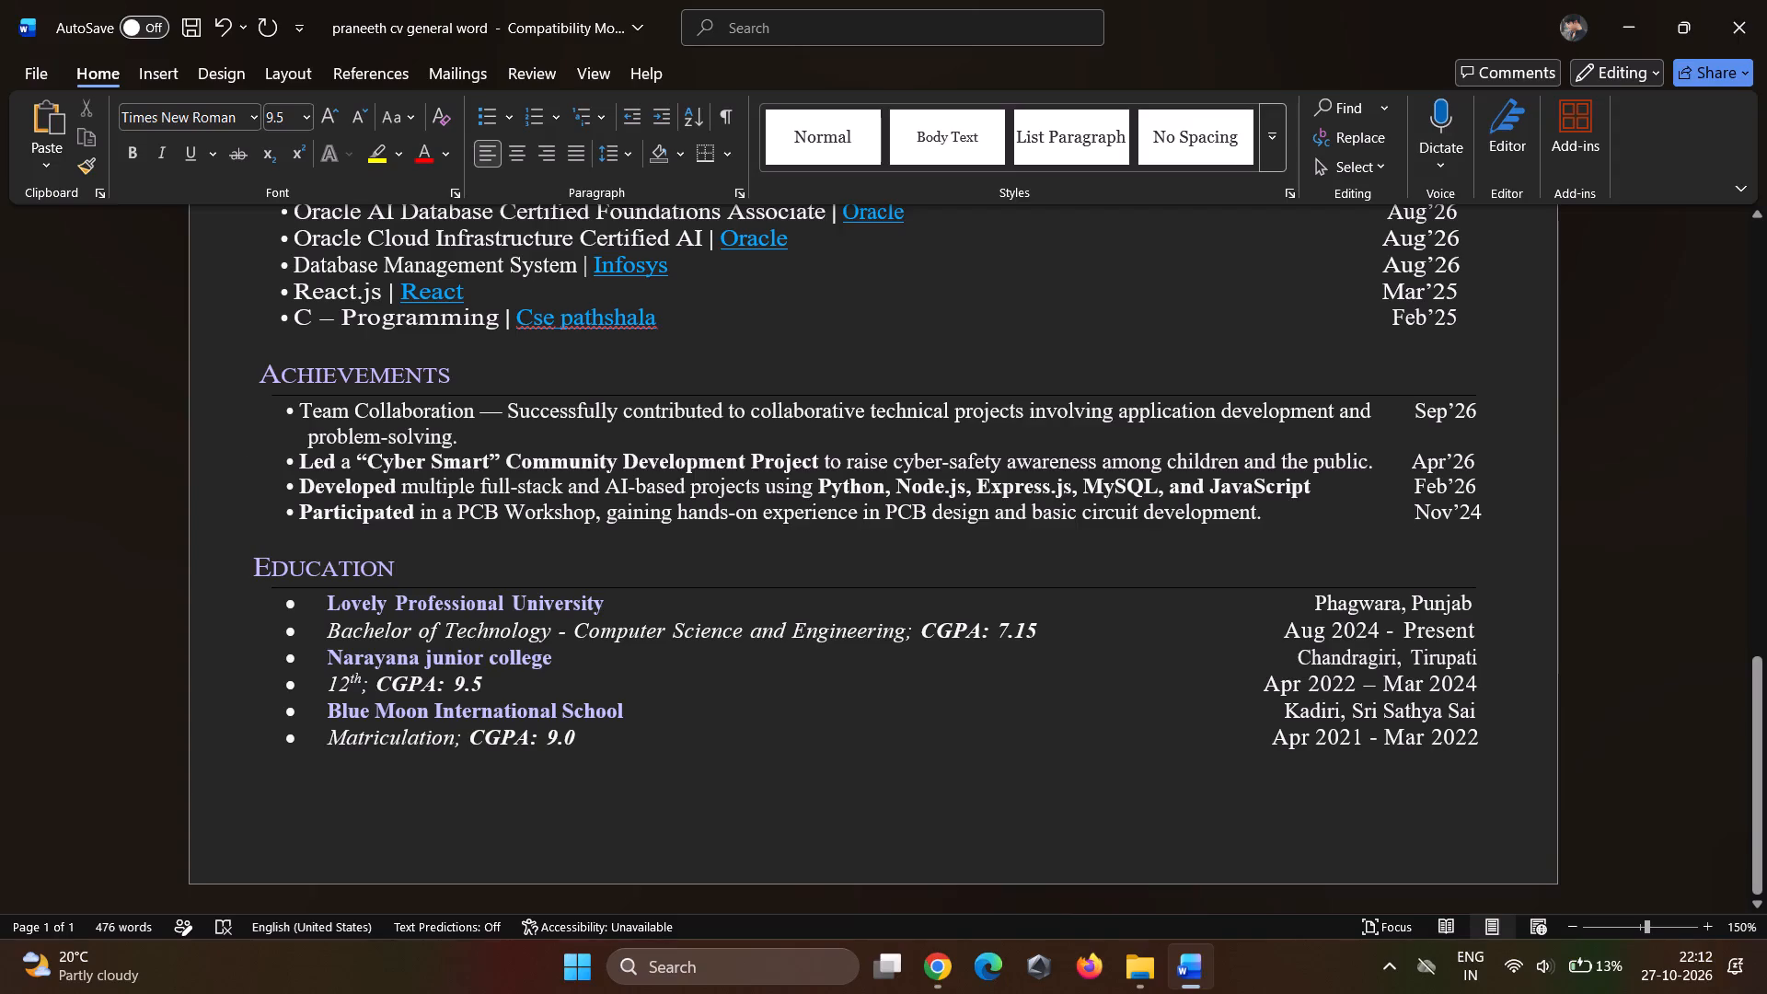
# Review the Training, Projects and Technical Skills sections back up to the CV's heading.
pyautogui.scroll(1, 976, 362)
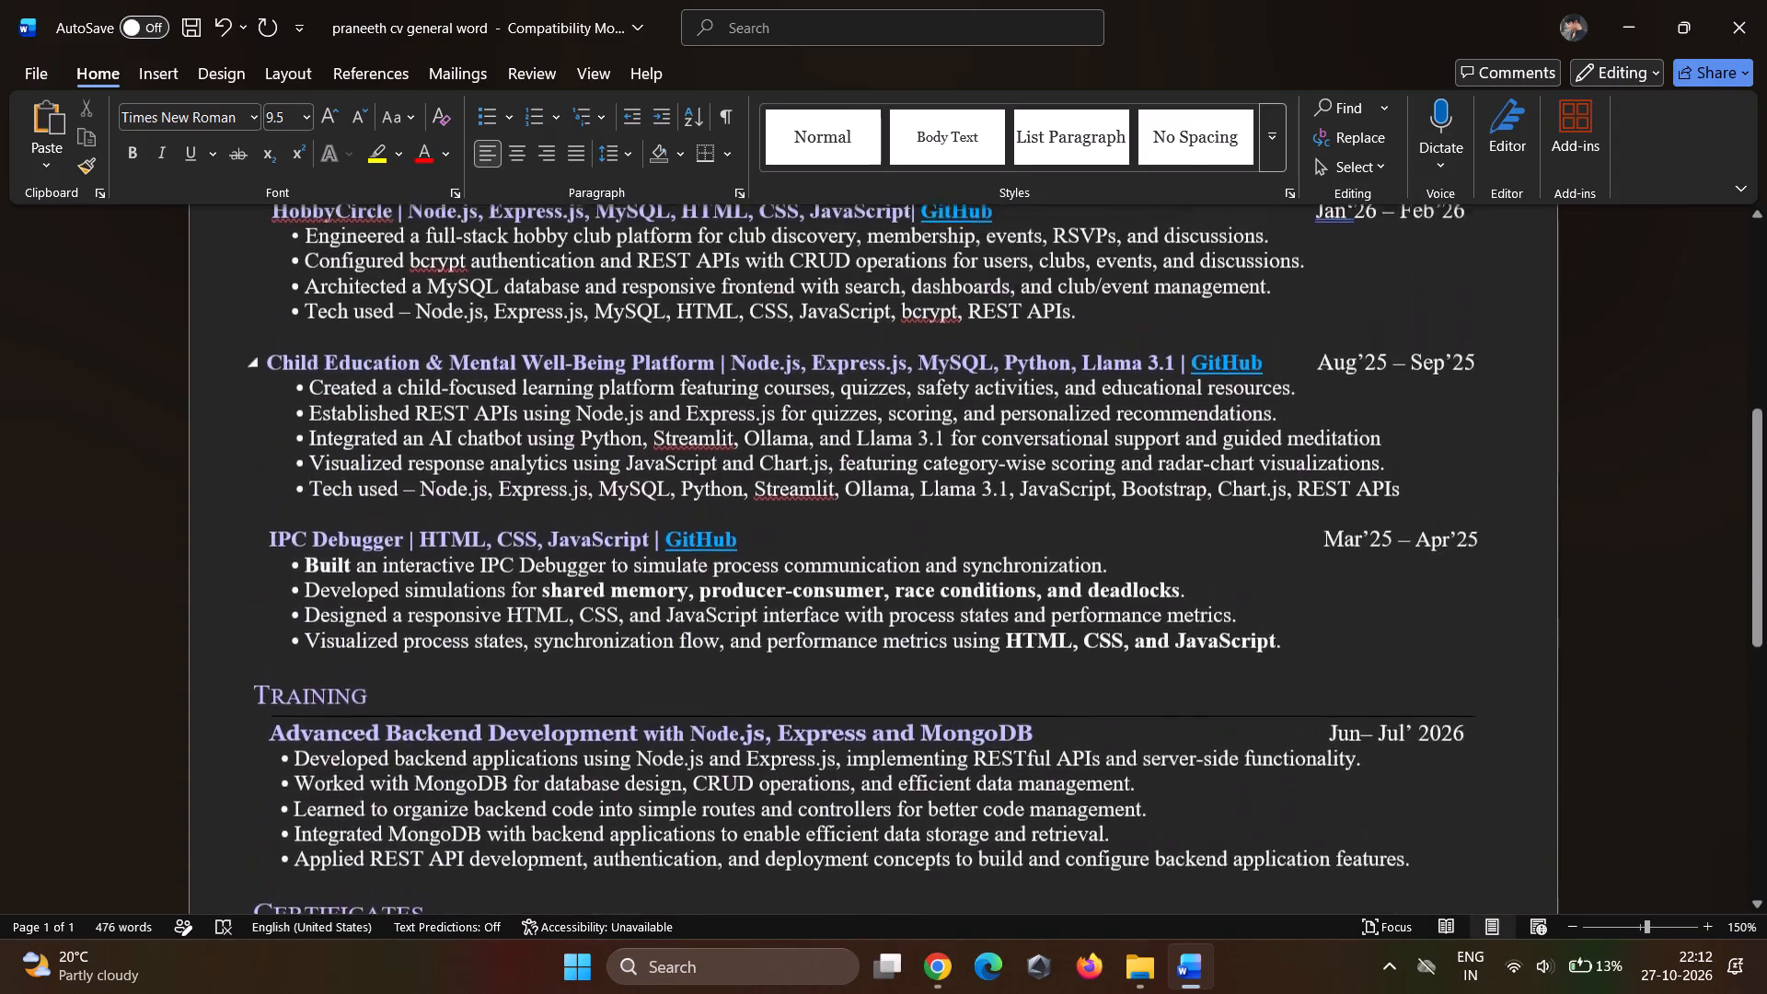
pyautogui.scroll(1, 976, 362)
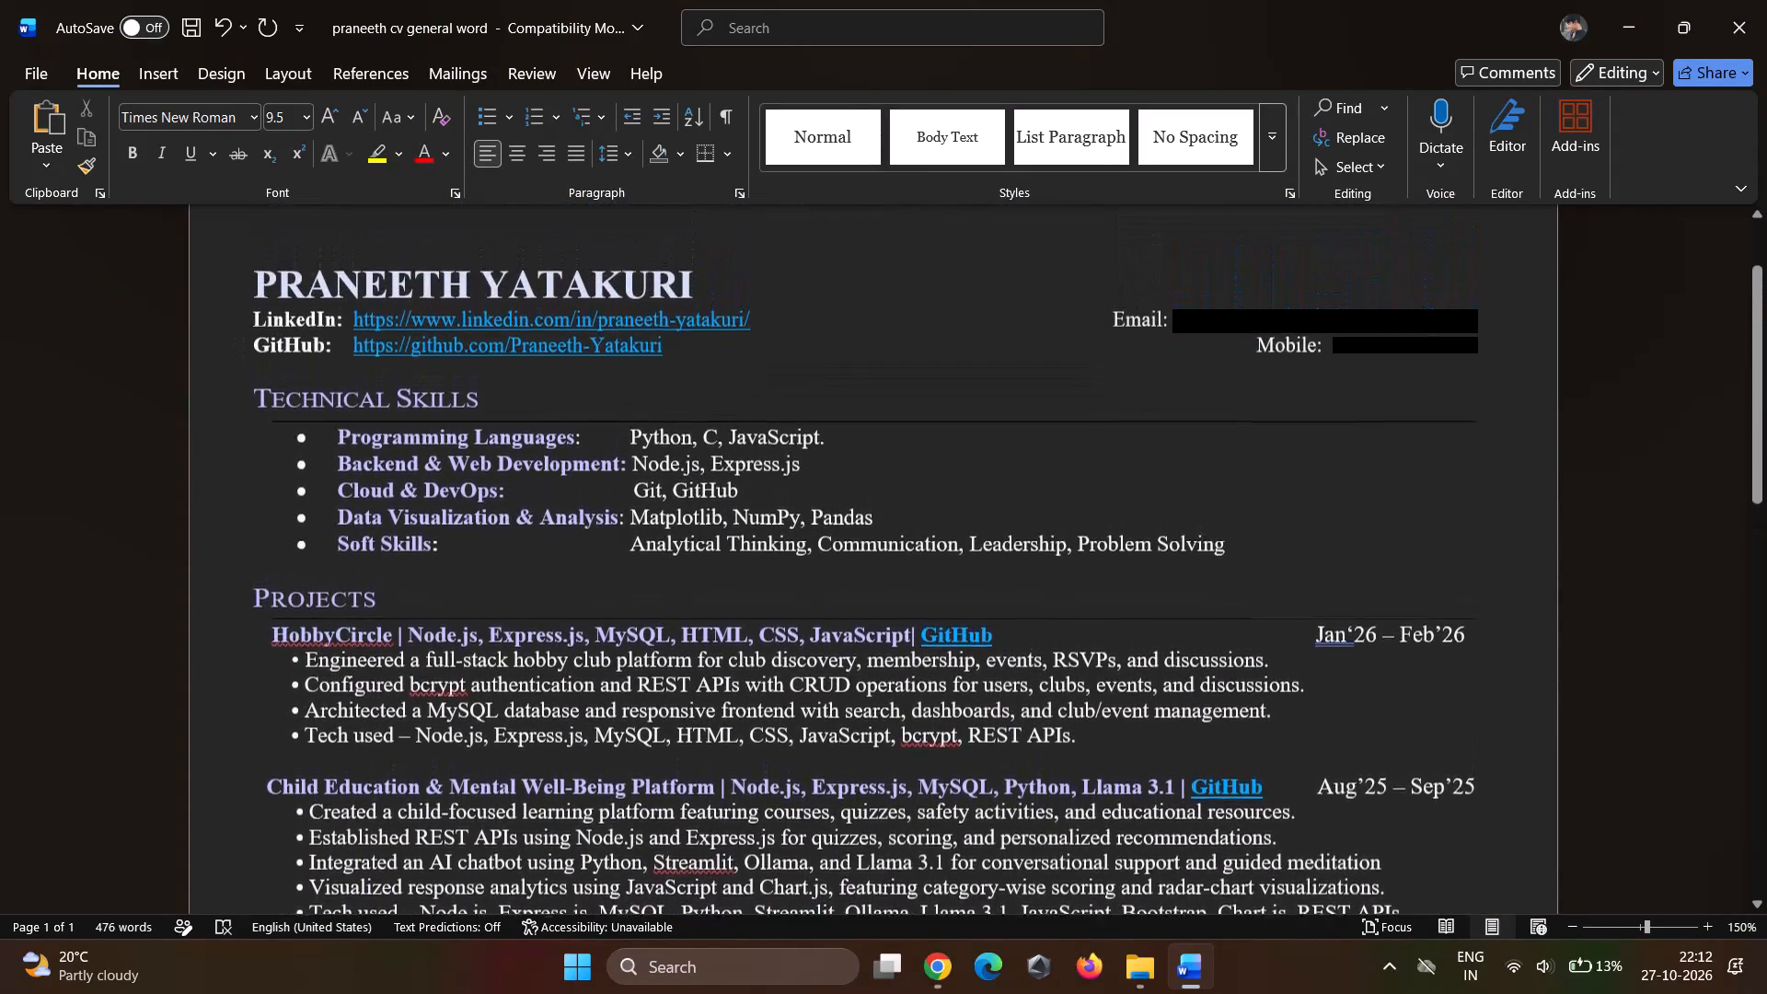
pyautogui.scroll(1, 976, 362)
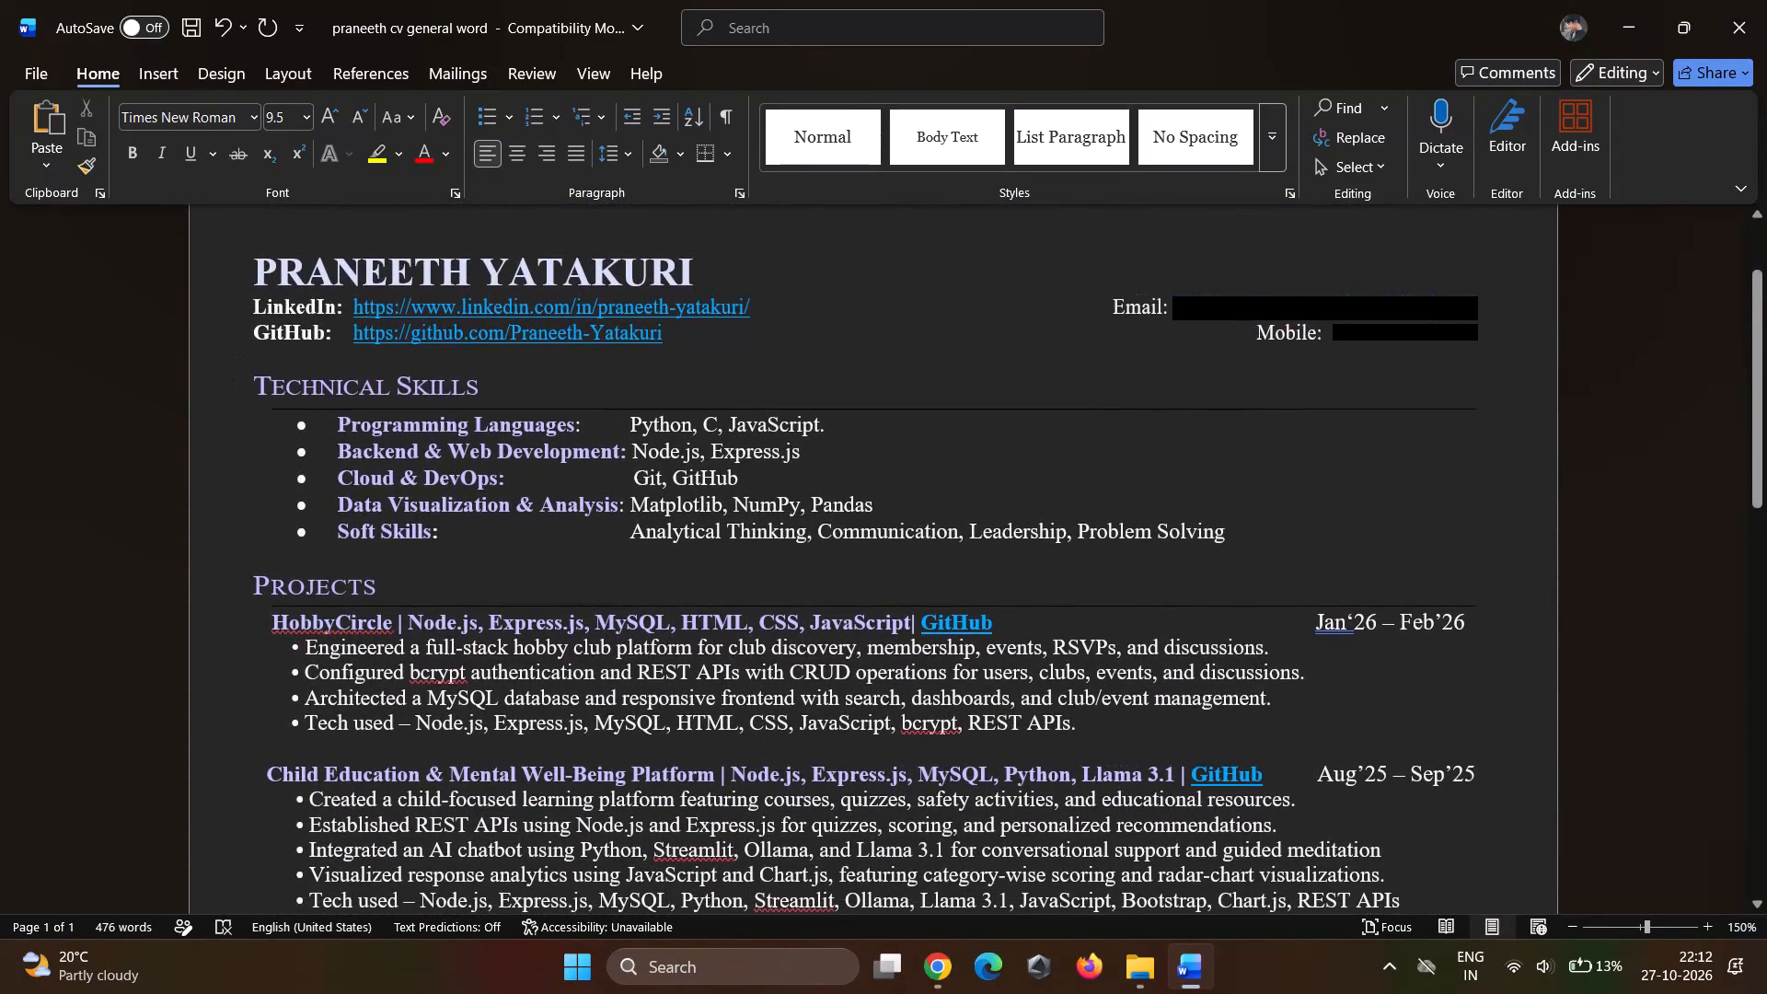
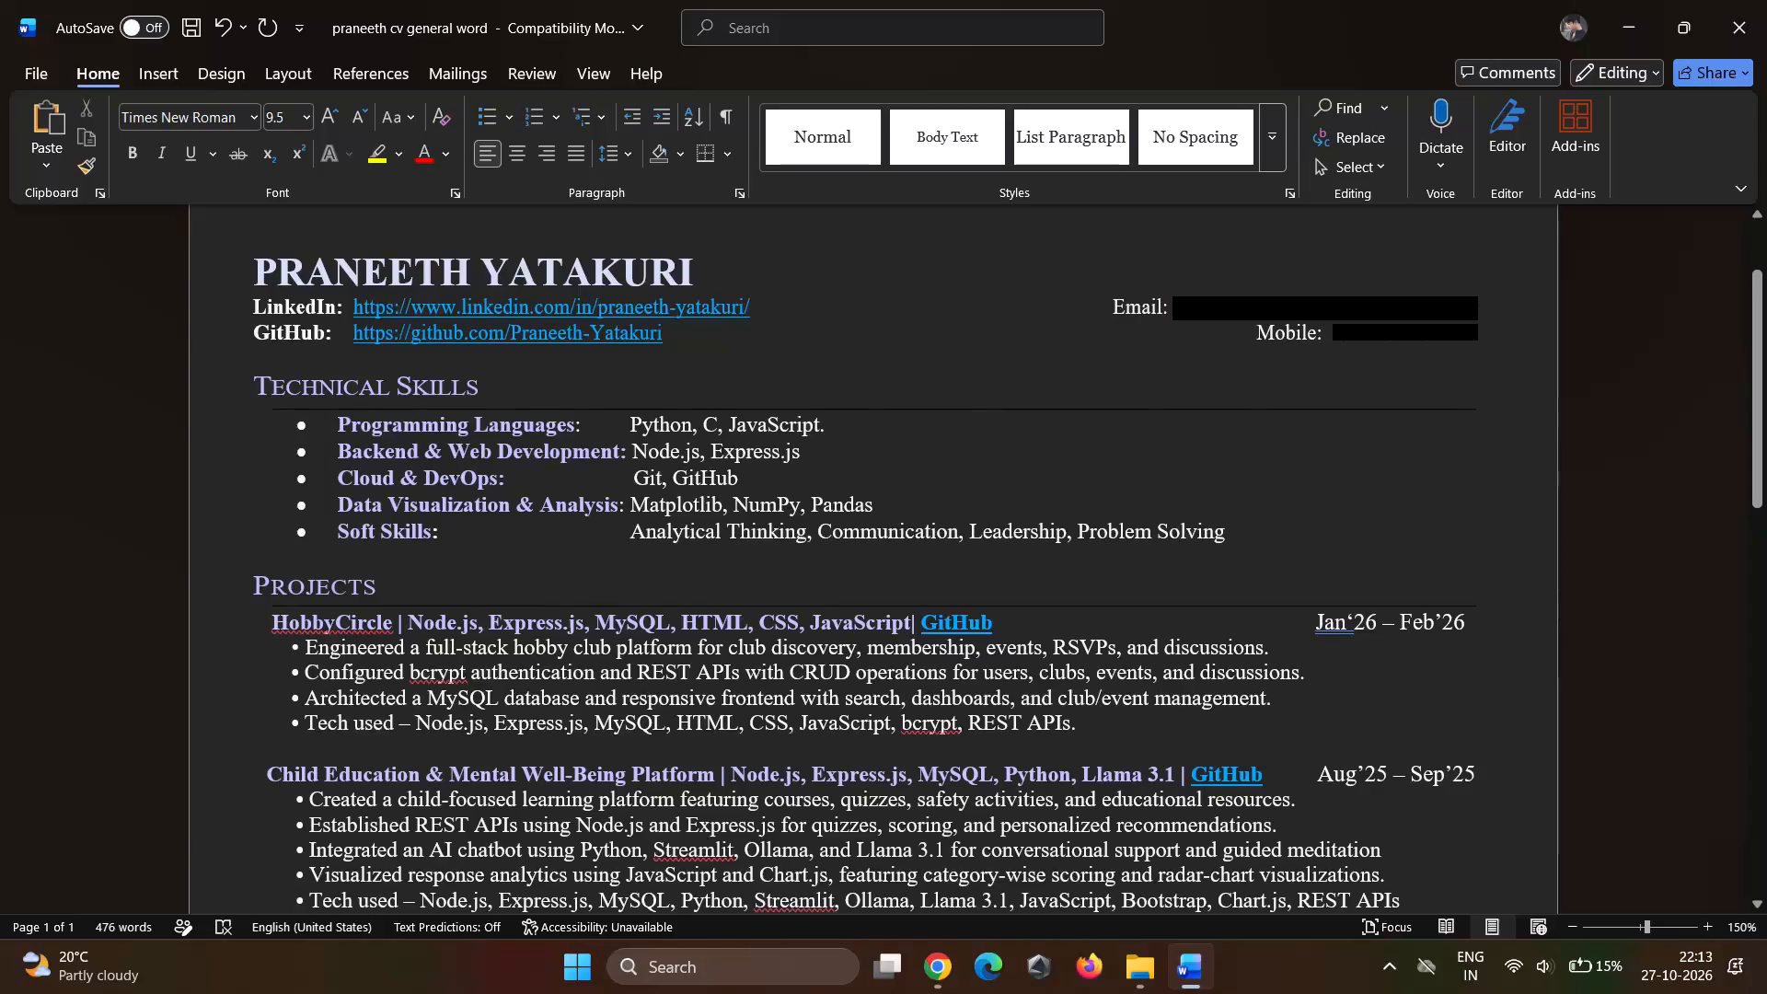
# Set the Bachelor of Technology CGPA in the CV's Education section to 6.72.
pyautogui.scroll(-1, 893, 386)
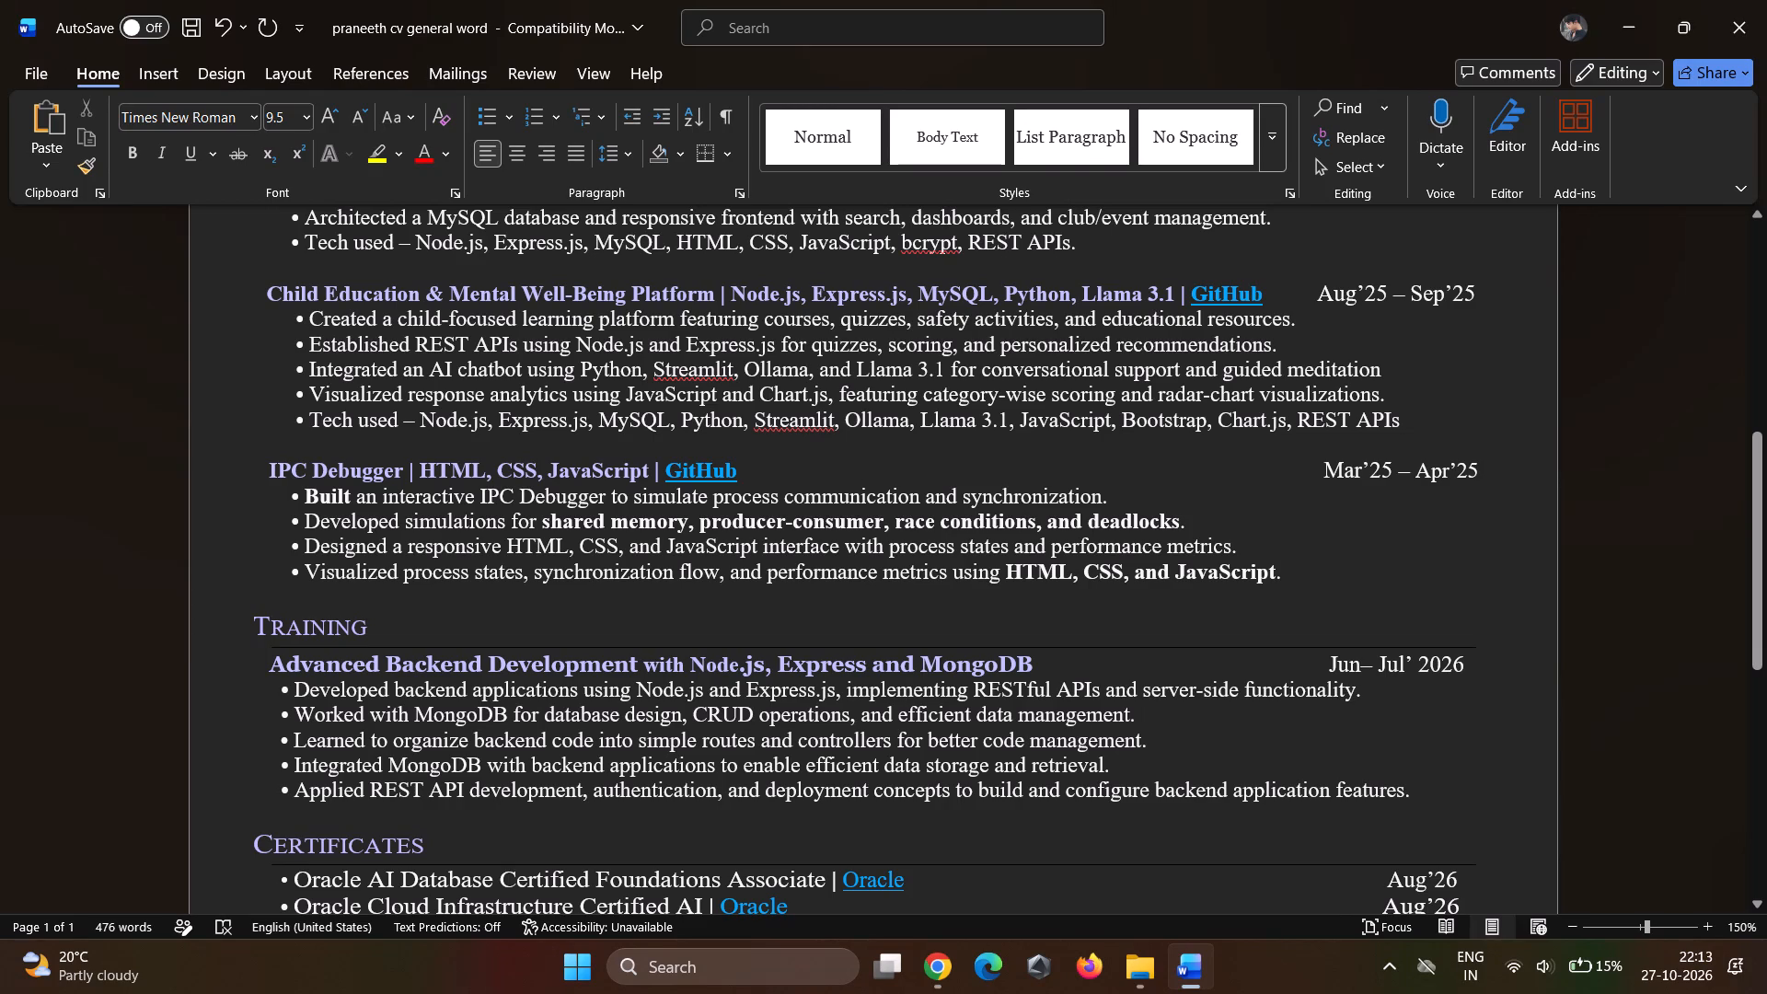
pyautogui.scroll(-1, 590, 524)
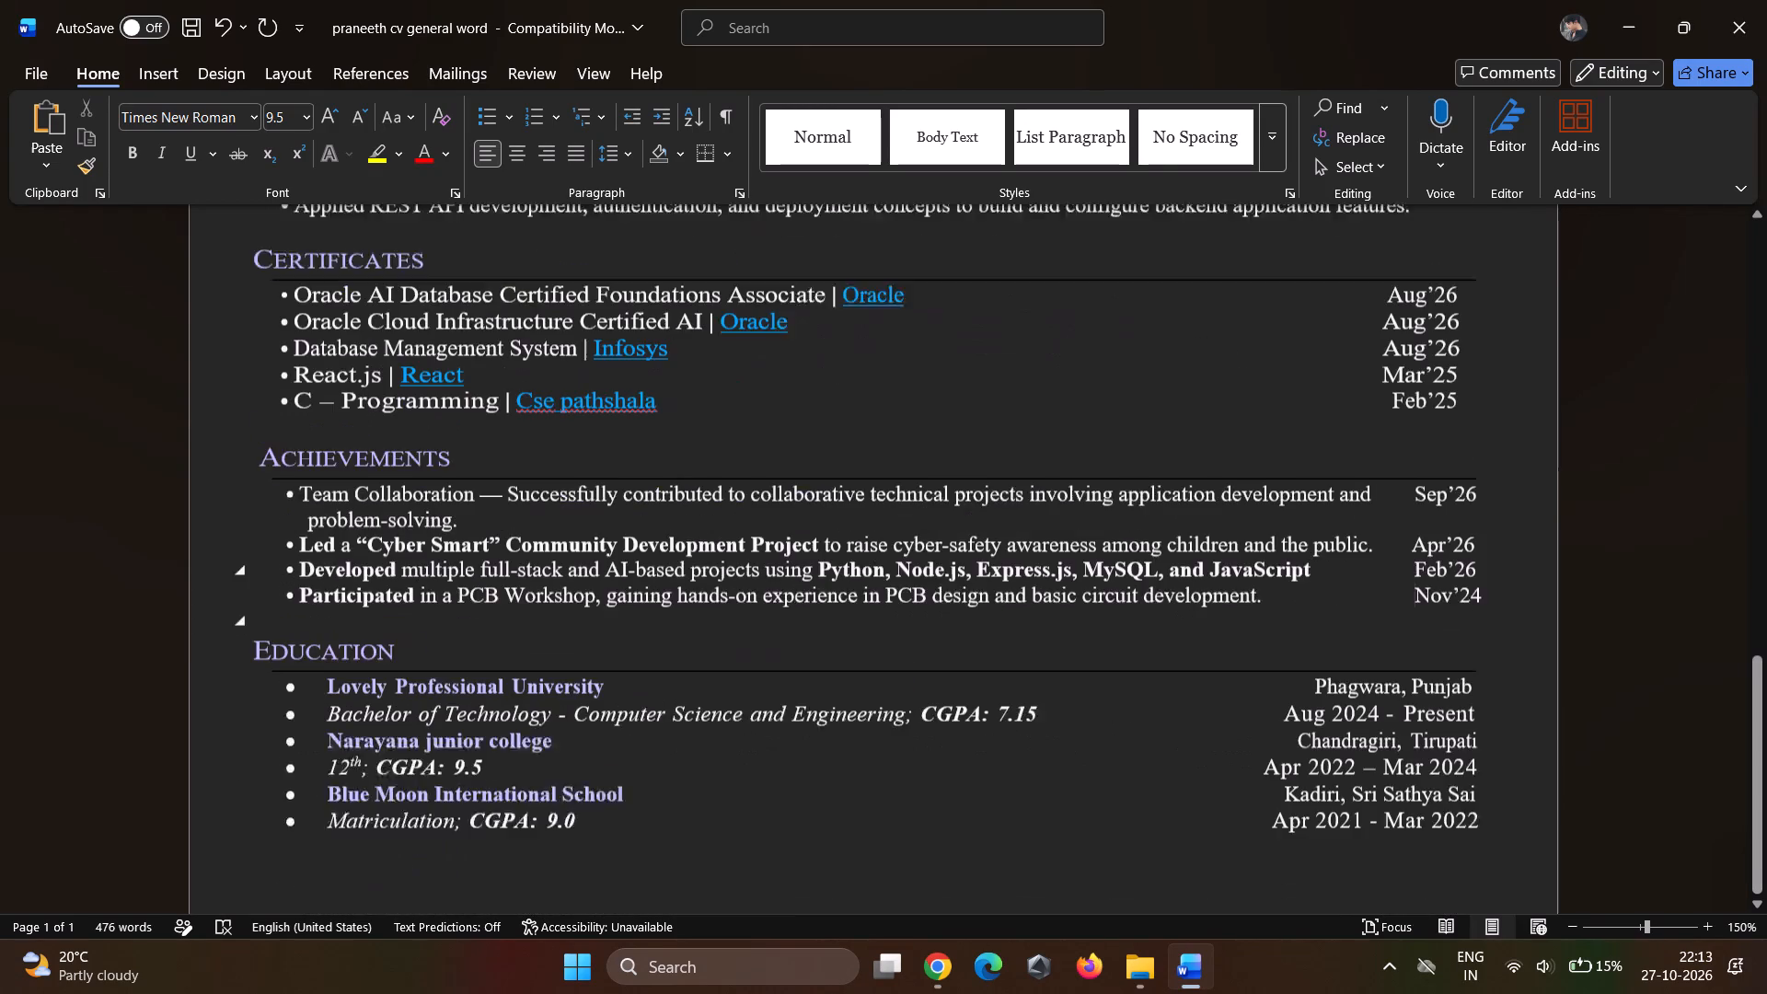
pyautogui.scroll(-1, 590, 524)
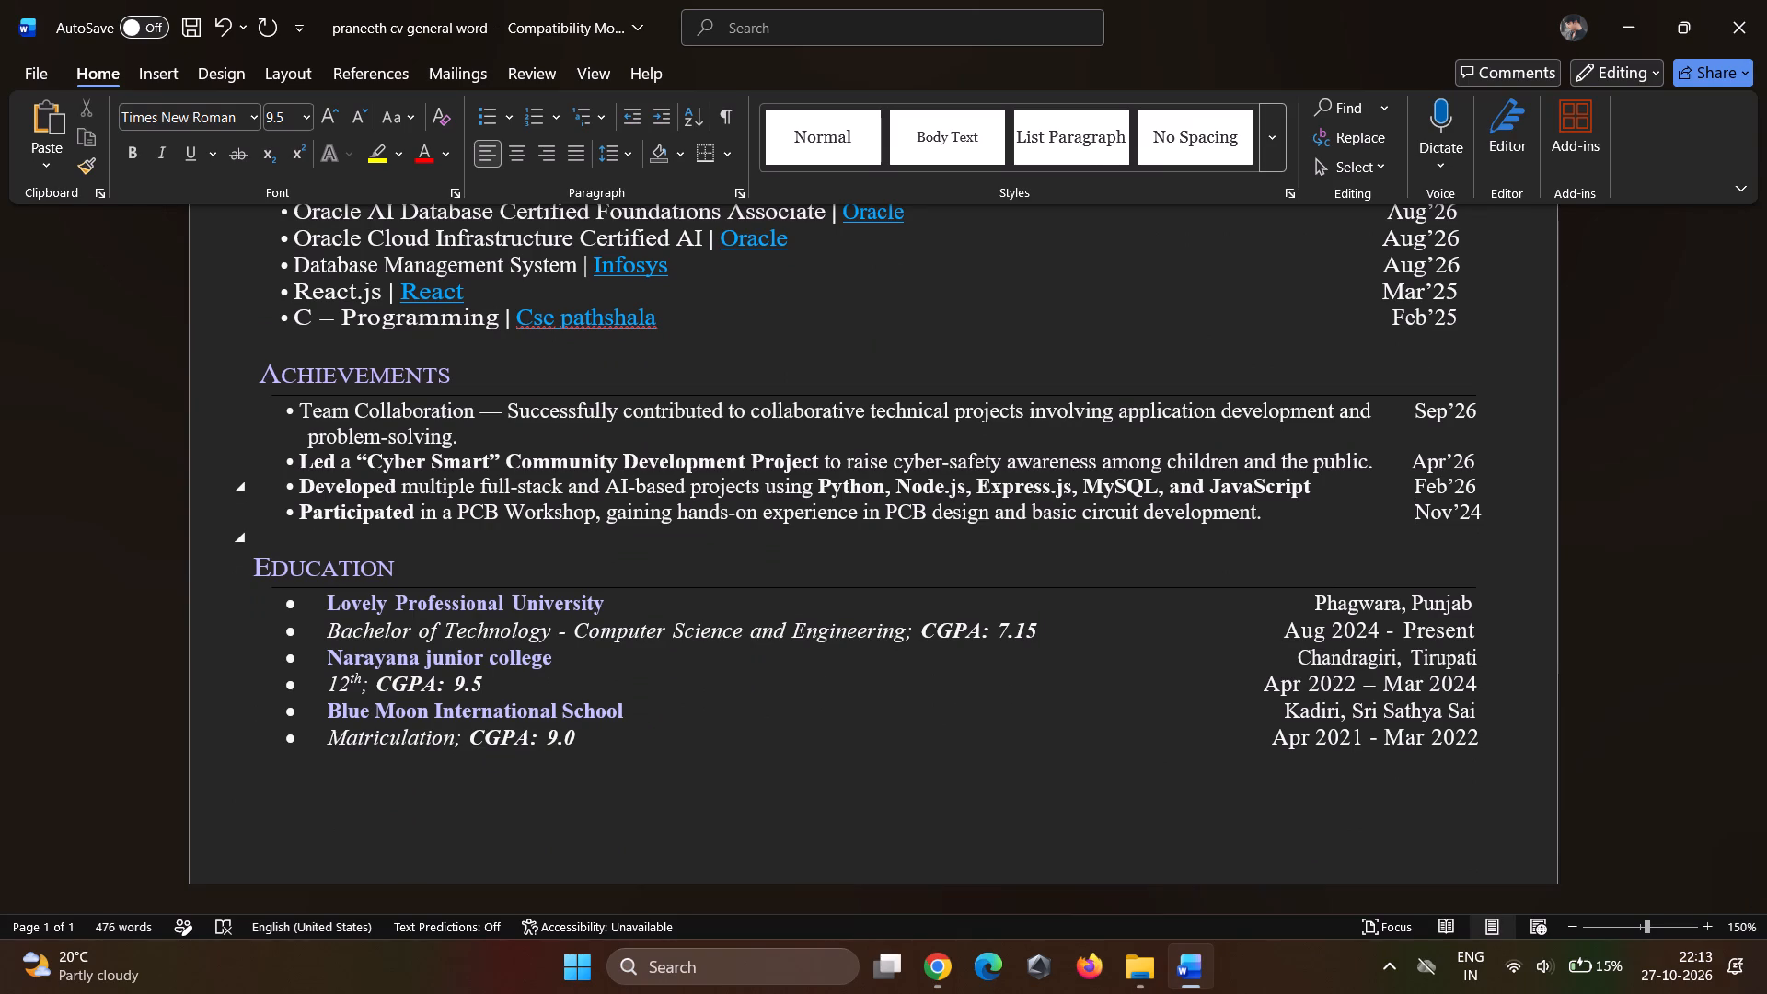
pyautogui.scroll(-3, 590, 524)
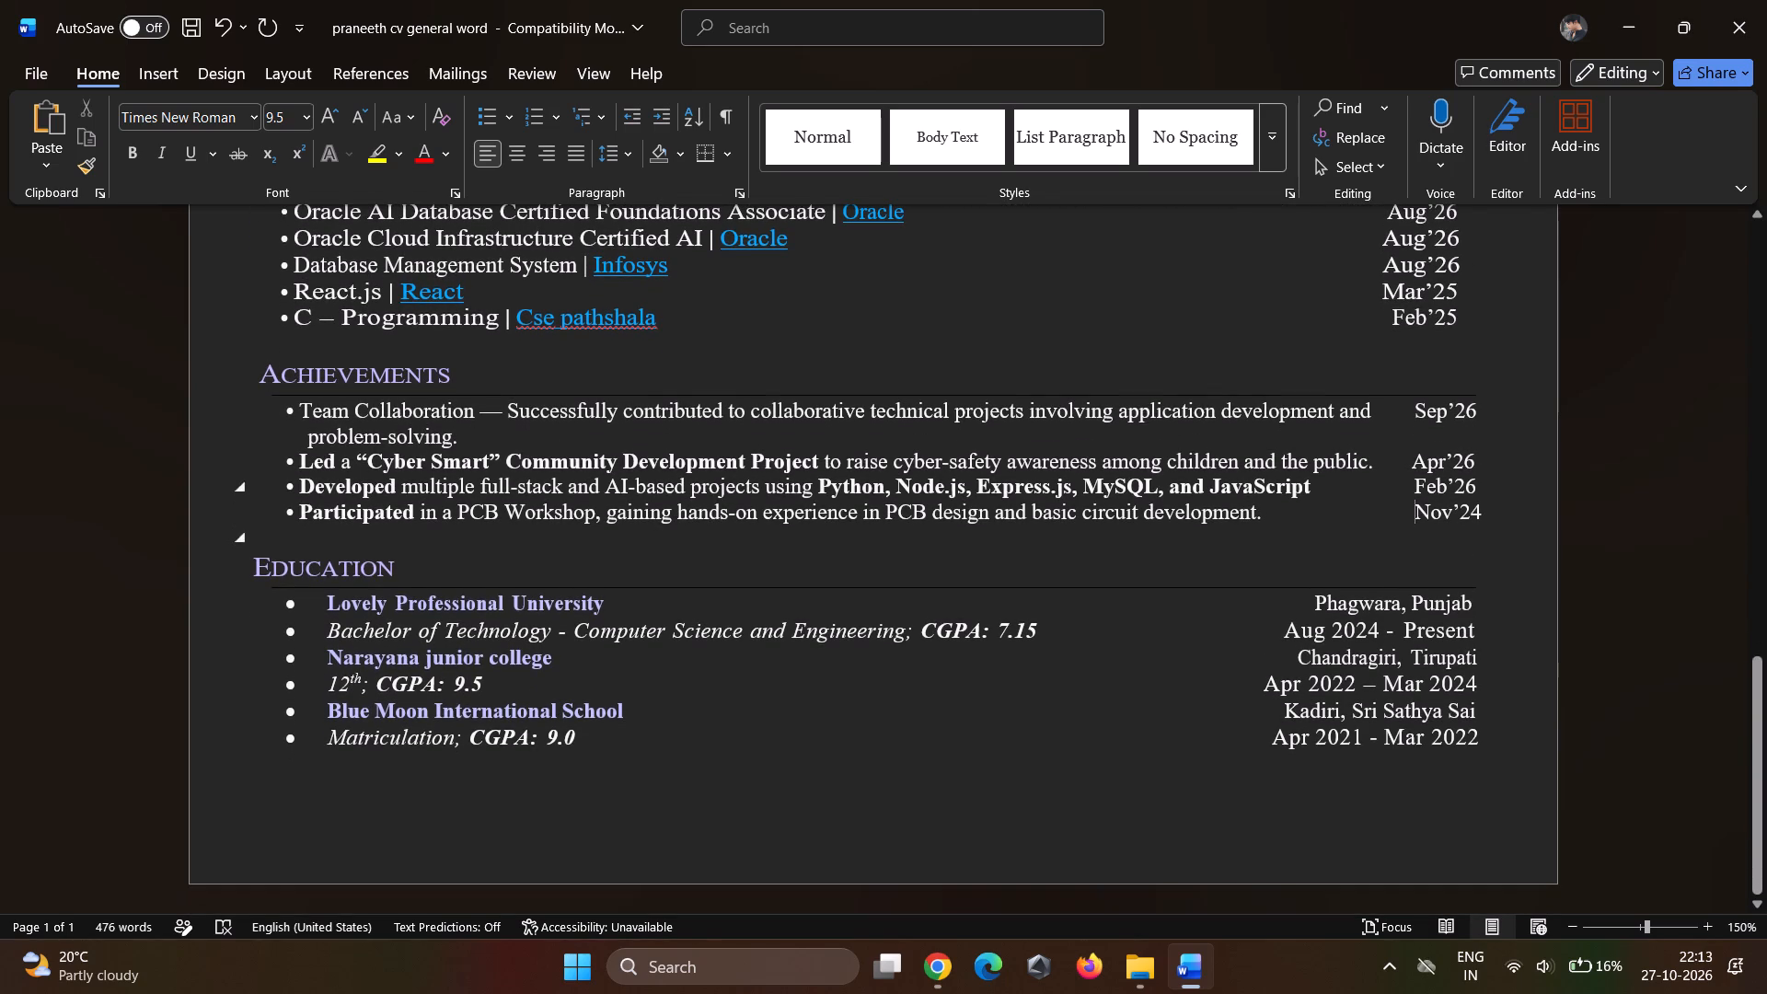
pyautogui.click(1035, 630)
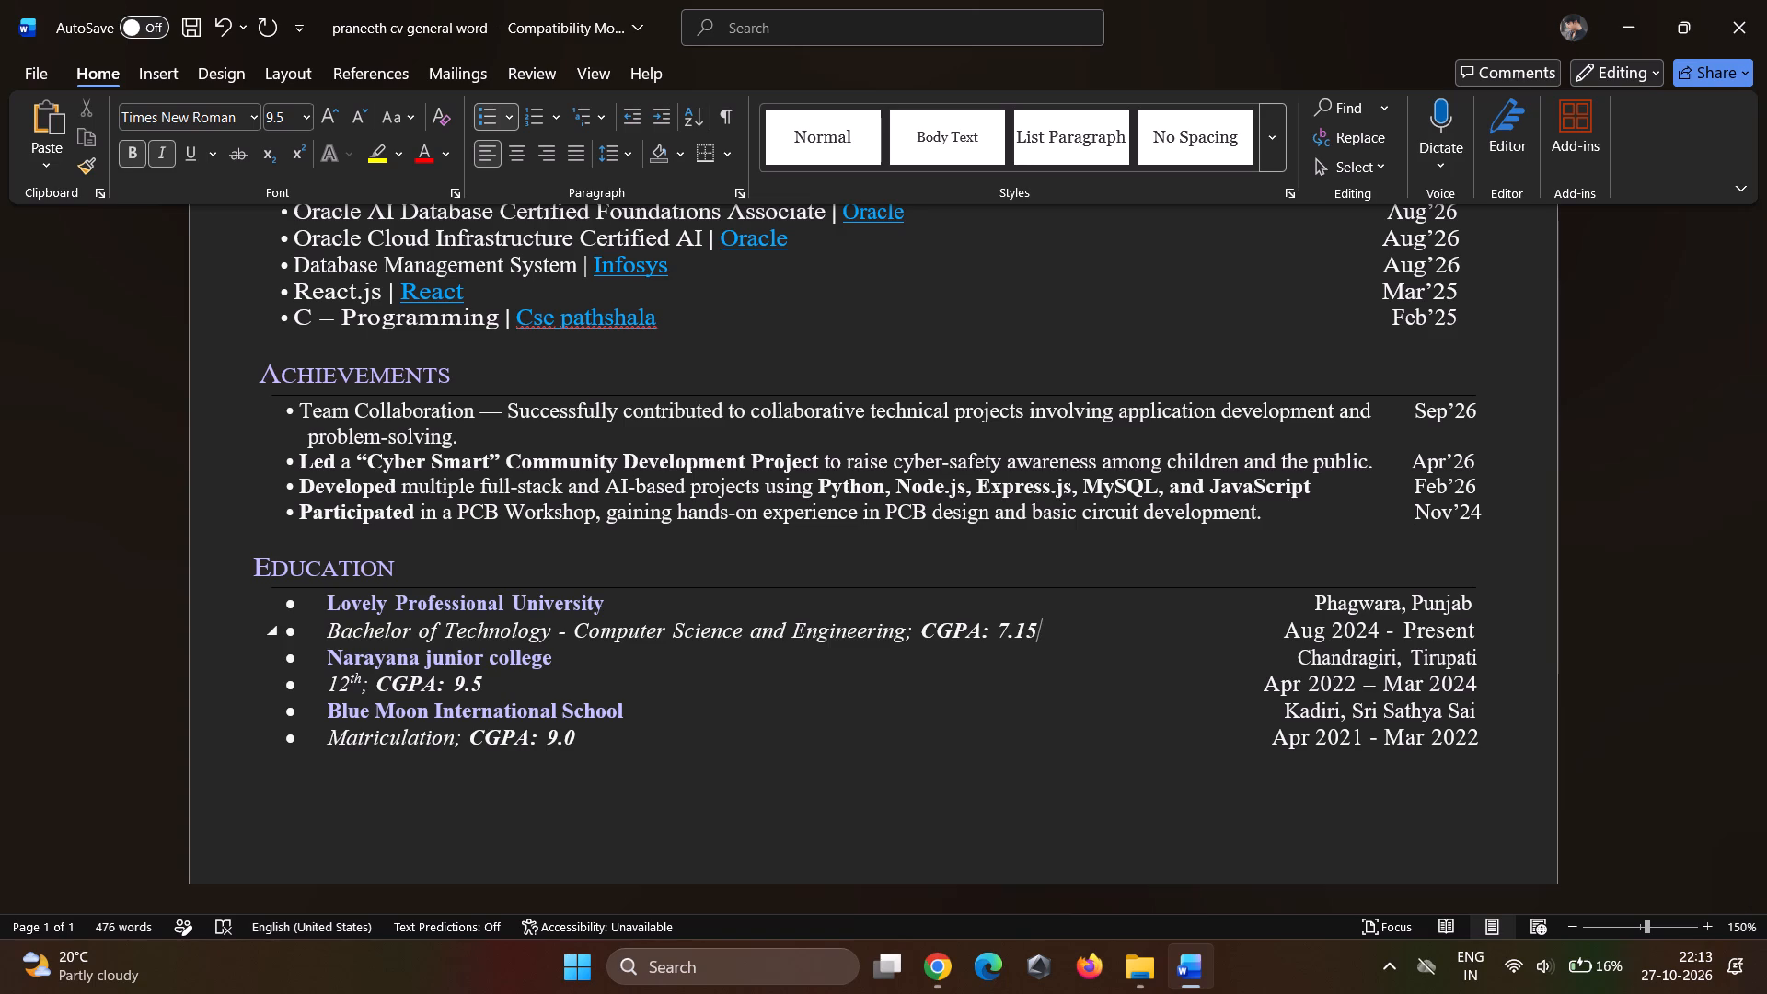
pyautogui.press('Left')
pyautogui.press('Left')
pyautogui.press('Left')
pyautogui.press('BackSpace')
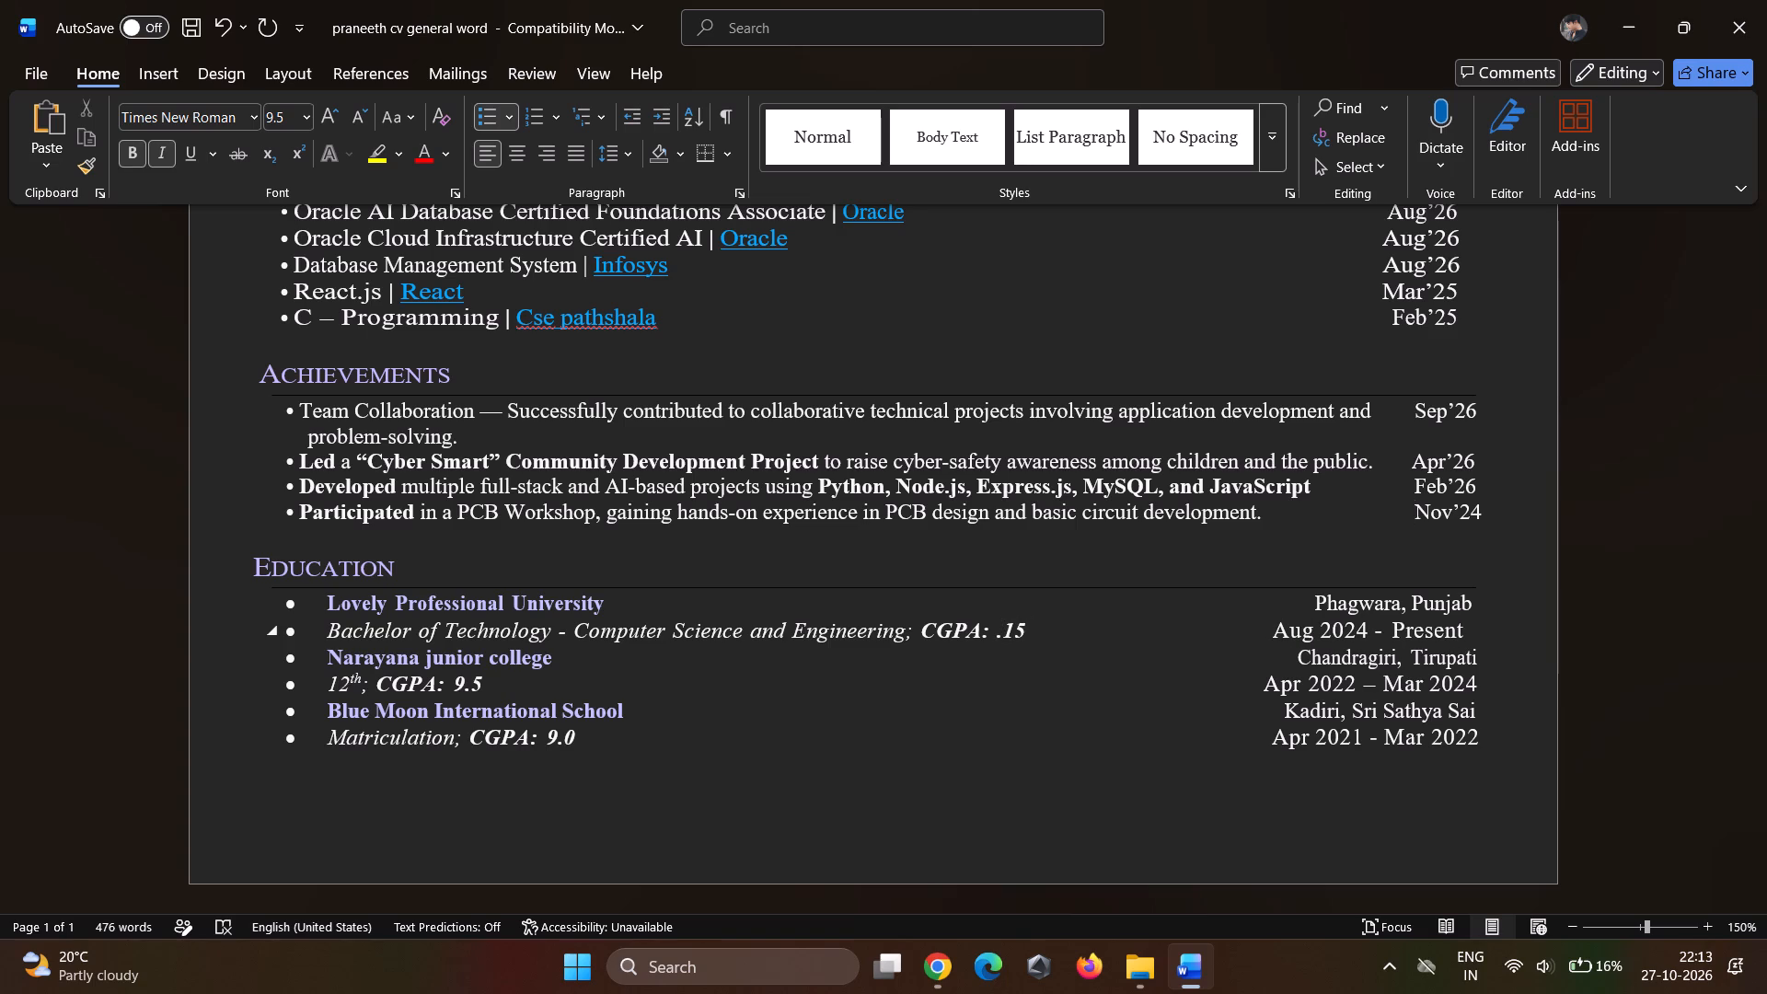
pyautogui.press('6')
pyautogui.press('Right')
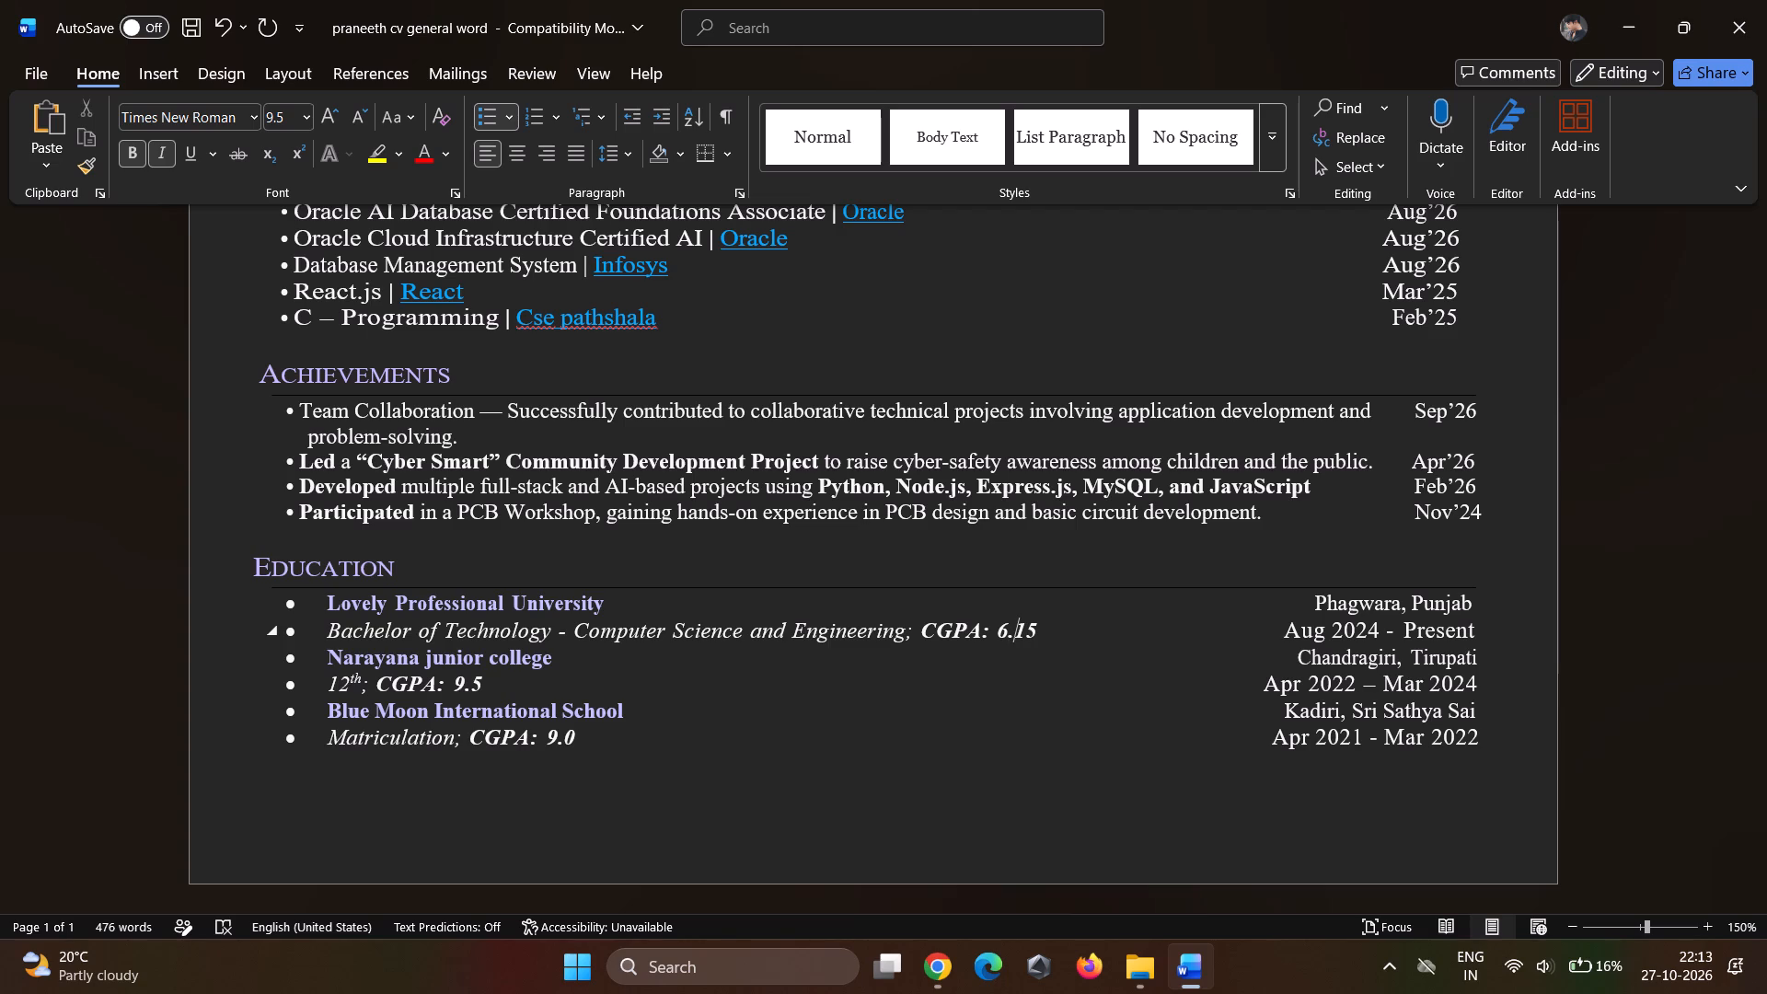
pyautogui.press('Right')
pyautogui.press('BackSpace')
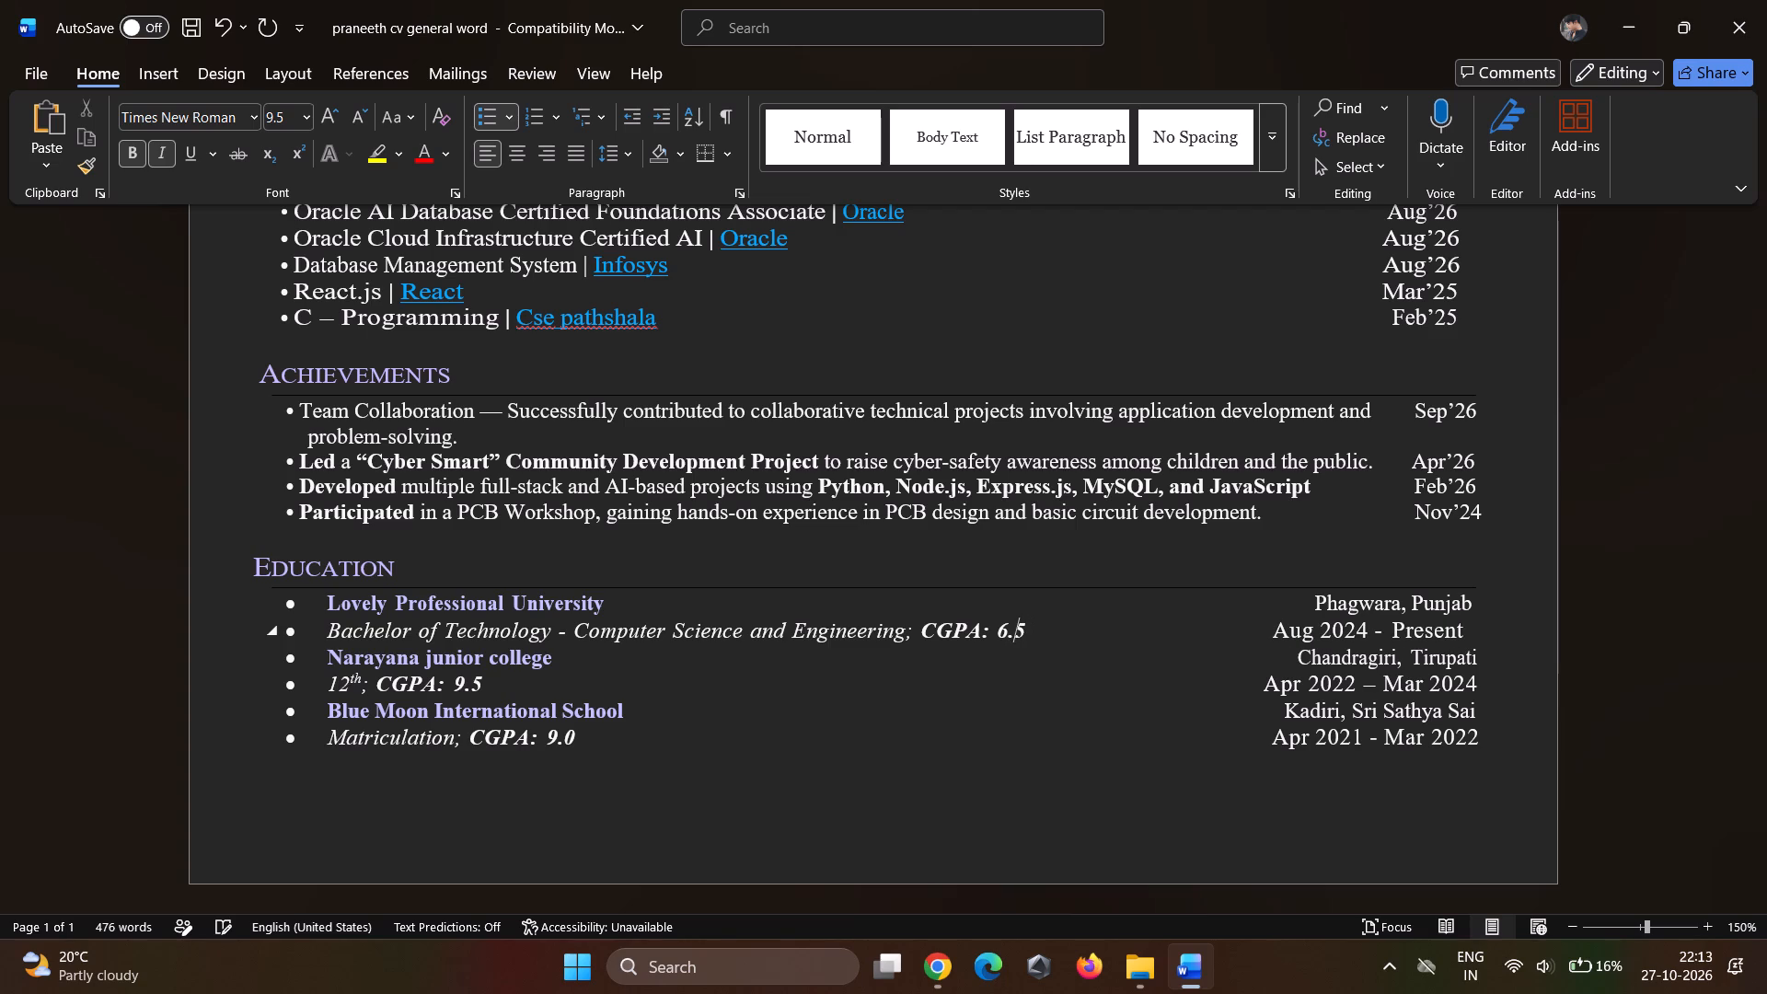
pyautogui.press('Right')
pyautogui.press('Left')
pyautogui.press('Down')
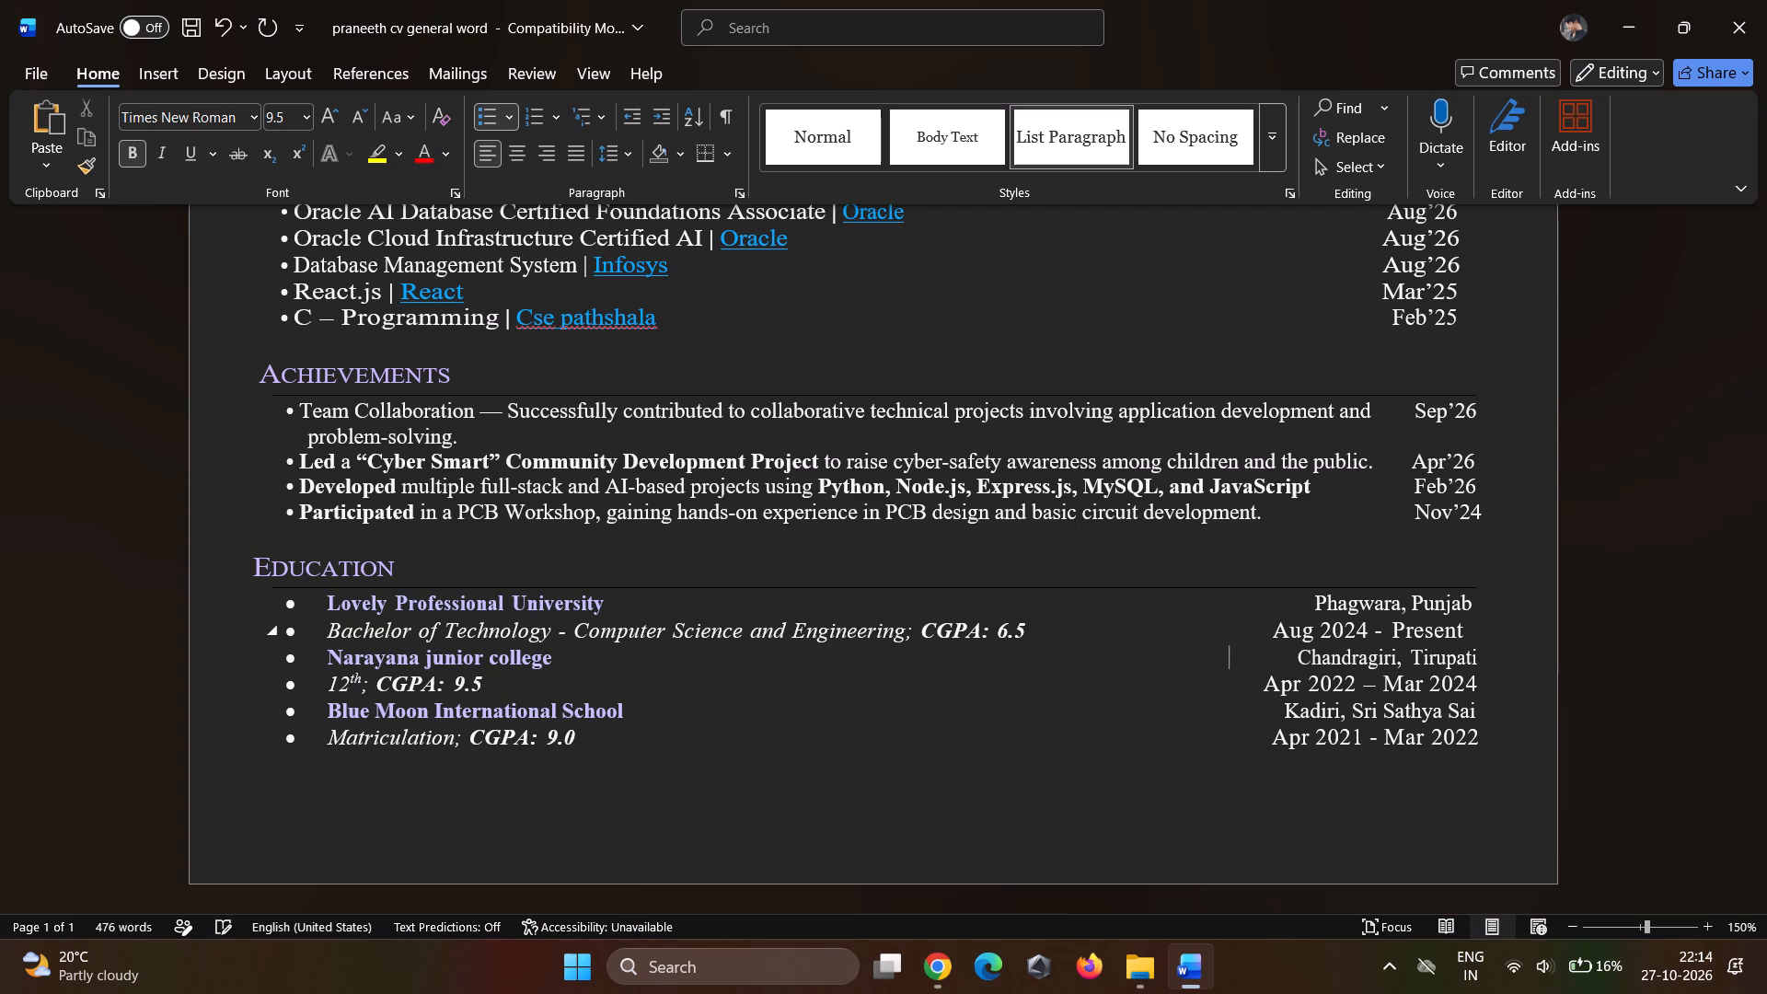
pyautogui.press('Up')
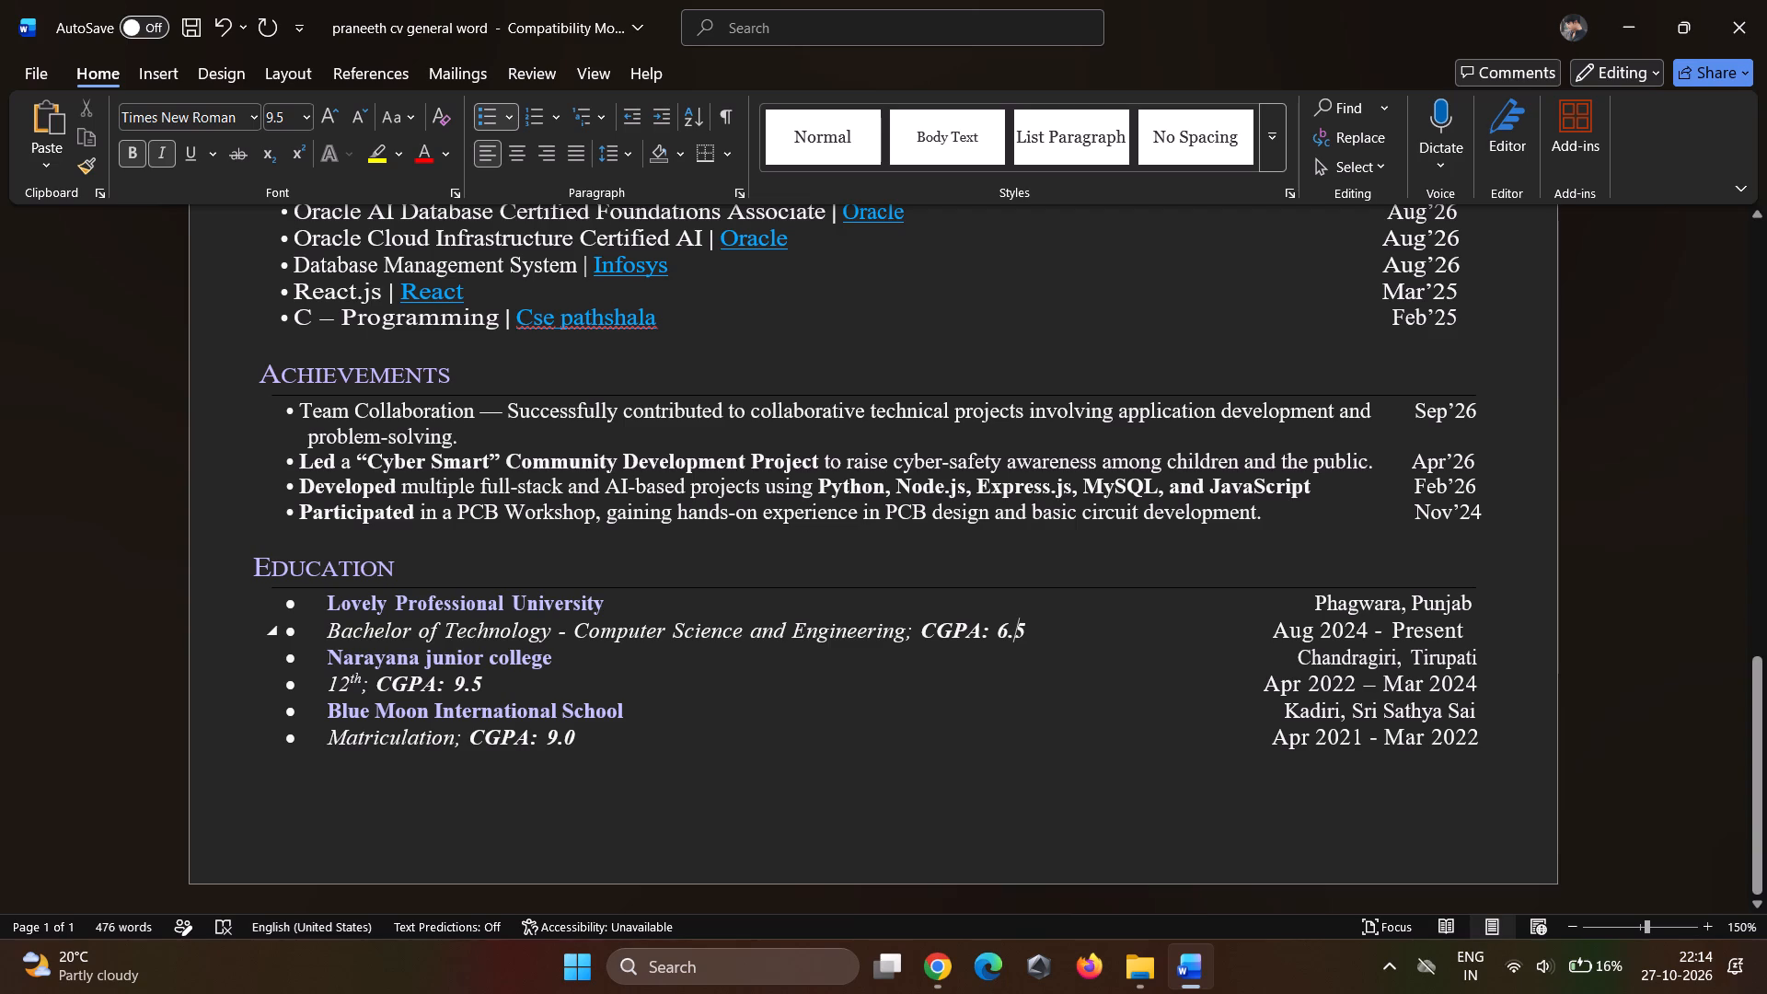
pyautogui.click(1029, 636)
pyautogui.press('2')
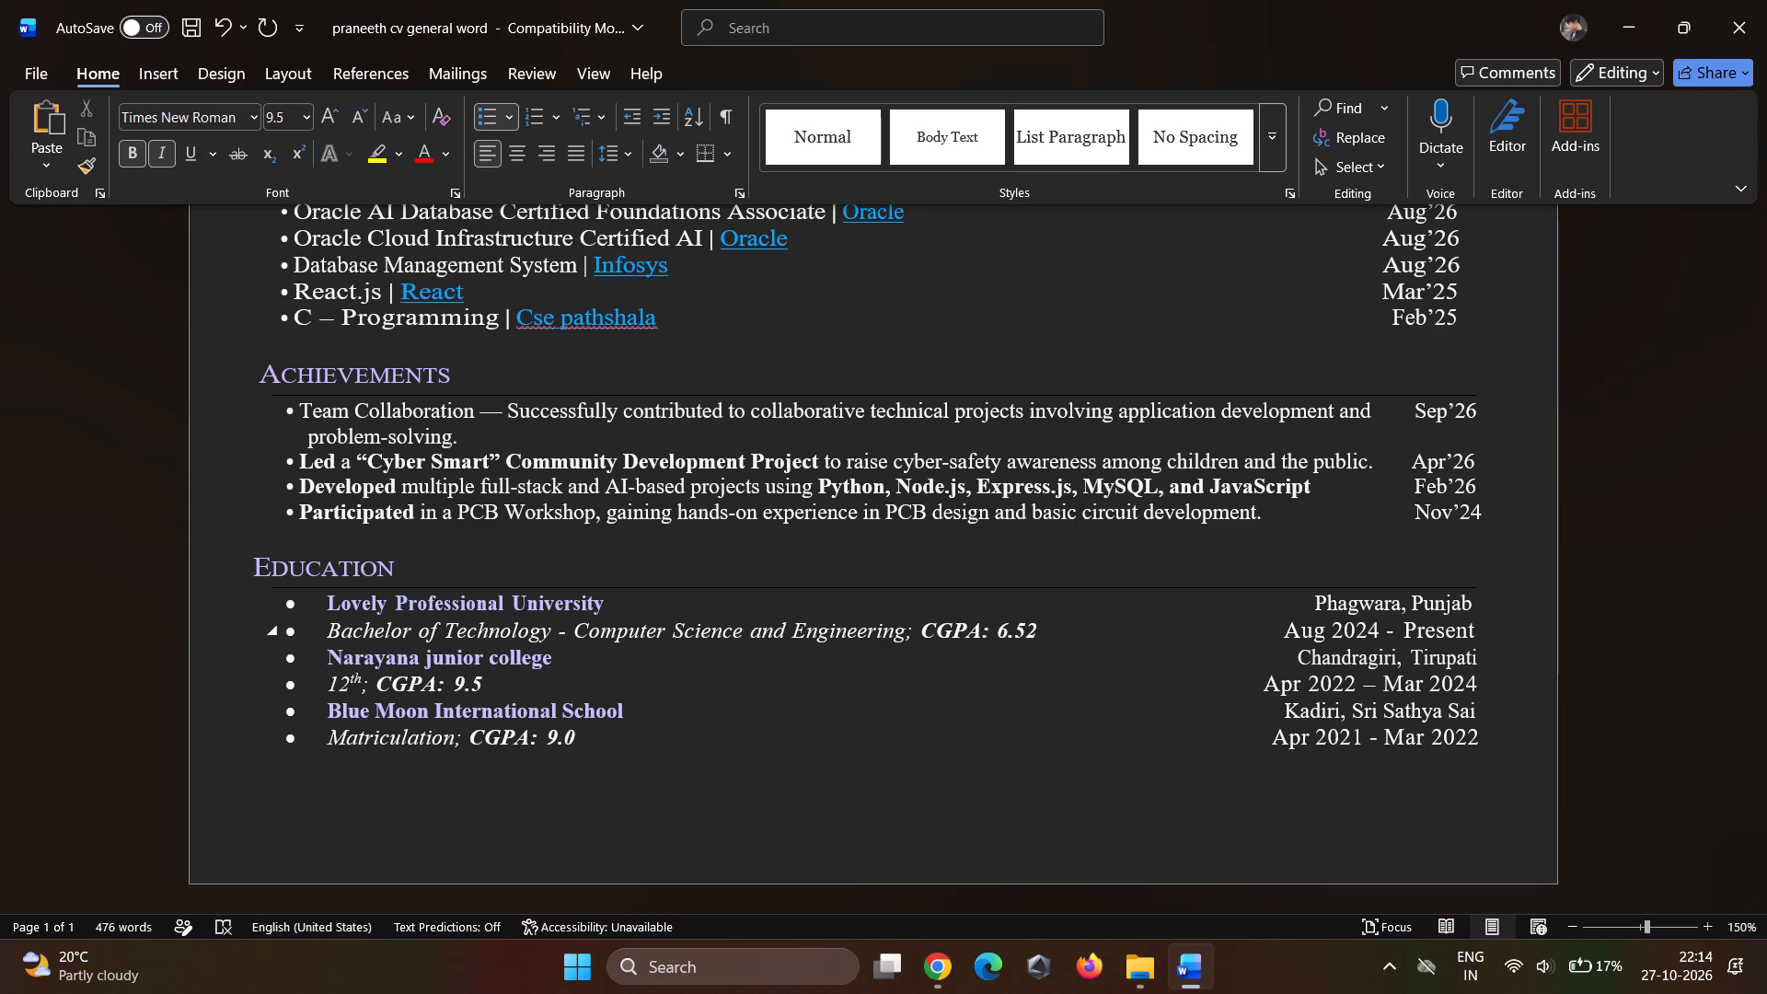
pyautogui.press('BackSpace')
pyautogui.press('BackSpace')
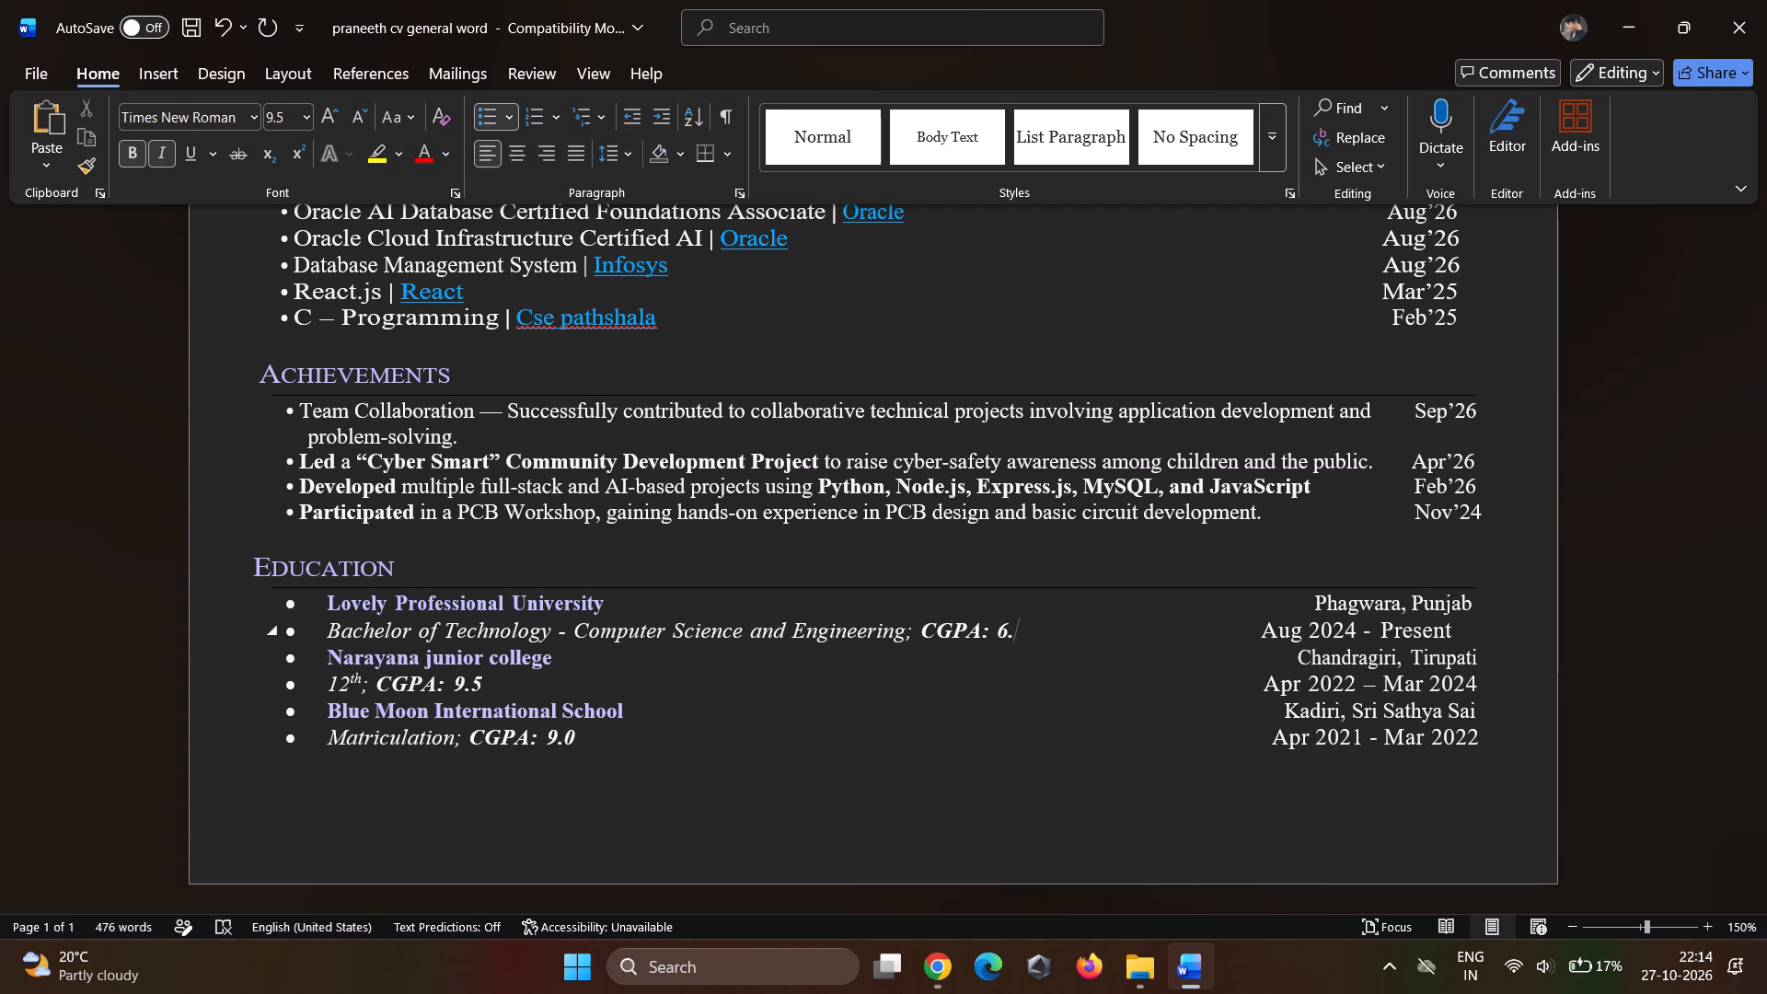
pyautogui.press('7')
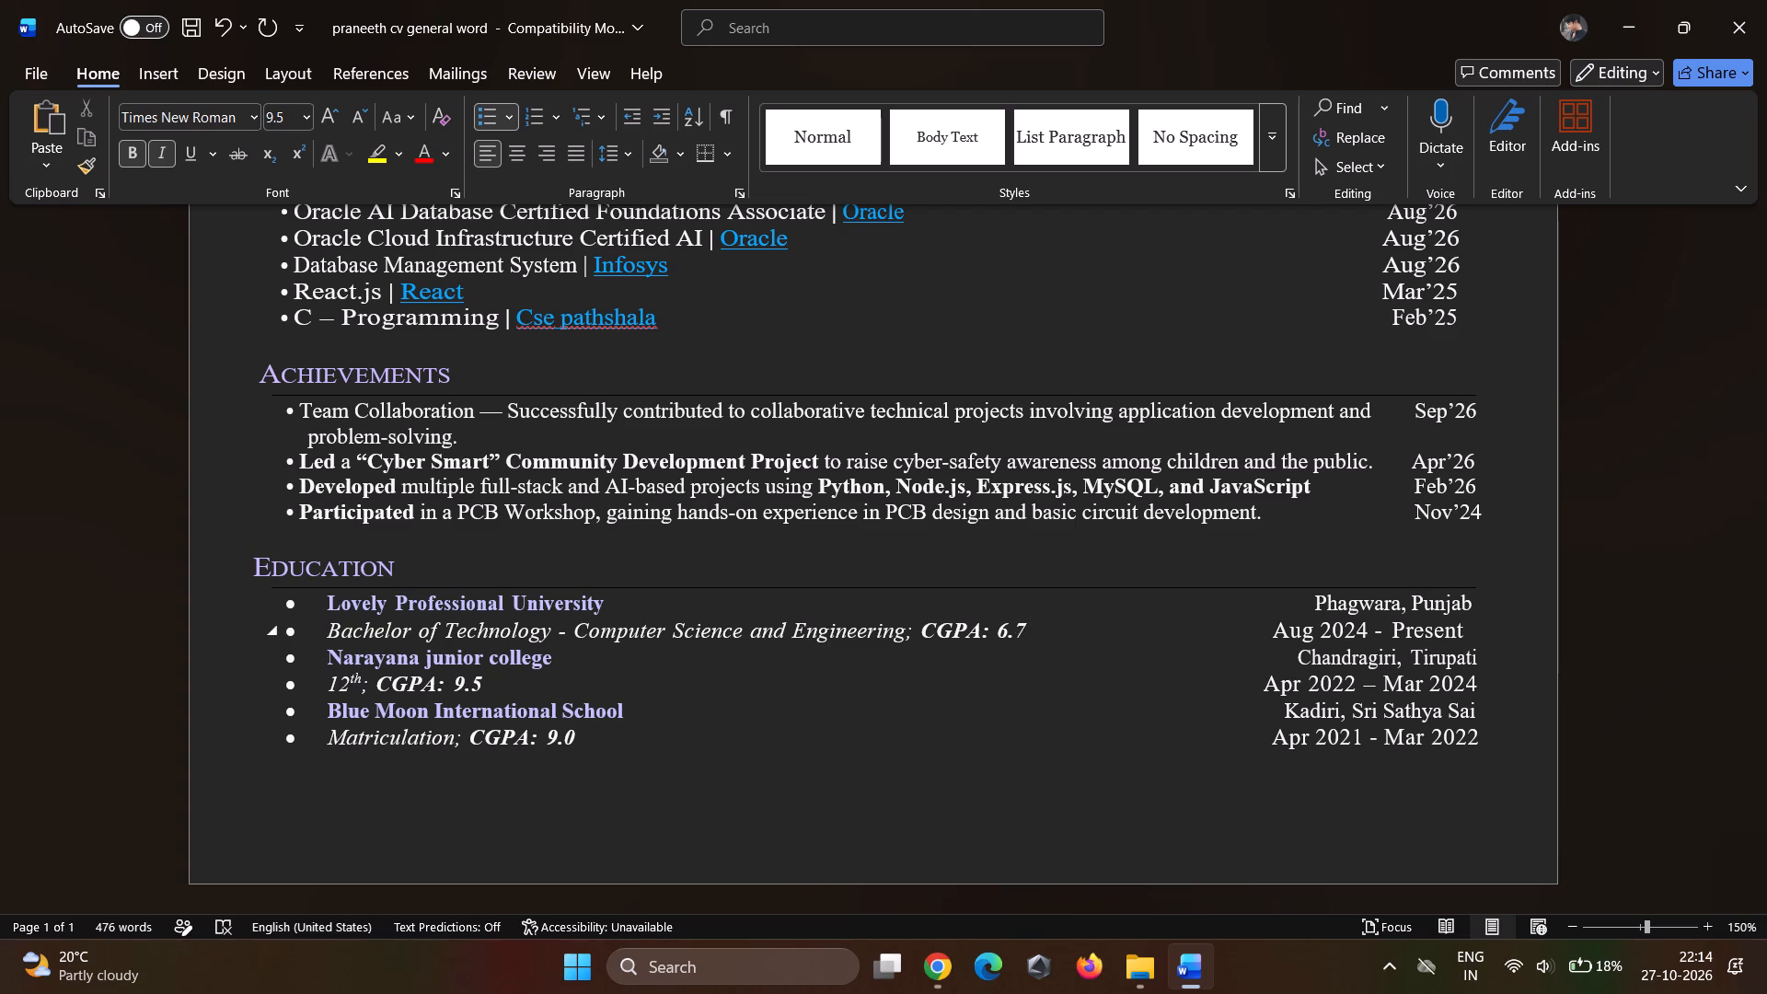
pyautogui.press('2')
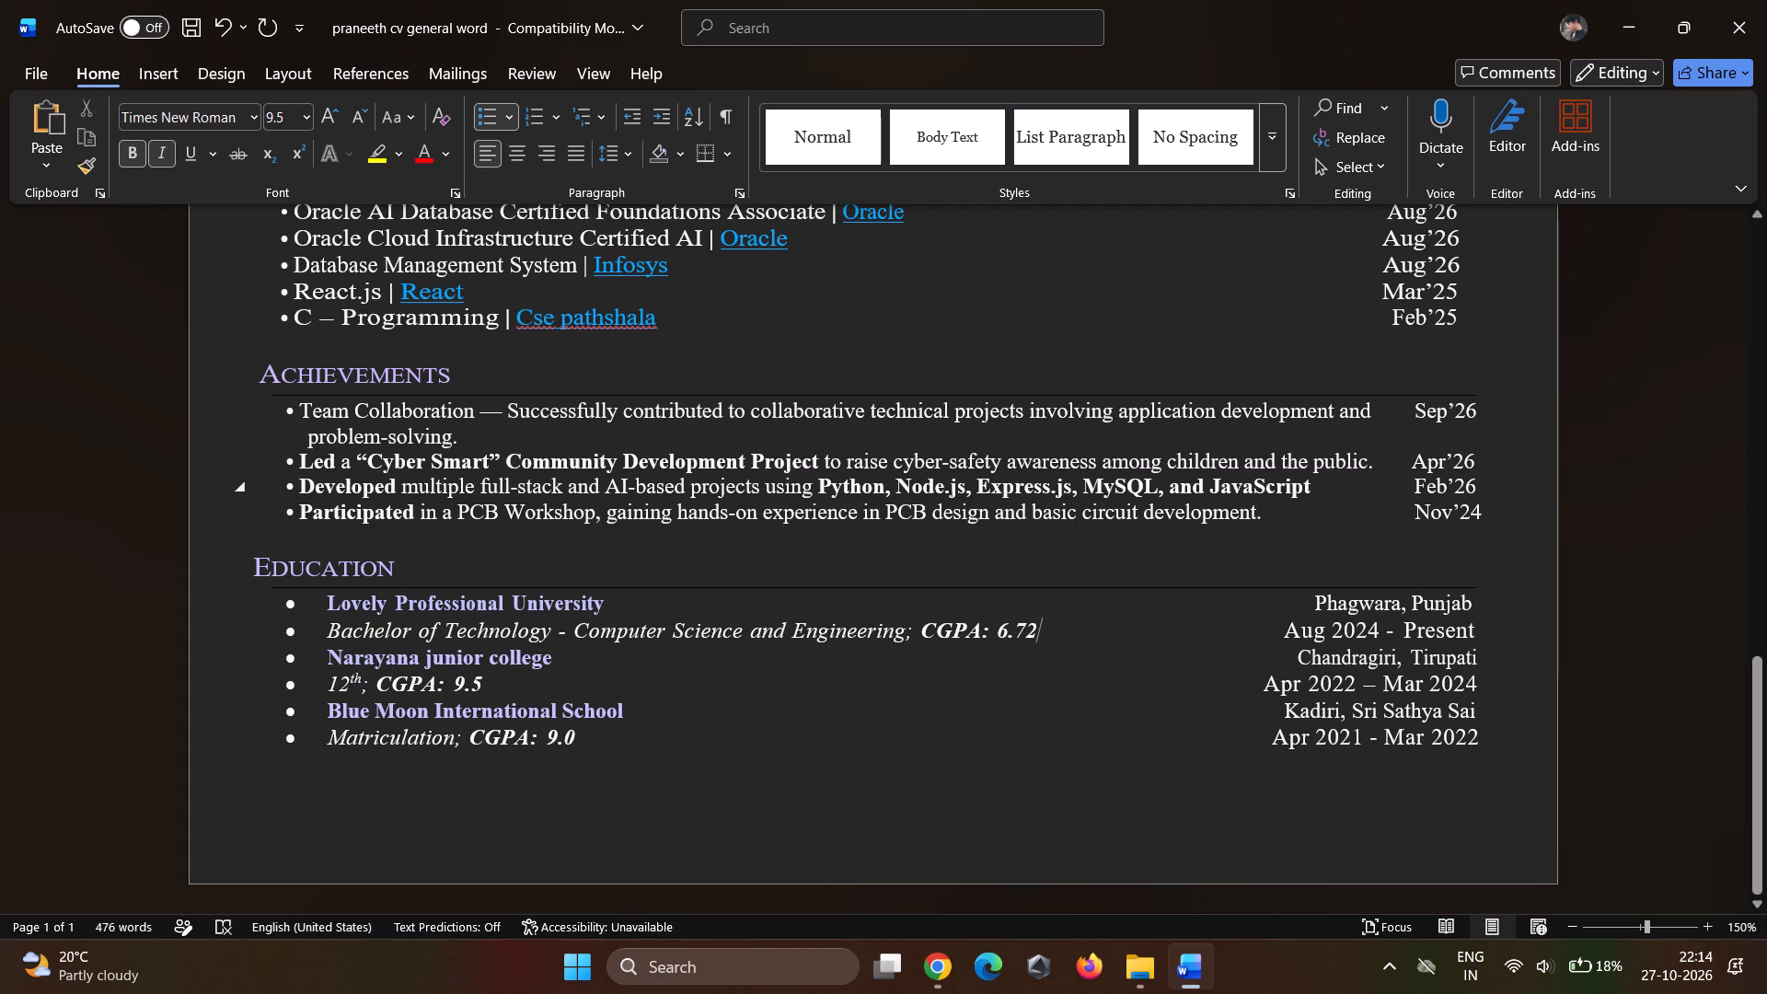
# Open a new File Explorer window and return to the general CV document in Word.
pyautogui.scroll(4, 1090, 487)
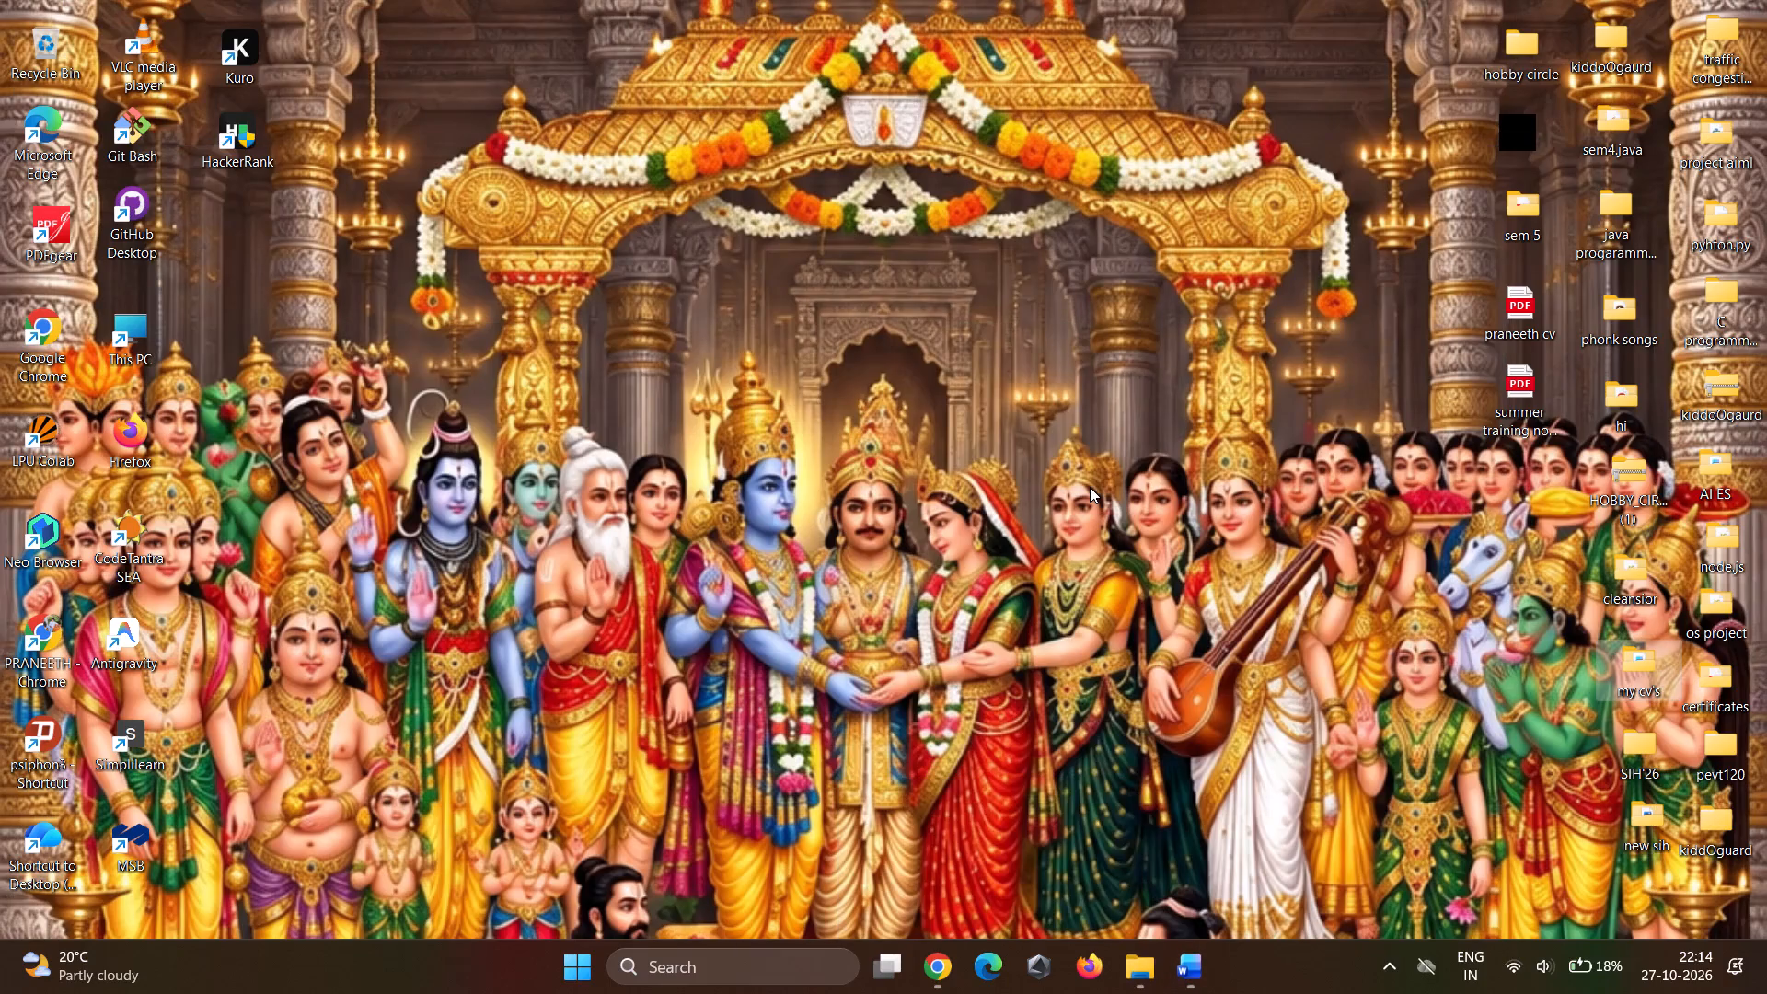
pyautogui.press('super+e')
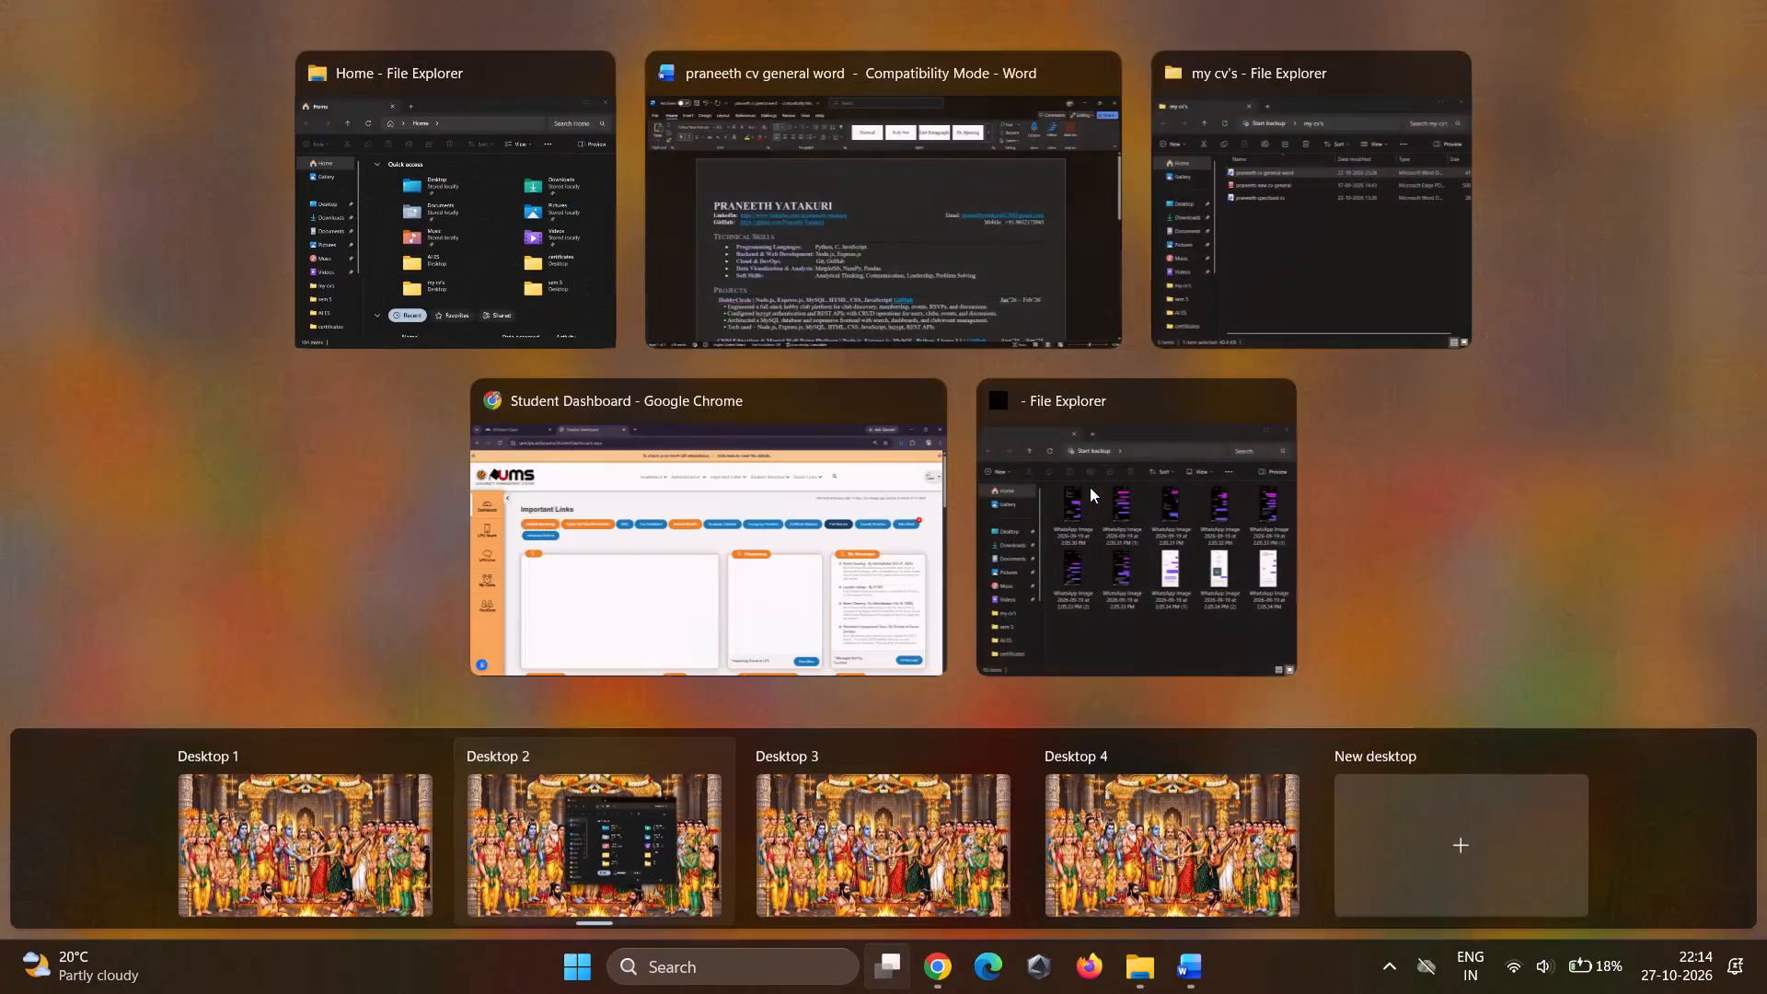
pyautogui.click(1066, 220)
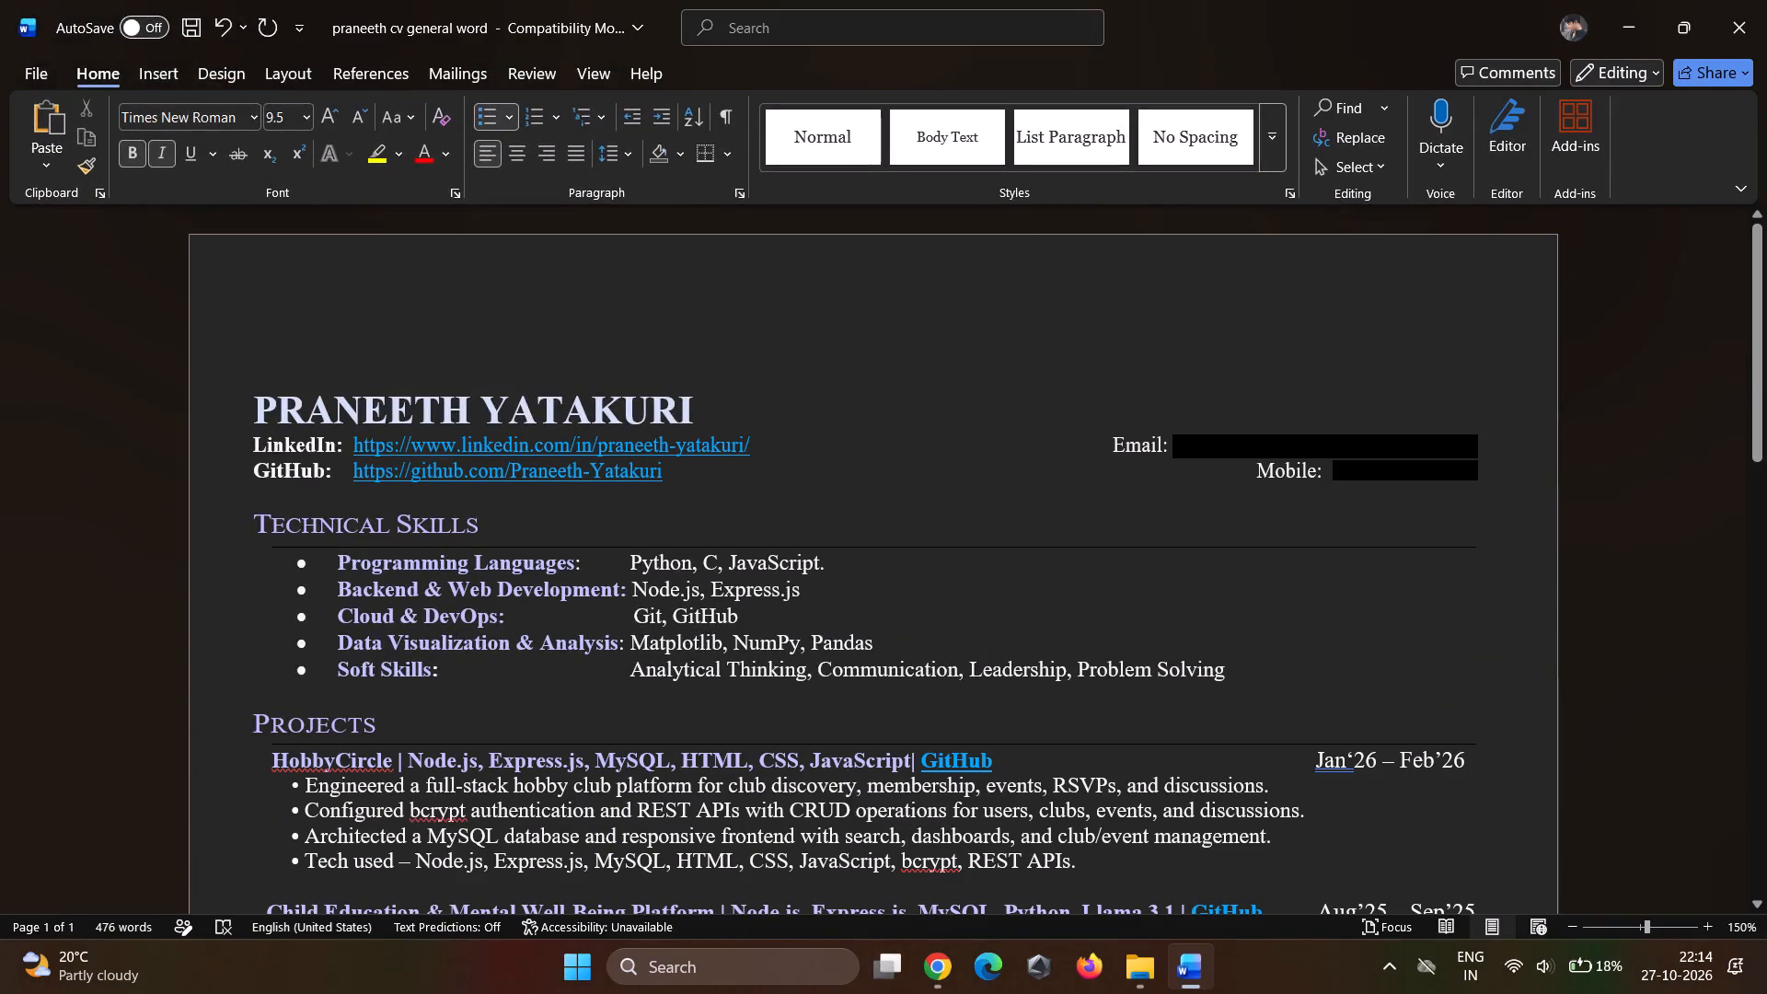
# Print the whole CV with Microsoft Print to PDF and save it in Downloads as "updated cv 271026".
pyautogui.hotkey('ctrl', 'p')
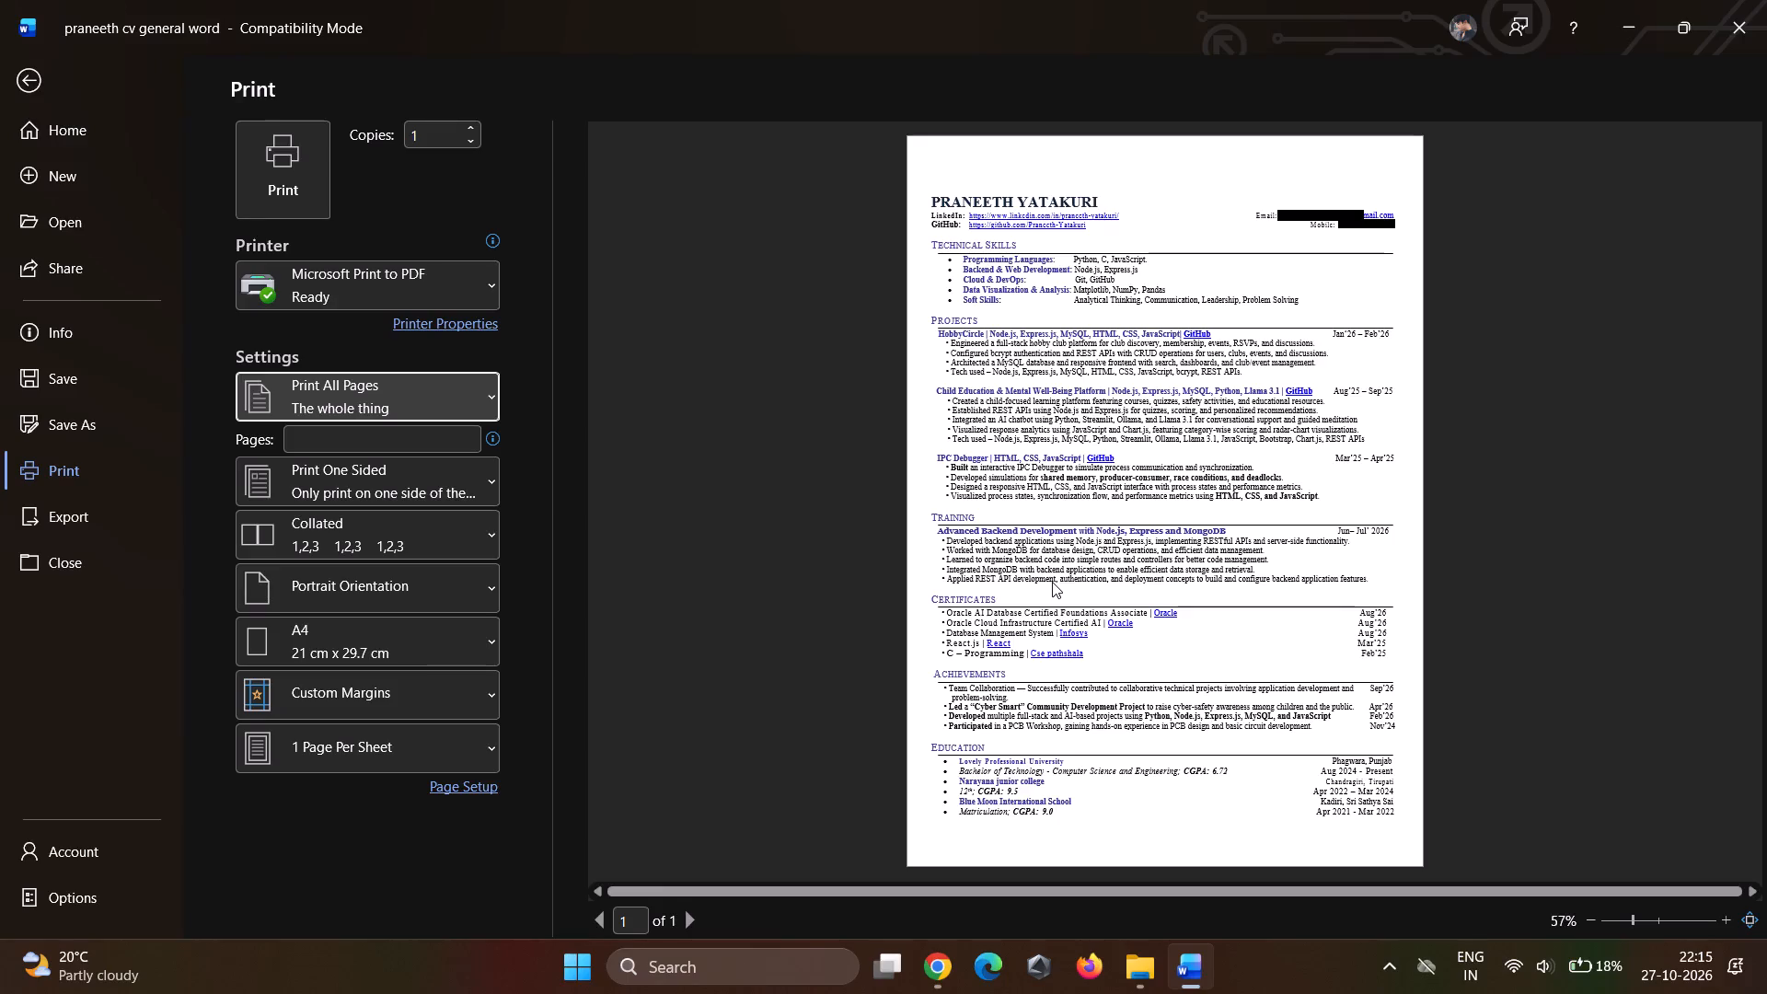
pyautogui.click(309, 179)
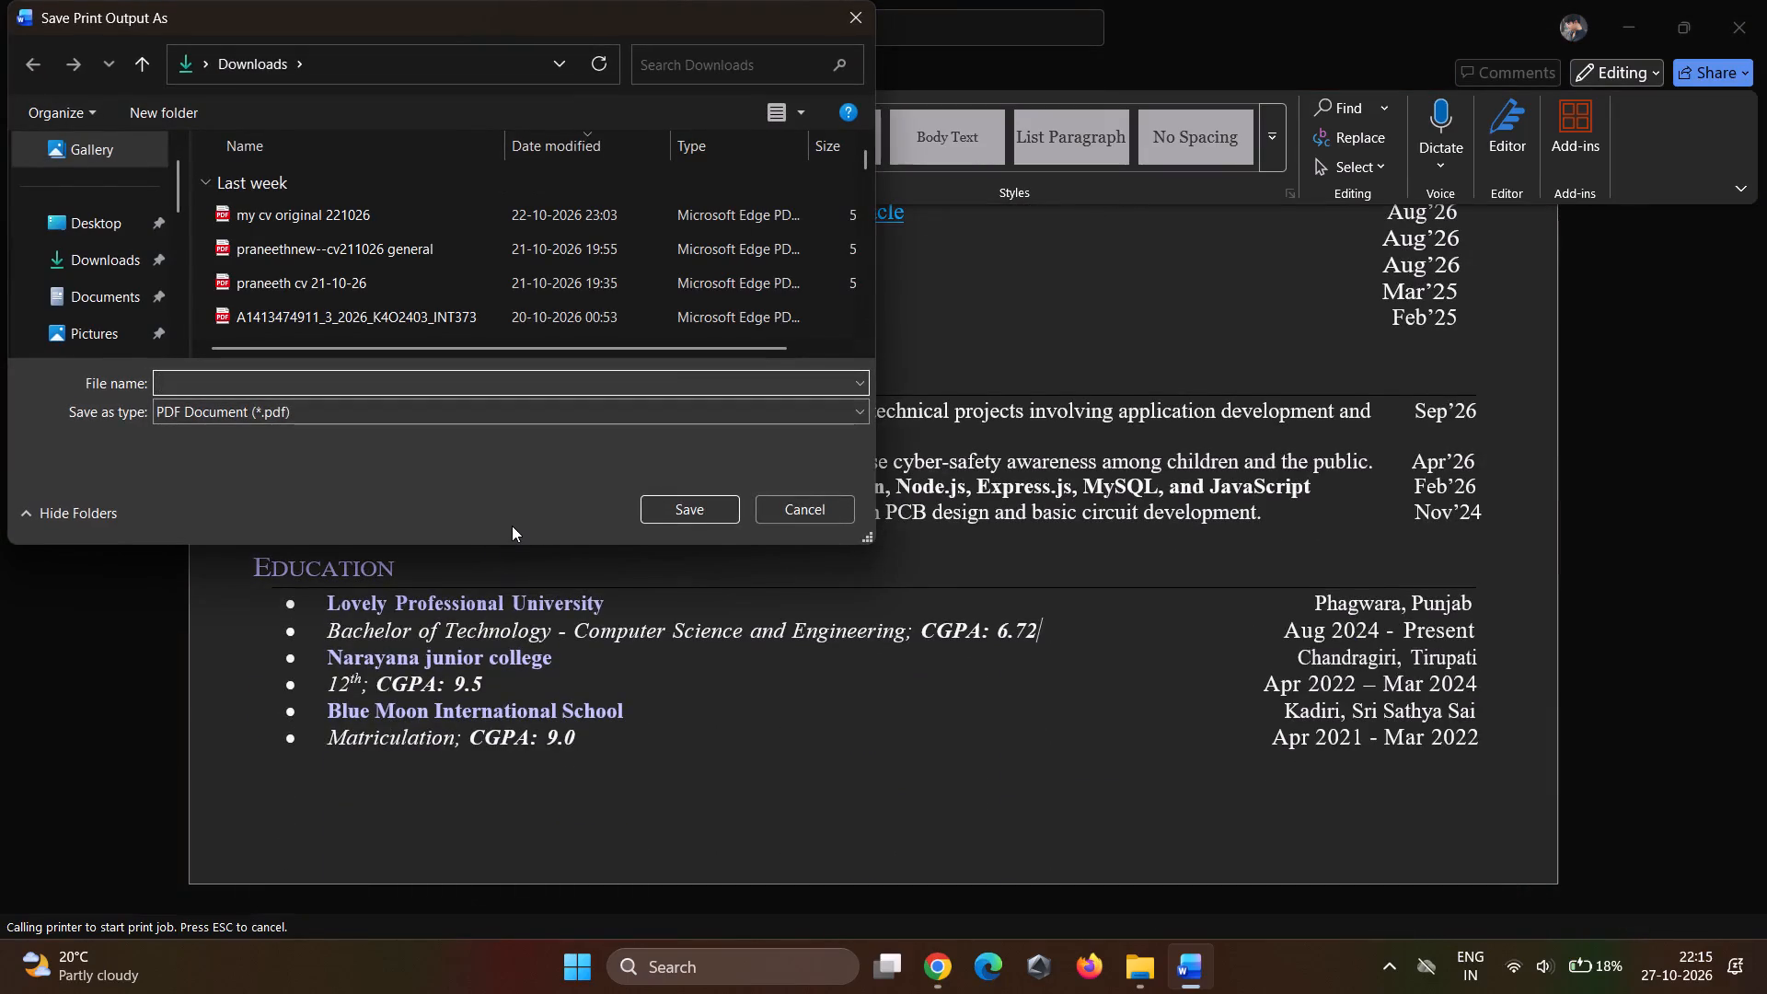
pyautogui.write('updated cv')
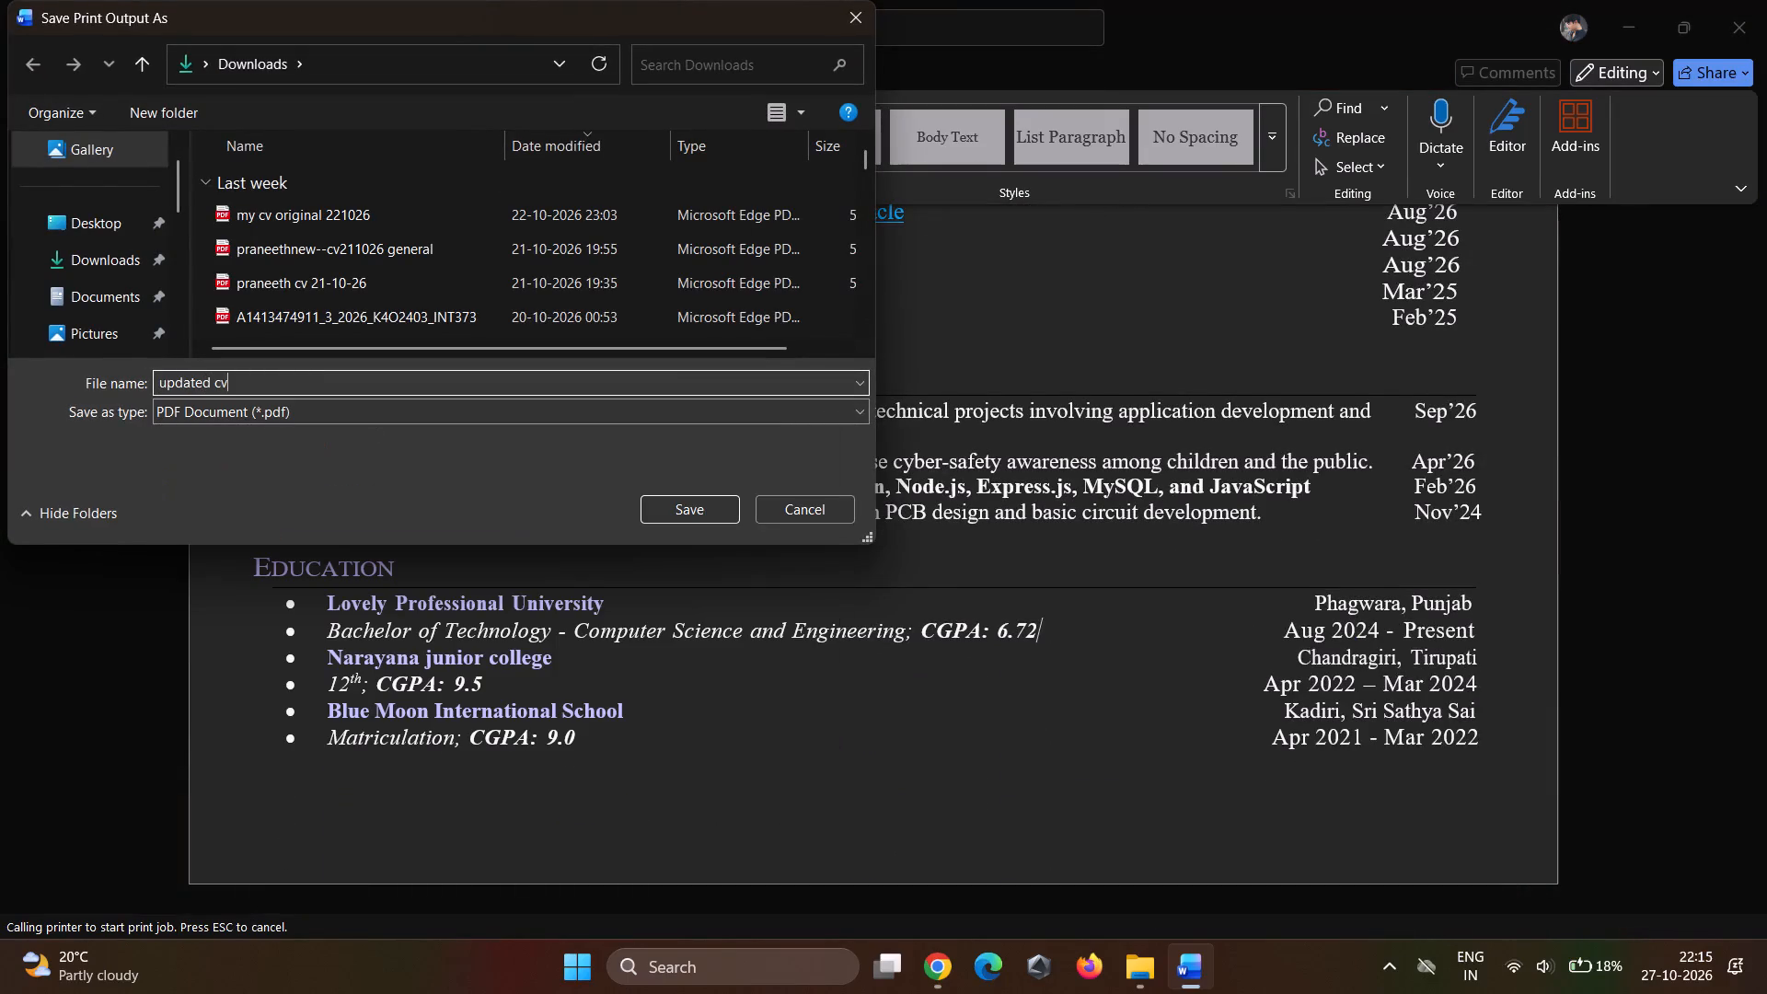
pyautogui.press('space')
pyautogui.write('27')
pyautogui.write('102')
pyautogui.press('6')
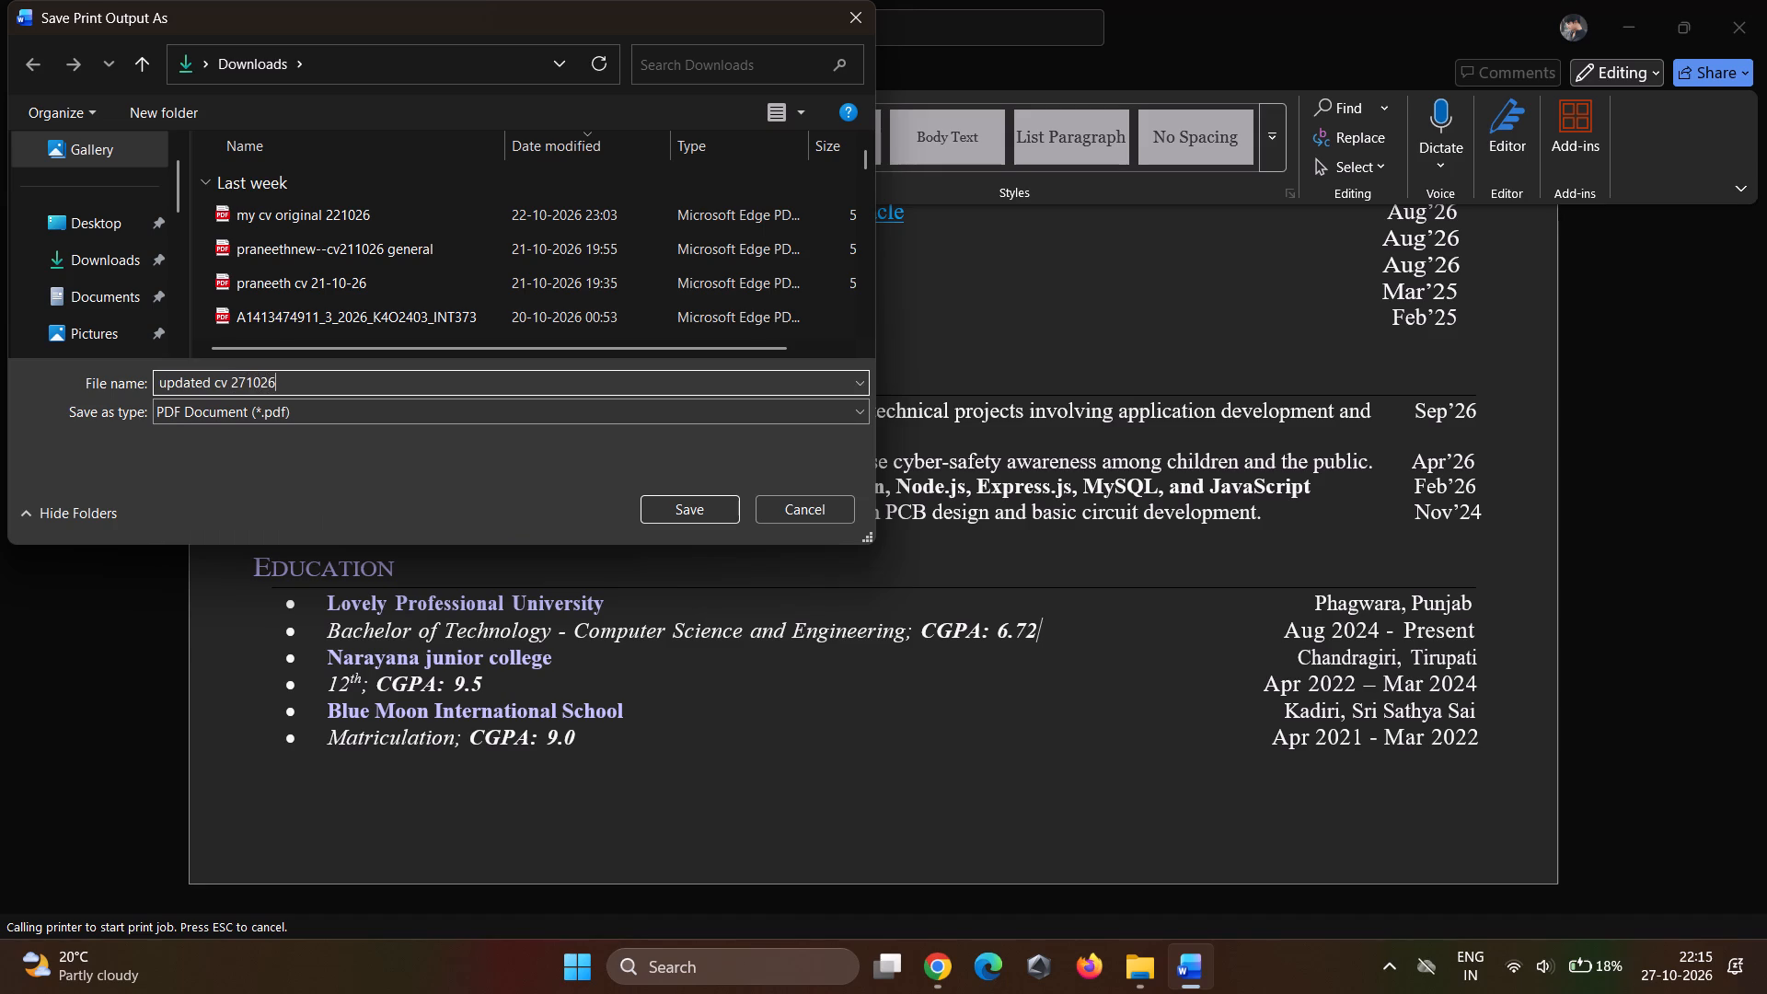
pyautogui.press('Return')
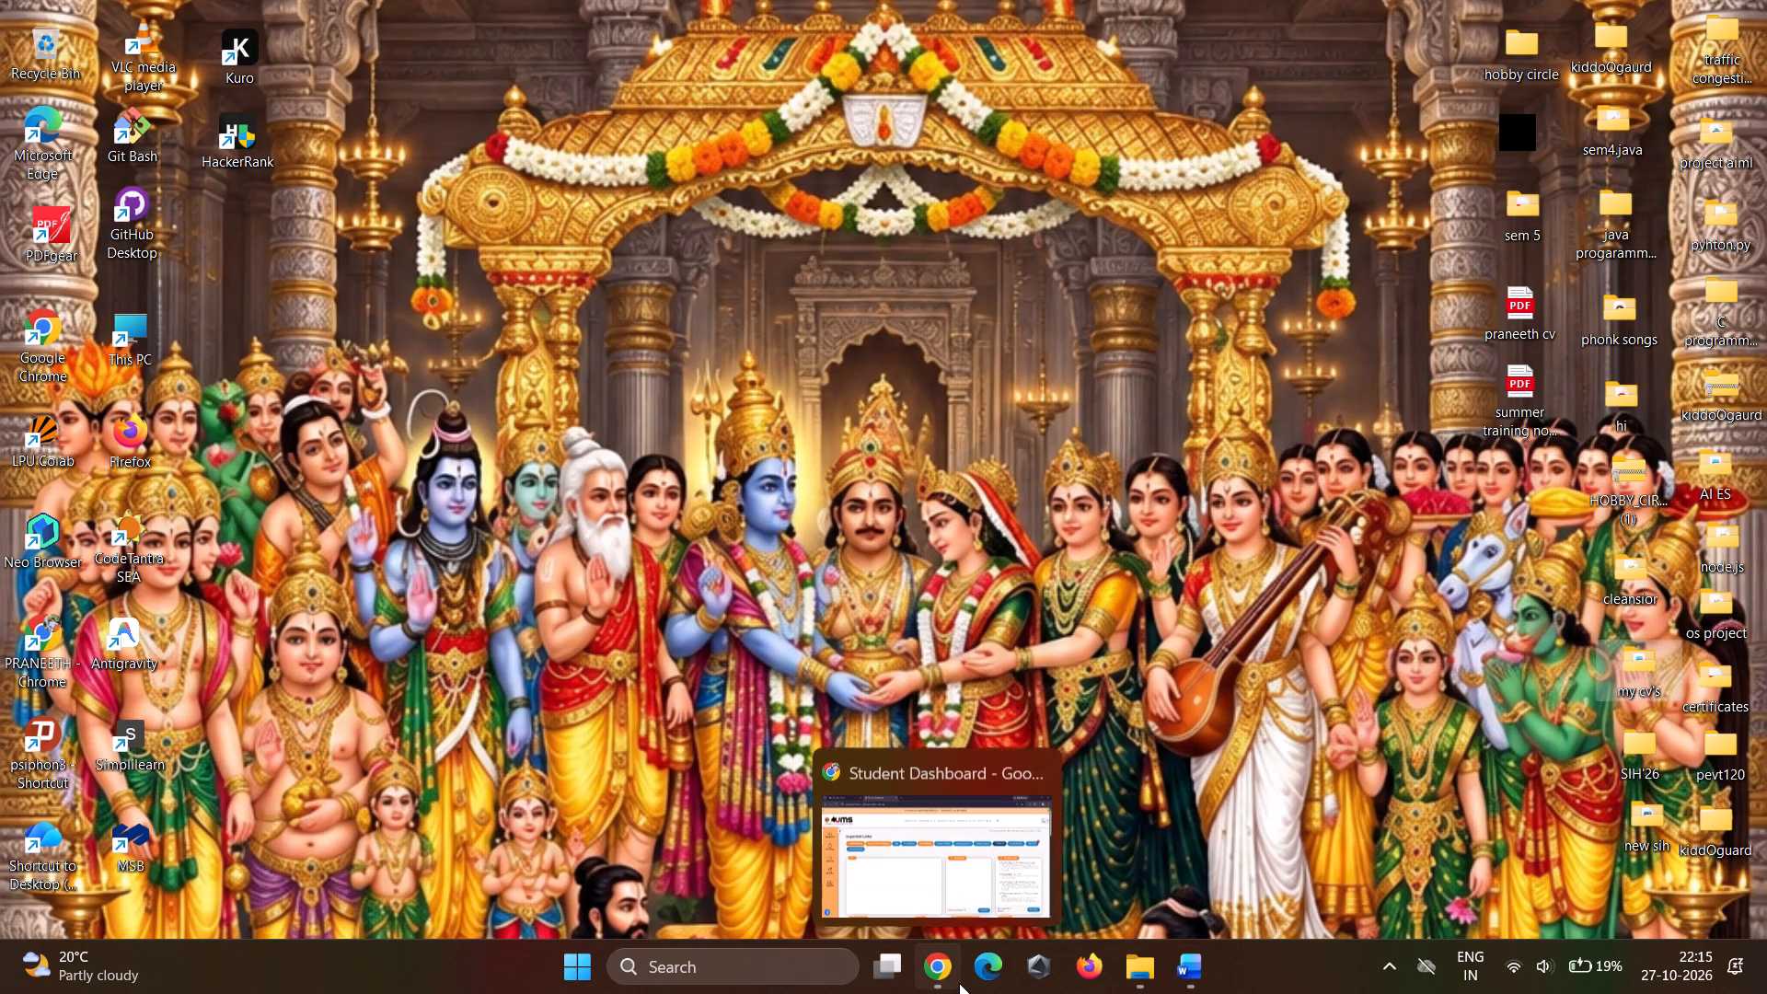
# Switch to the UMS Student Dashboard in Chrome and postpone the Campus Drive Notifications with a reminder for another time.
pyautogui.click(959, 983)
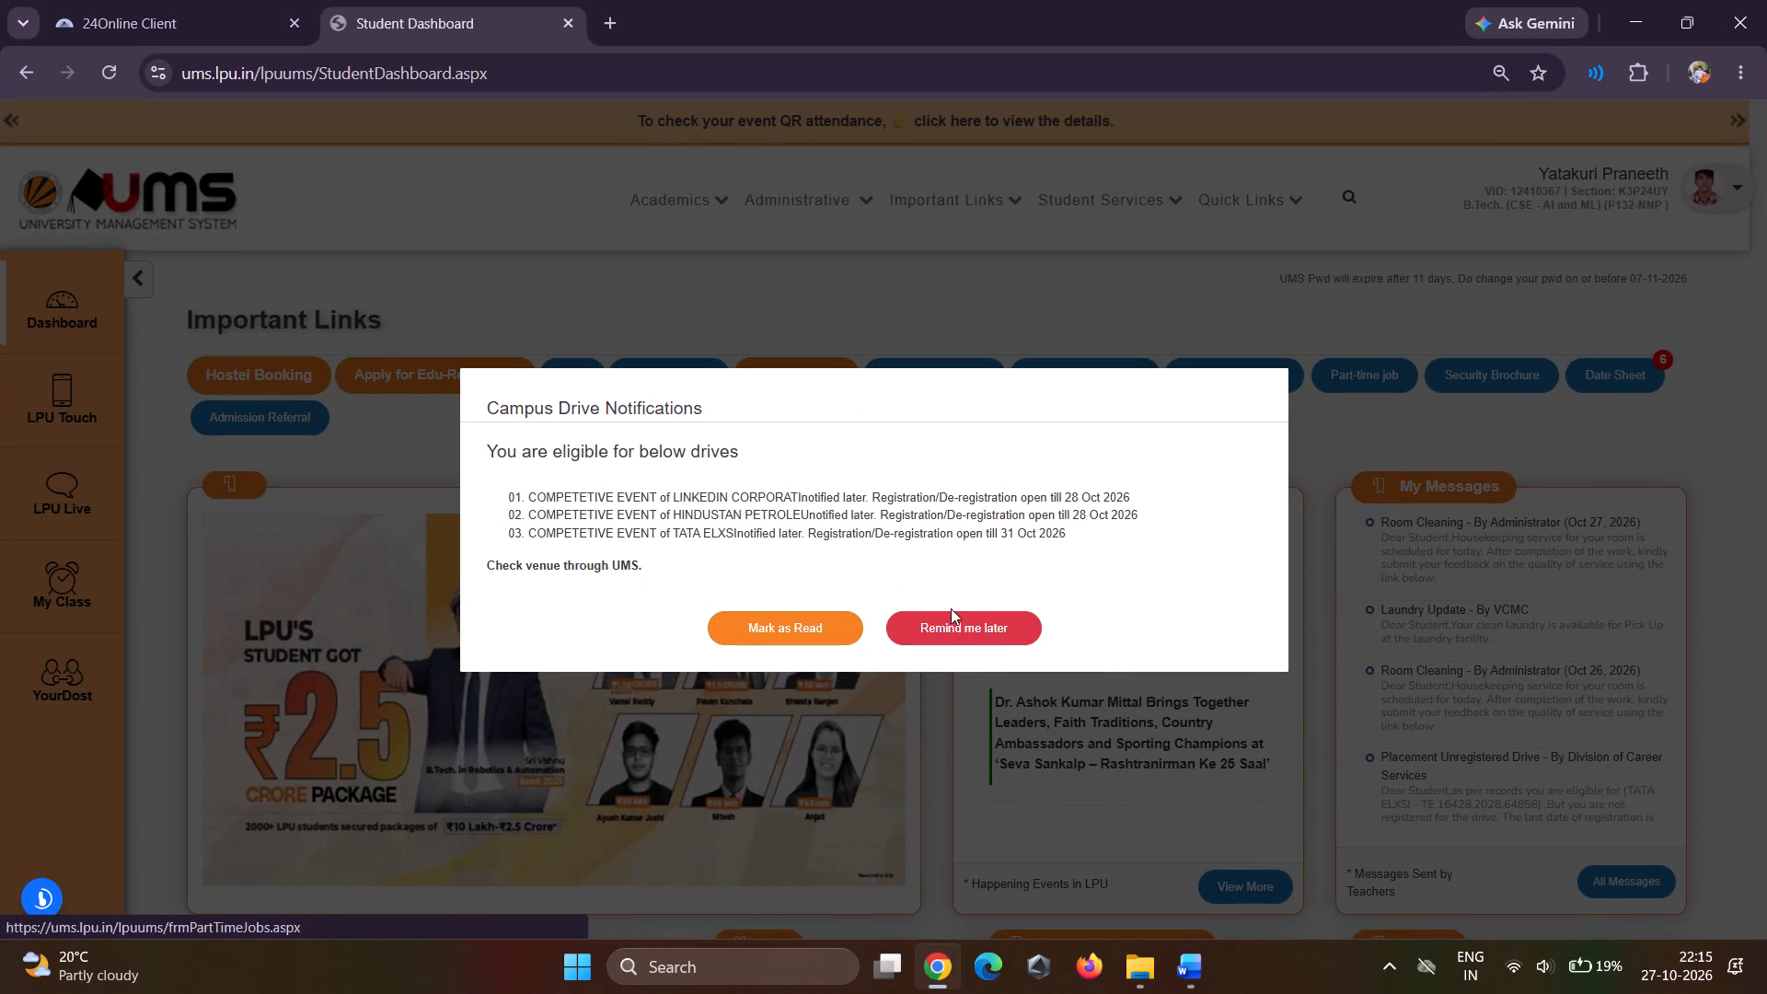
pyautogui.click(966, 630)
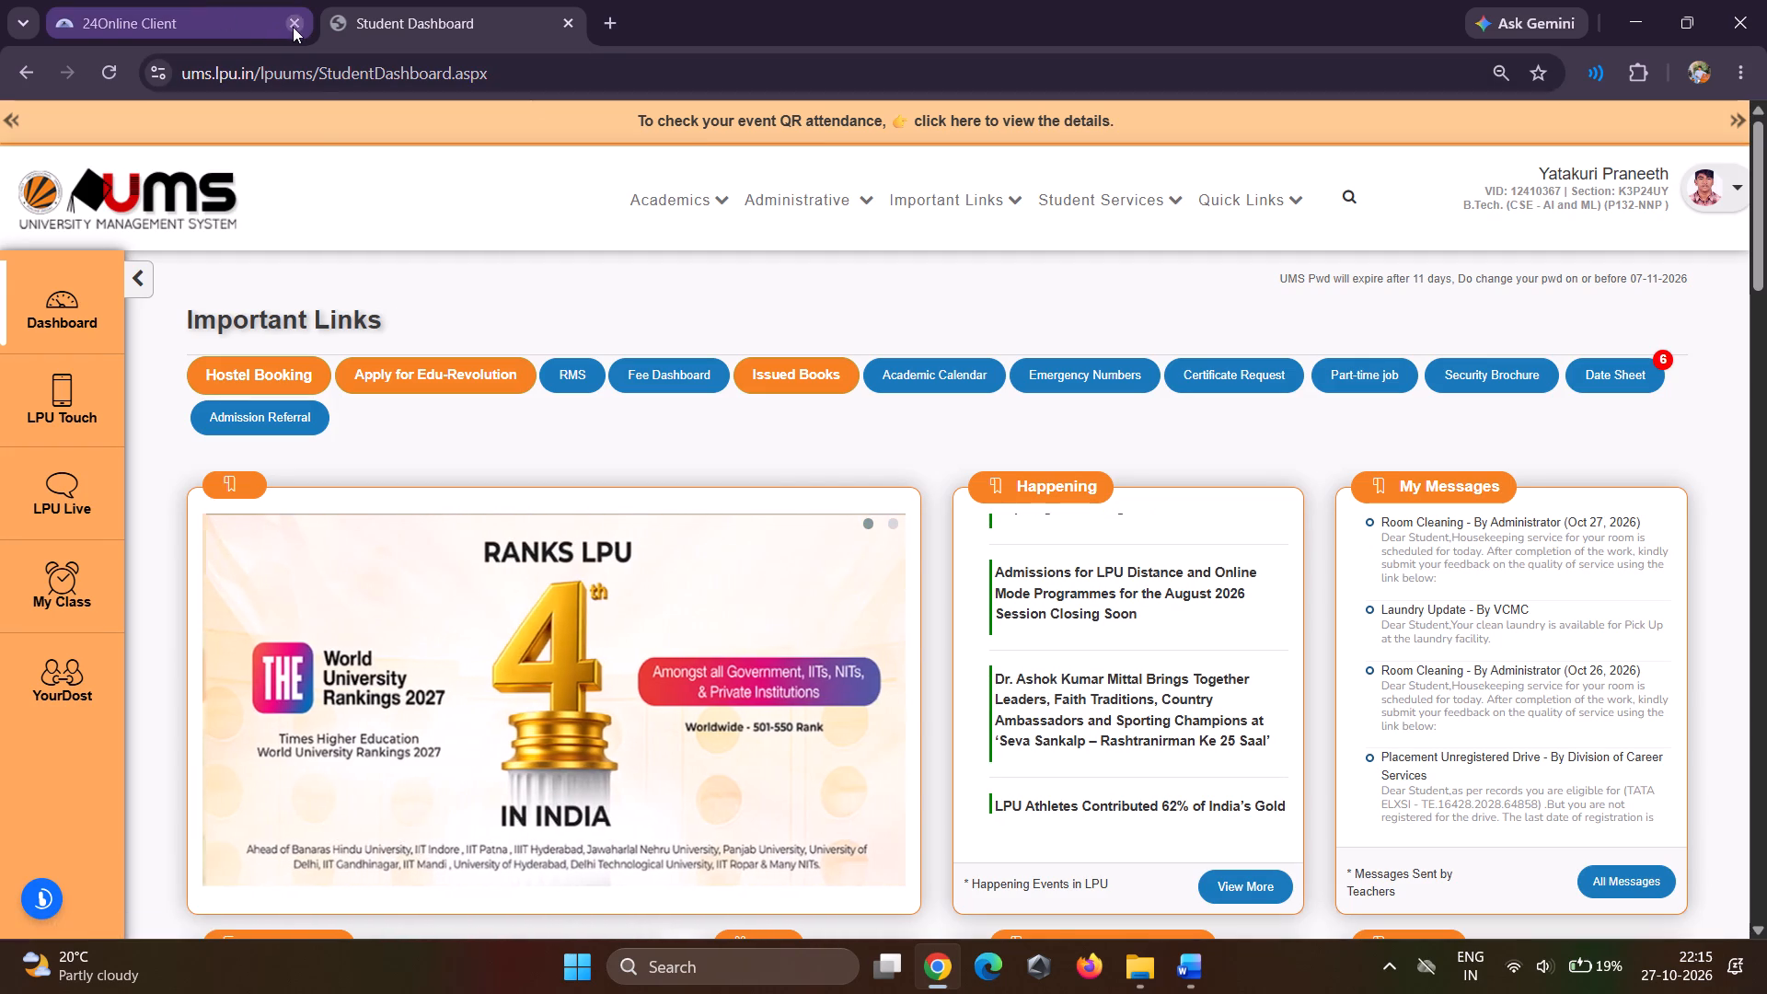
# Close the 24Online Client page in Chrome.
pyautogui.click(296, 25)
pyautogui.click(325, 24)
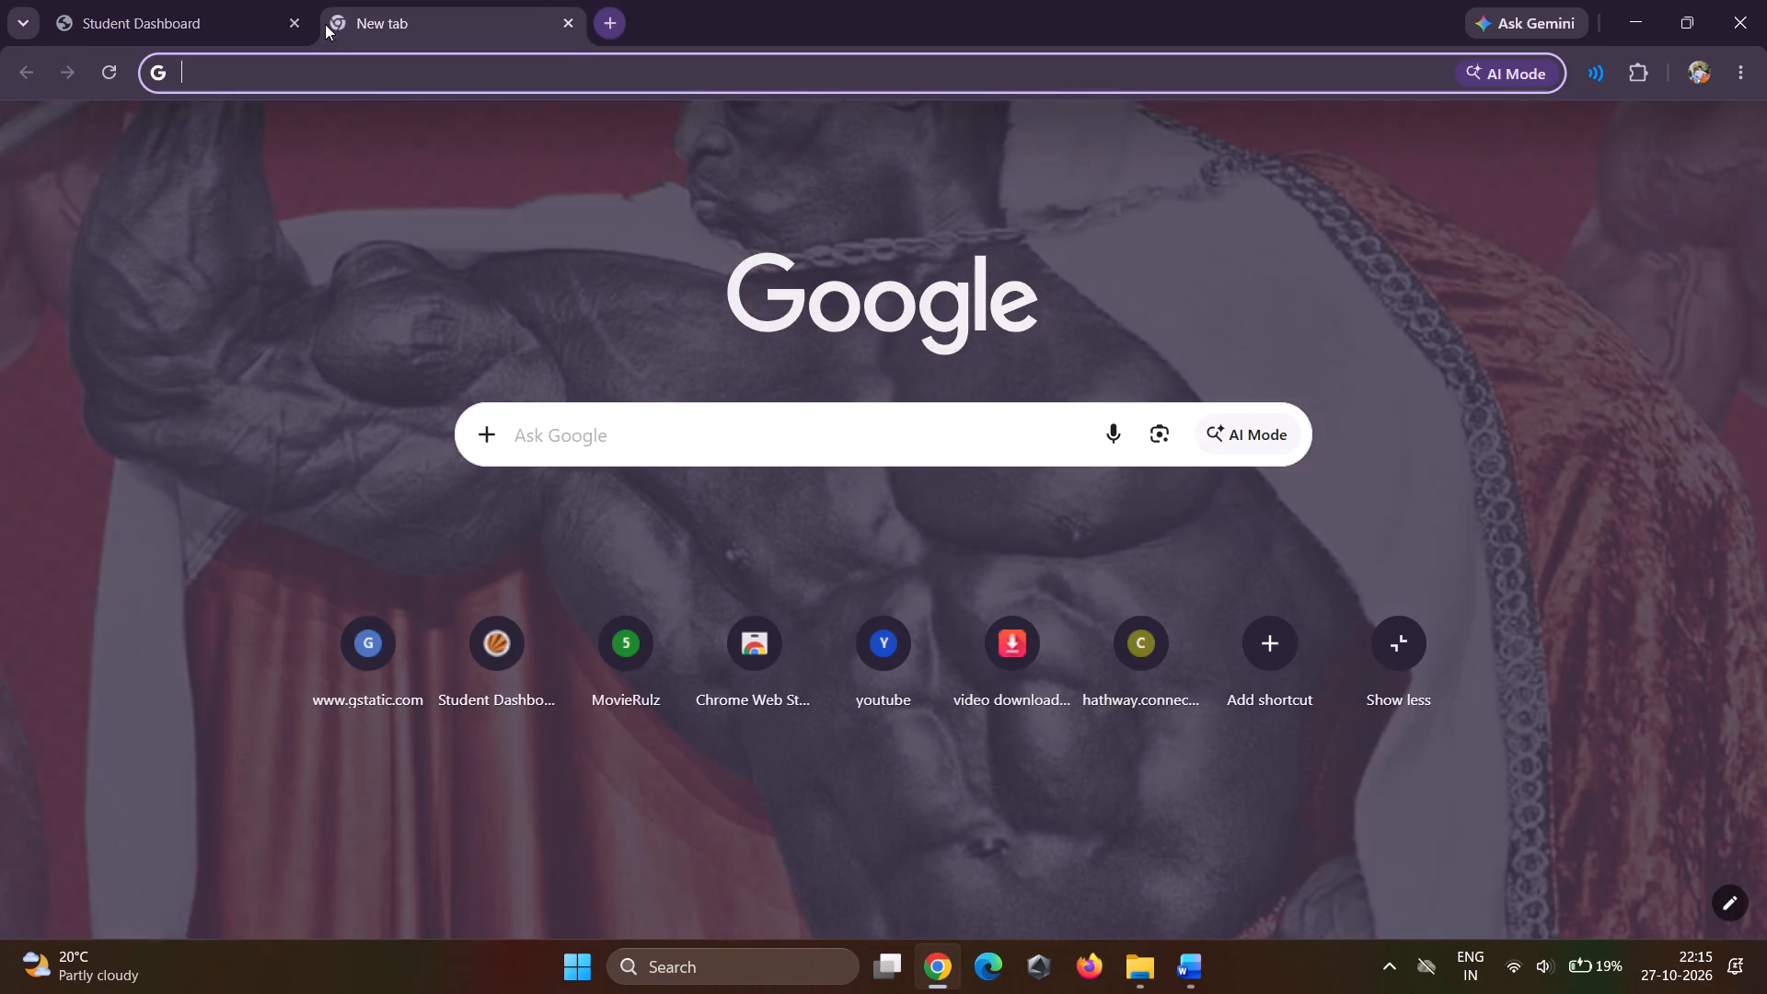
# Return to the UMS Student Dashboard and look through its list of student services for the placement-related entries.
pyautogui.click(221, 0)
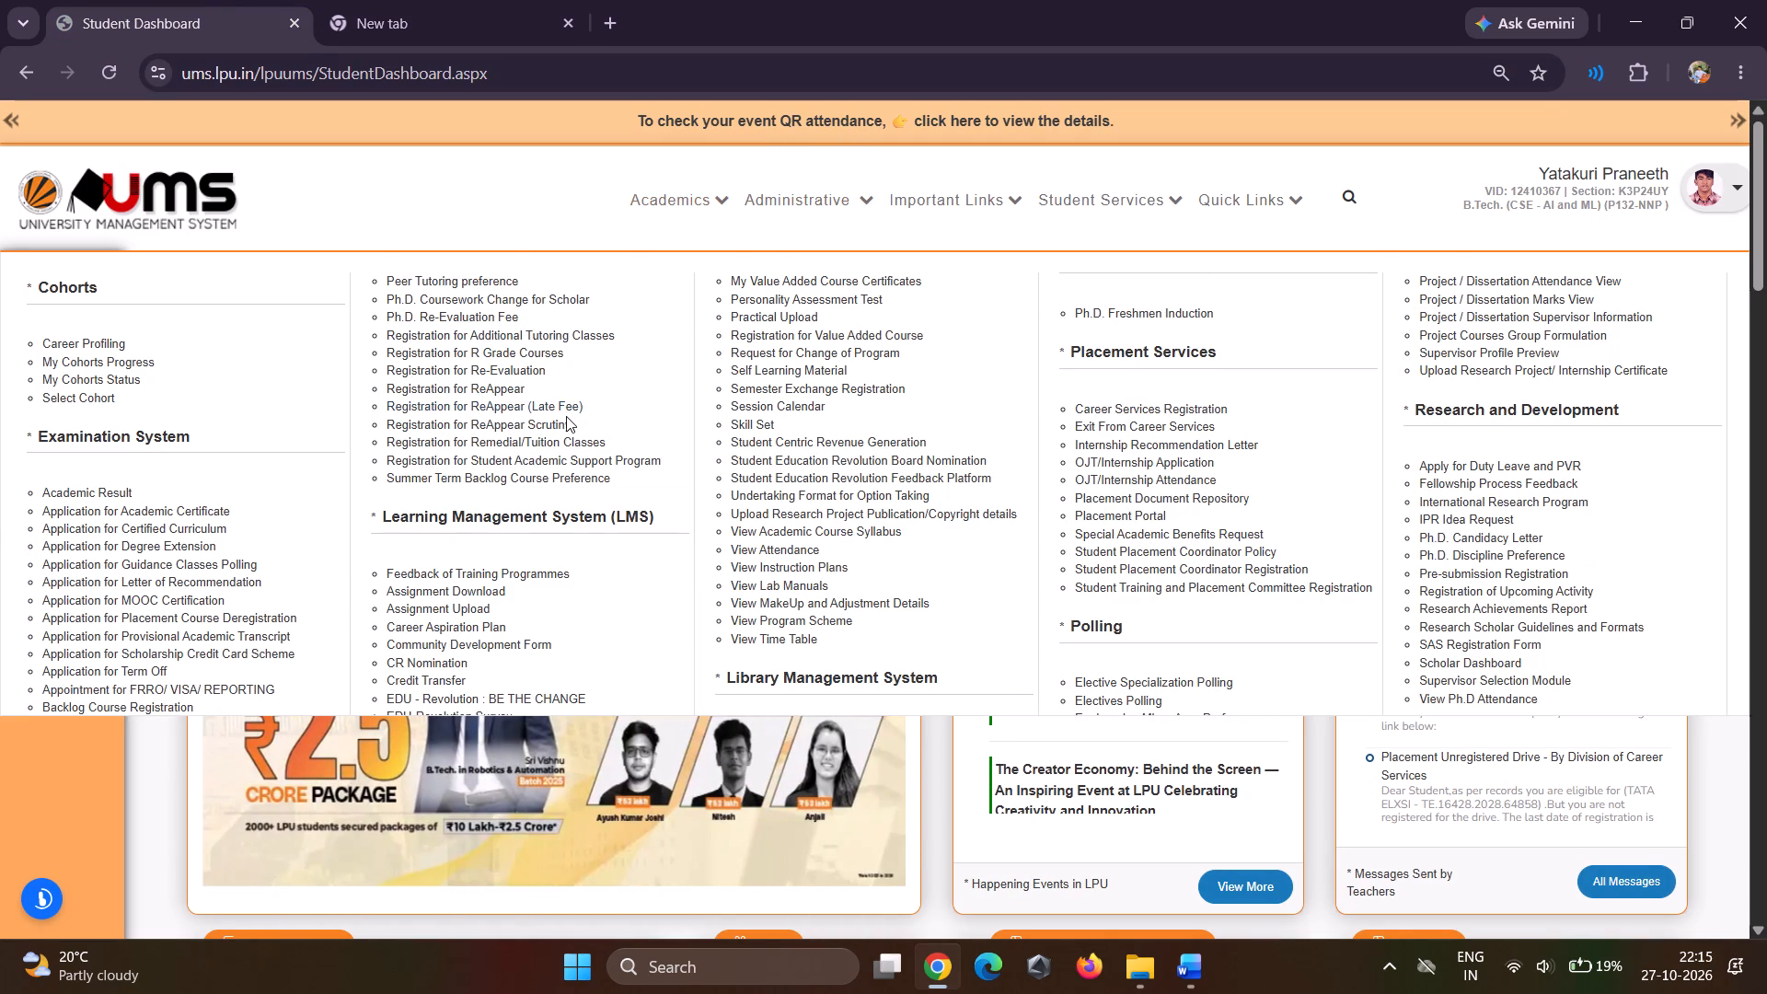
pyautogui.scroll(-3, 566, 416)
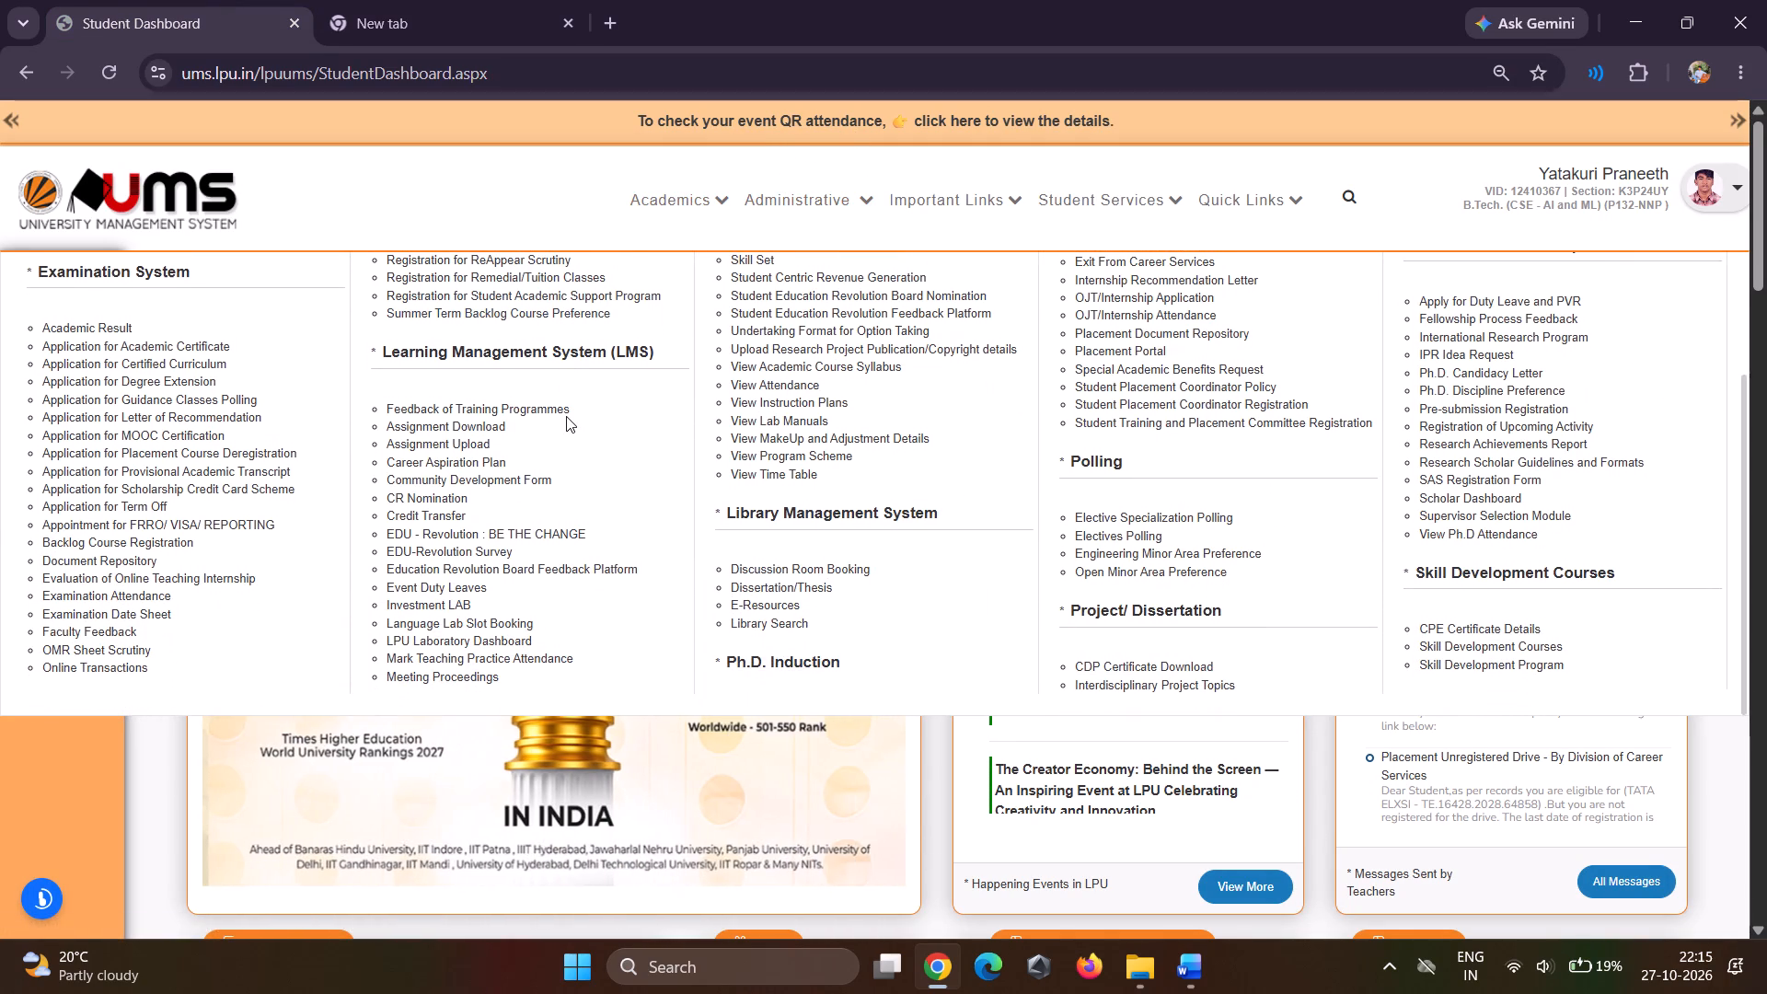
pyautogui.scroll(4, 566, 416)
pyautogui.scroll(-2, 566, 416)
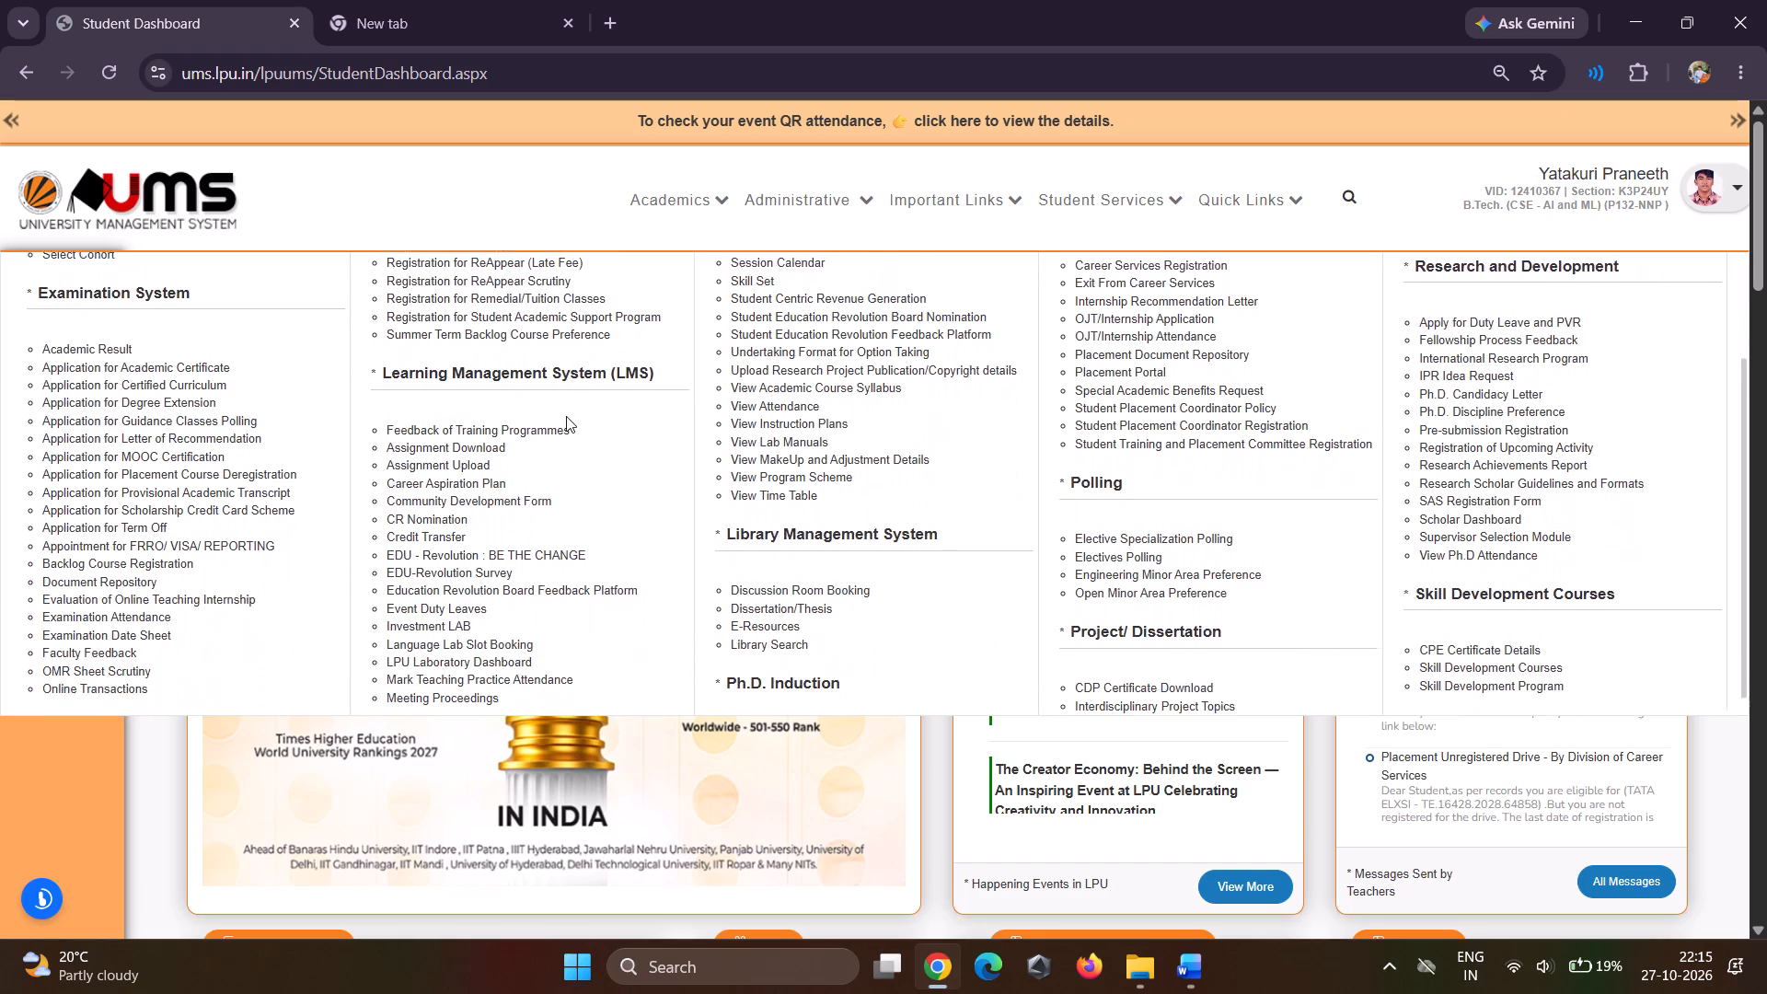
pyautogui.scroll(-1, 566, 416)
pyautogui.scroll(4, 566, 416)
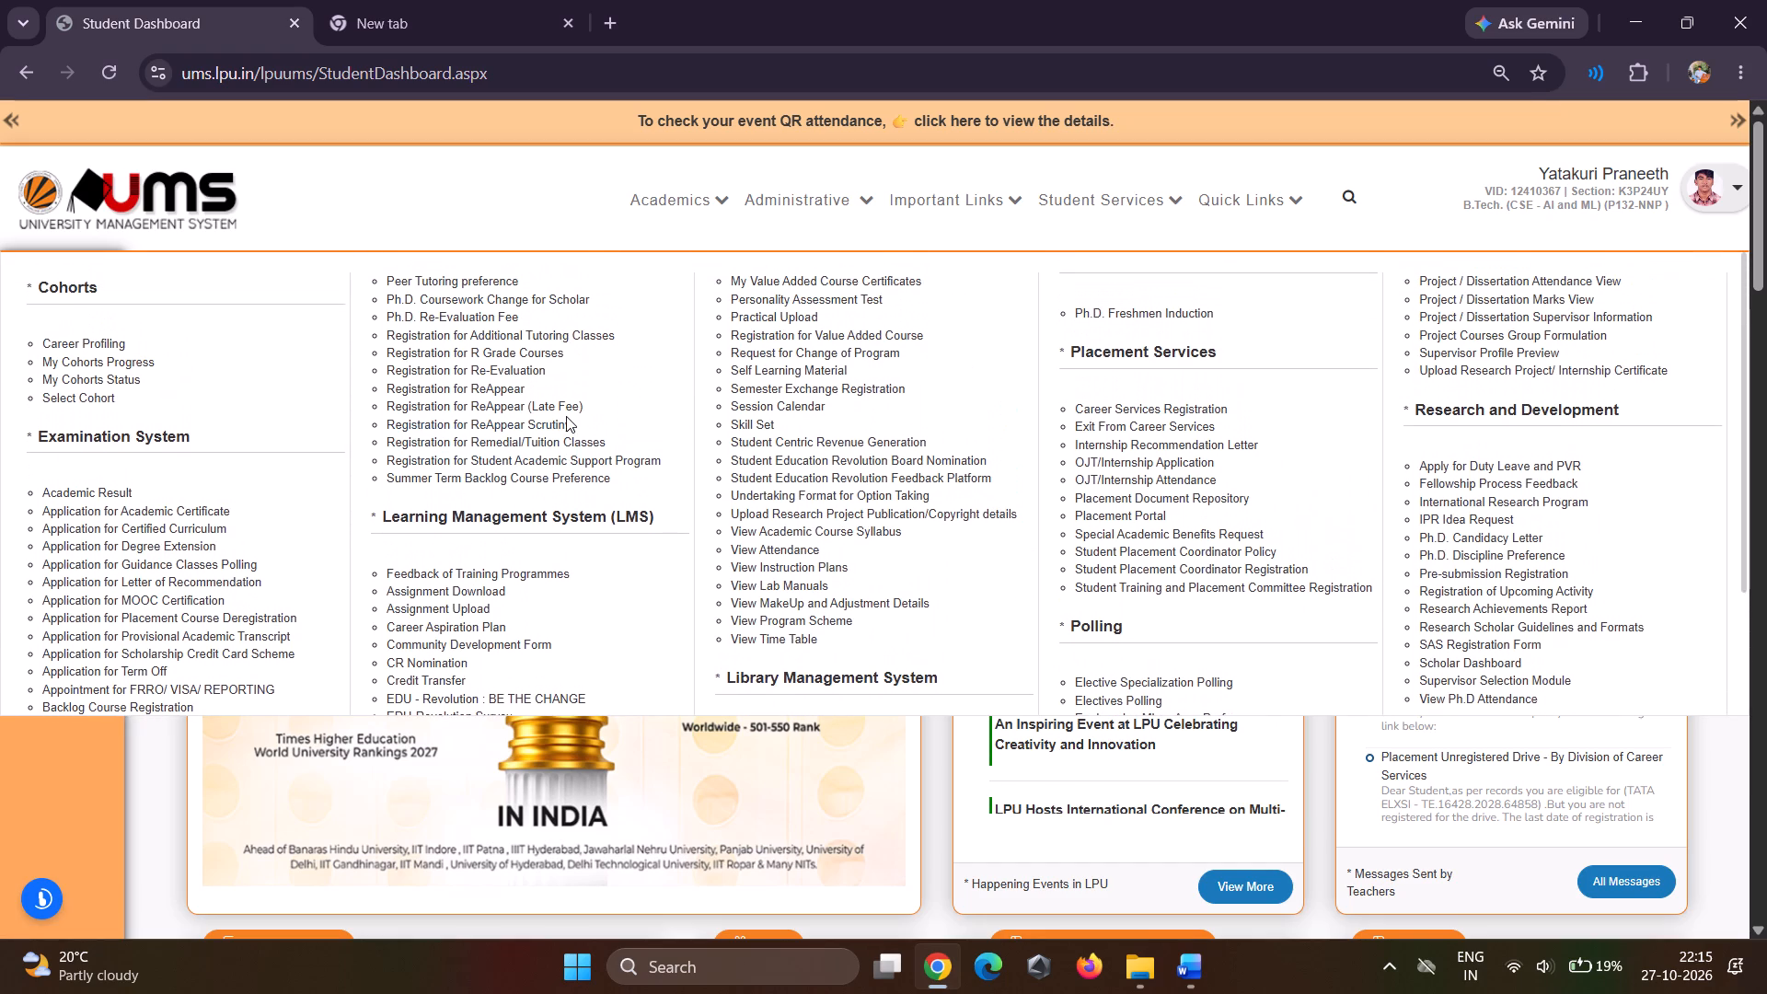
pyautogui.scroll(-2, 566, 416)
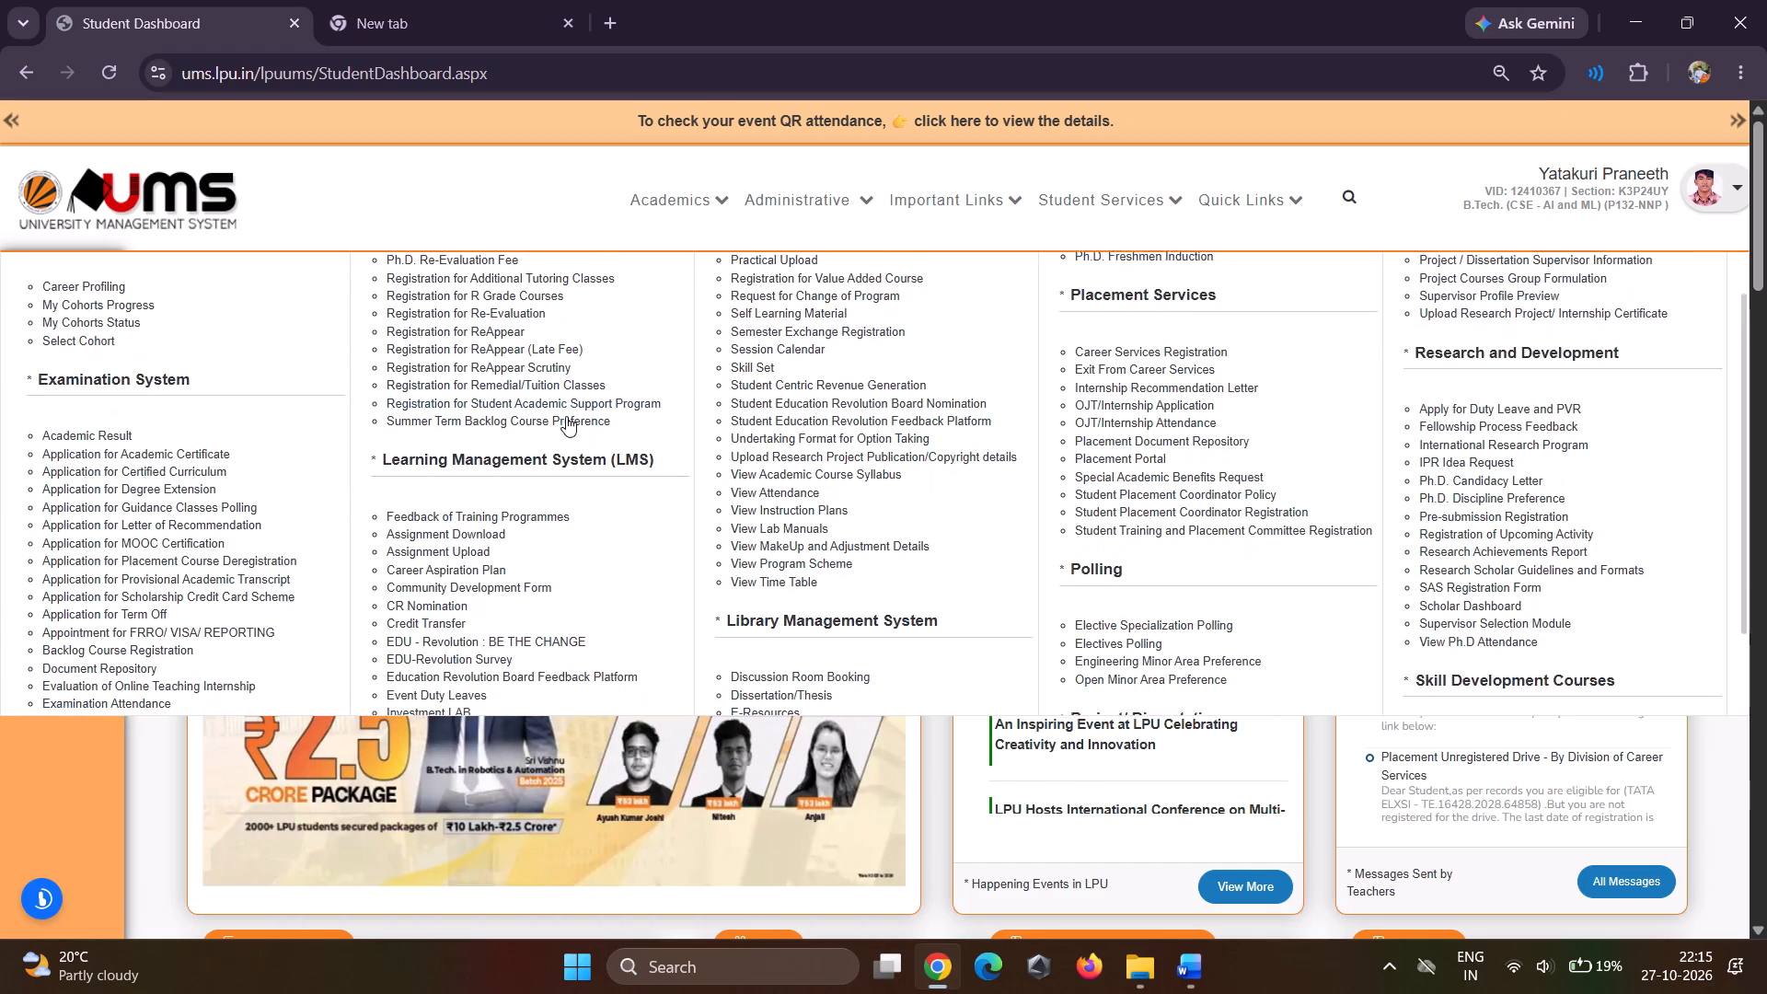
pyautogui.scroll(-2, 566, 416)
pyautogui.scroll(1, 566, 416)
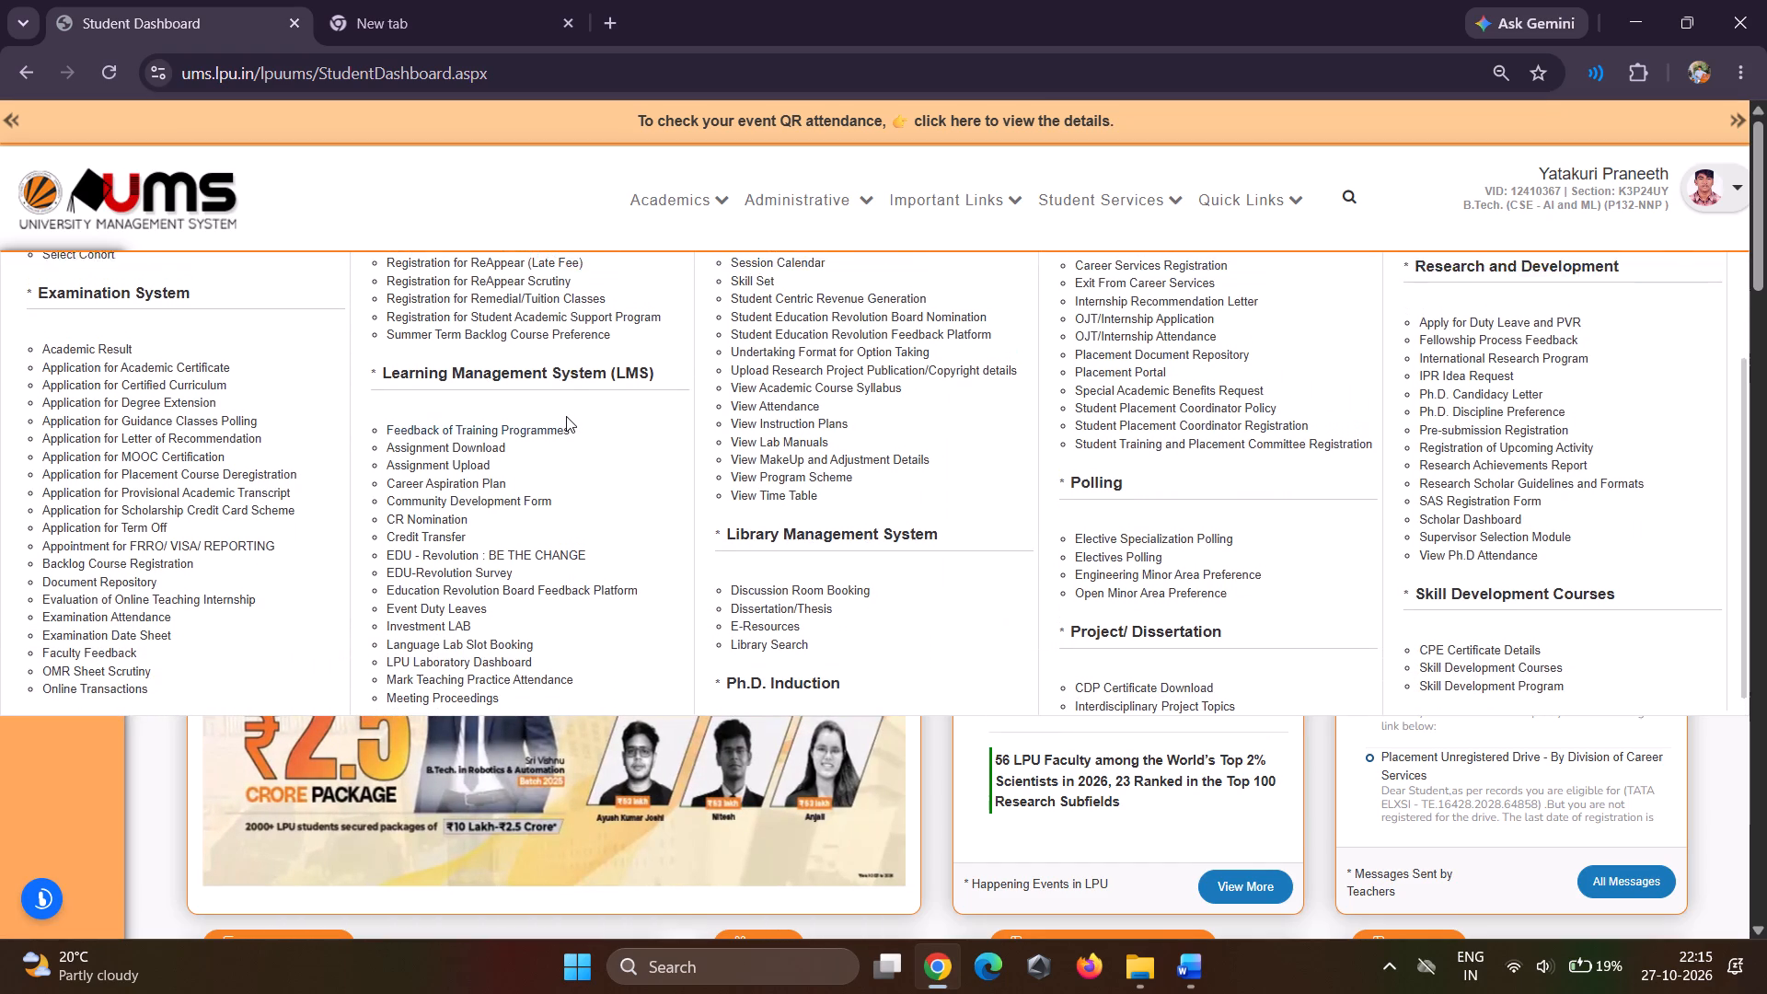
pyautogui.scroll(6, 566, 416)
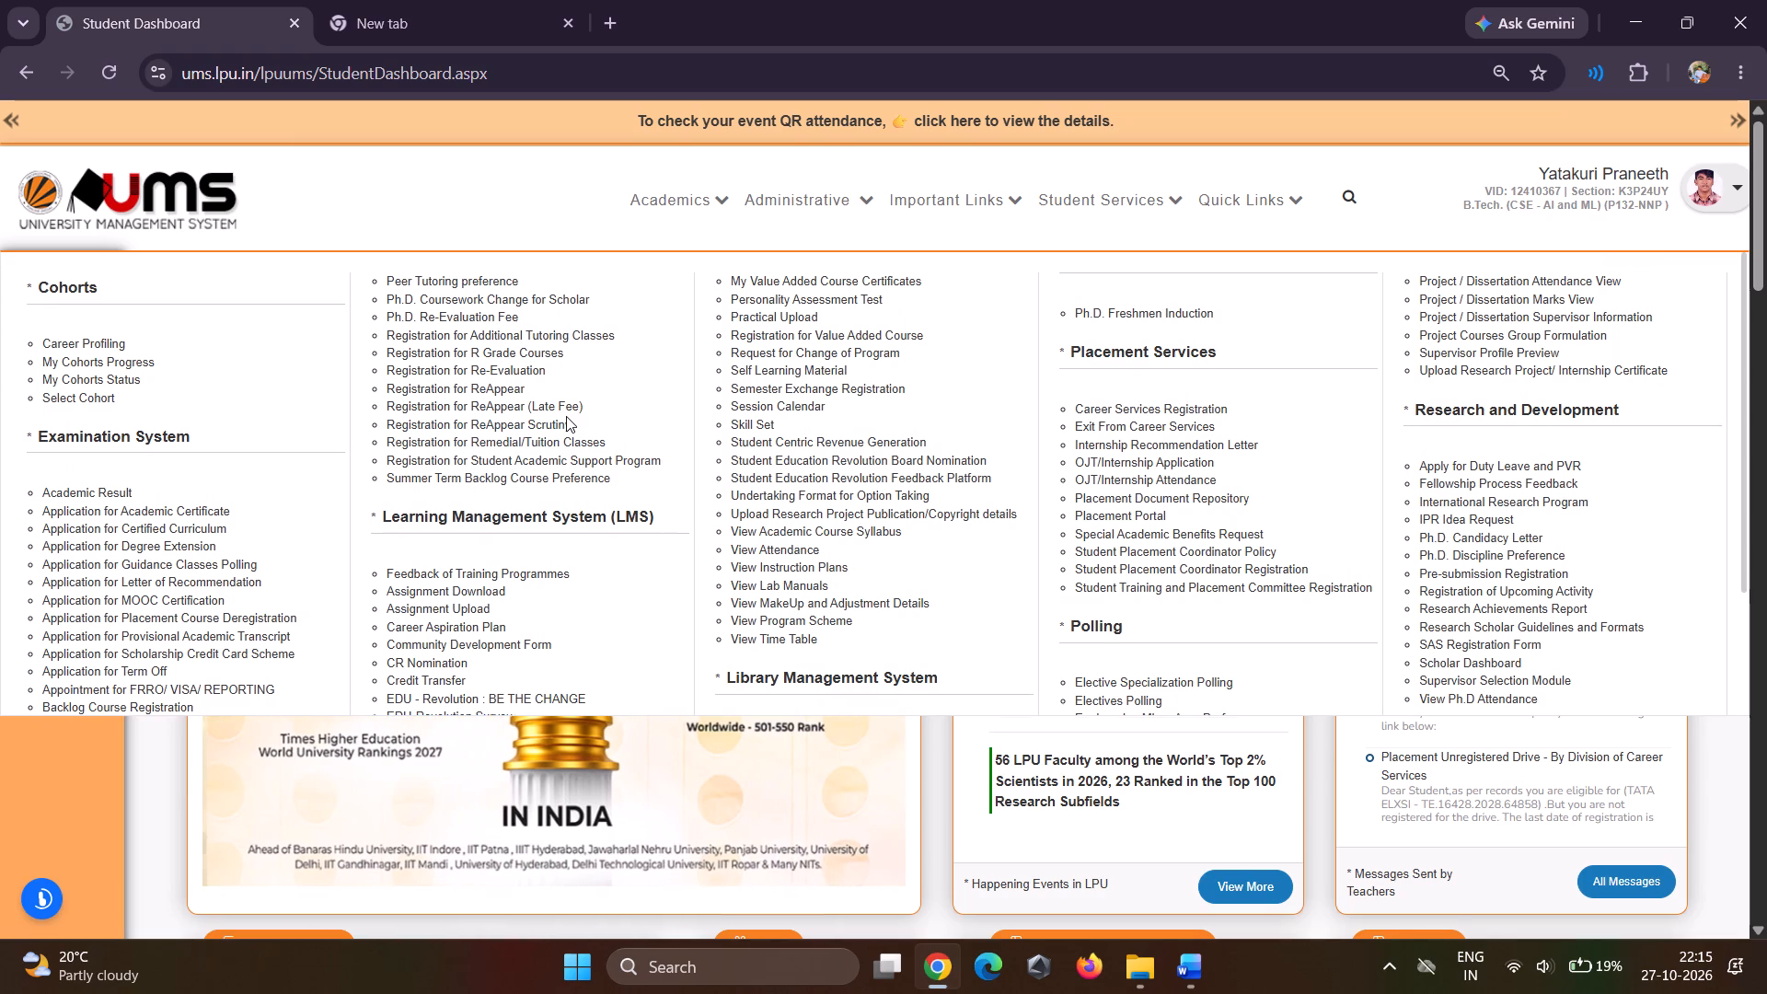
pyautogui.scroll(1, 566, 416)
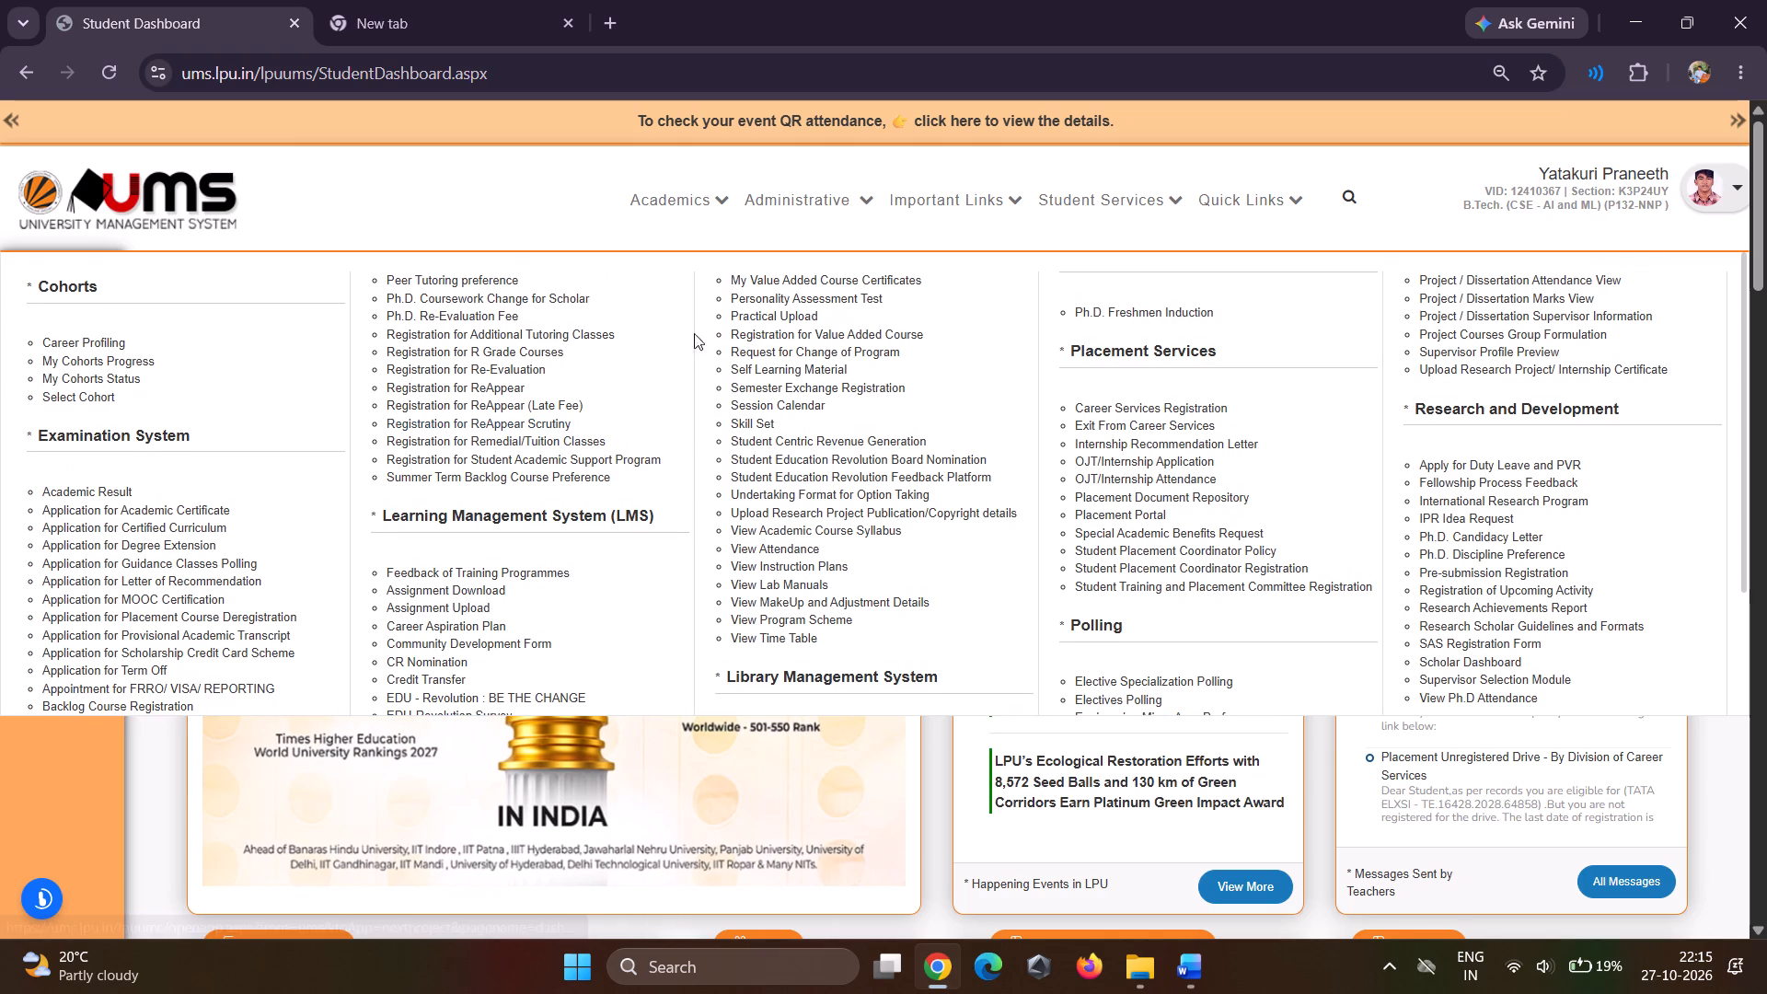
pyautogui.scroll(-1, 663, 447)
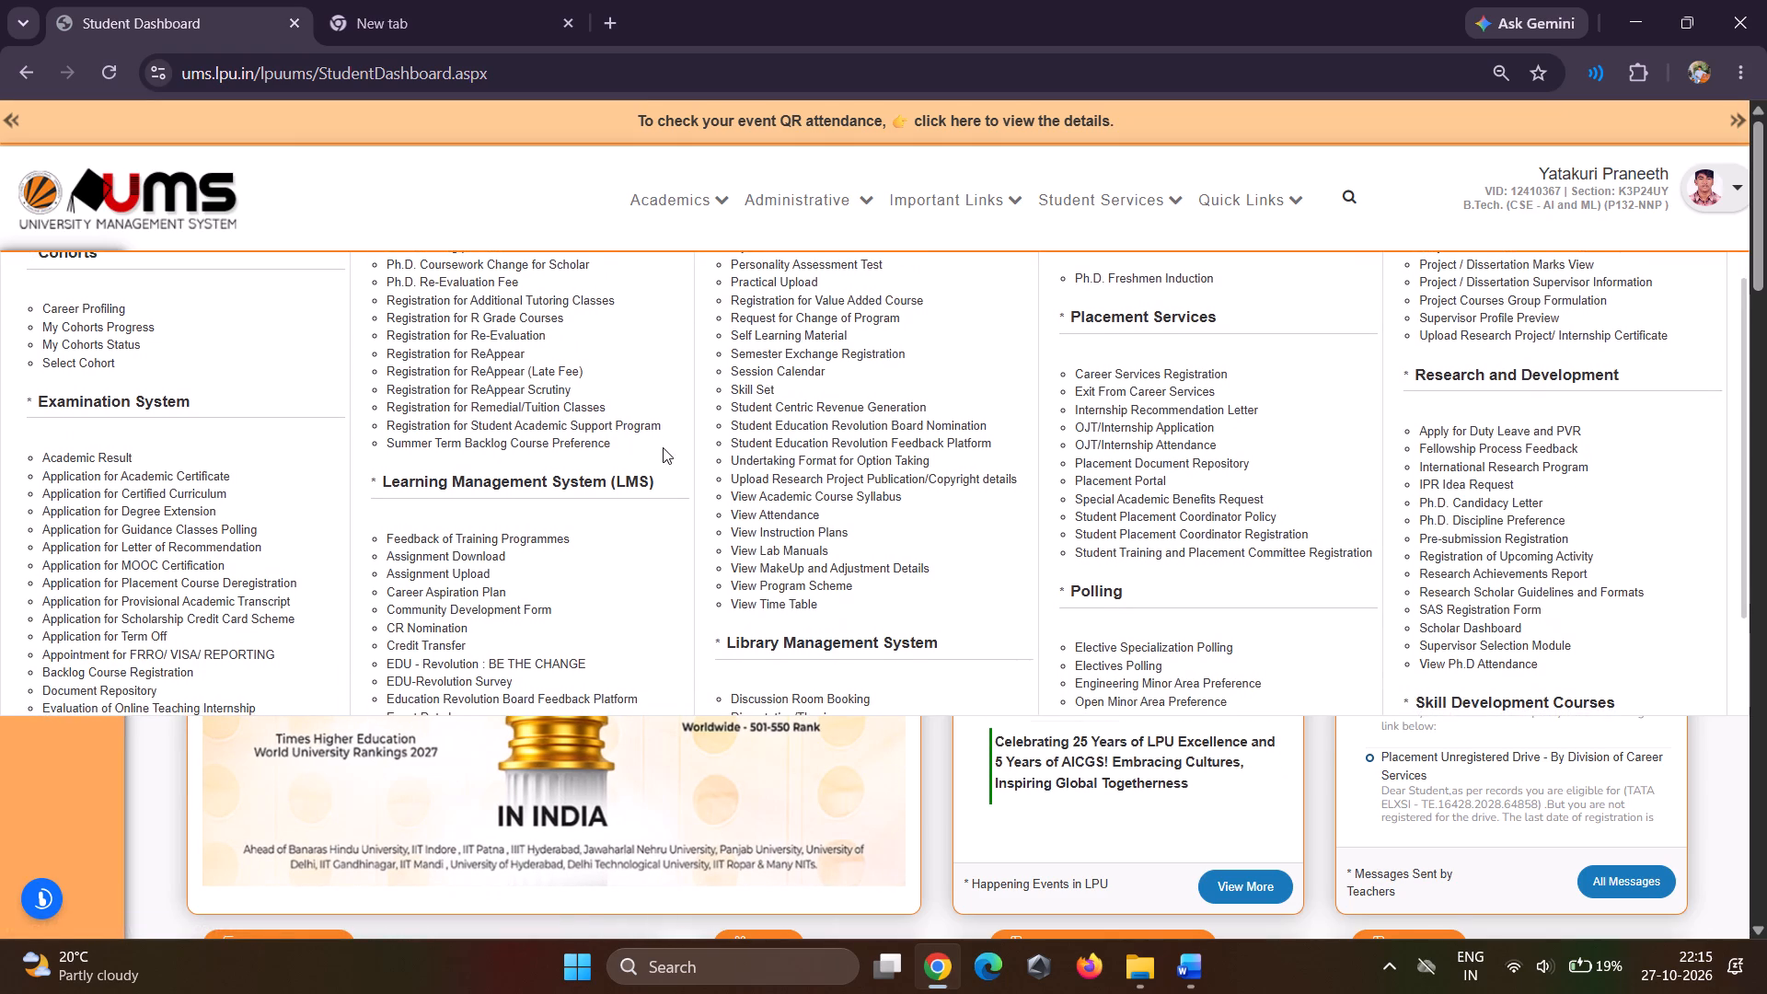
# Search the dashboard page for "place", open Placement Portal under Placement Services, and dismiss the Pending Details notice.
pyautogui.hotkey('ctrl', 'f')
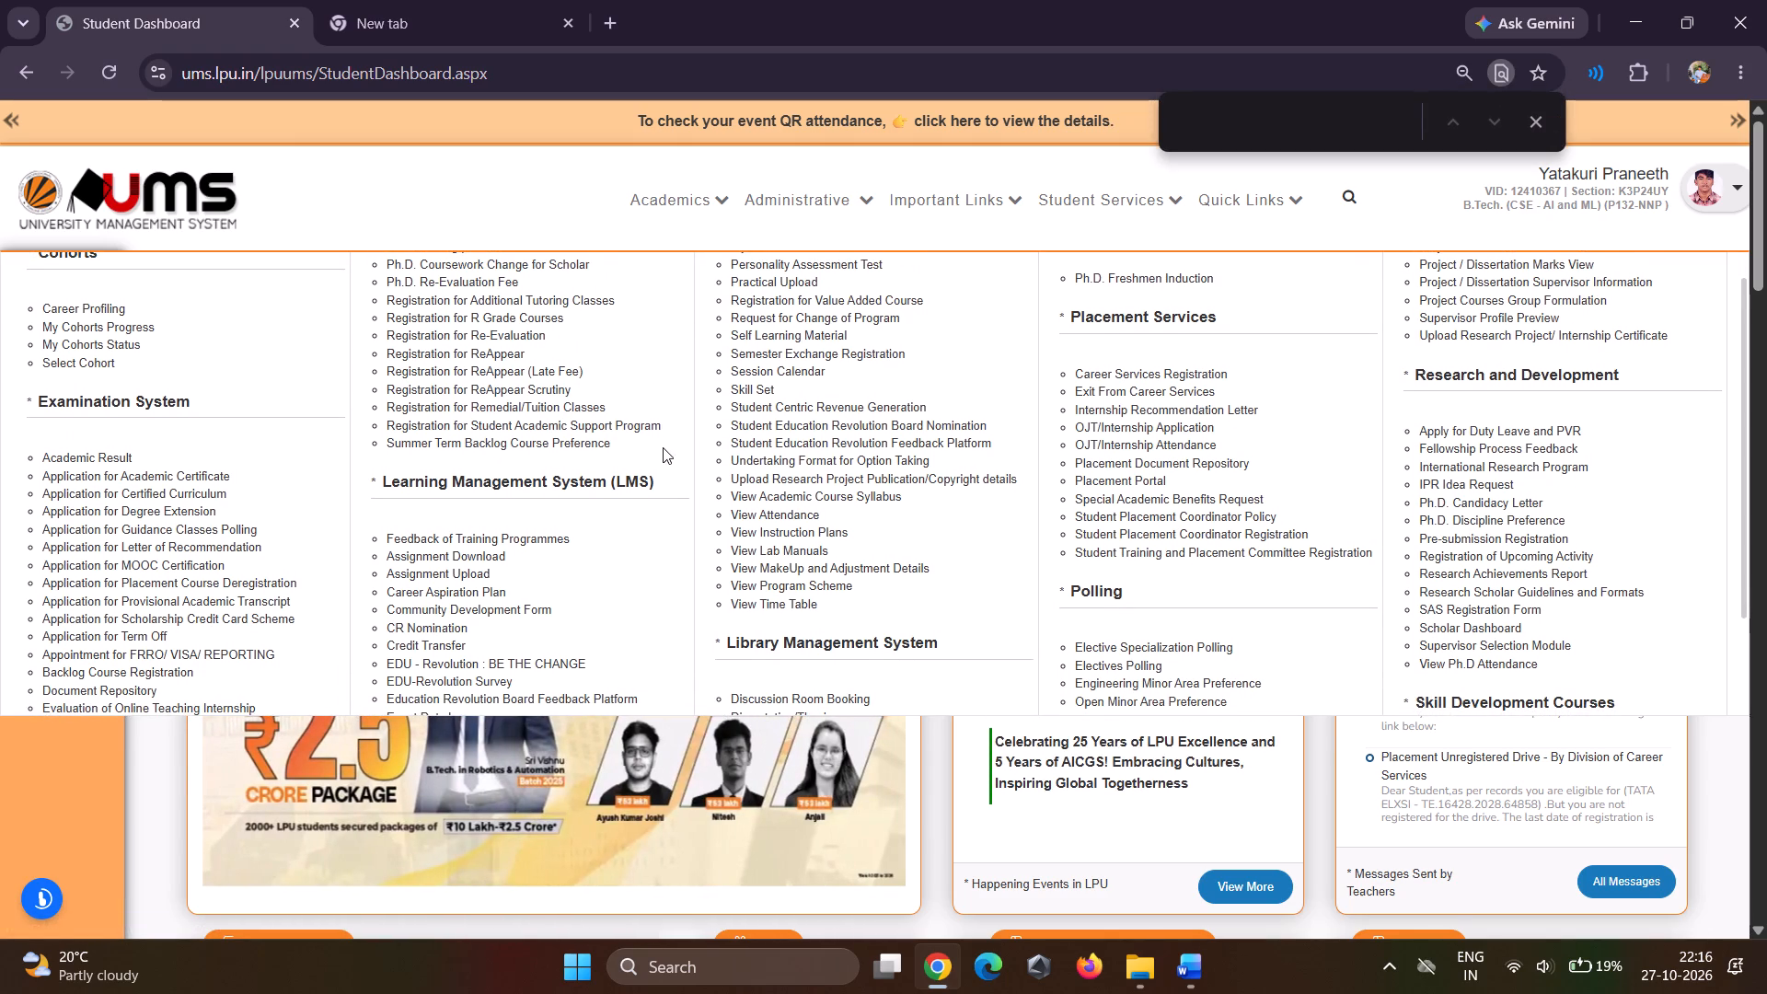
pyautogui.write('pal')
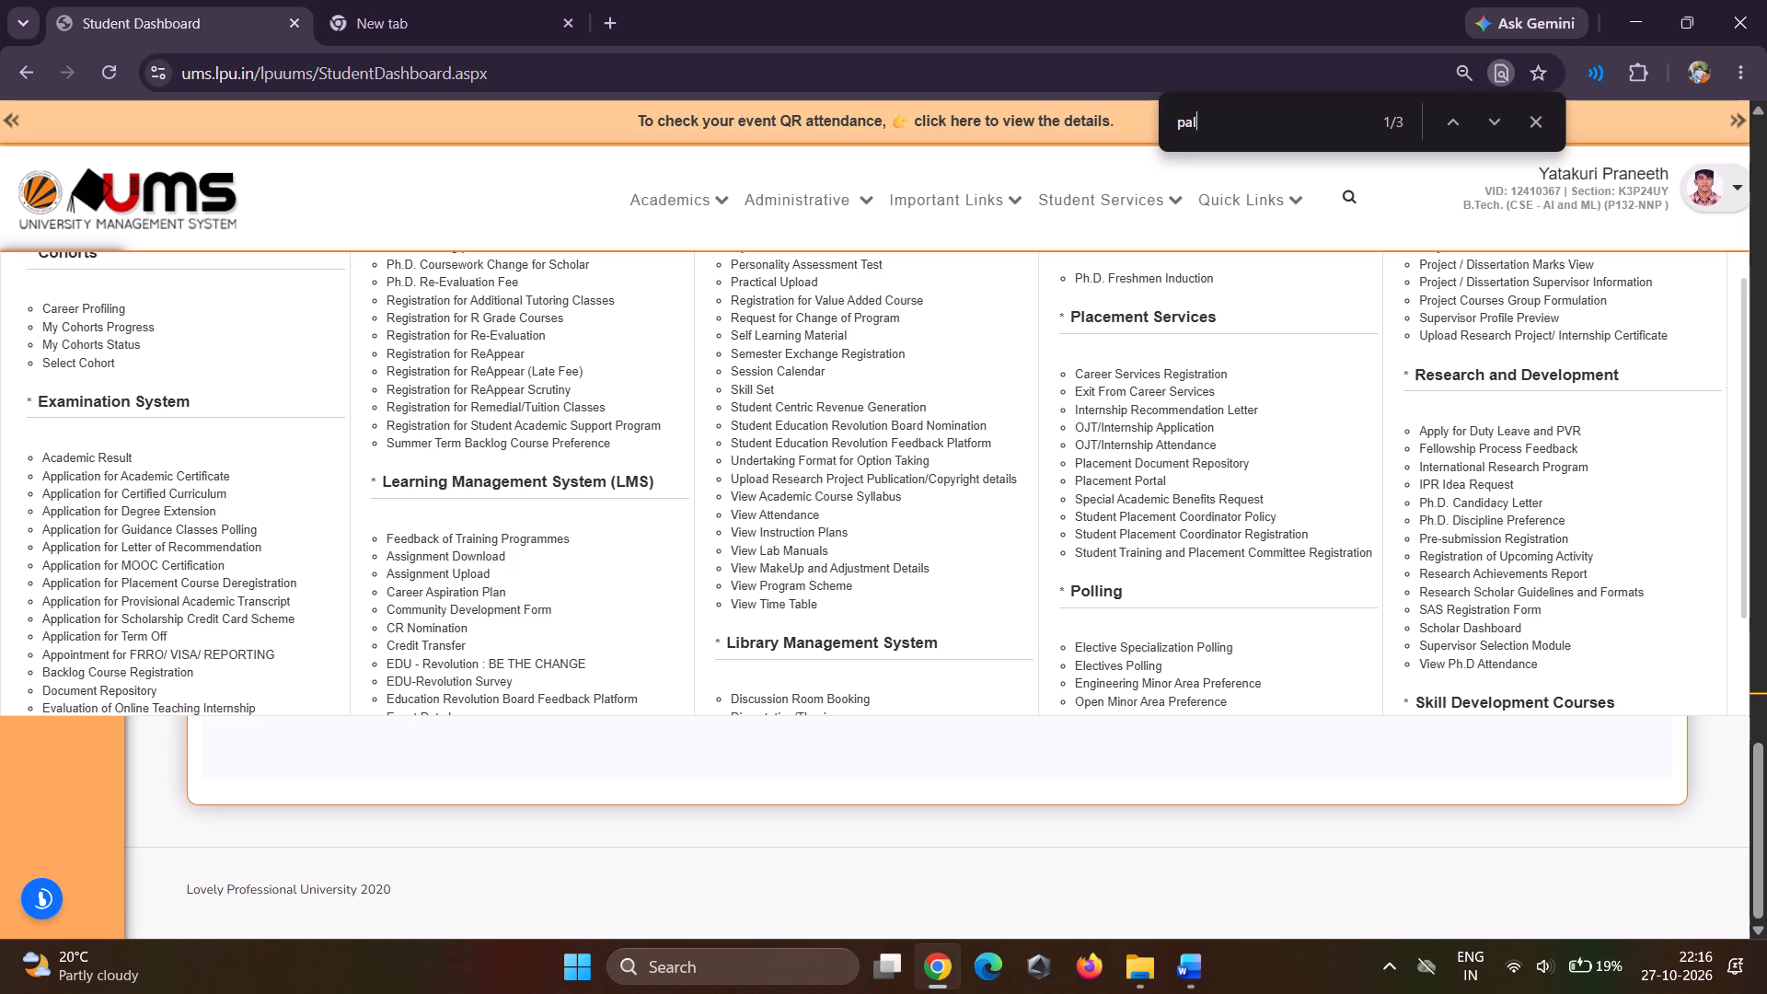
pyautogui.press('BackSpace')
pyautogui.press('BackSpace')
pyautogui.write('la')
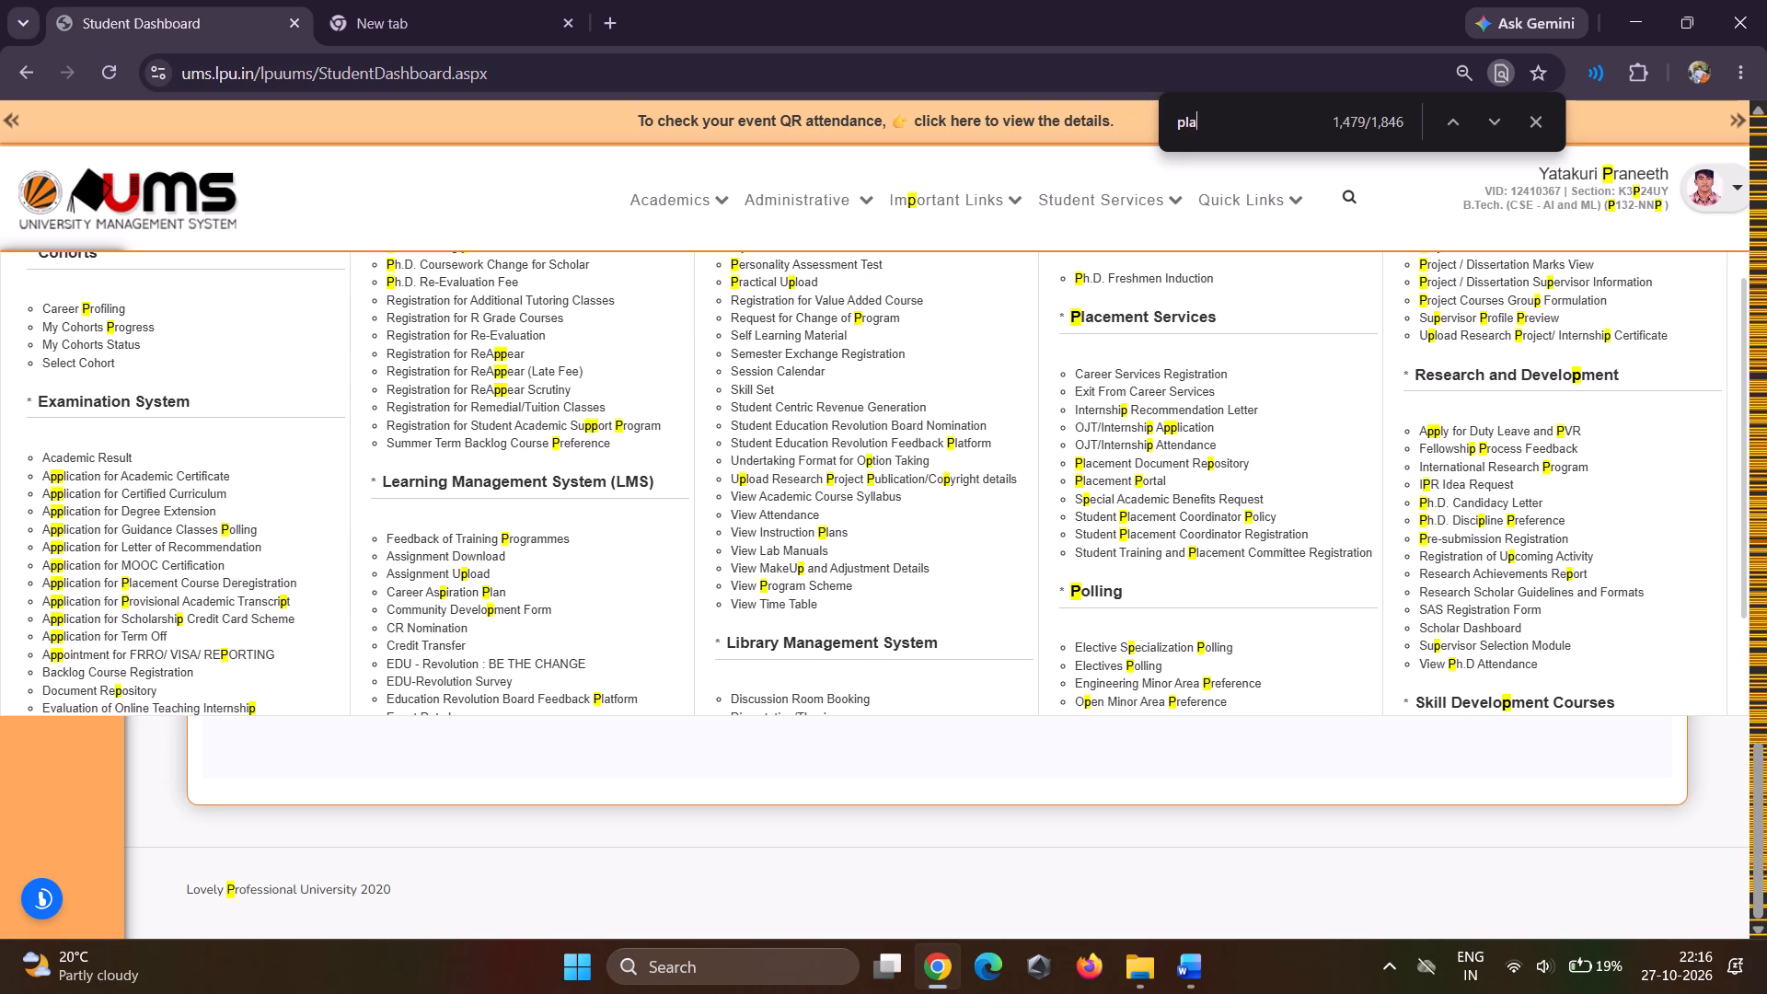
pyautogui.write('ce')
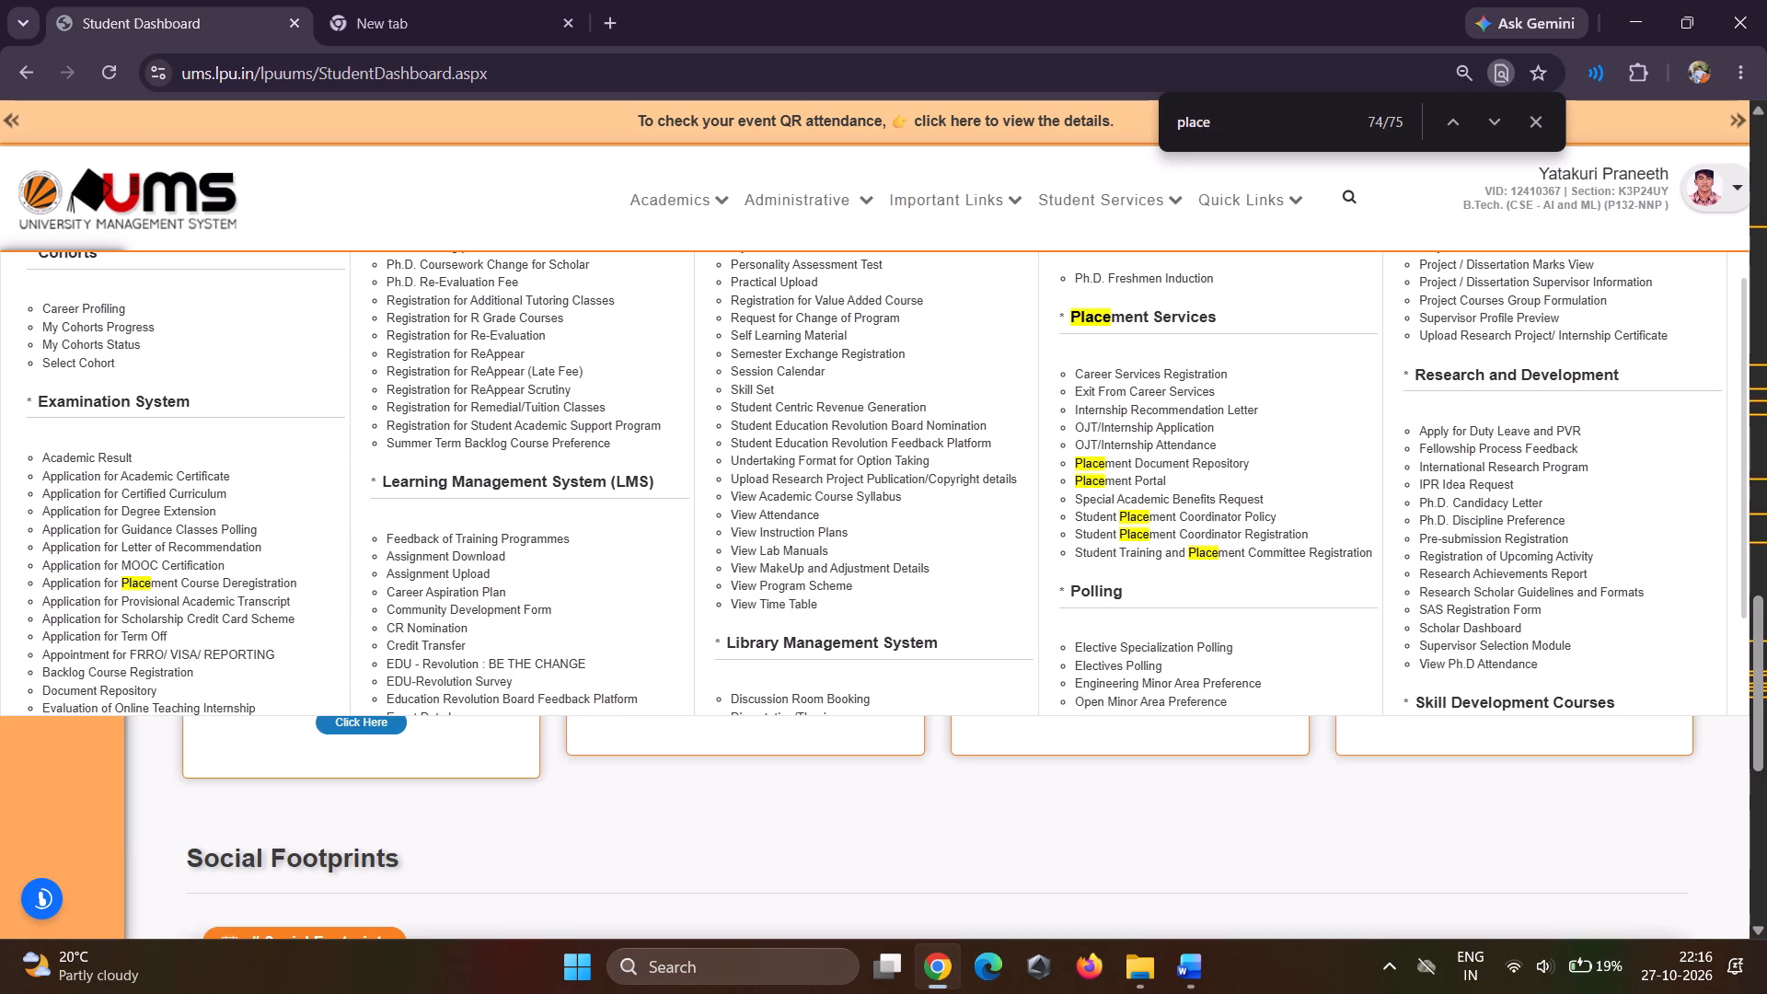
pyautogui.click(1109, 484)
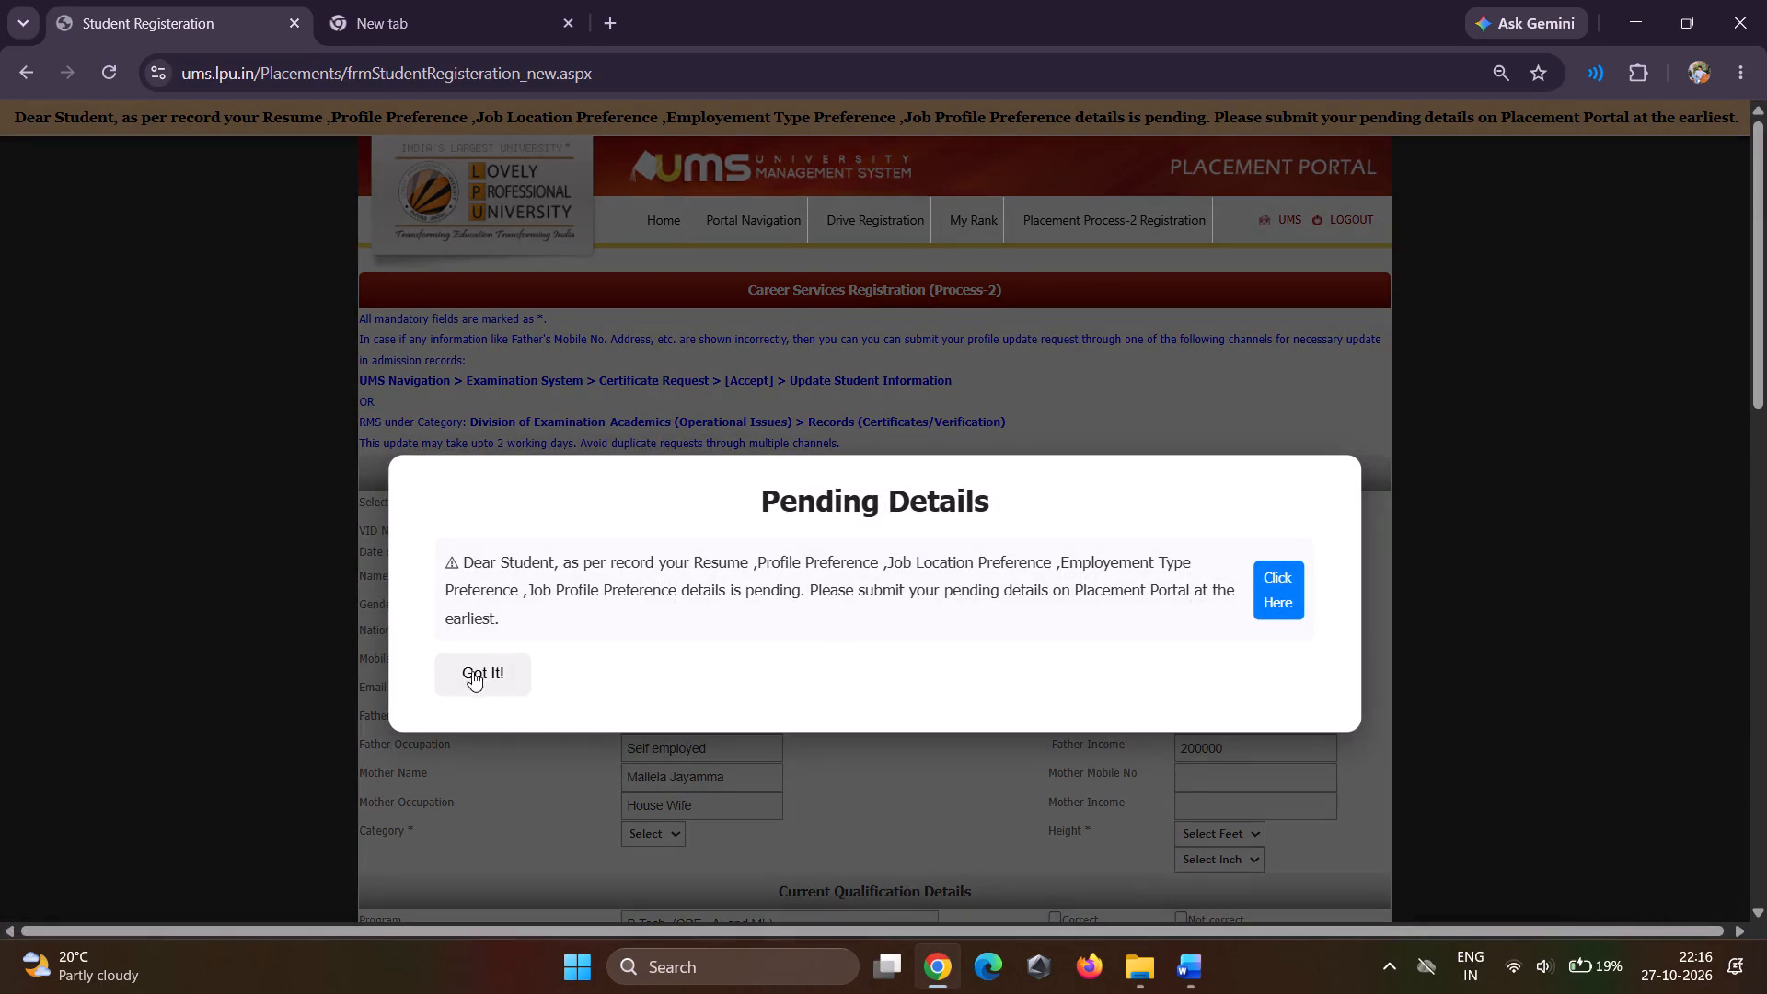
pyautogui.click(465, 669)
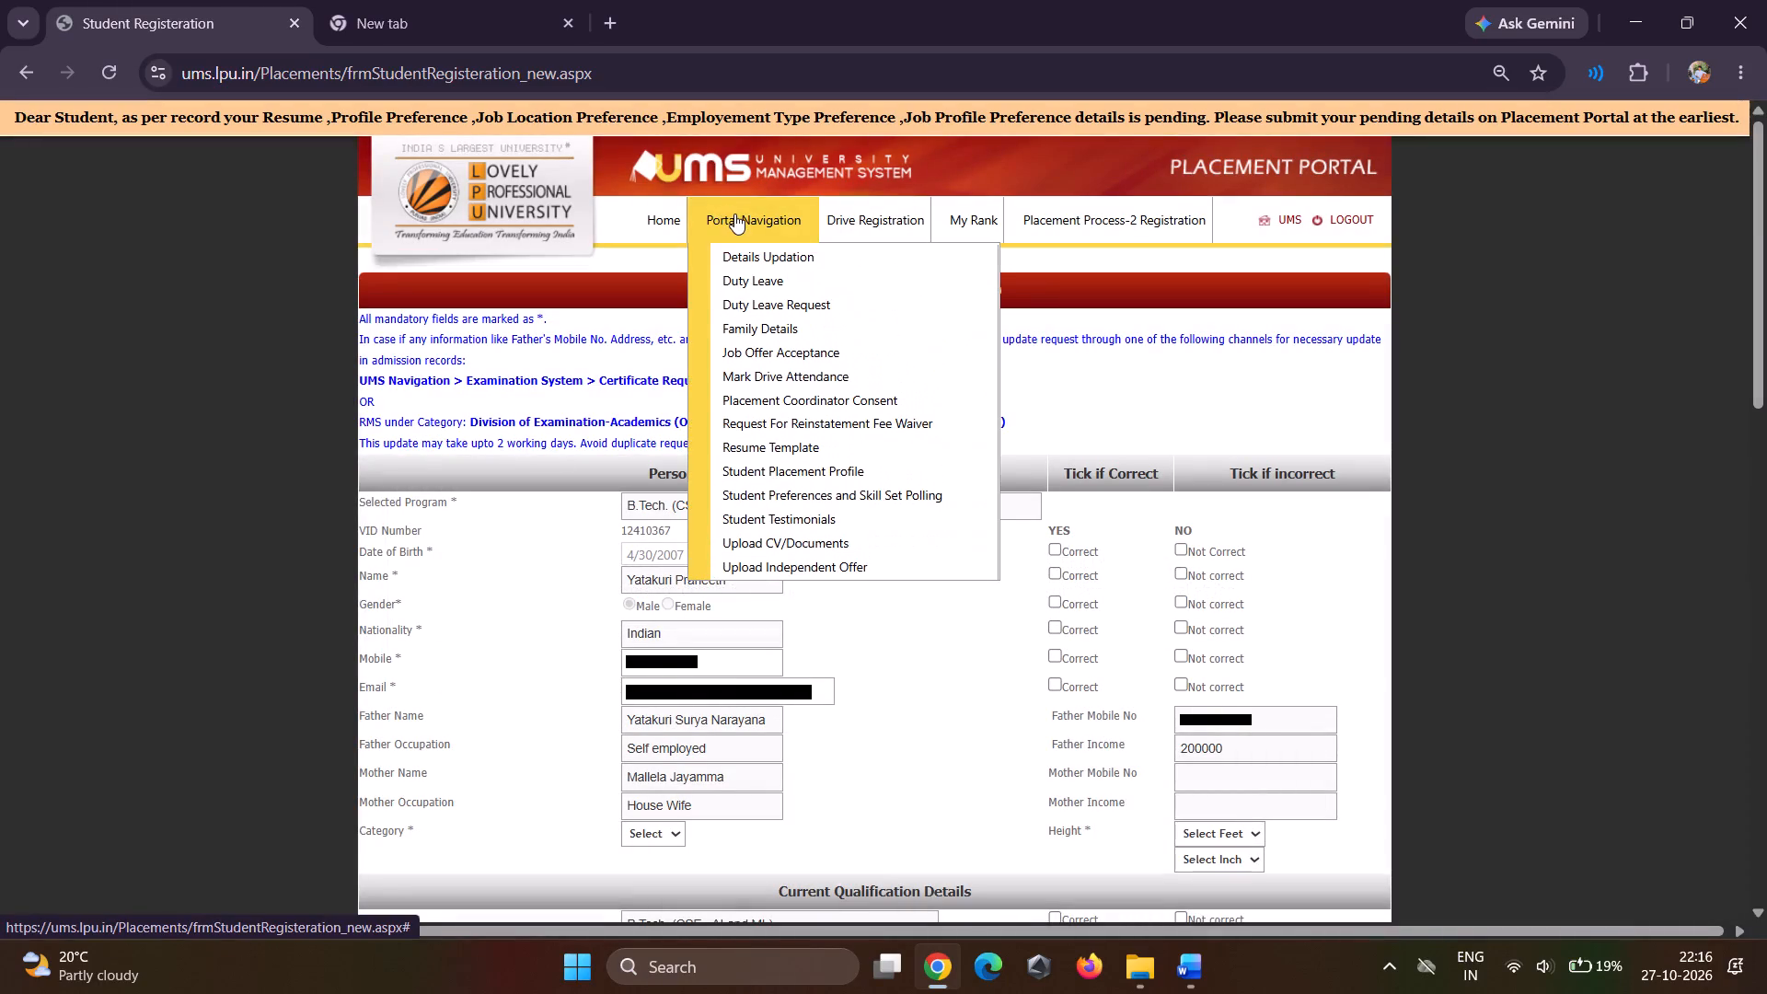
# Open the placement portal's Upload CV/Documents page and dismiss its Pending Details notice.
pyautogui.click(781, 538)
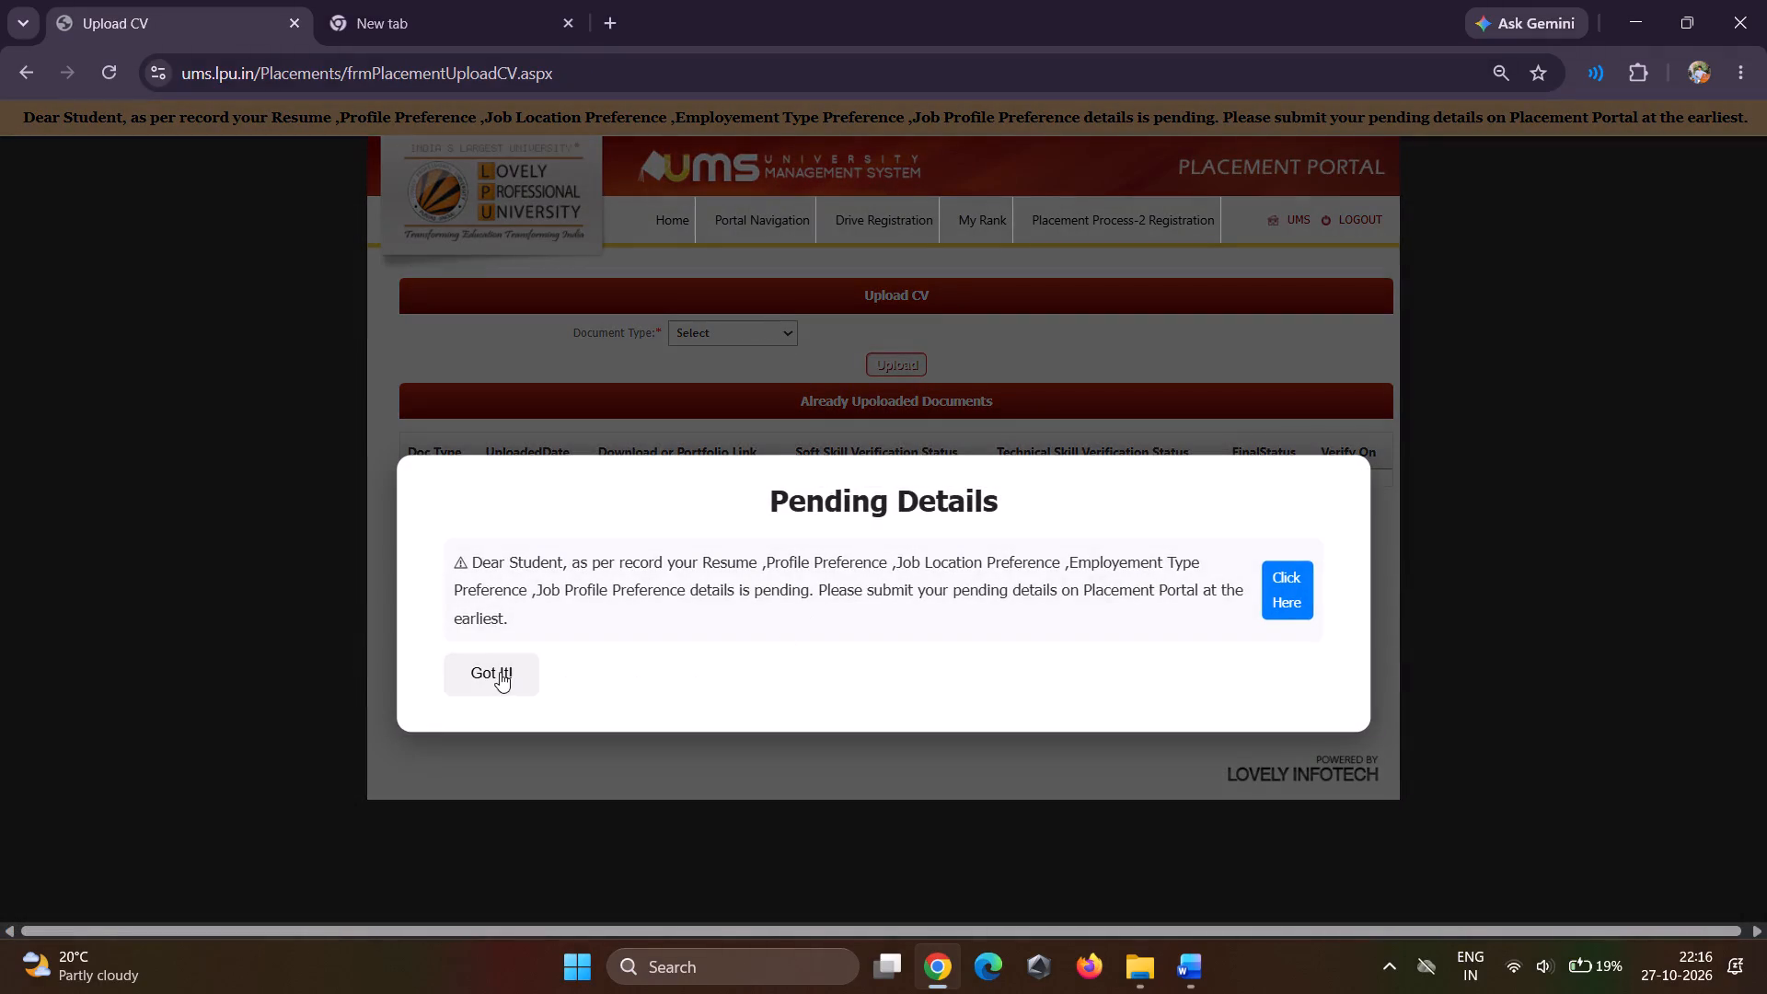
pyautogui.click(500, 672)
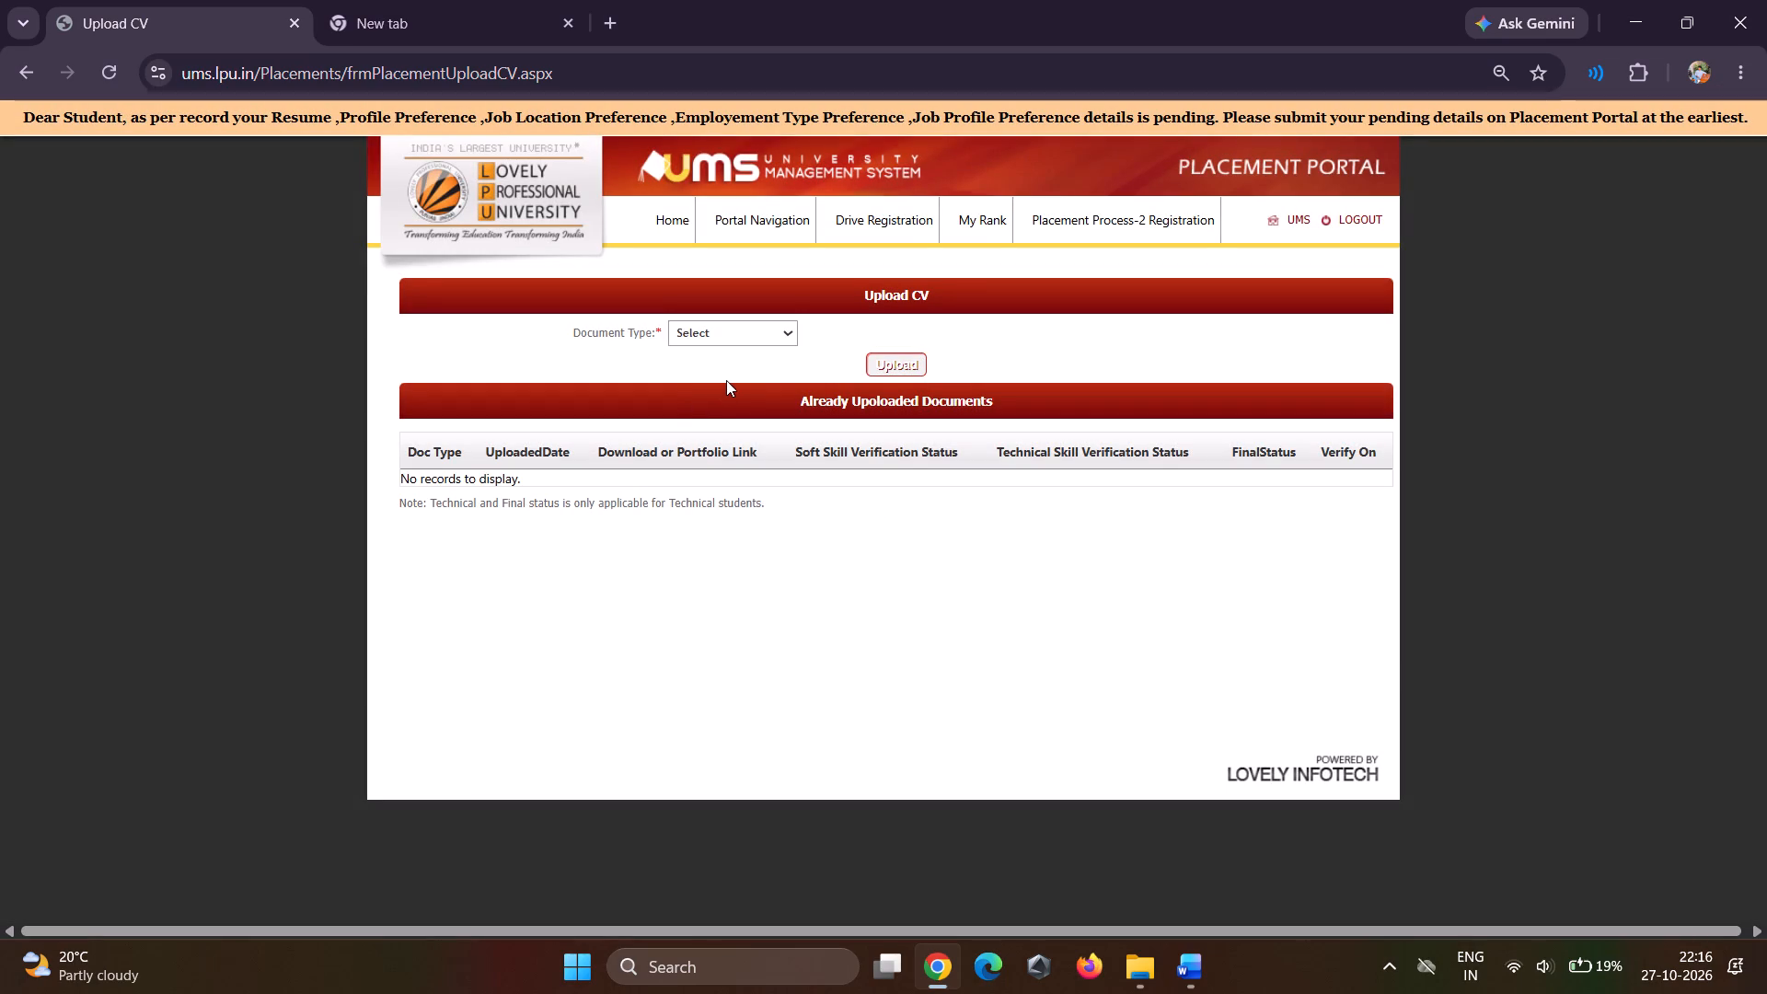
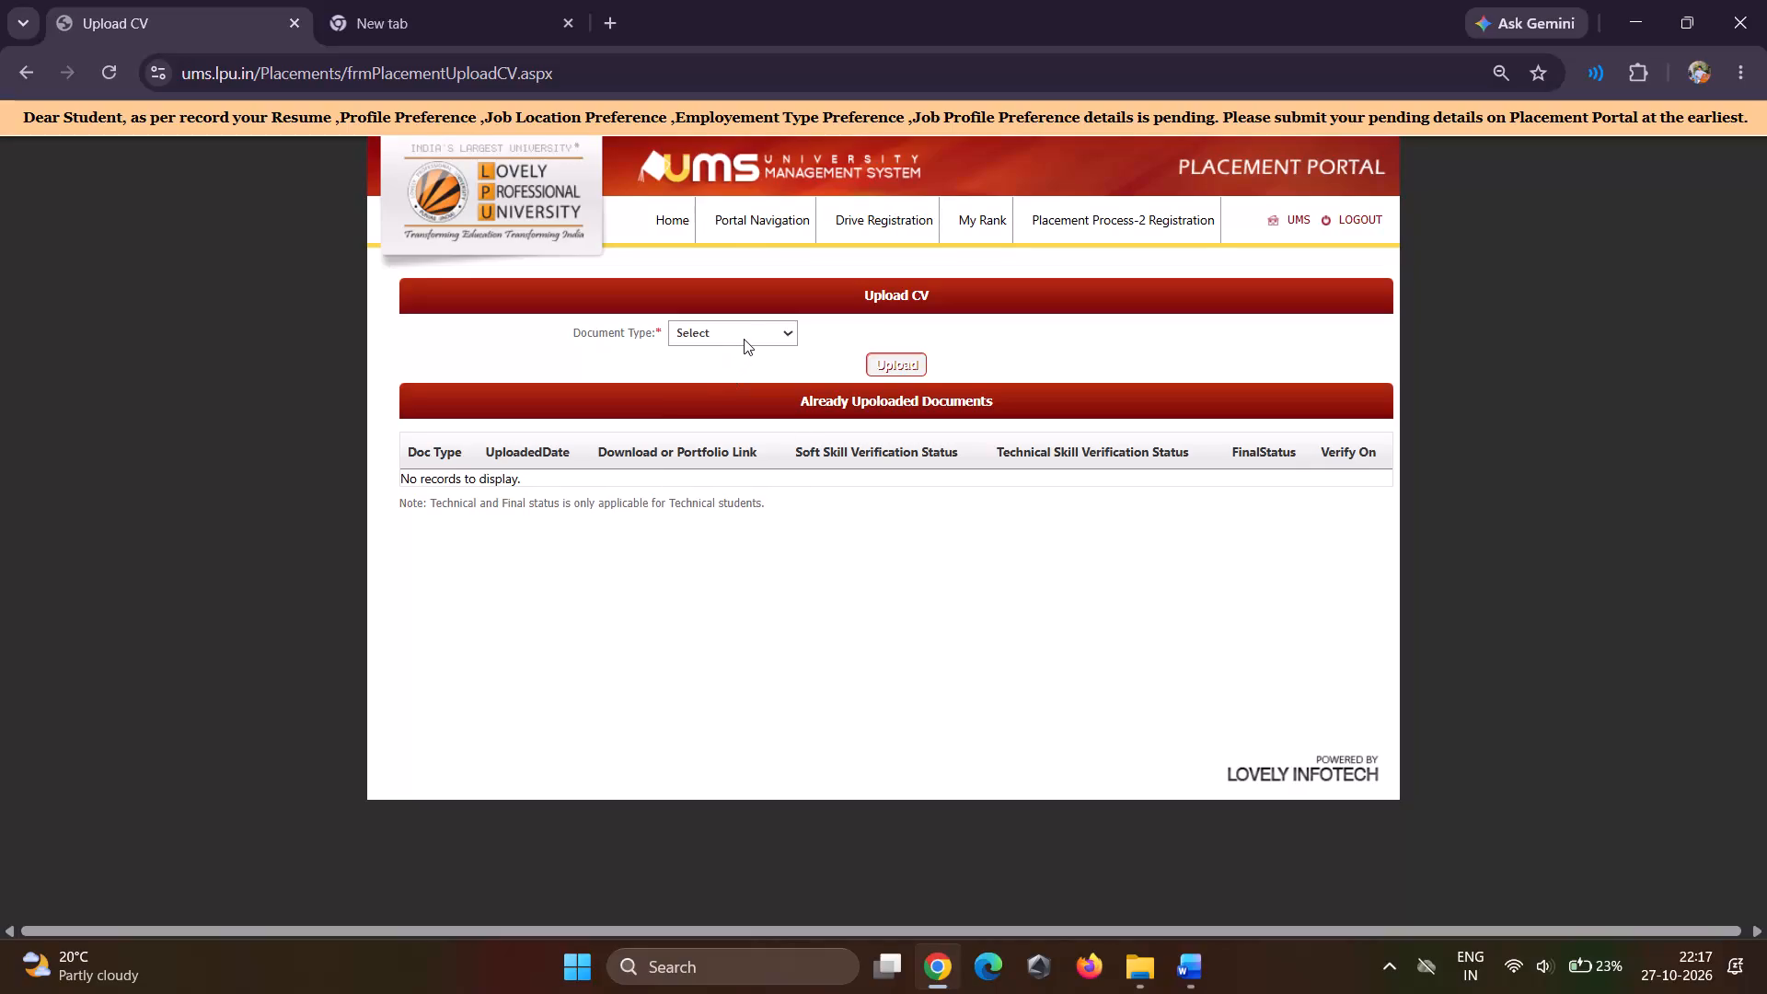
# Set the document type to CV/Resume:CV and the CV type to General CV, dismissing each Pending Details notice.
pyautogui.click(744, 339)
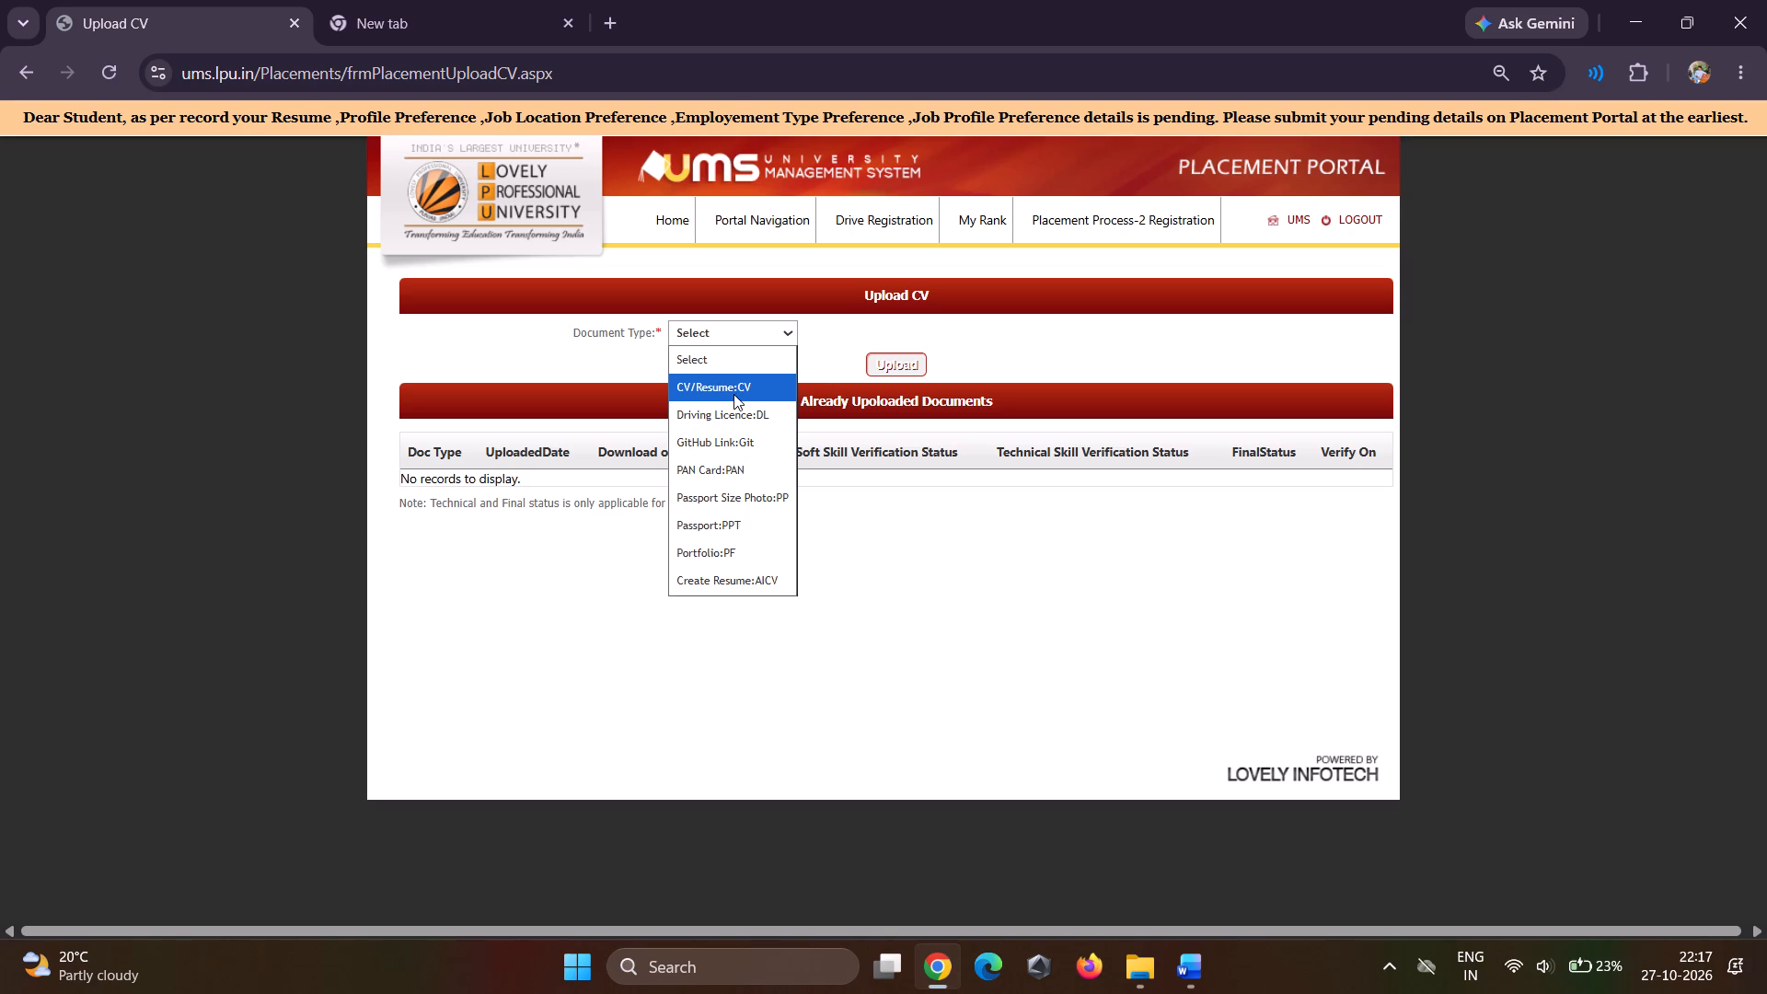
pyautogui.click(733, 394)
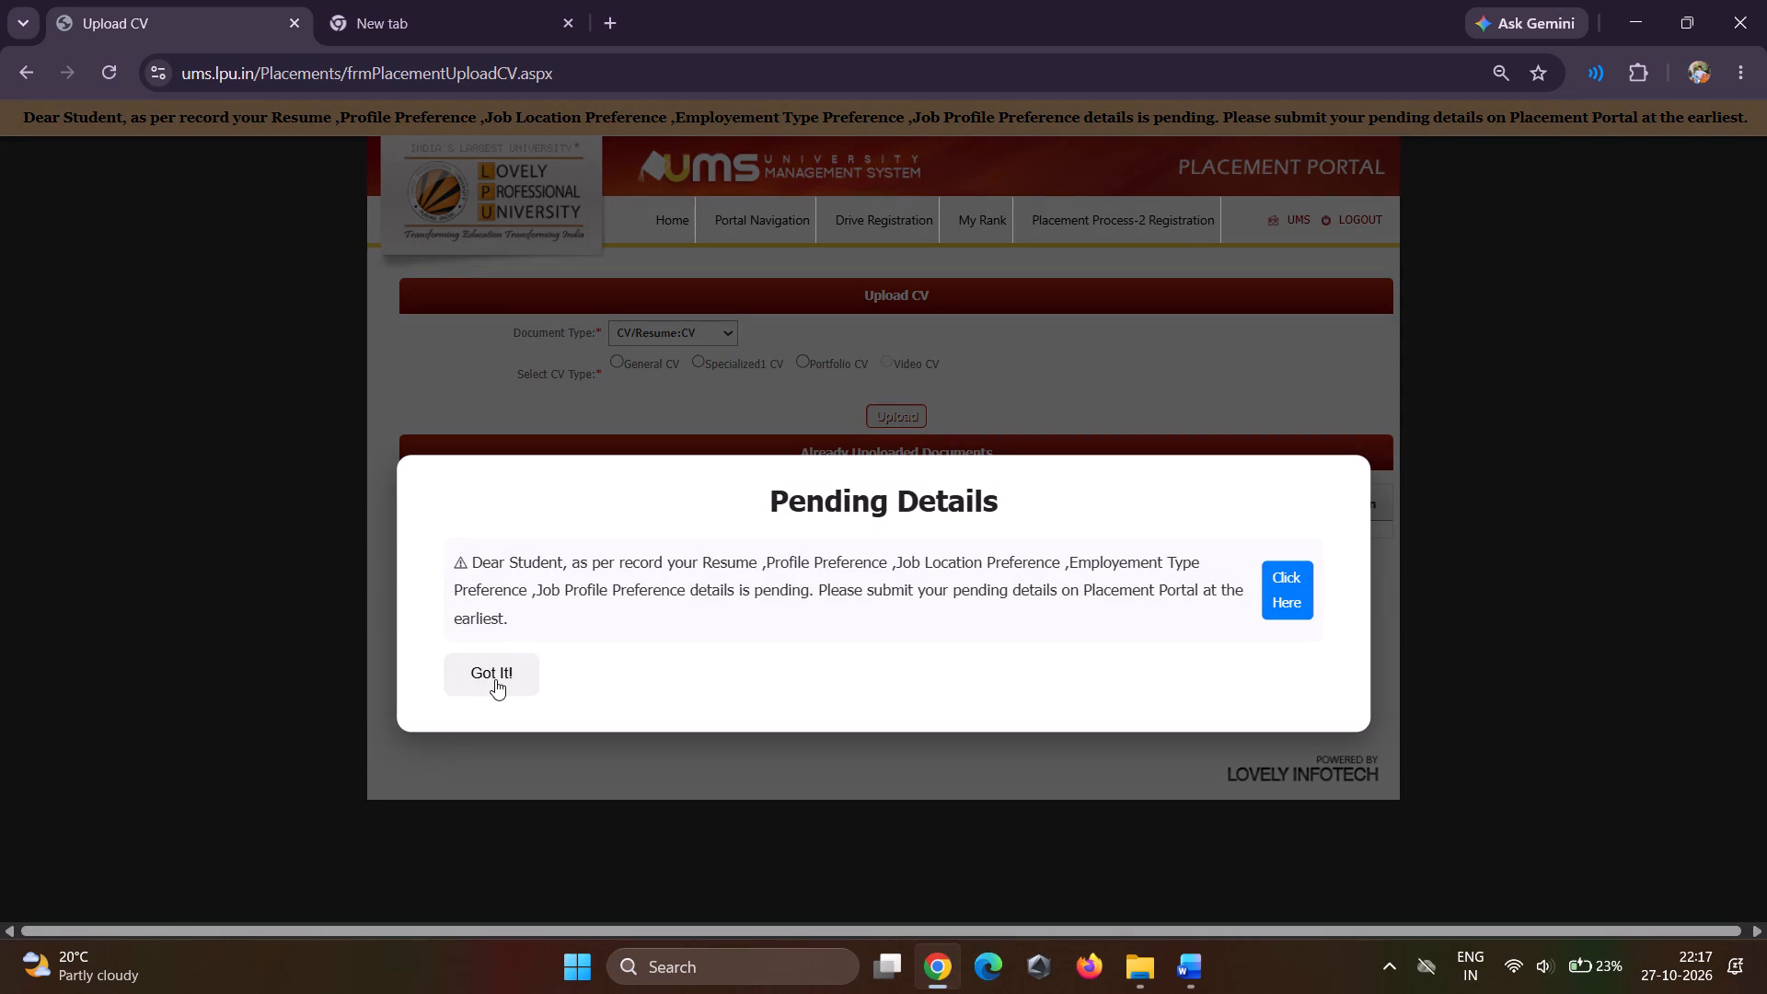
pyautogui.click(495, 679)
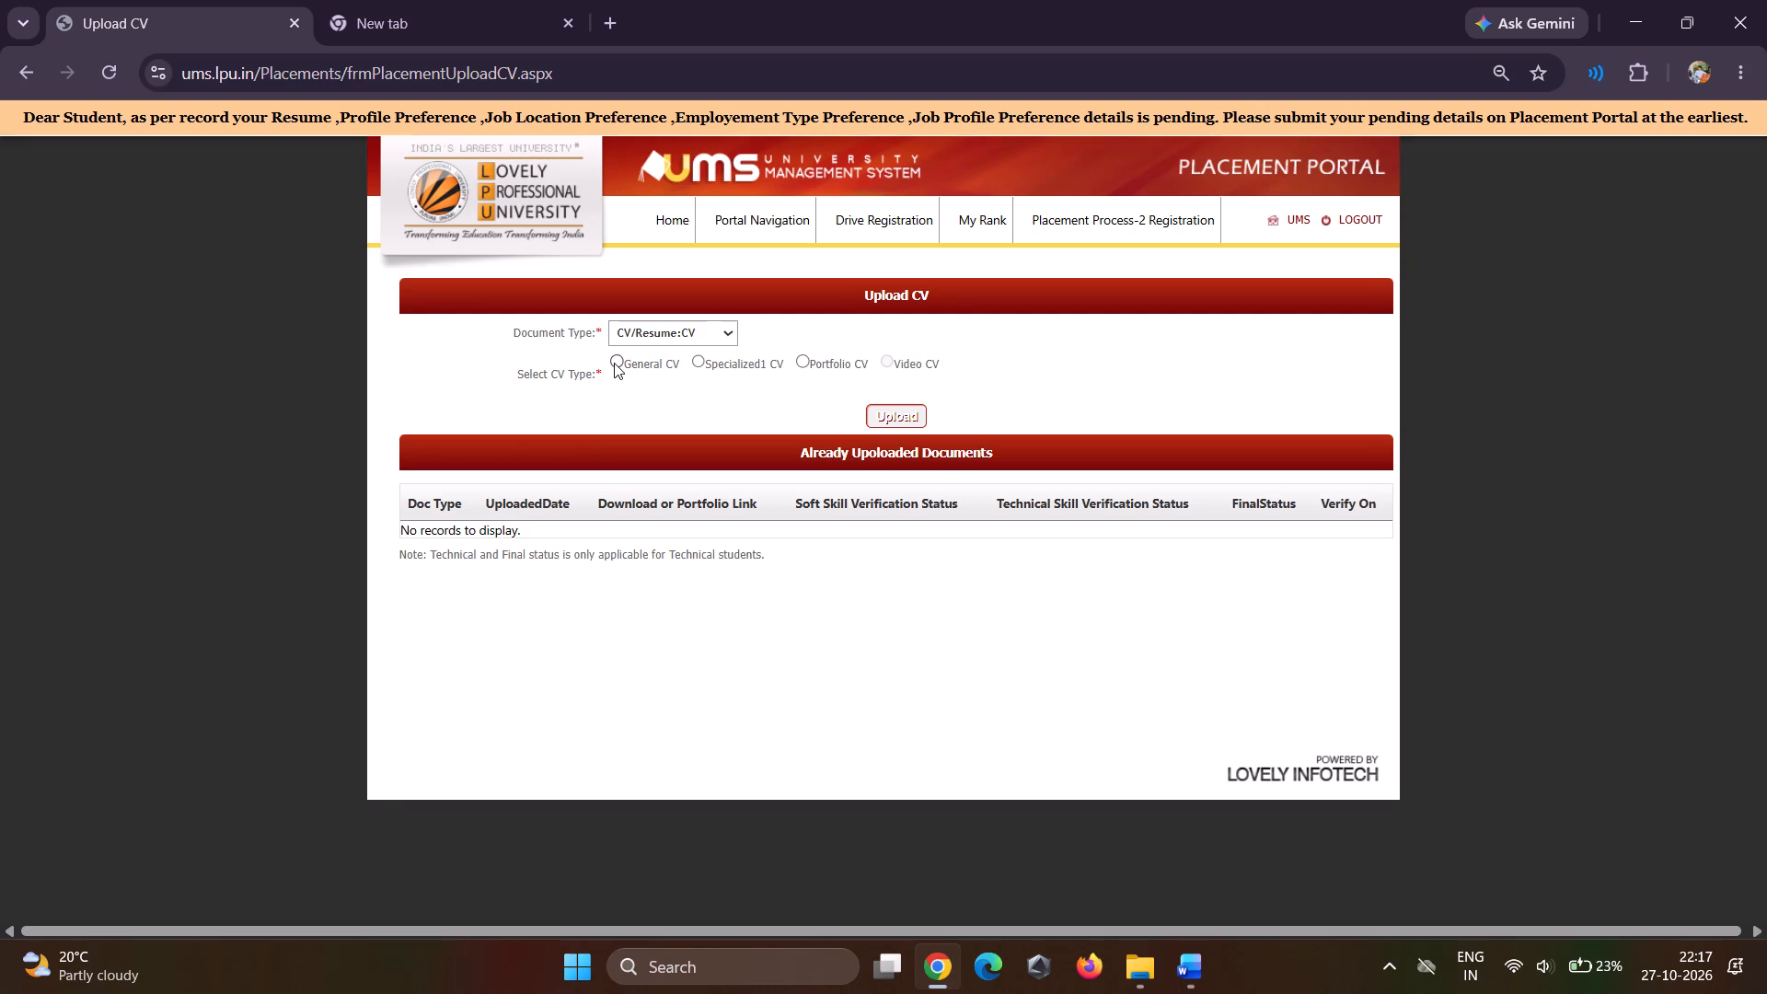
pyautogui.click(615, 364)
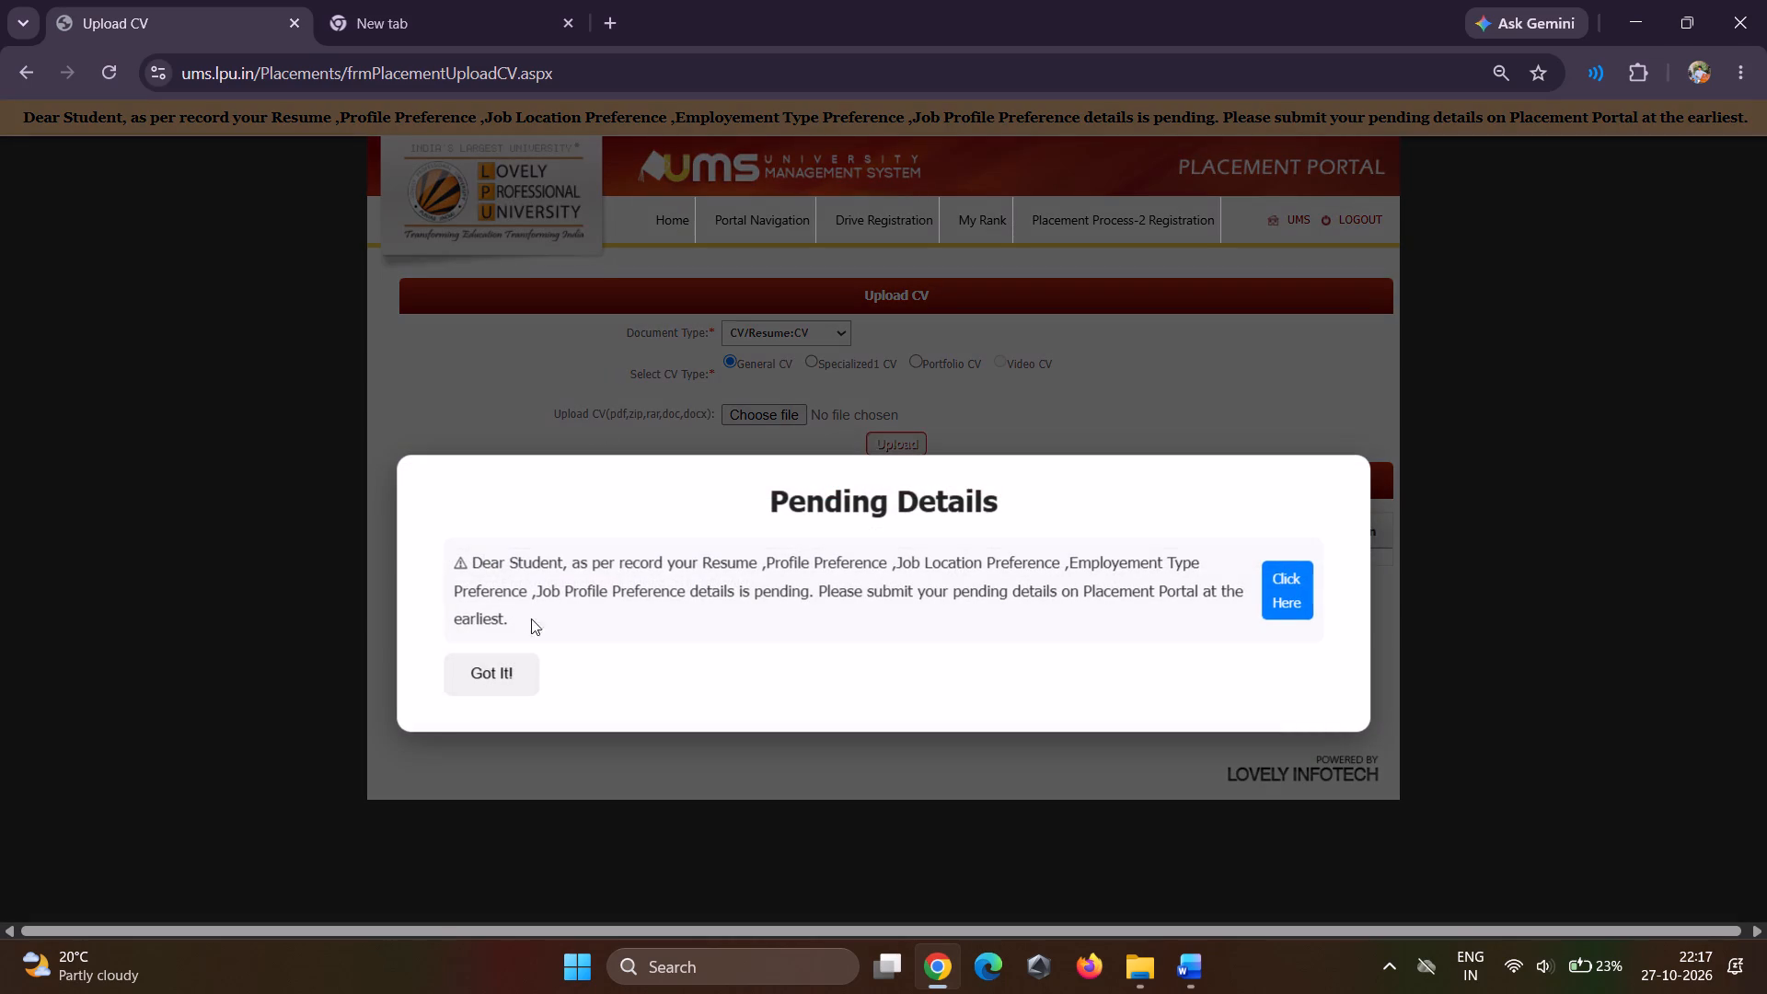
pyautogui.click(502, 682)
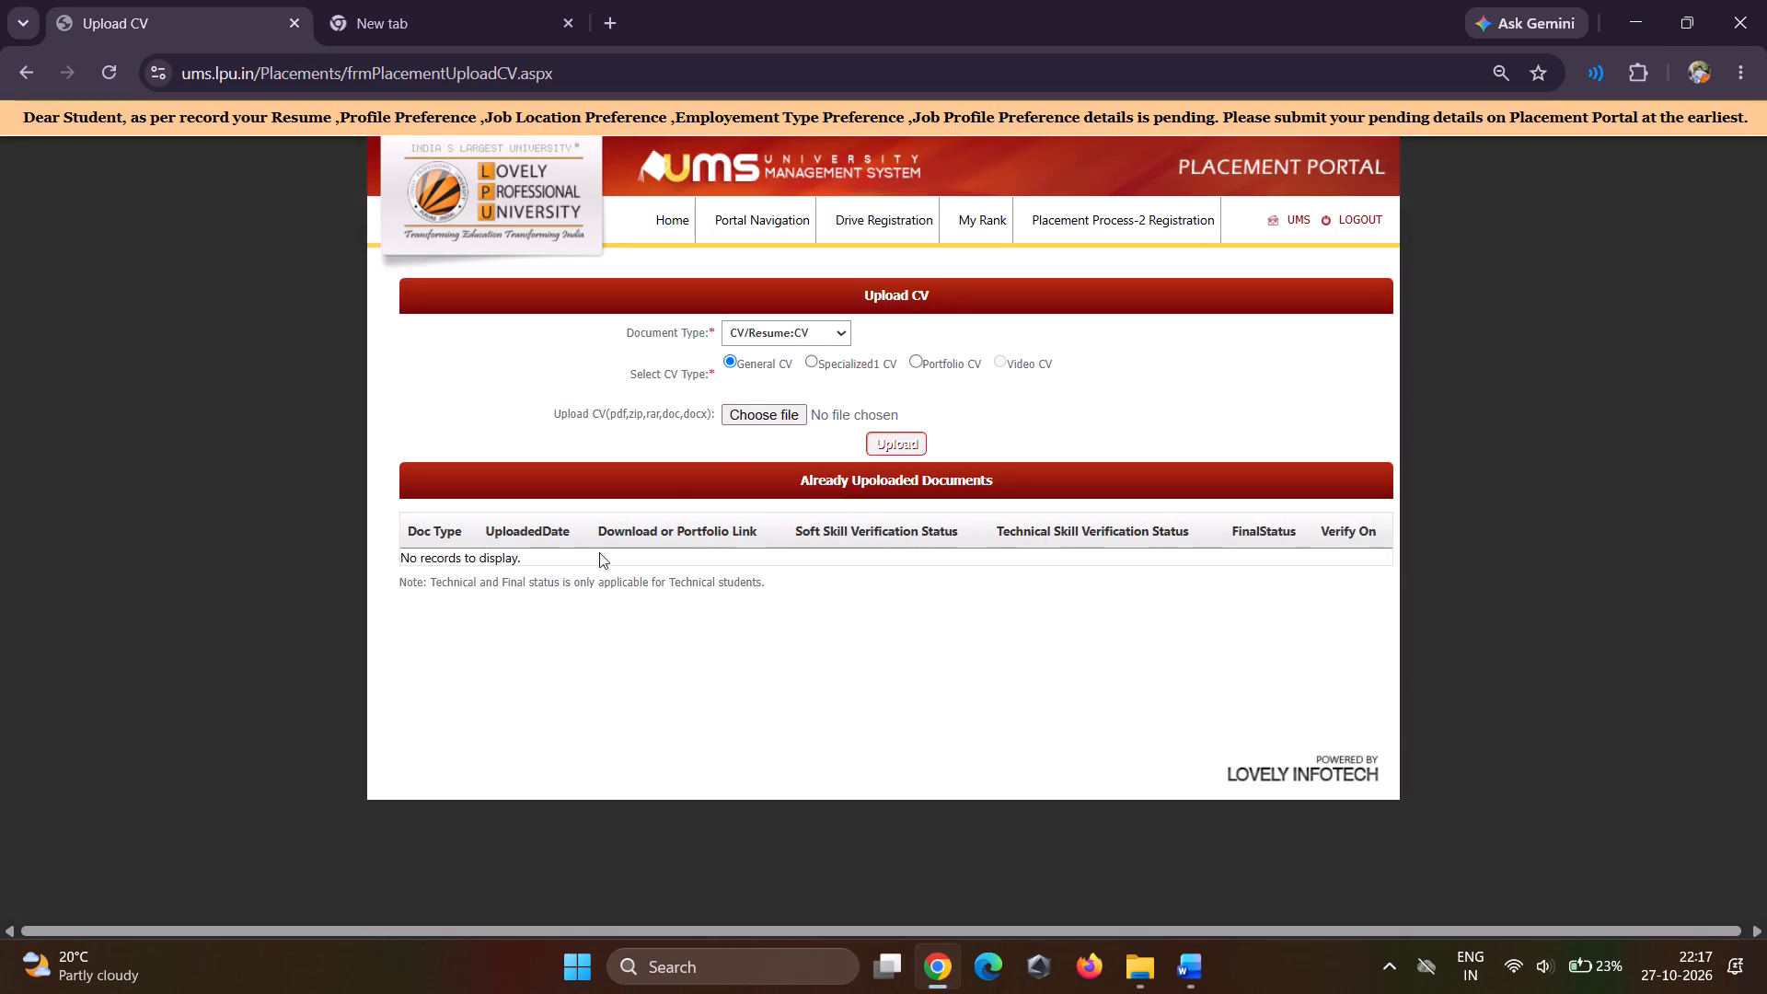
# Attach the PDF updated cv 271026 from the Downloads folder as the General CV file.
pyautogui.click(775, 399)
pyautogui.click(760, 417)
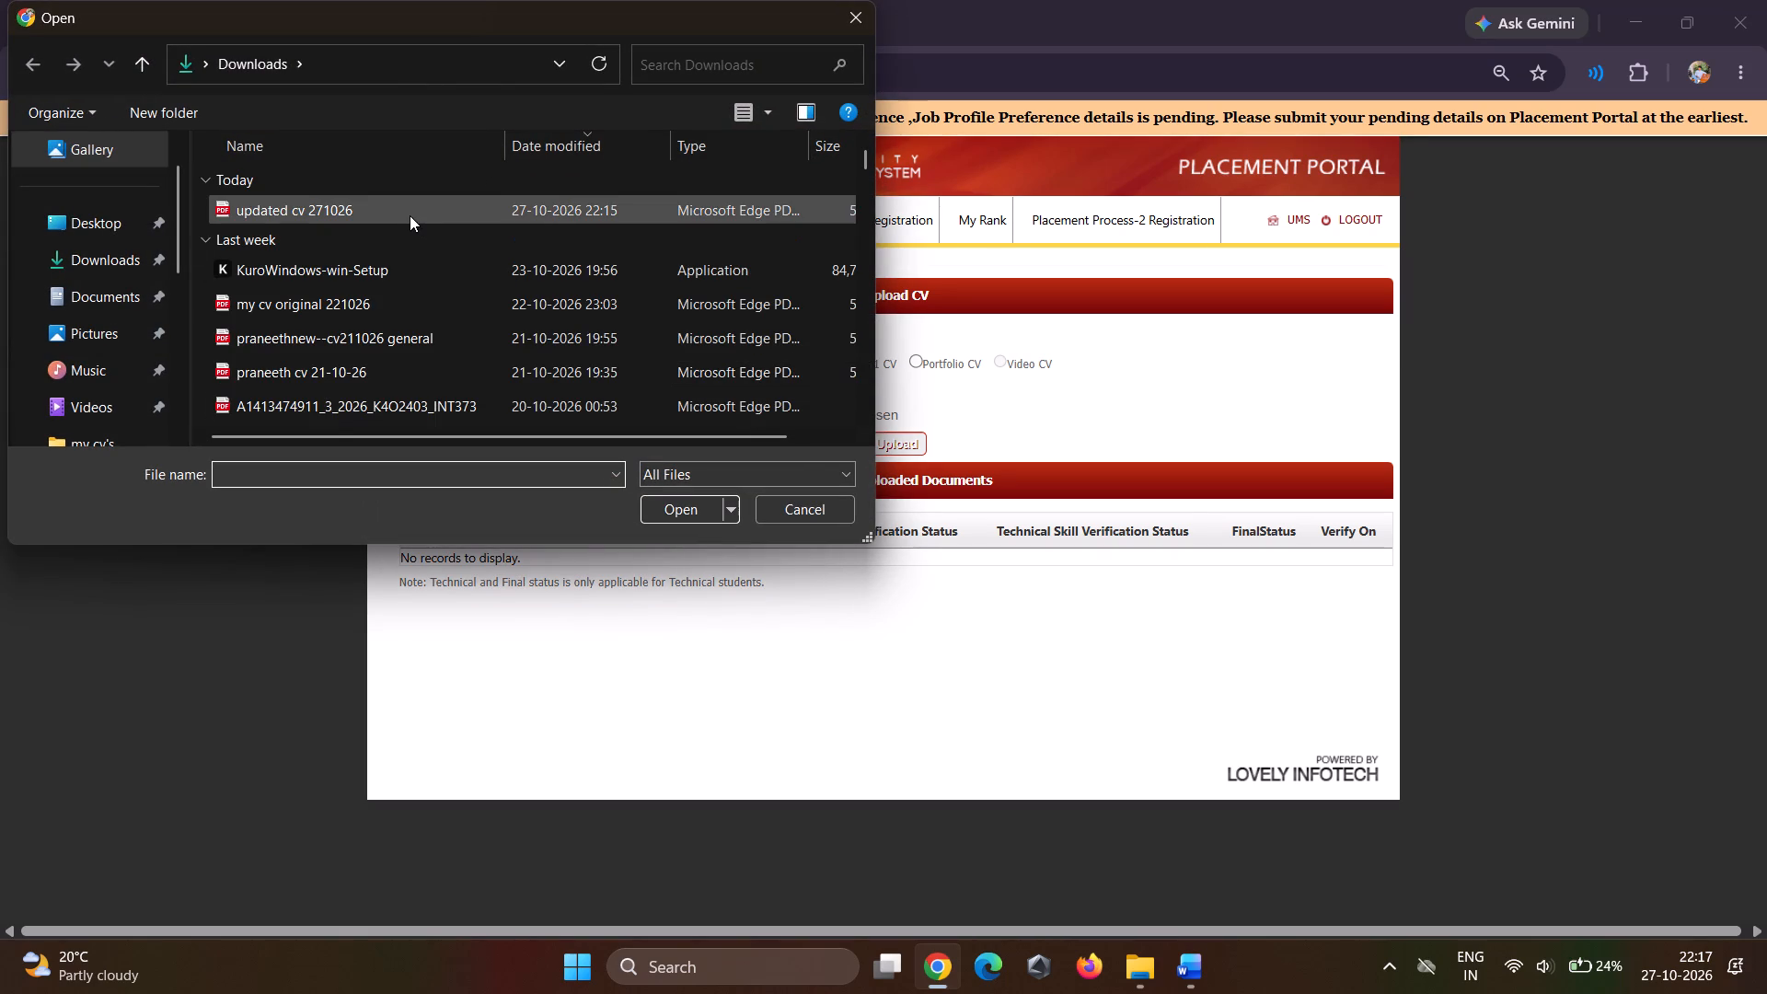
pyautogui.click(410, 215)
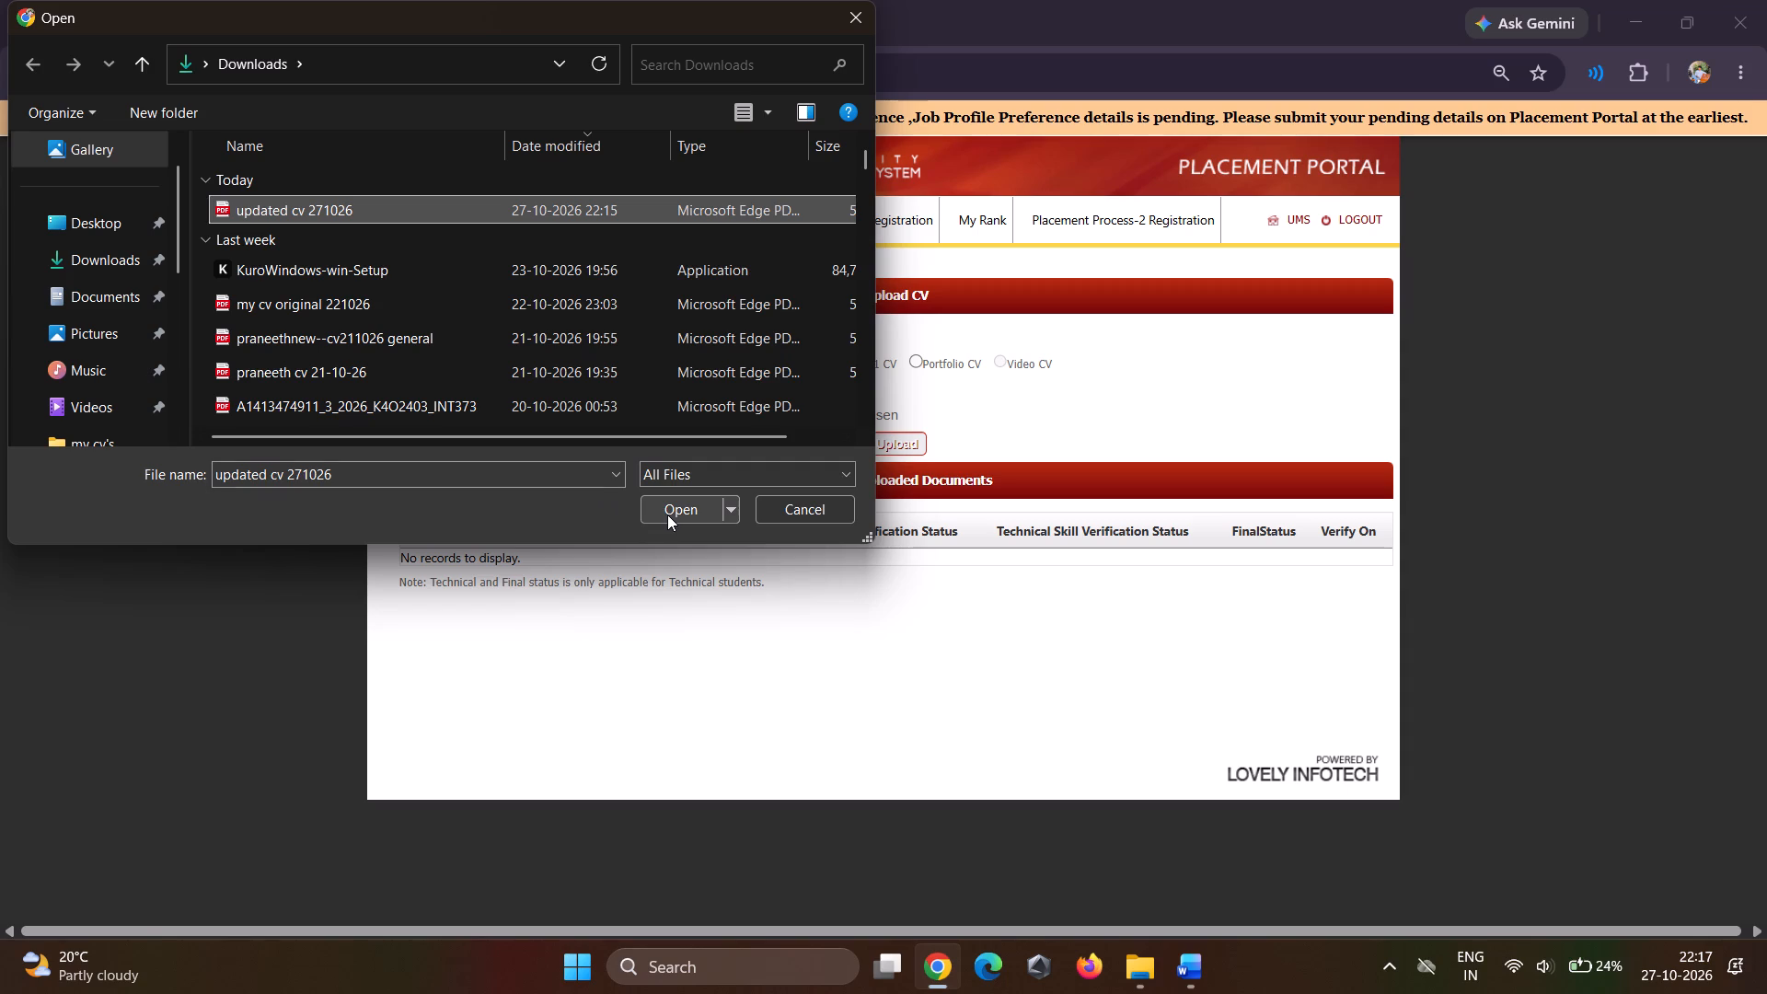
pyautogui.doubleClick(410, 213)
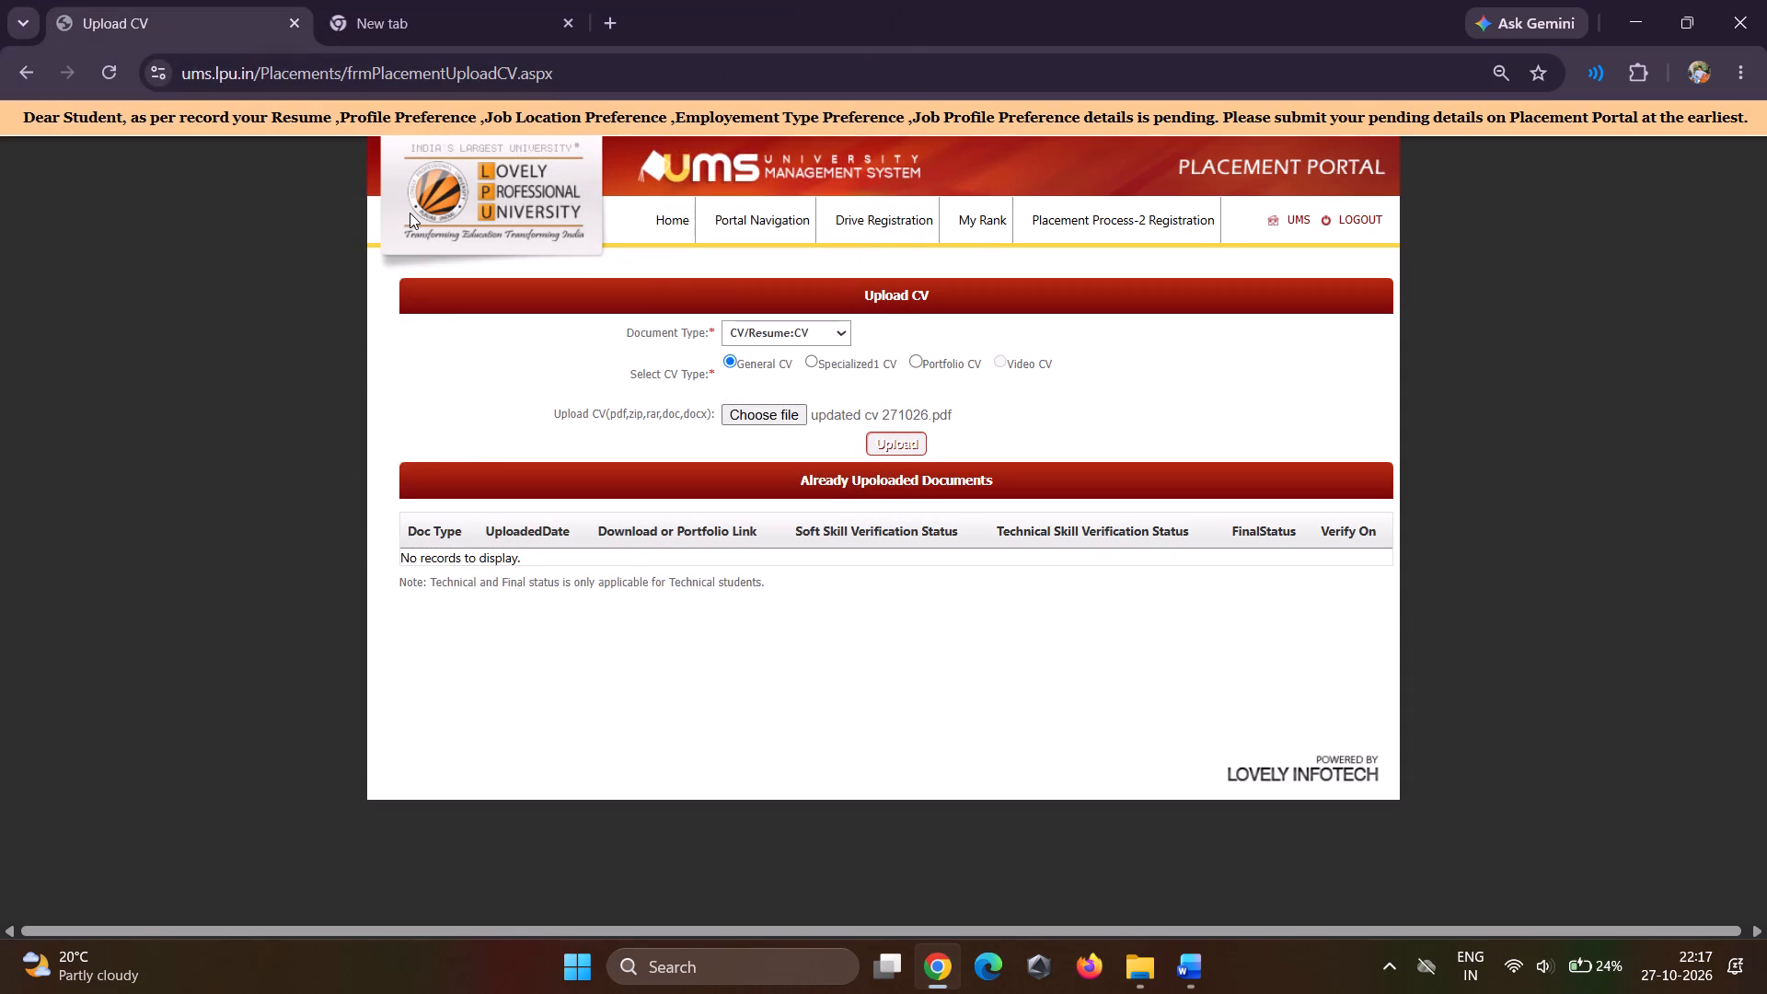
pyautogui.click(751, 416)
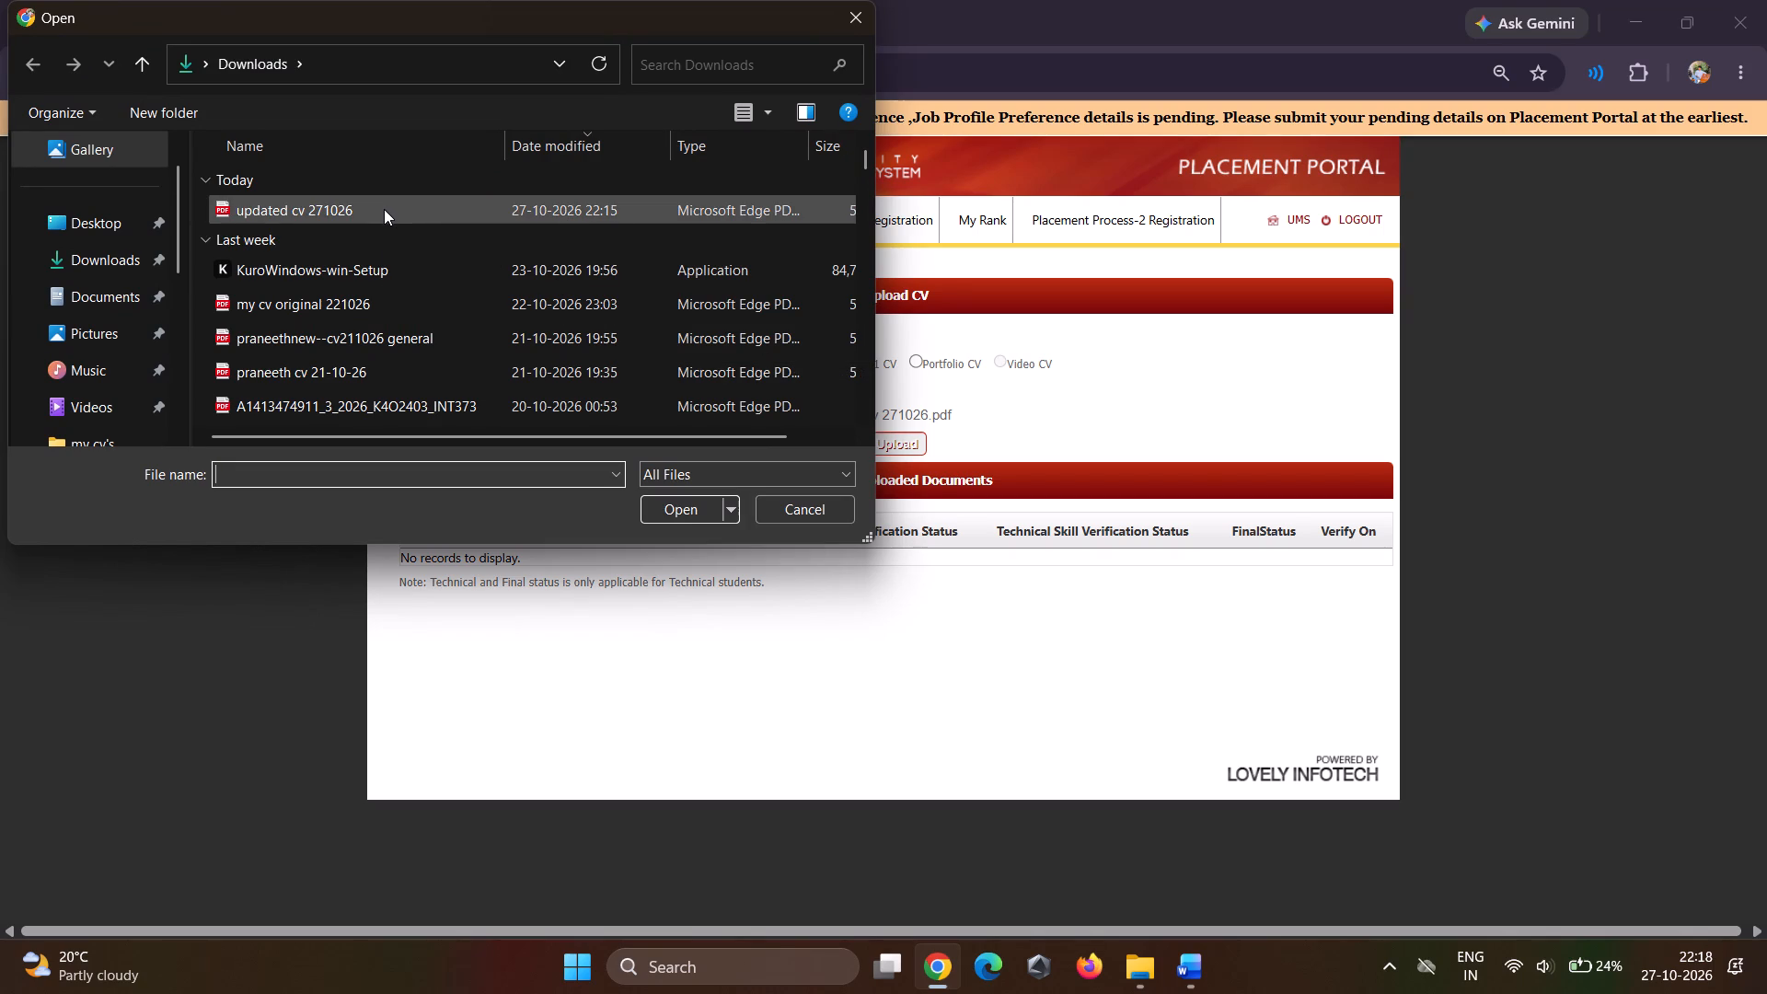
pyautogui.click(384, 209)
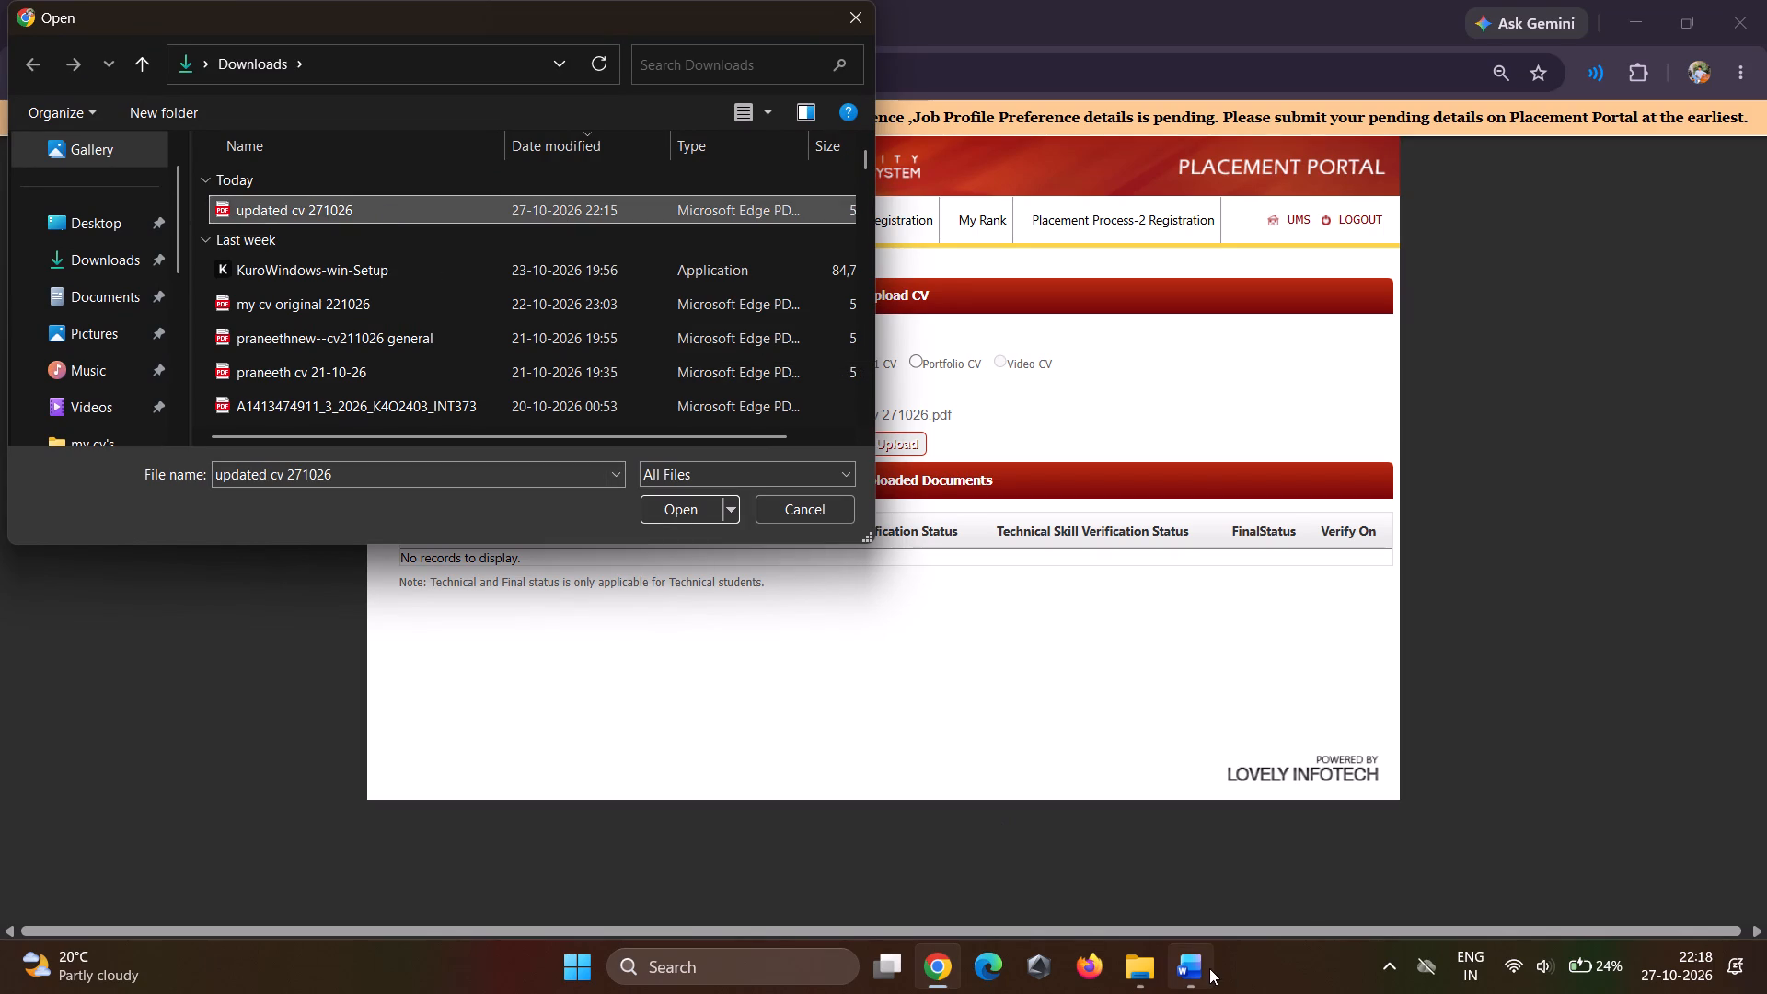
pyautogui.click(671, 502)
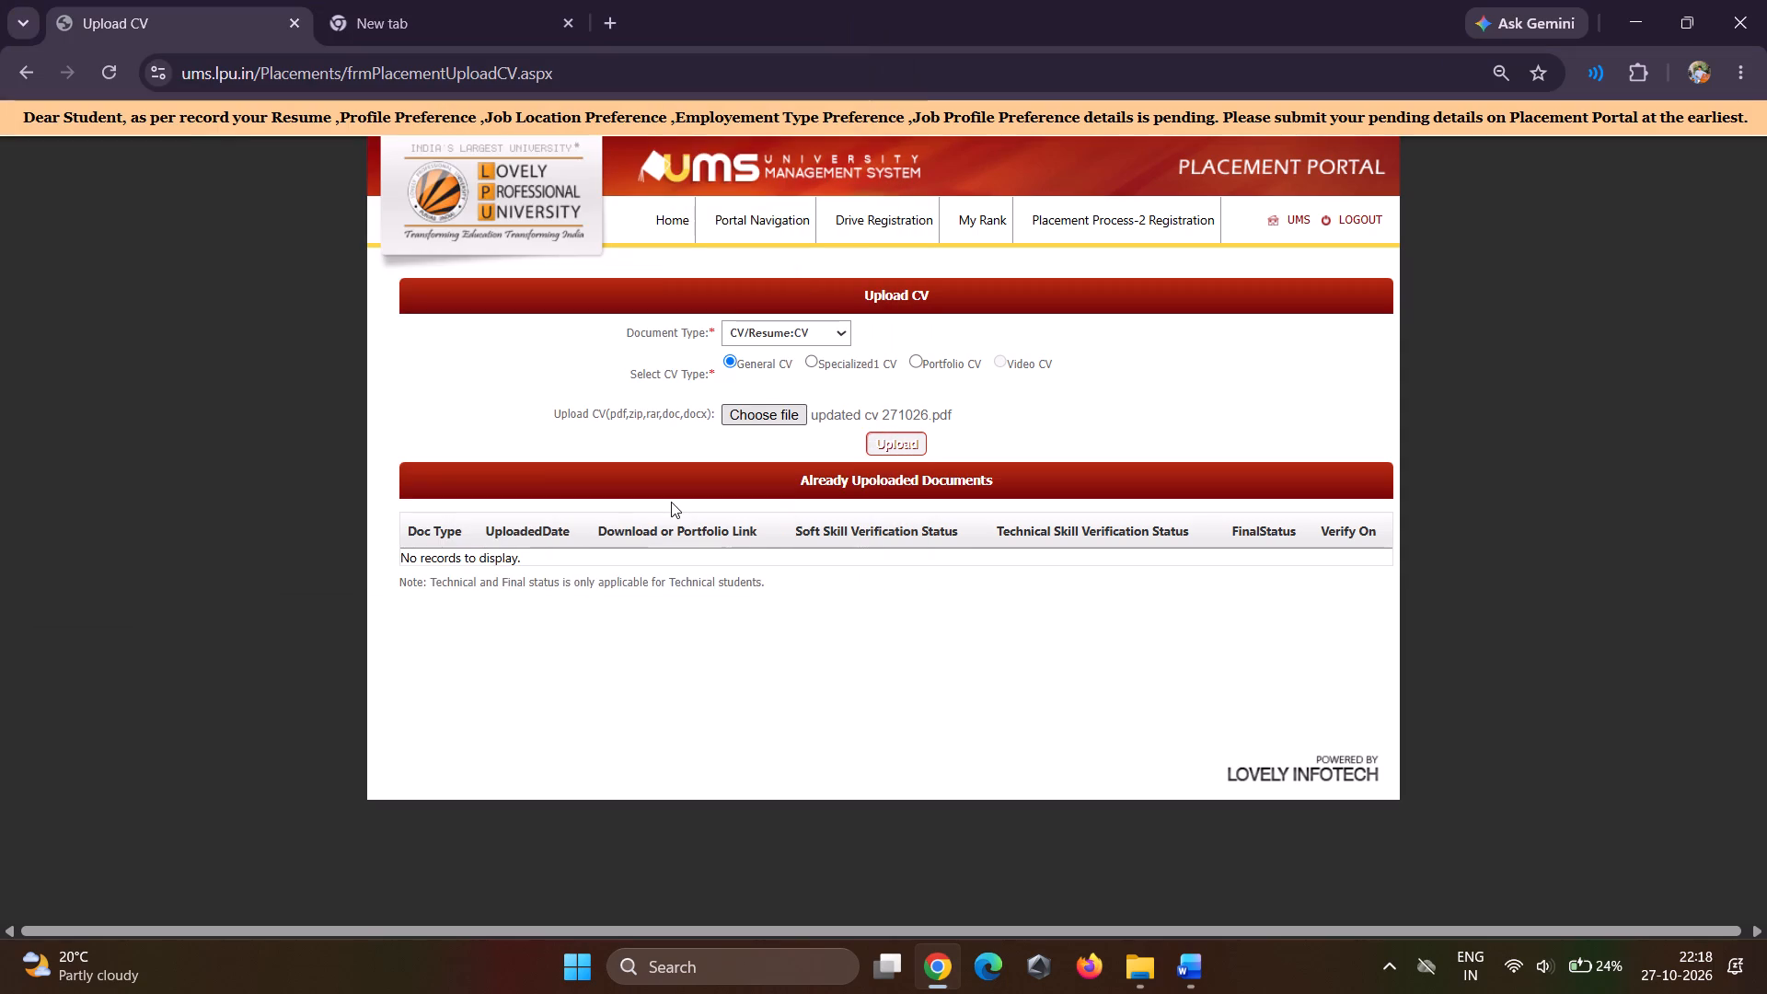
# Check the general CV in Word, return to Chrome, upload the attached General CV and dismiss the Pending Details notice.
pyautogui.click(1187, 948)
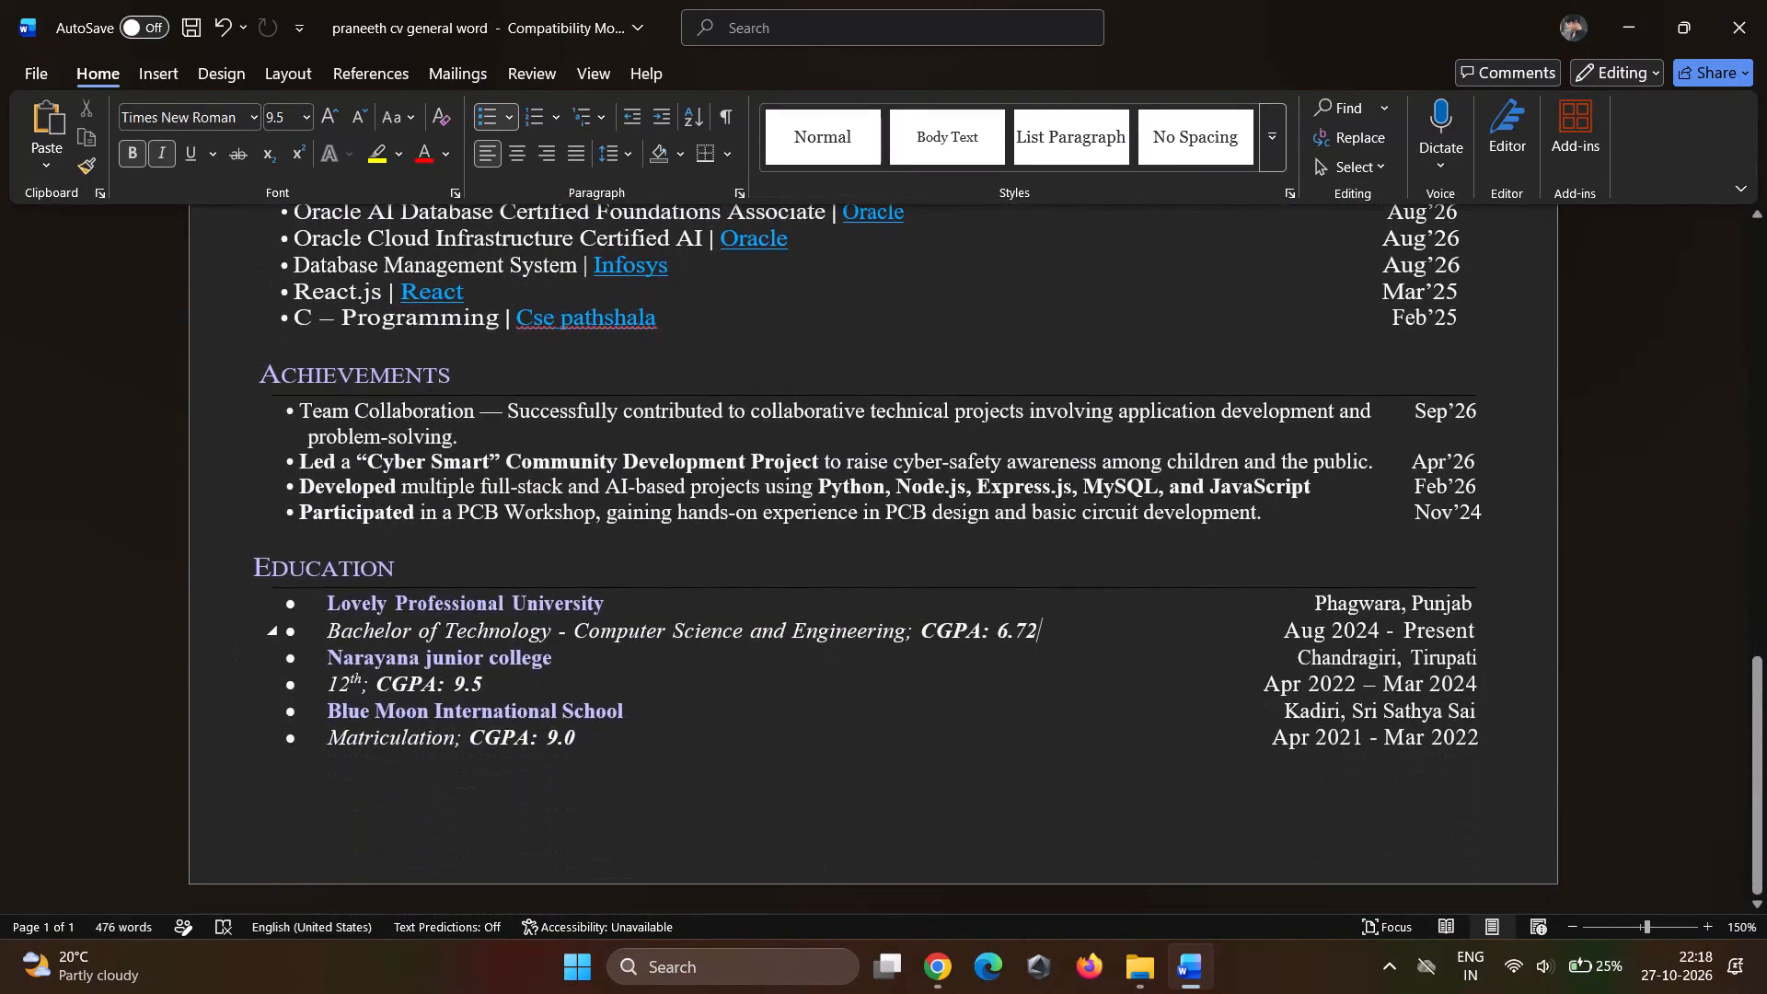
pyautogui.click(933, 953)
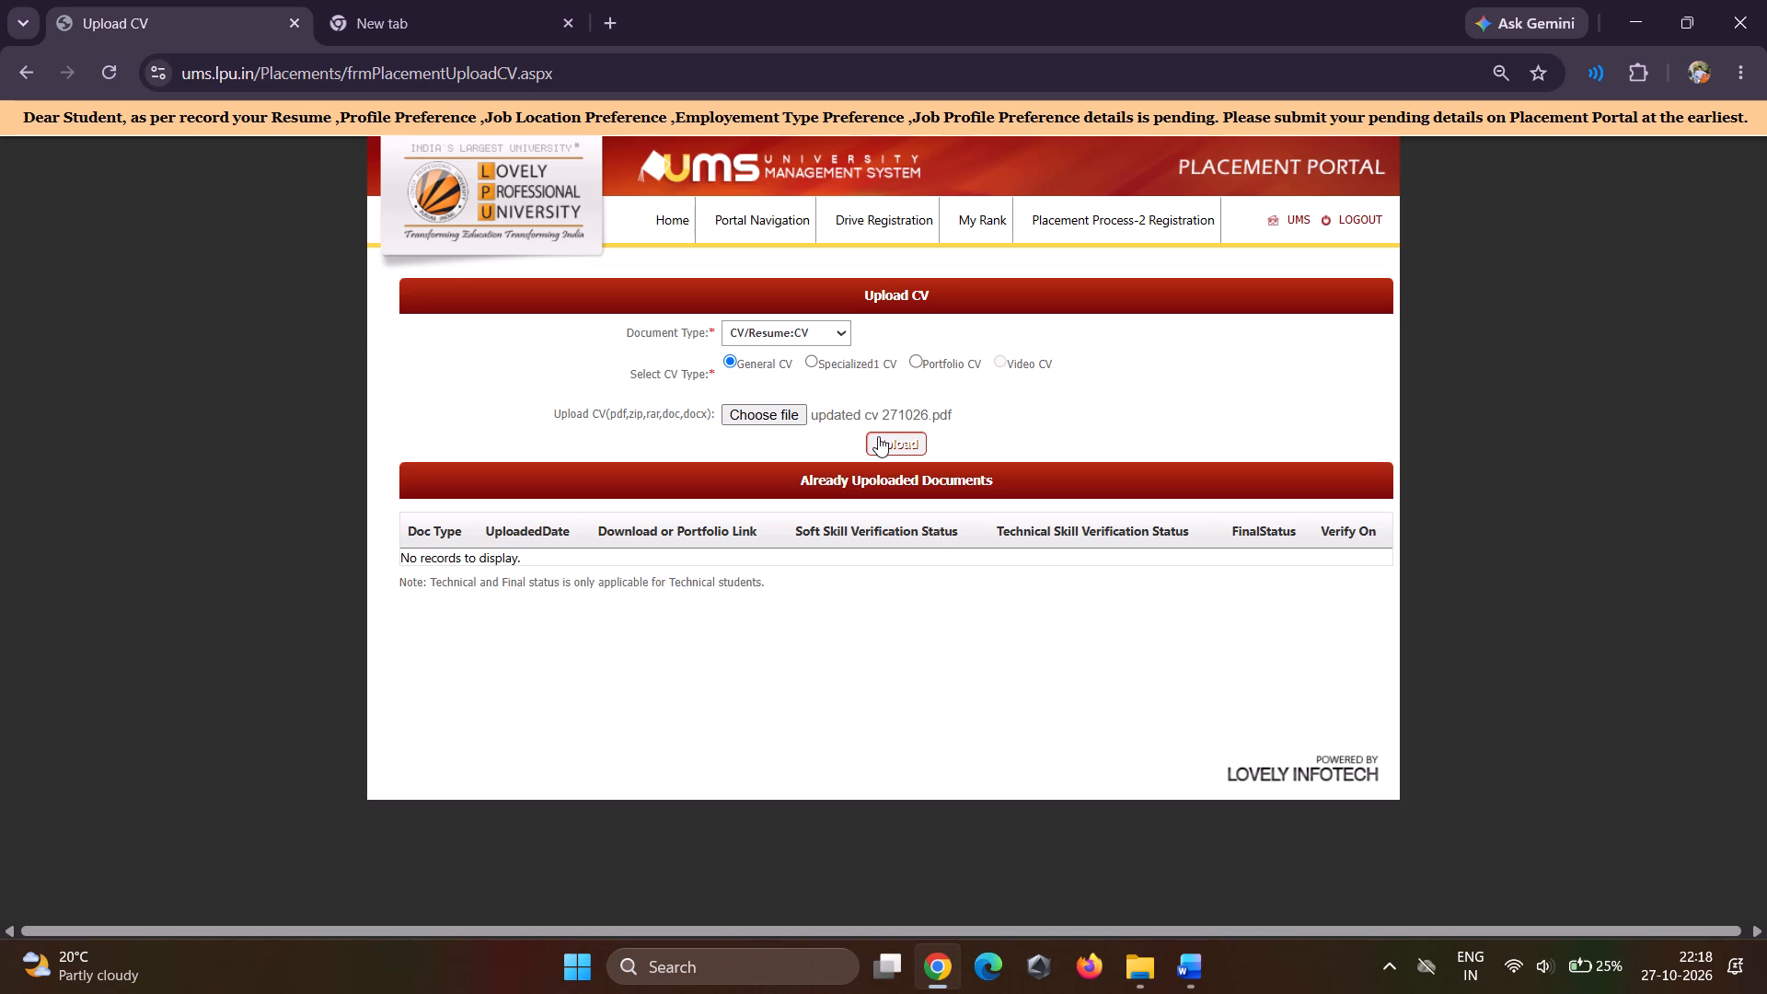
pyautogui.click(878, 436)
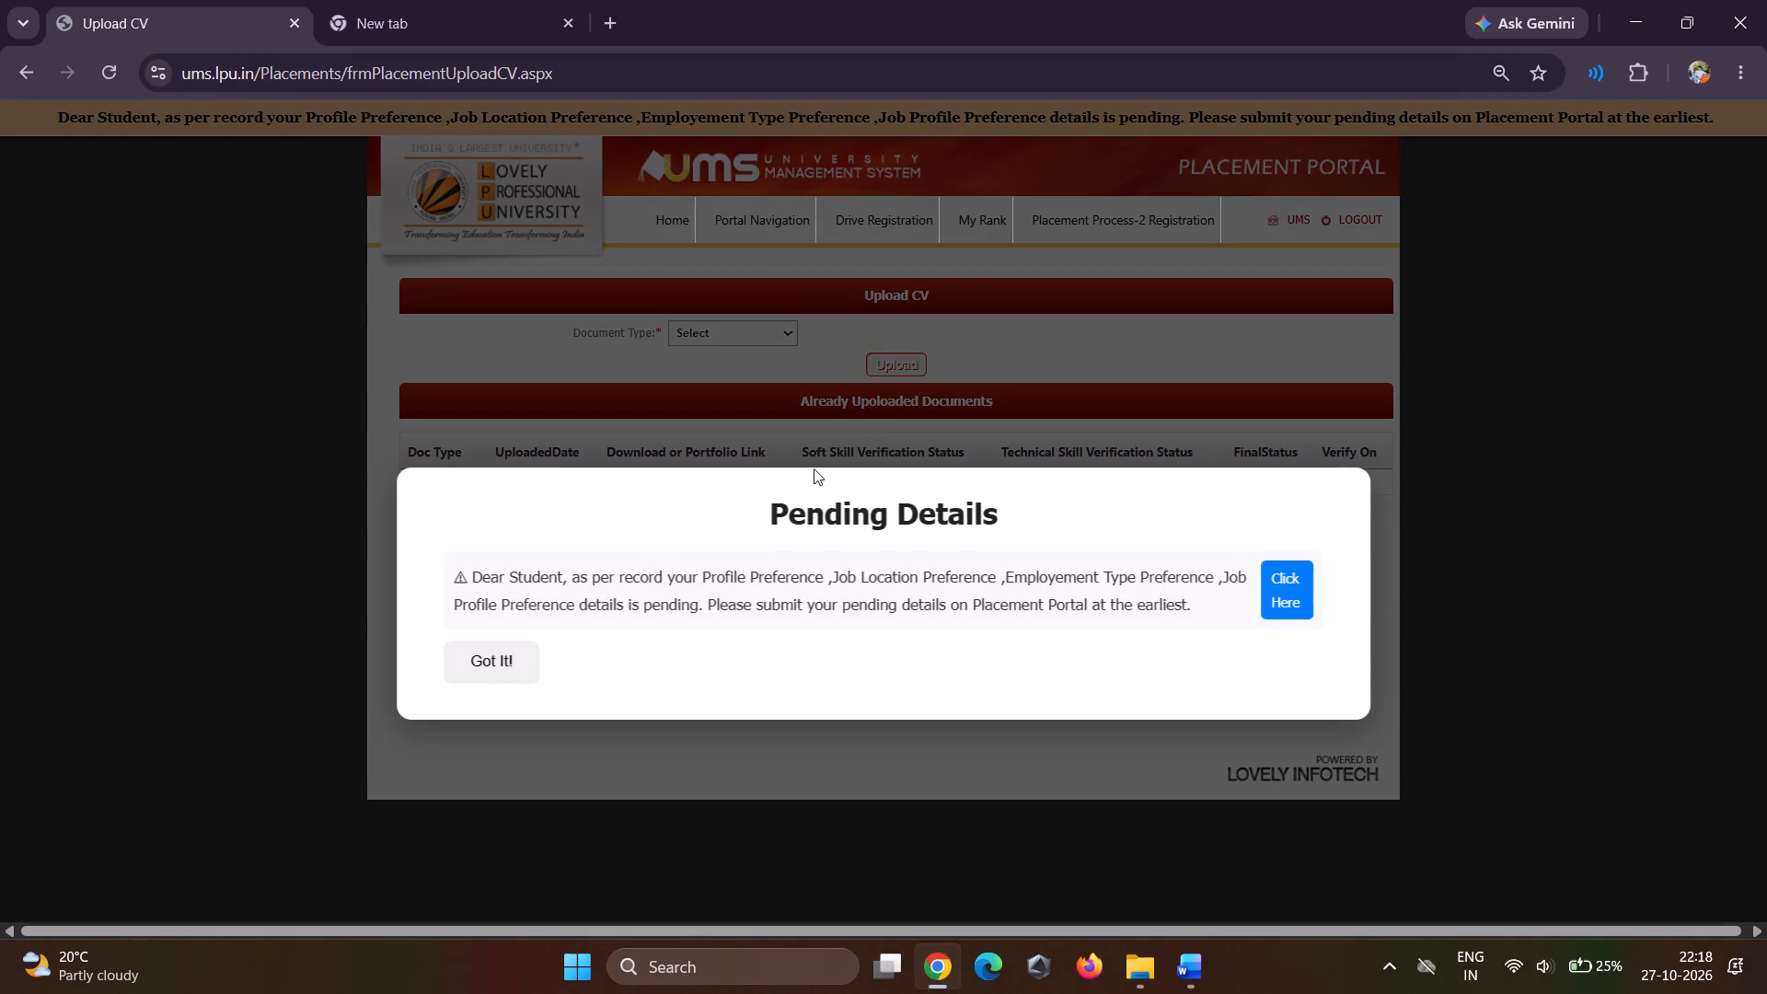
pyautogui.click(499, 663)
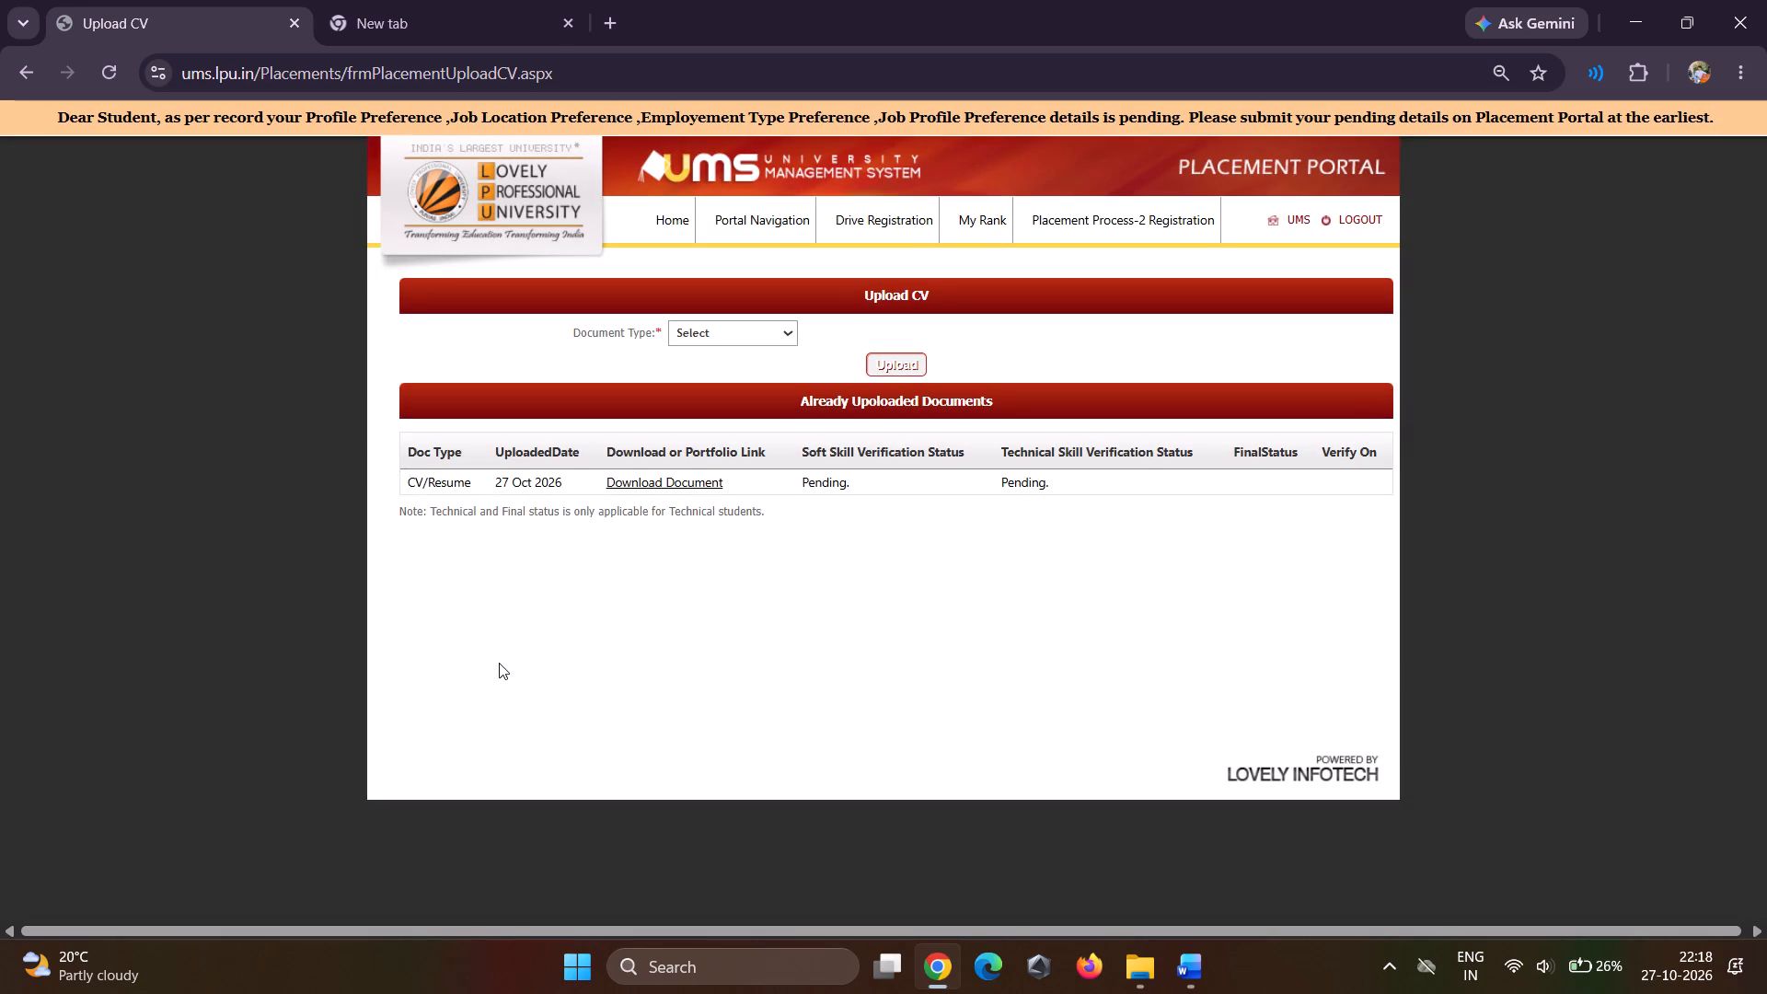
# Start another CV/Resume:CV document entry and choose Specialized1 CV as its CV type.
pyautogui.click(753, 324)
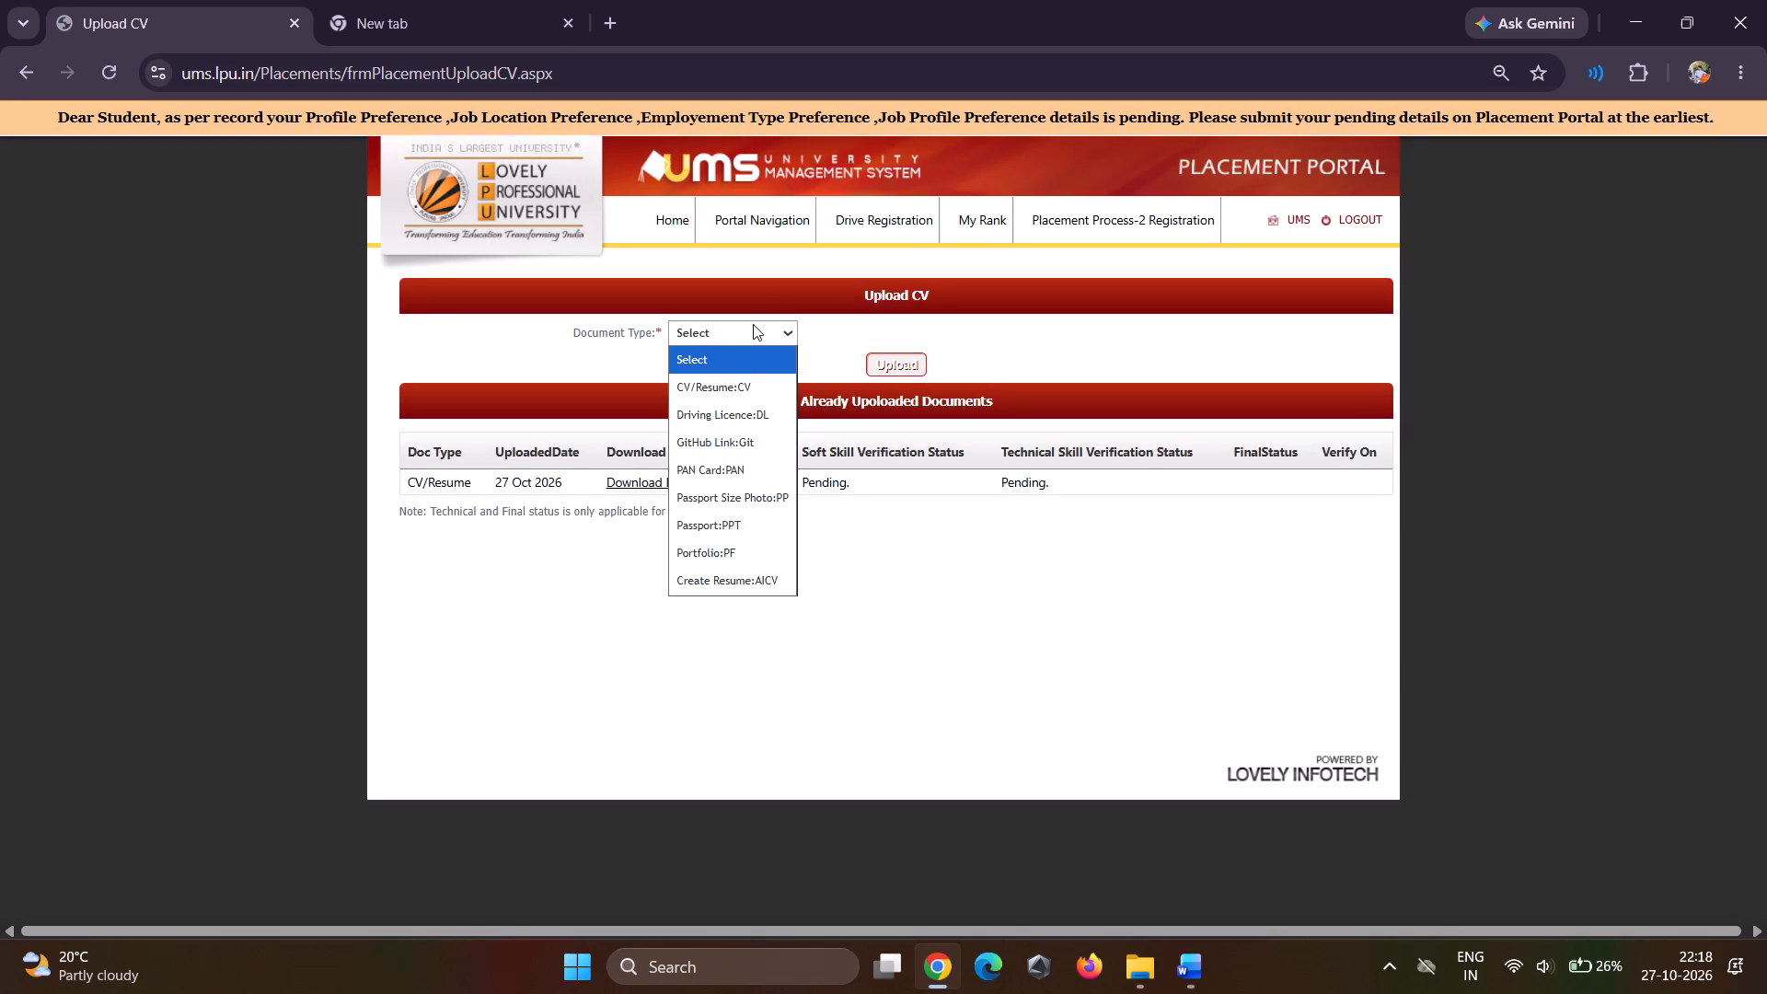
pyautogui.click(734, 395)
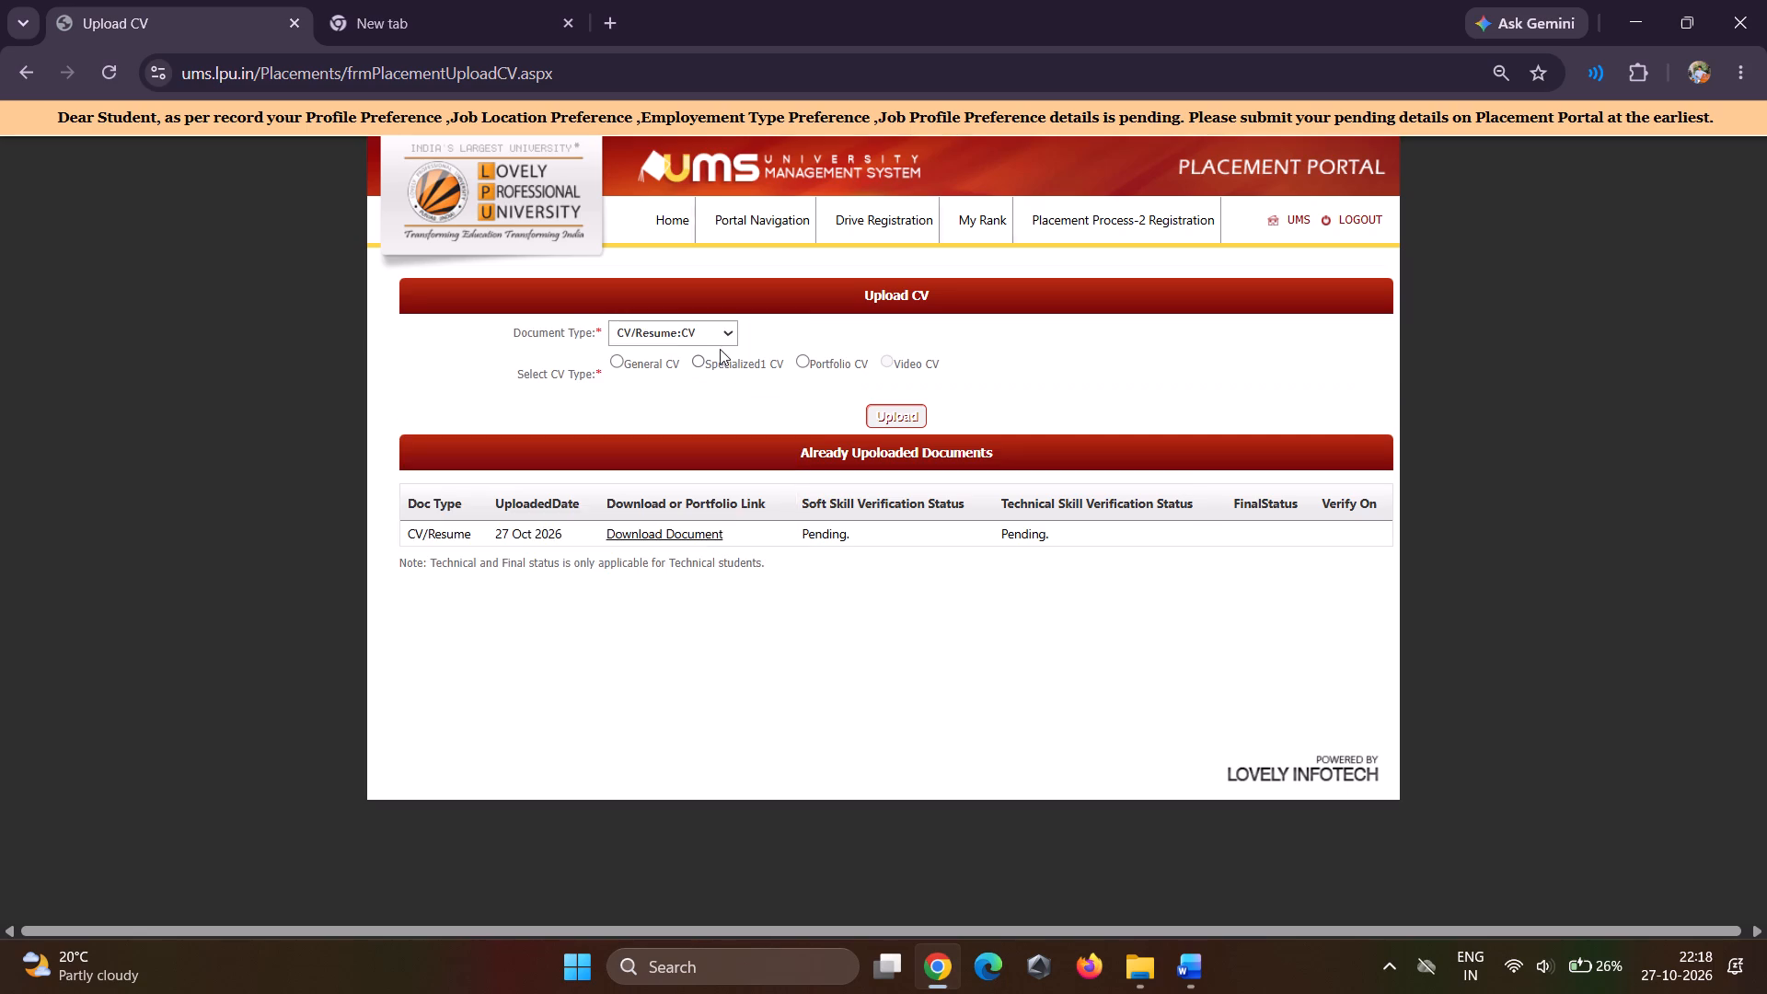
pyautogui.click(479, 672)
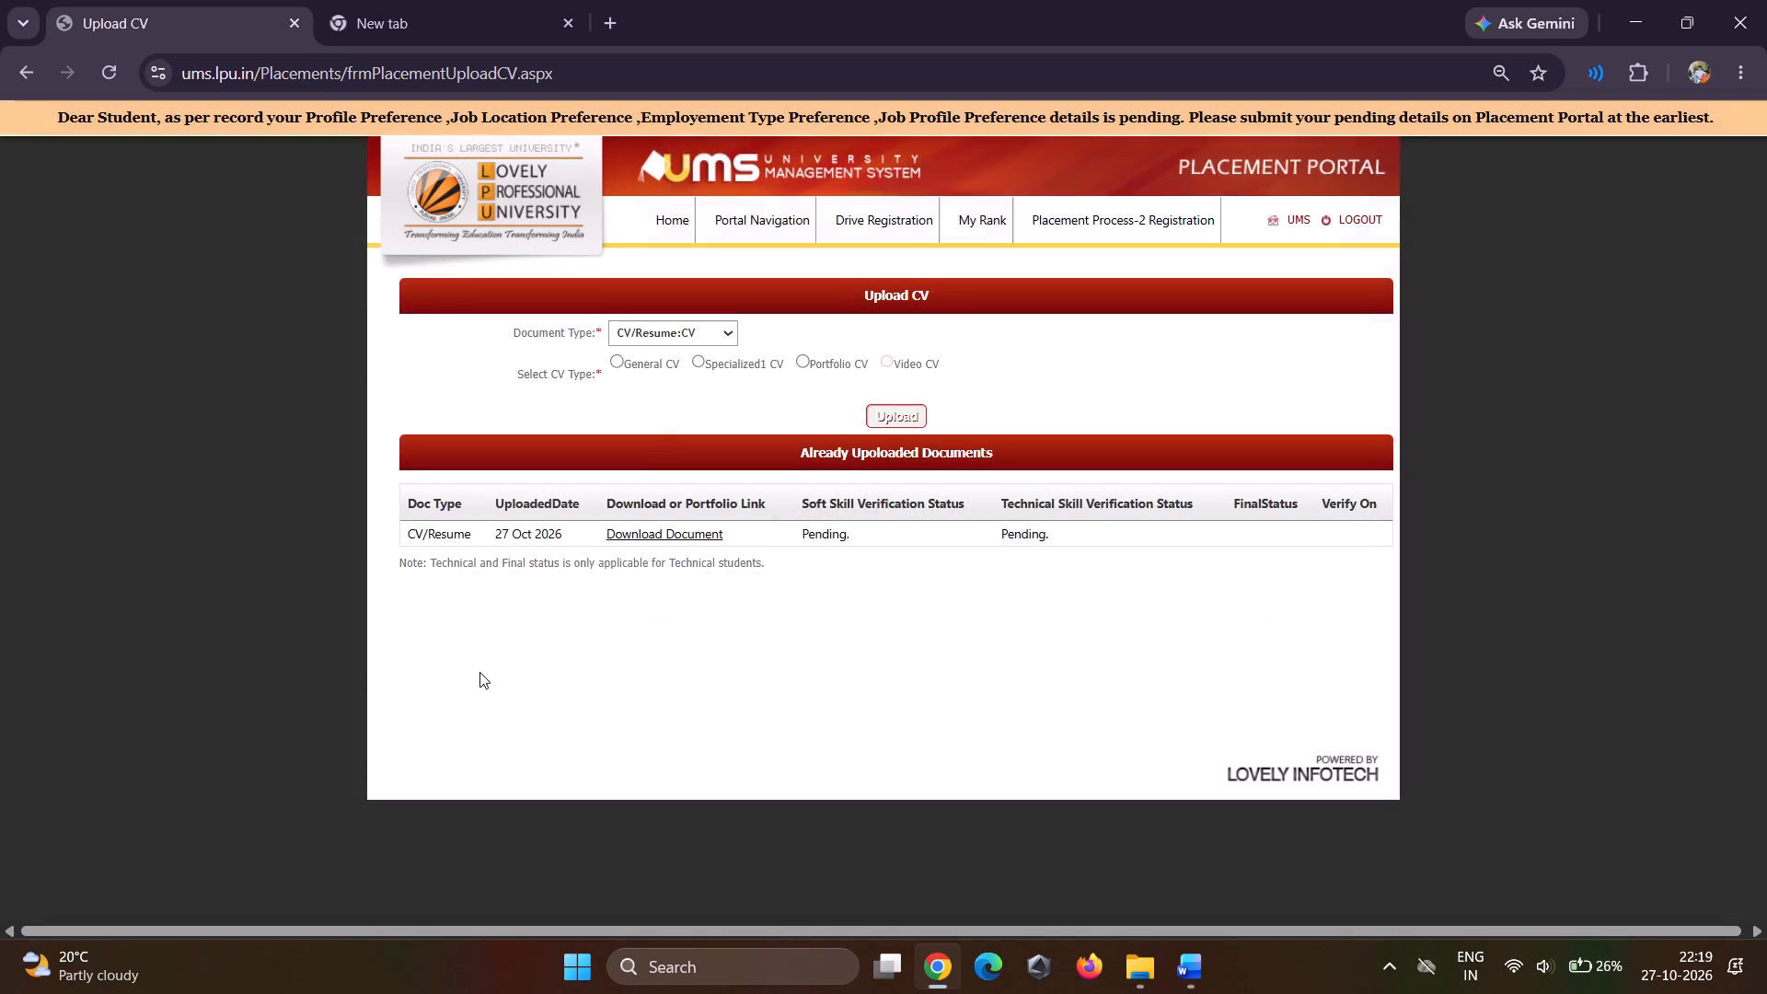
pyautogui.click(701, 364)
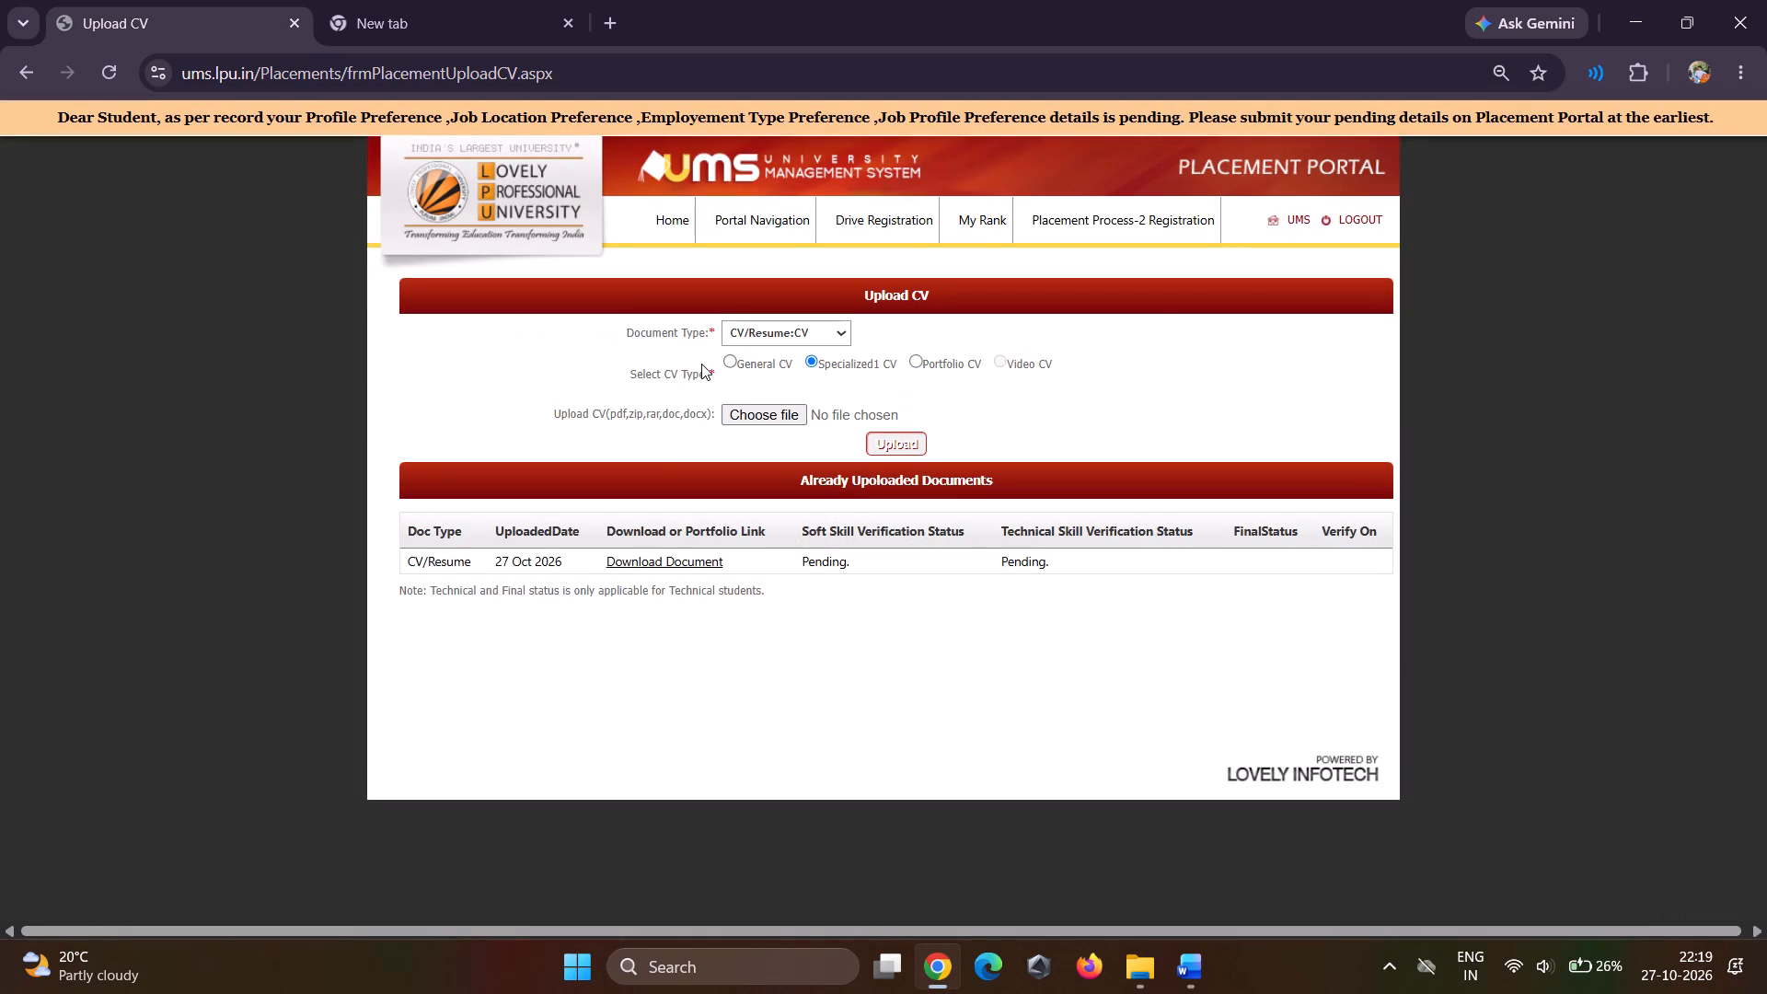
pyautogui.click(480, 661)
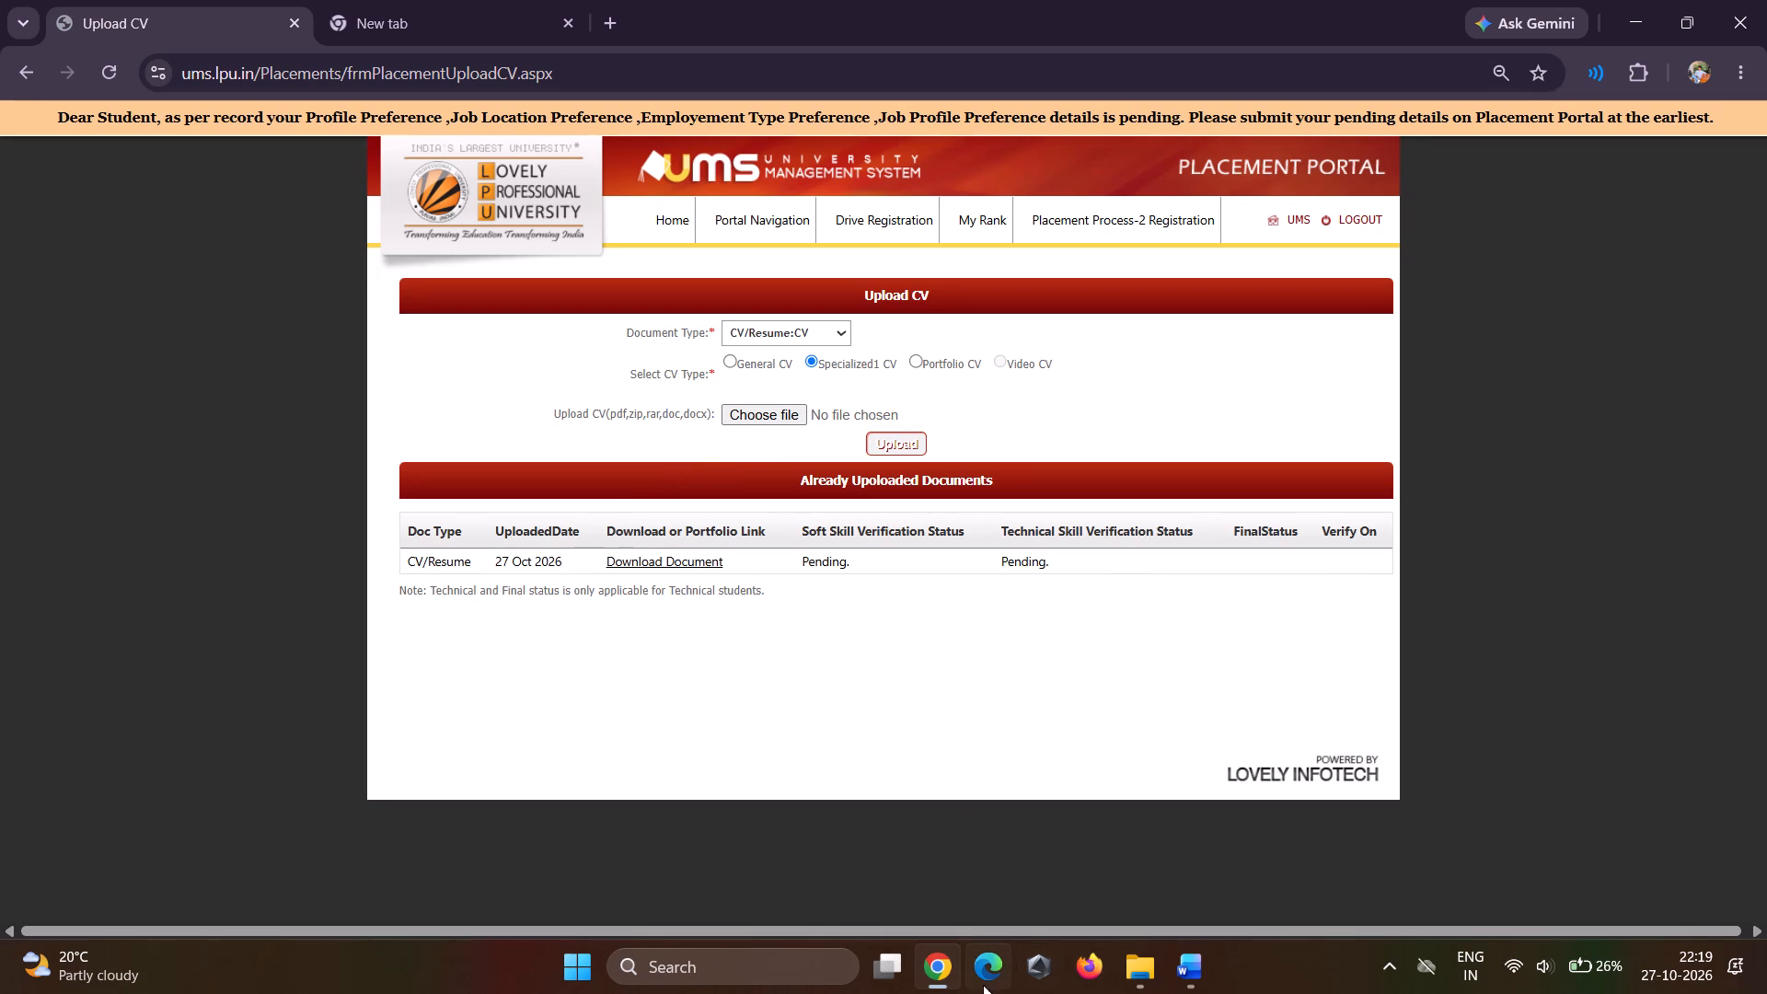
# Switch to the my cv's folder in File Explorer and open the specialized CV document in Word.
pyautogui.click(1122, 964)
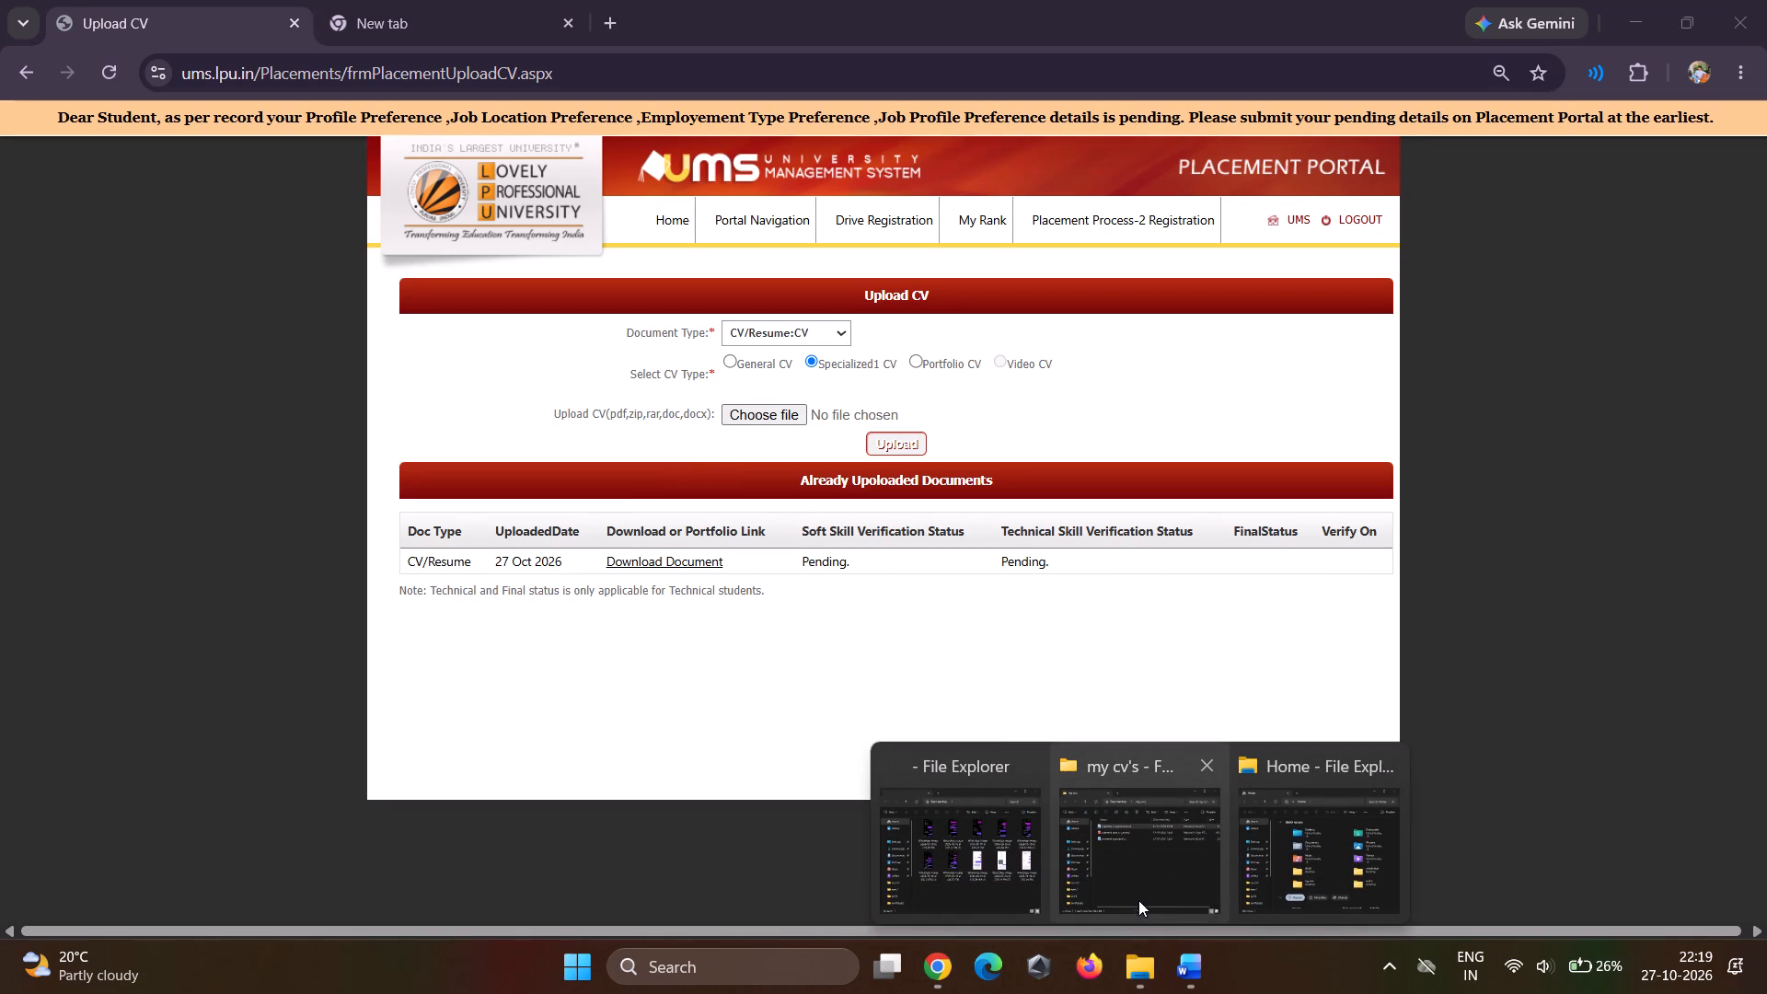
pyautogui.click(1141, 884)
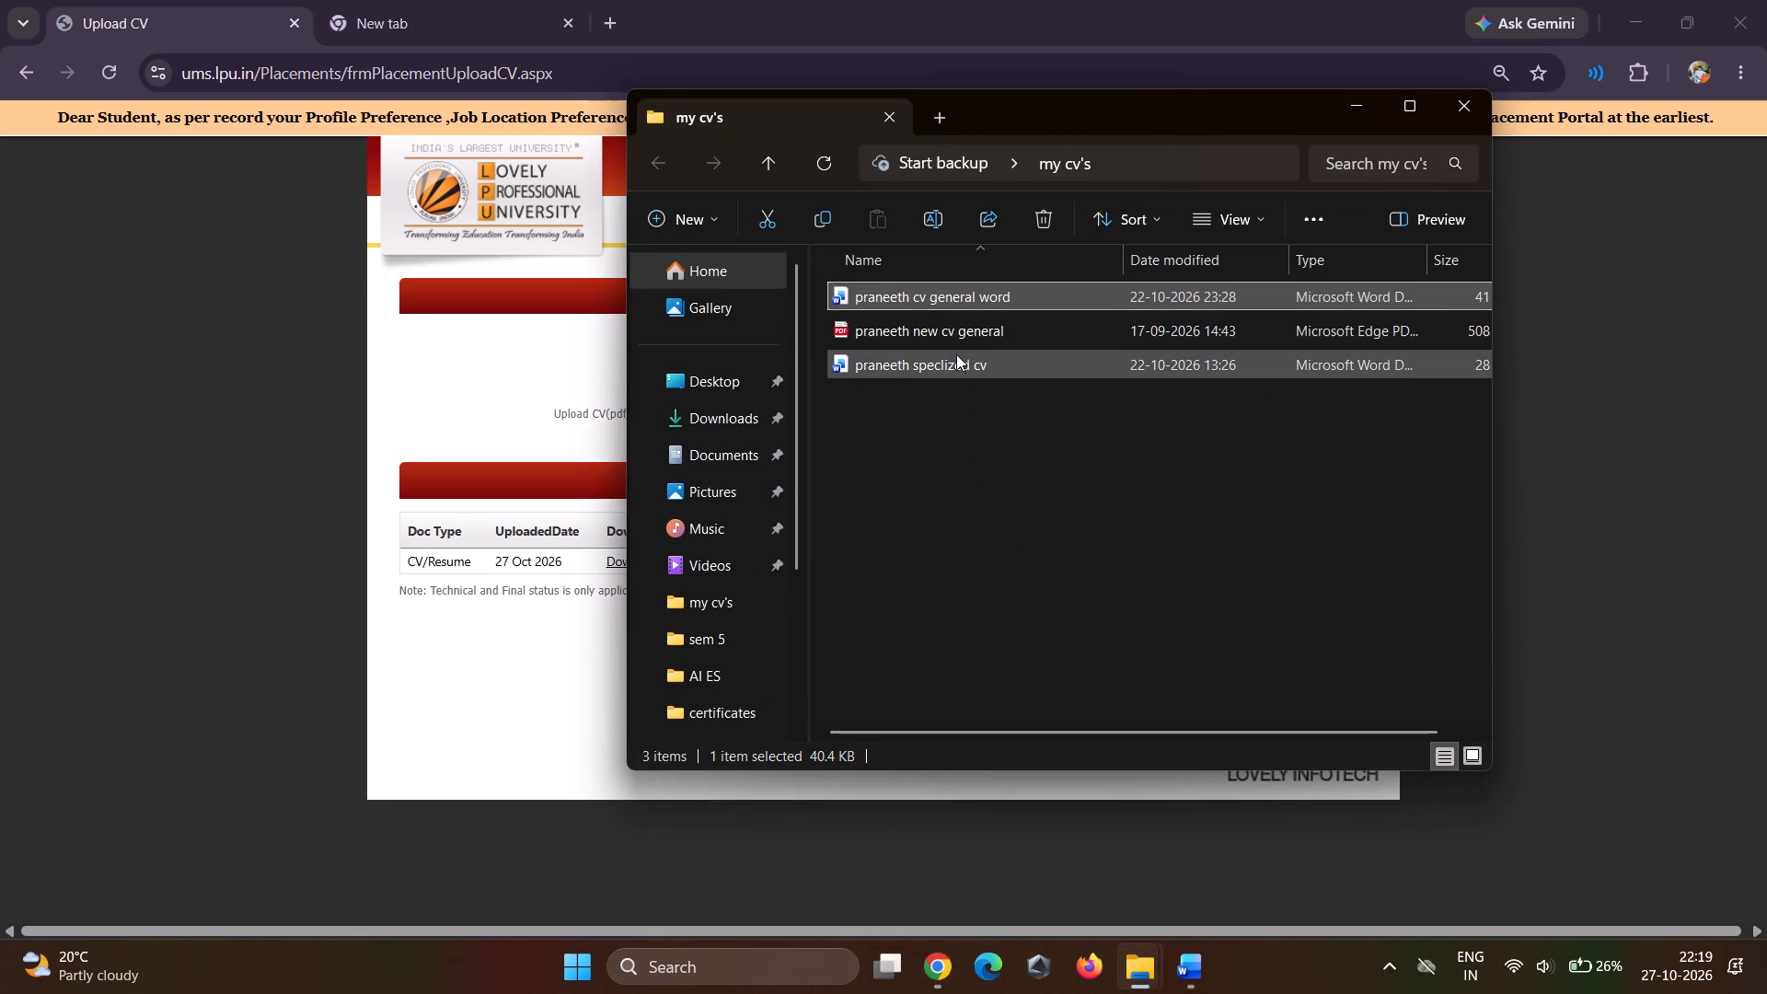
pyautogui.doubleClick(956, 363)
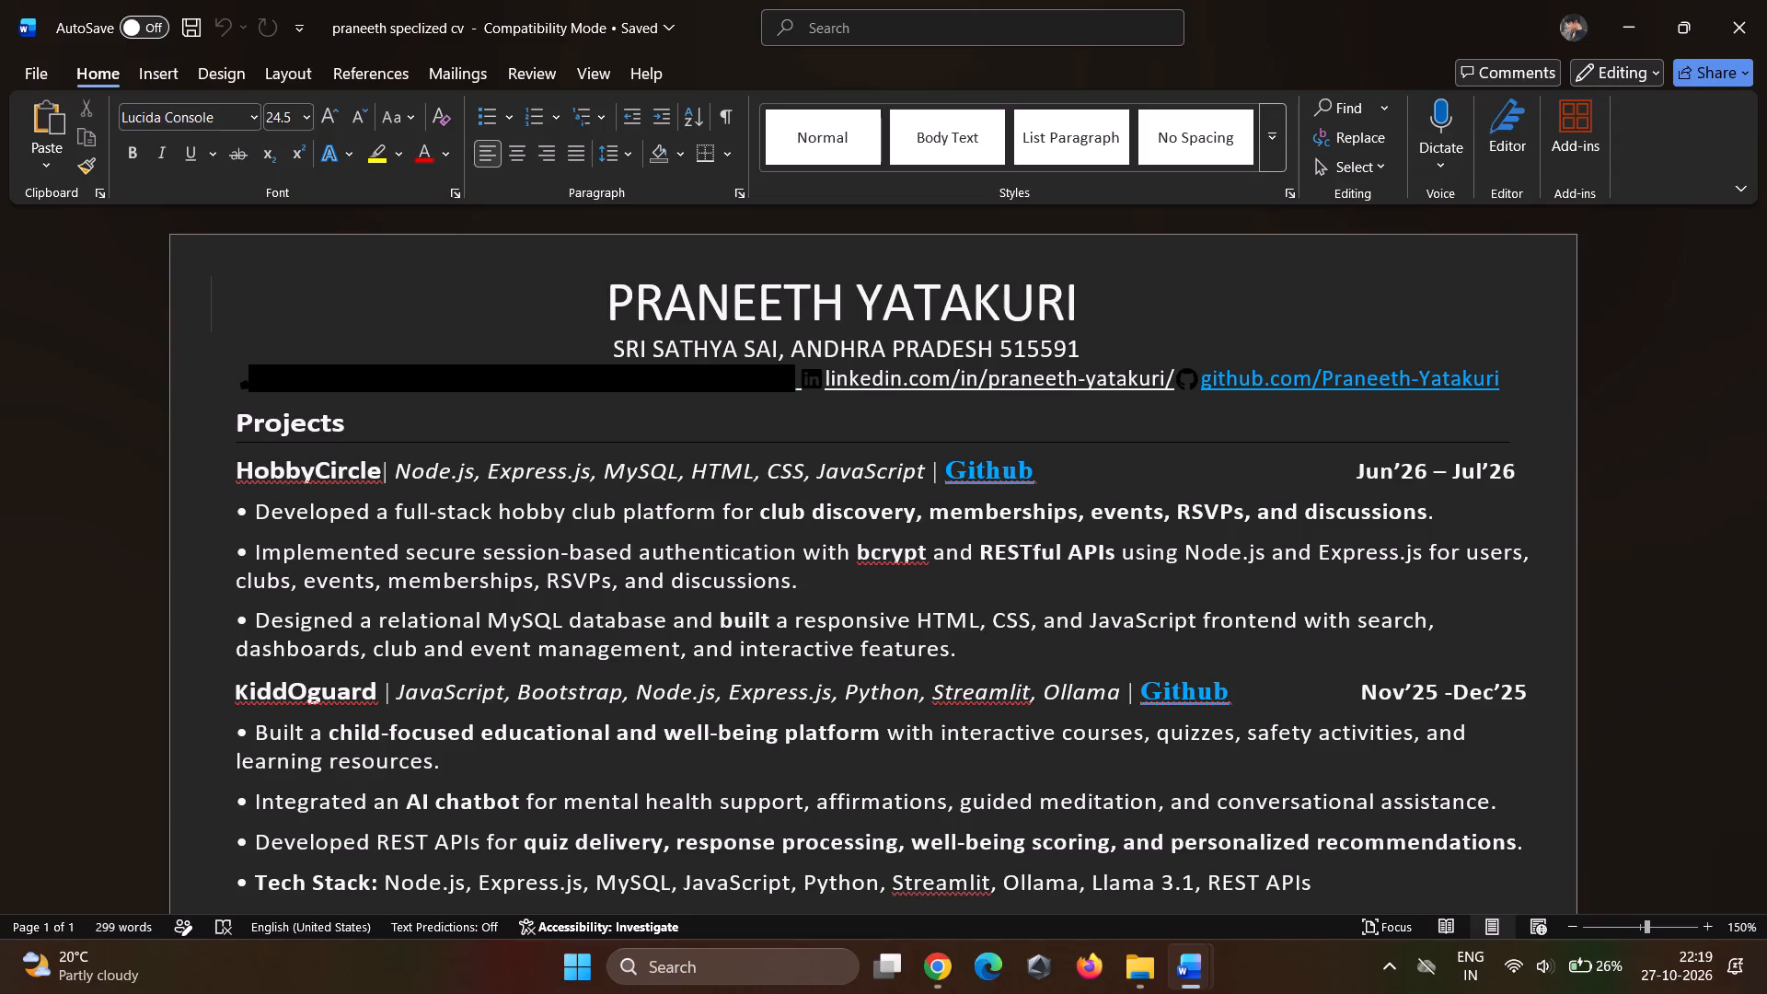
# Insert a space before the CERTIFICATE link in the Backend Development heading of the Training section.
pyautogui.scroll(-1, 813, 607)
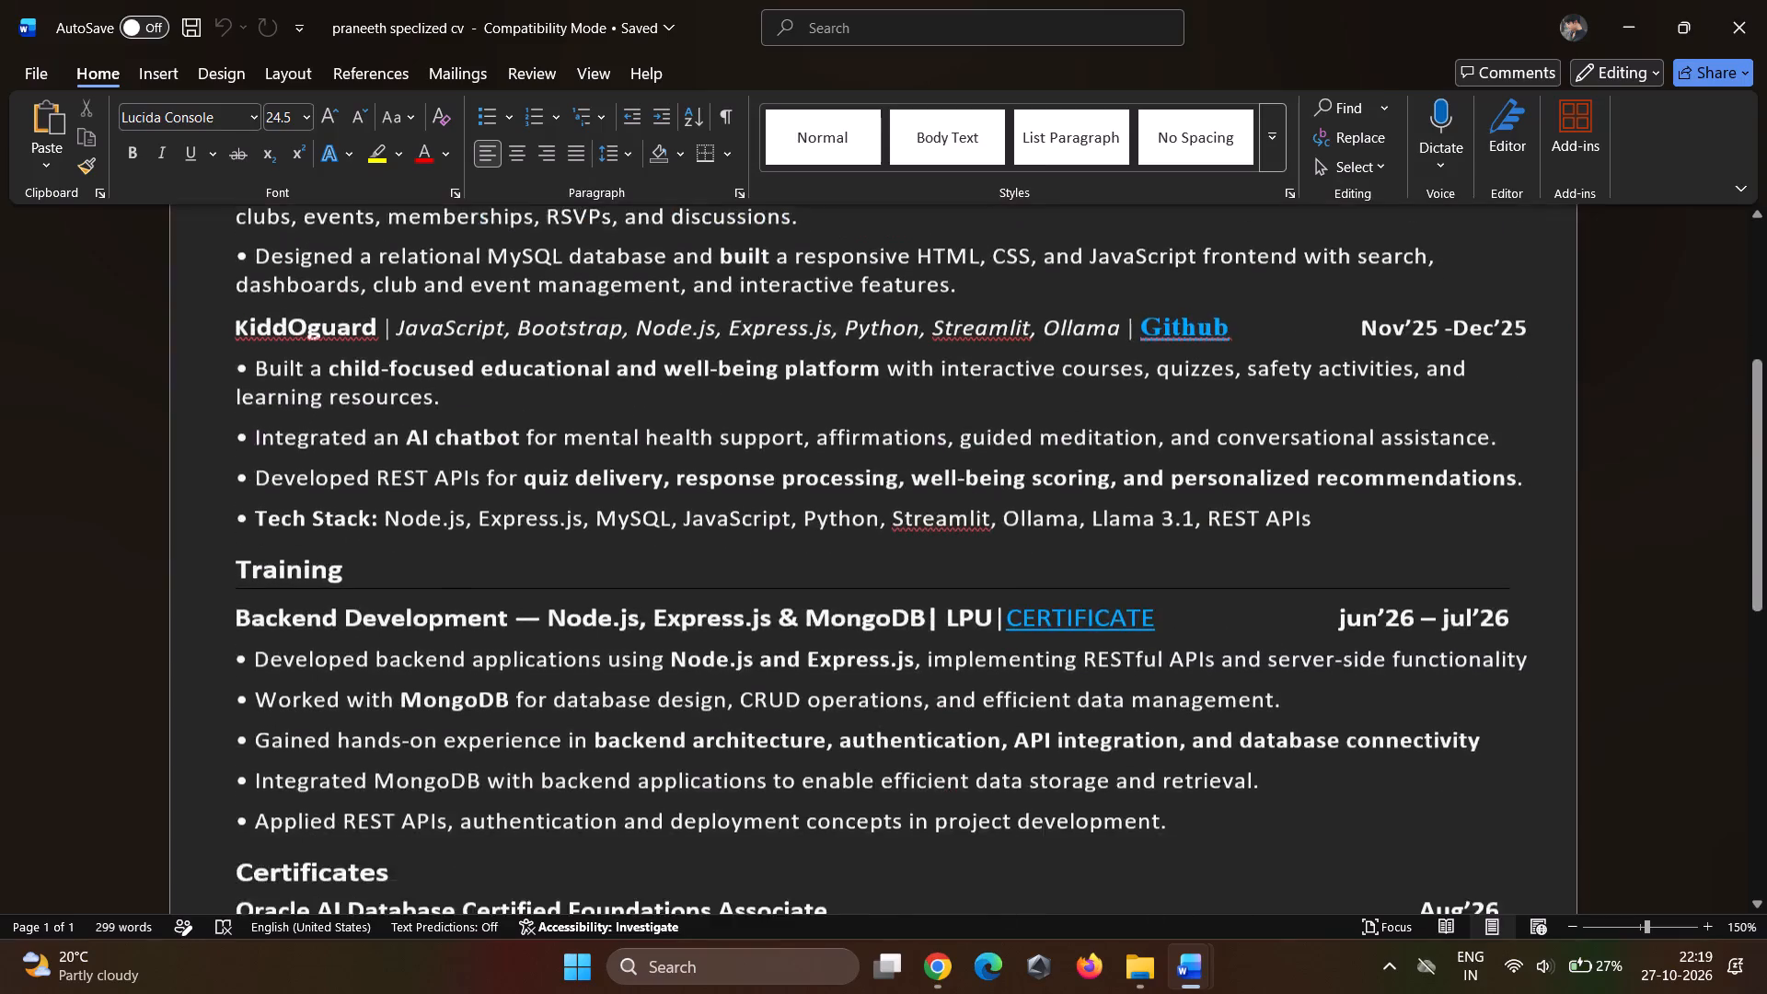
pyautogui.scroll(-1, 813, 607)
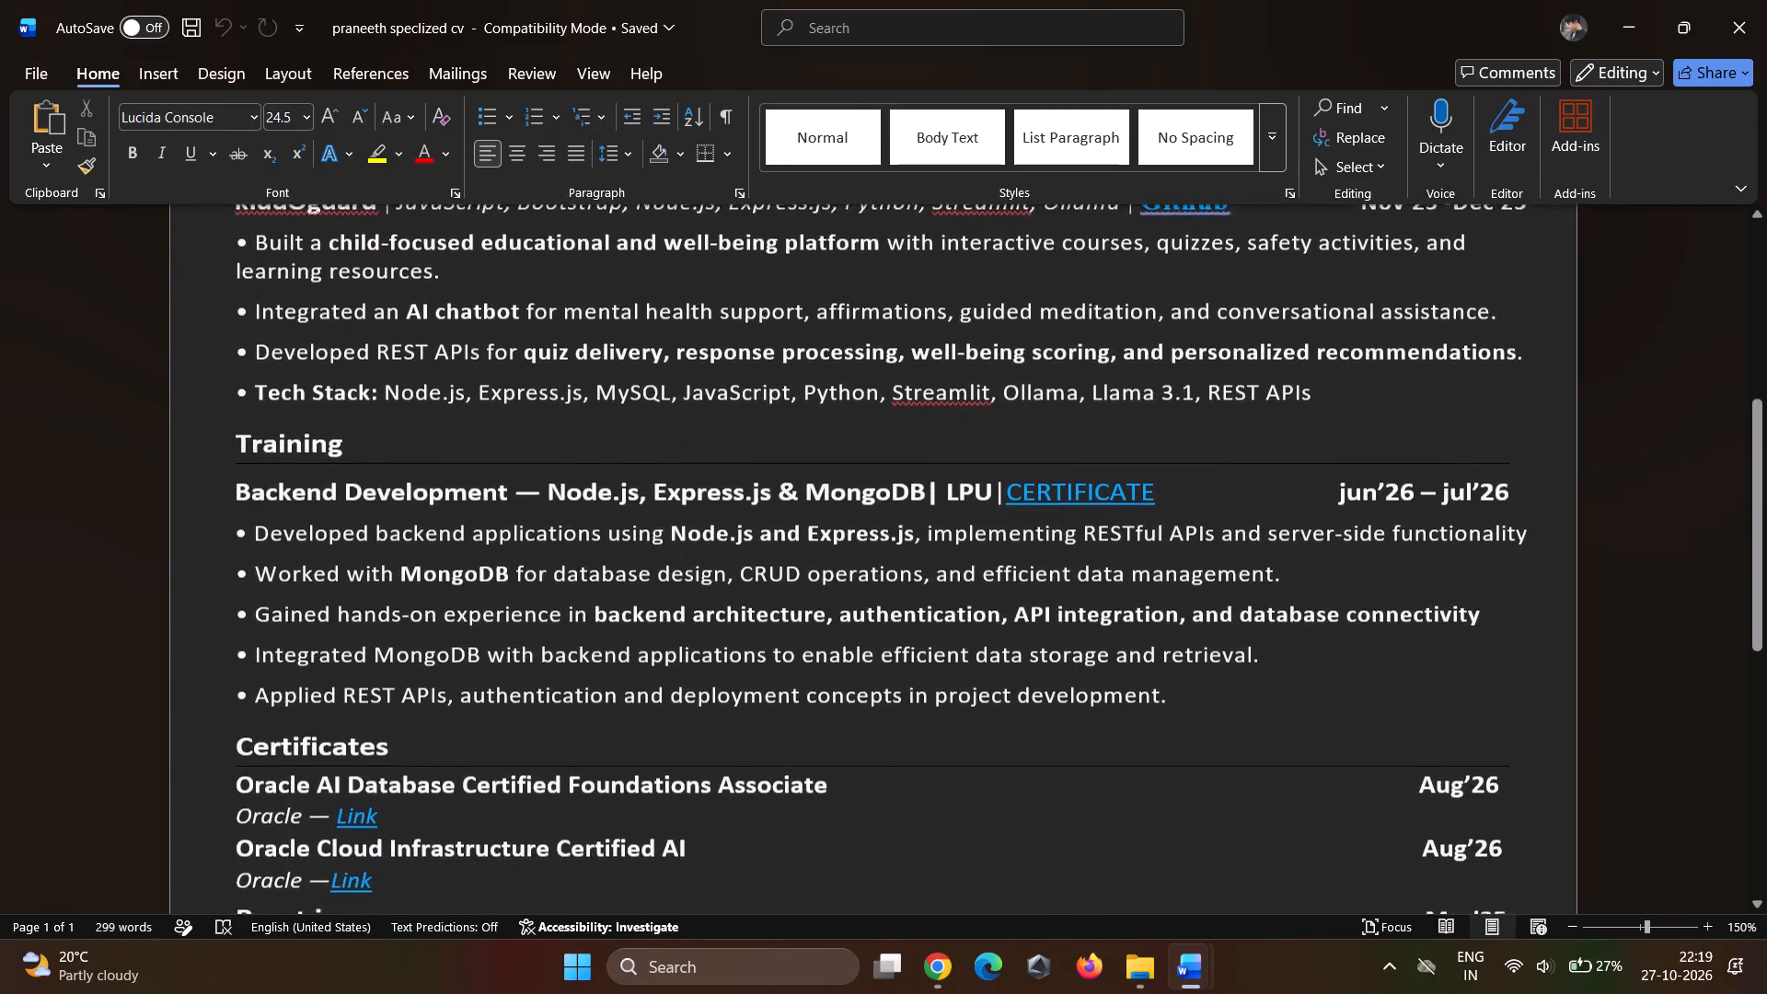
pyautogui.scroll(-1, 813, 607)
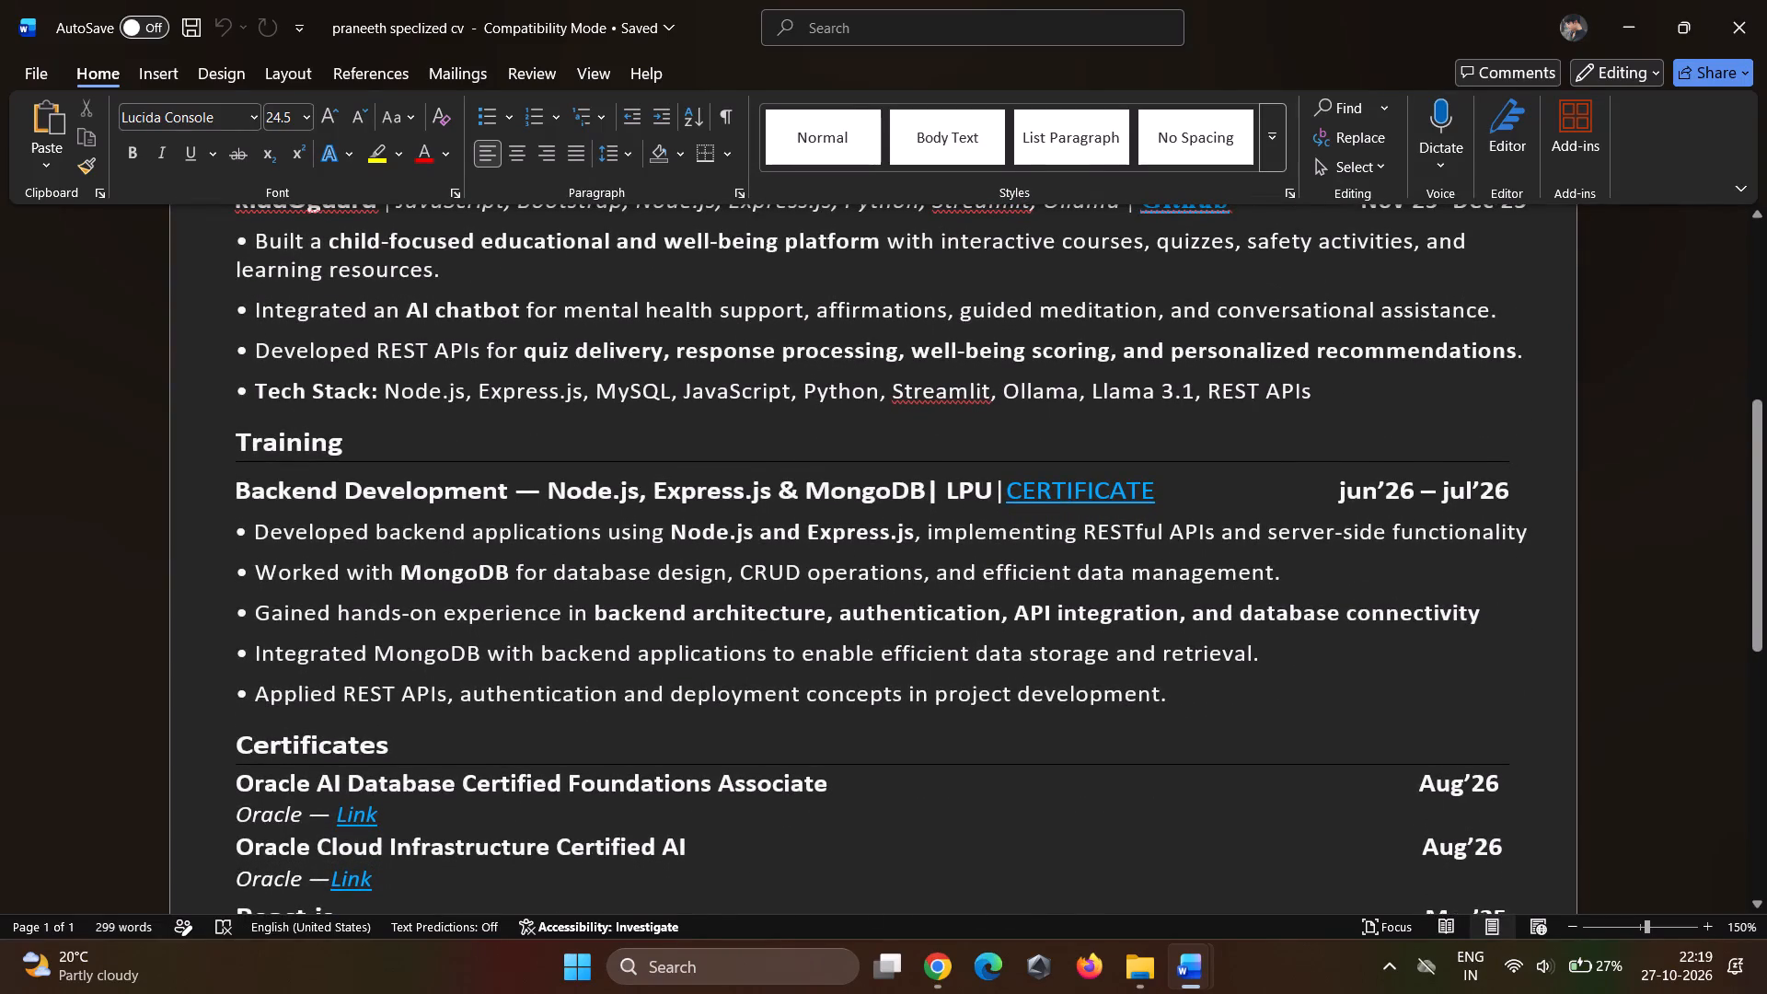
pyautogui.scroll(1, 907, 623)
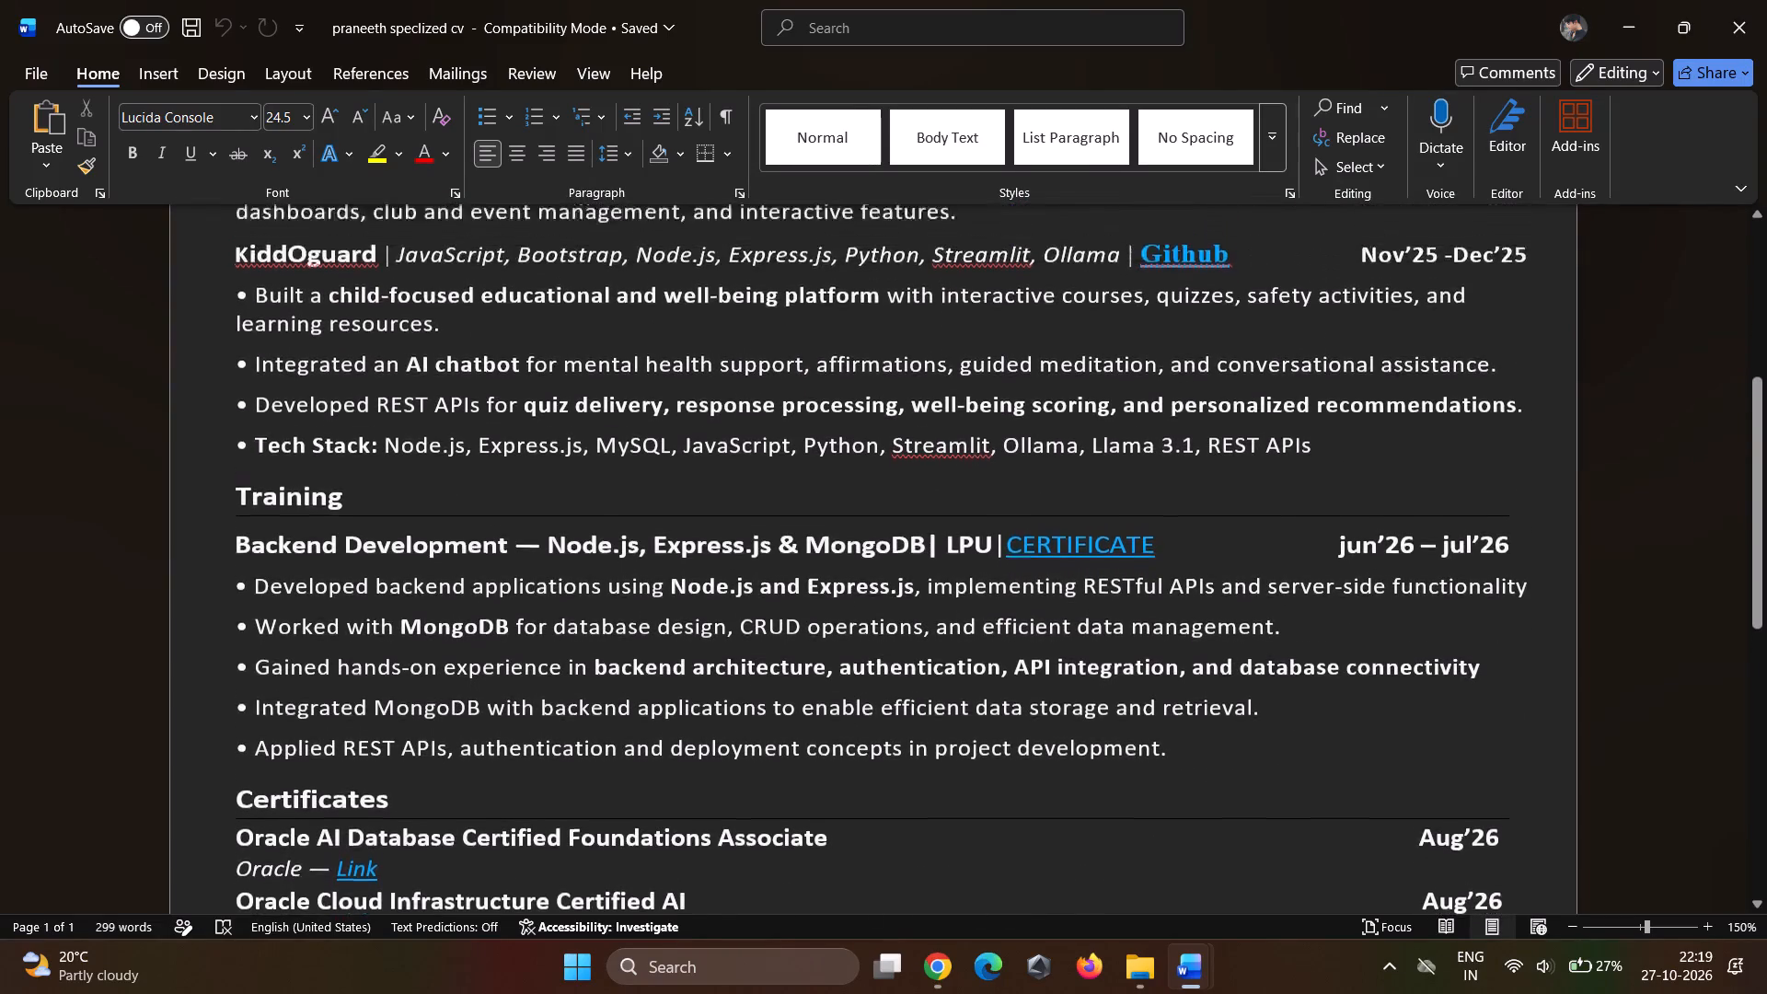
pyautogui.scroll(1, 907, 623)
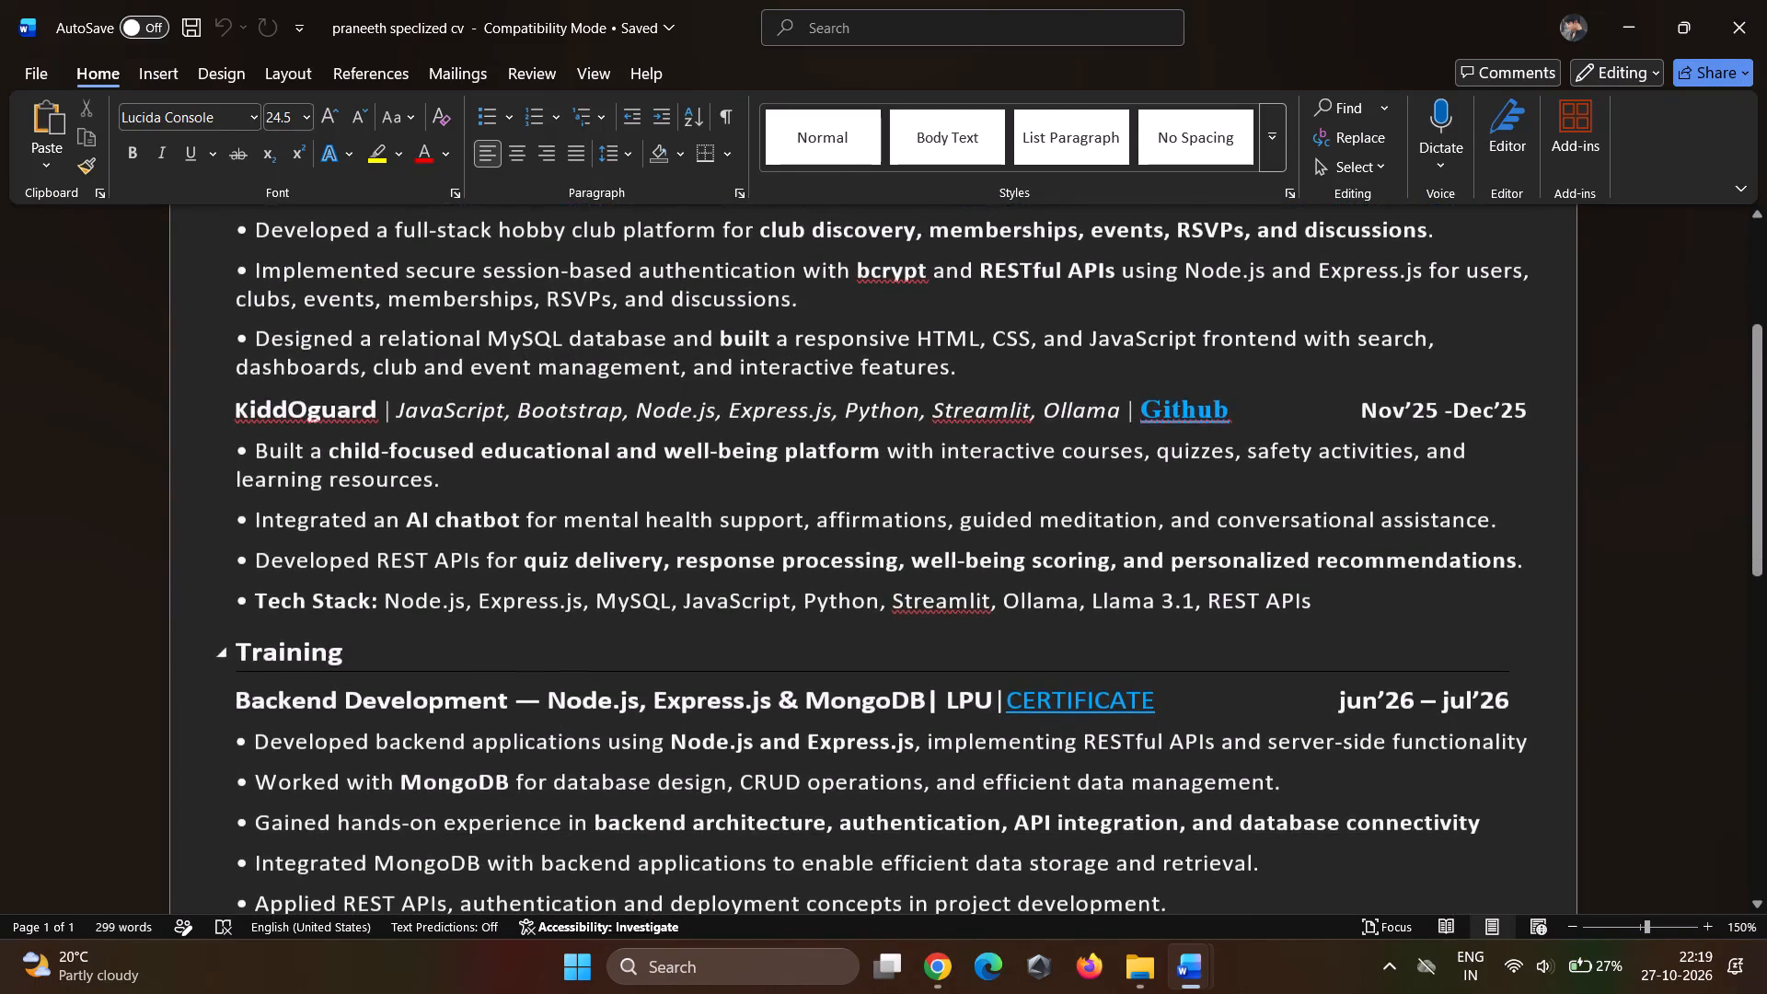
pyautogui.click(1002, 697)
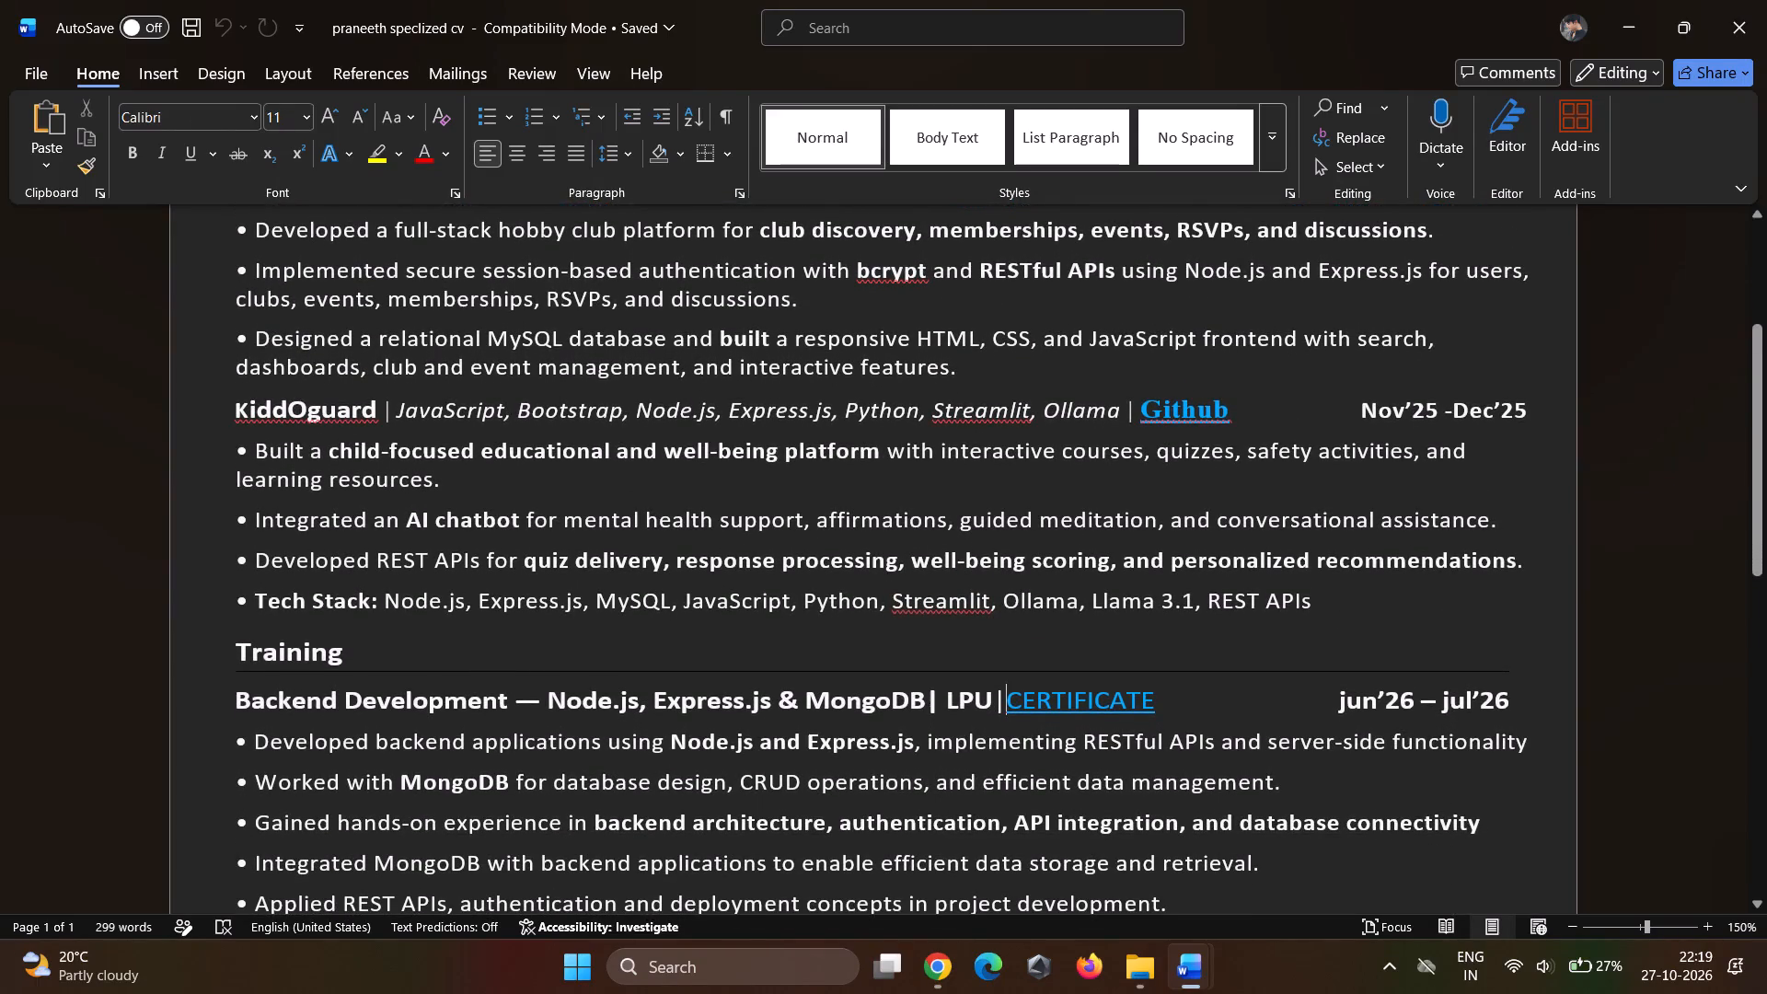
pyautogui.press('space')
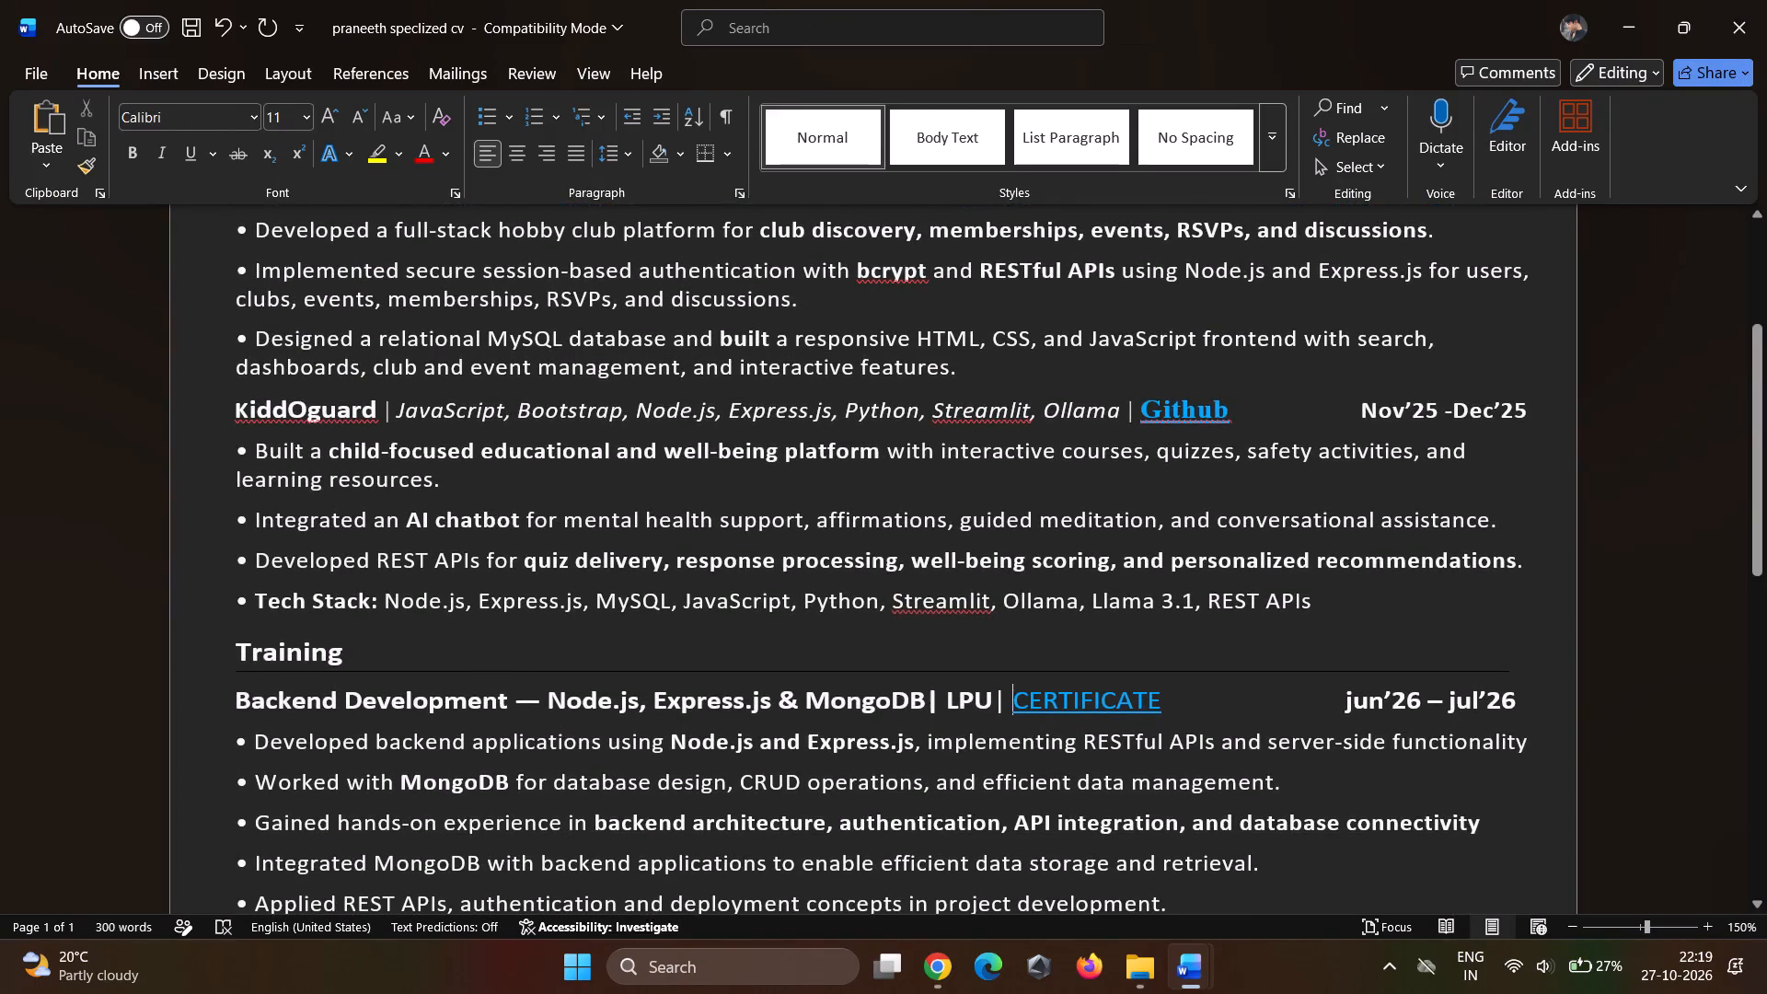
# Review the specialized CV from the Training section through Certificates, Technical Skills and Education, and return to the name heading.
pyautogui.scroll(-1, 1143, 801)
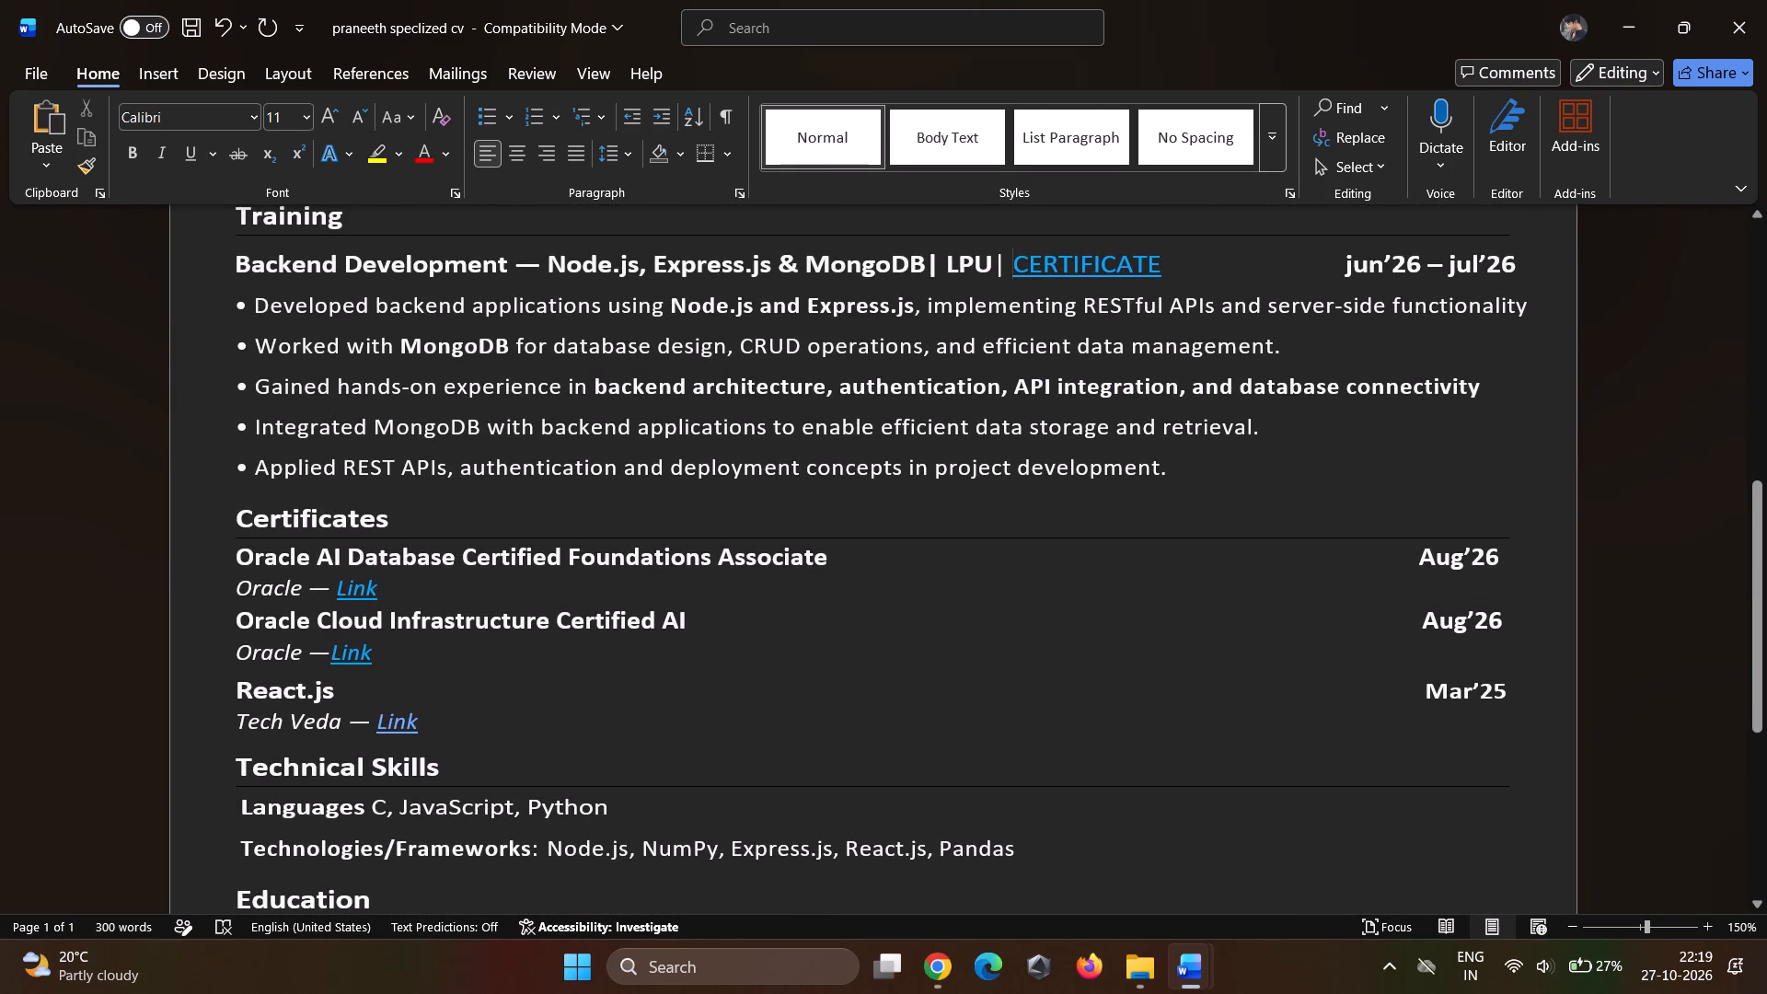
pyautogui.scroll(-1, 977, 670)
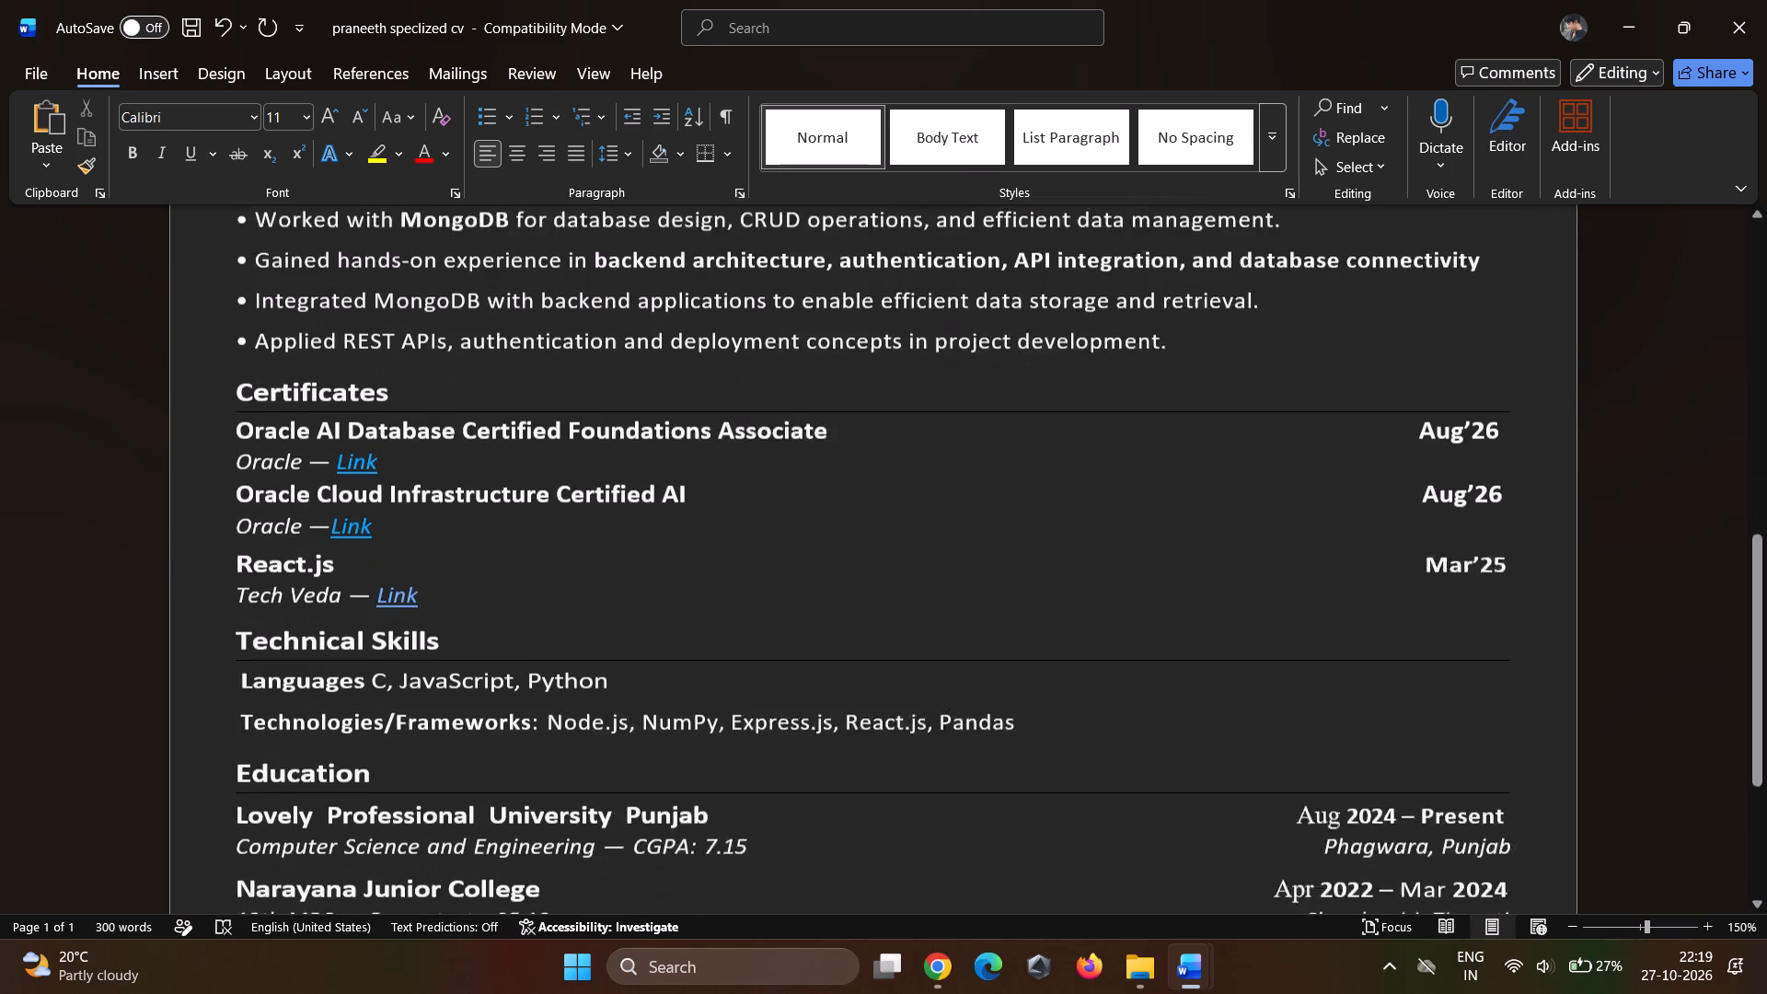
pyautogui.scroll(-1, 977, 670)
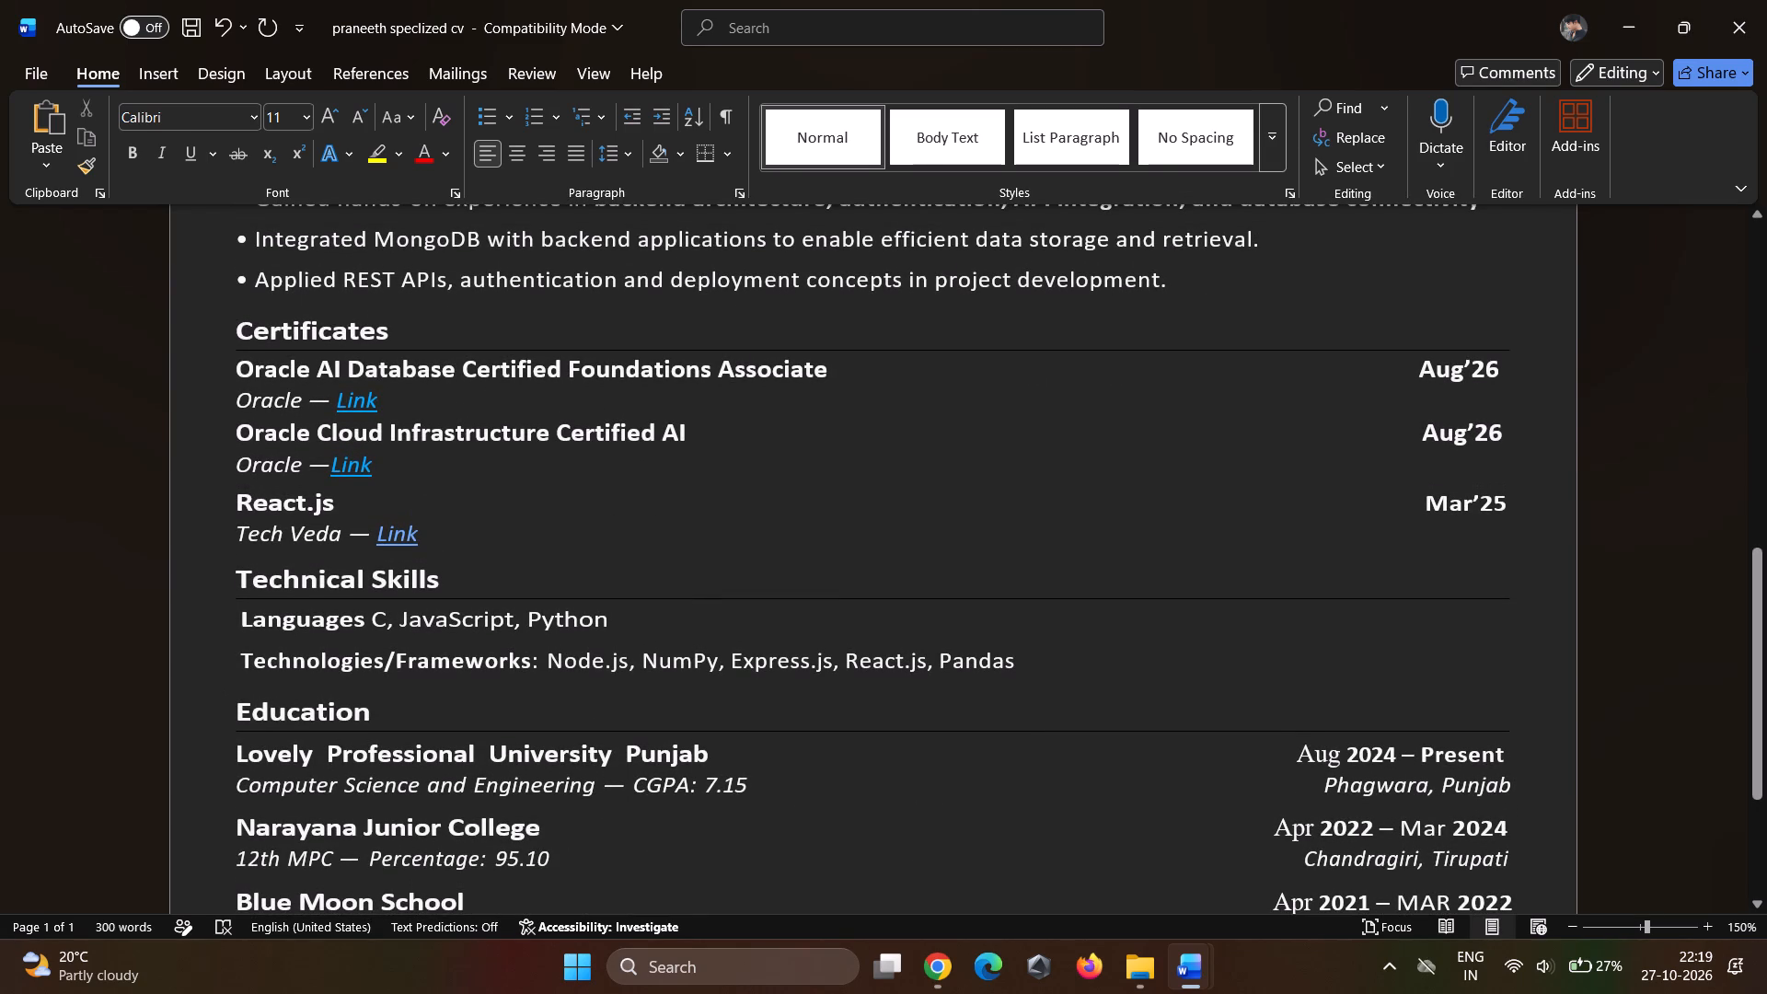
pyautogui.scroll(-3, 977, 670)
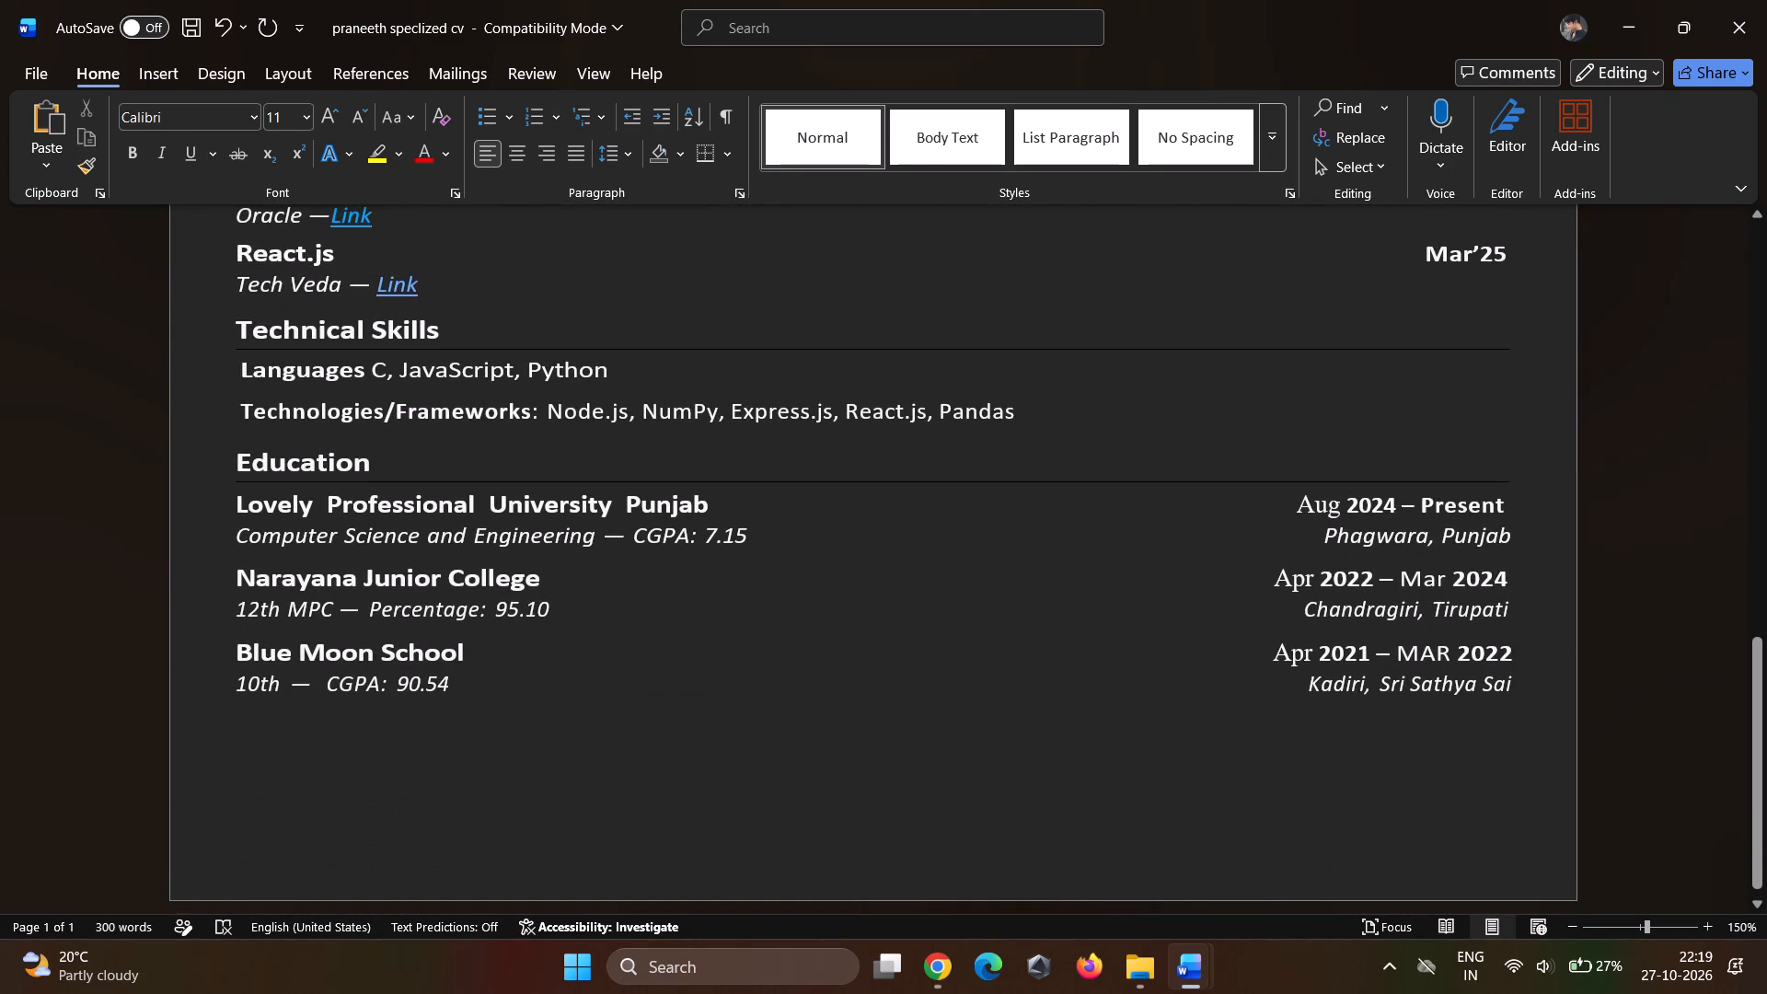
pyautogui.scroll(1, 977, 670)
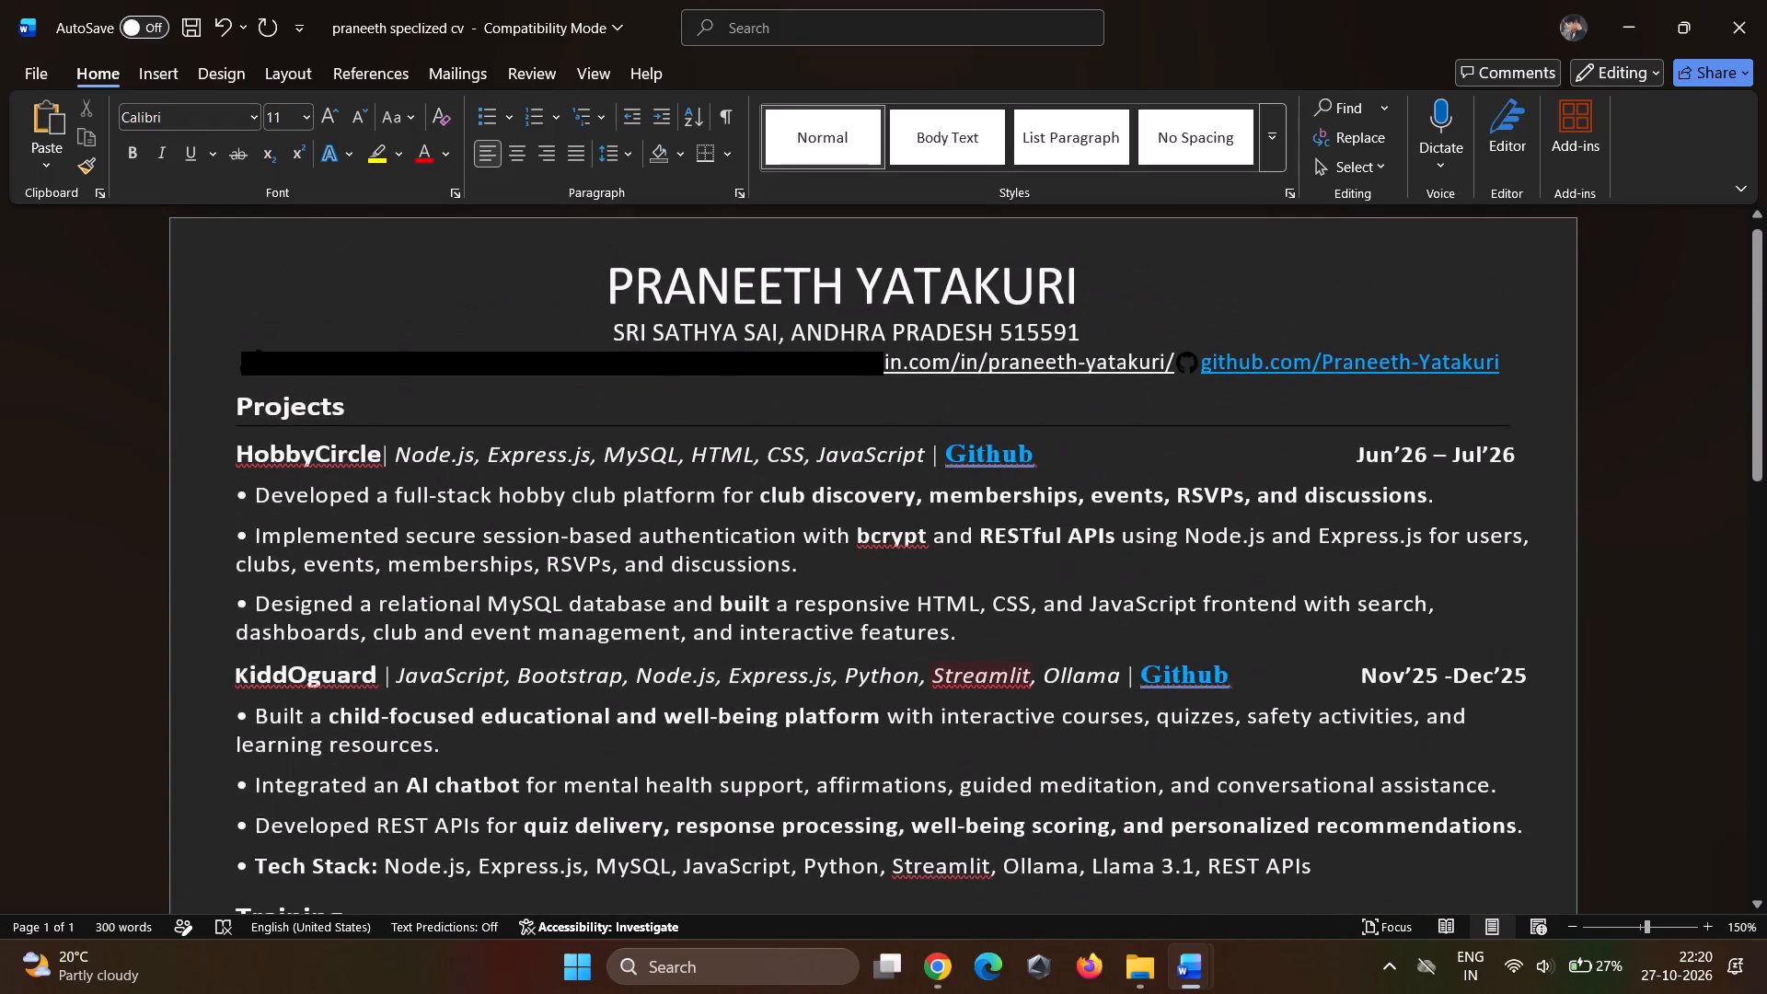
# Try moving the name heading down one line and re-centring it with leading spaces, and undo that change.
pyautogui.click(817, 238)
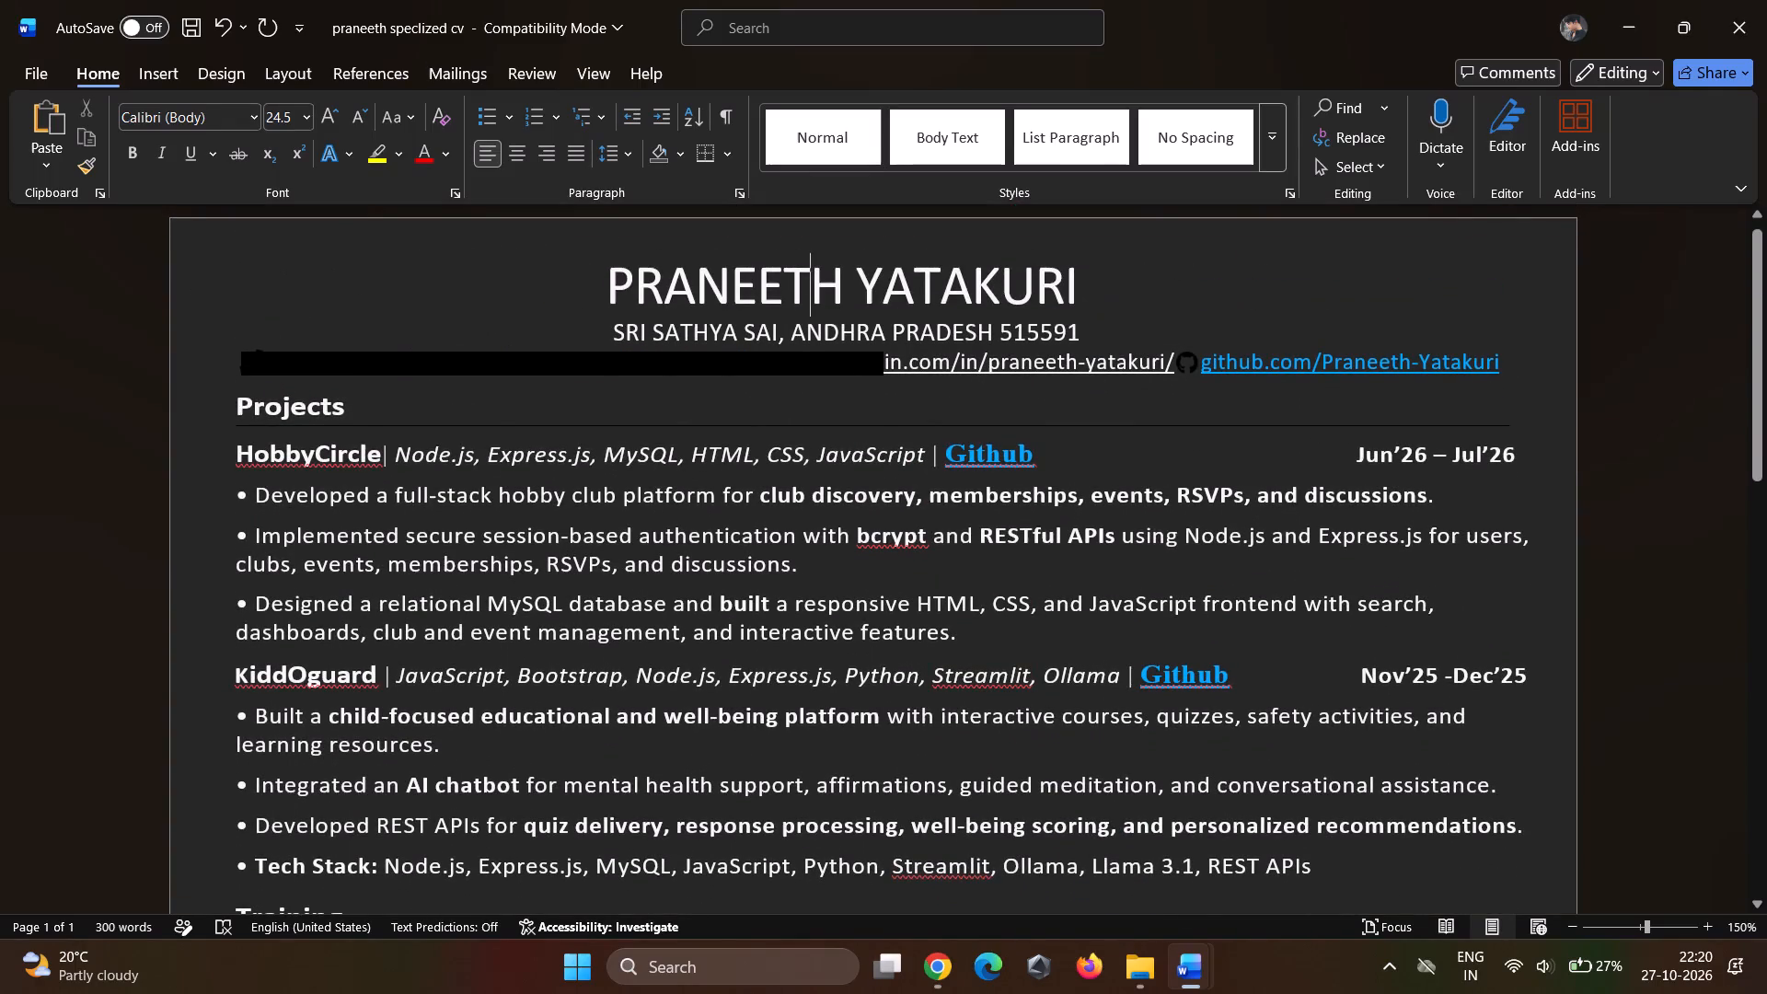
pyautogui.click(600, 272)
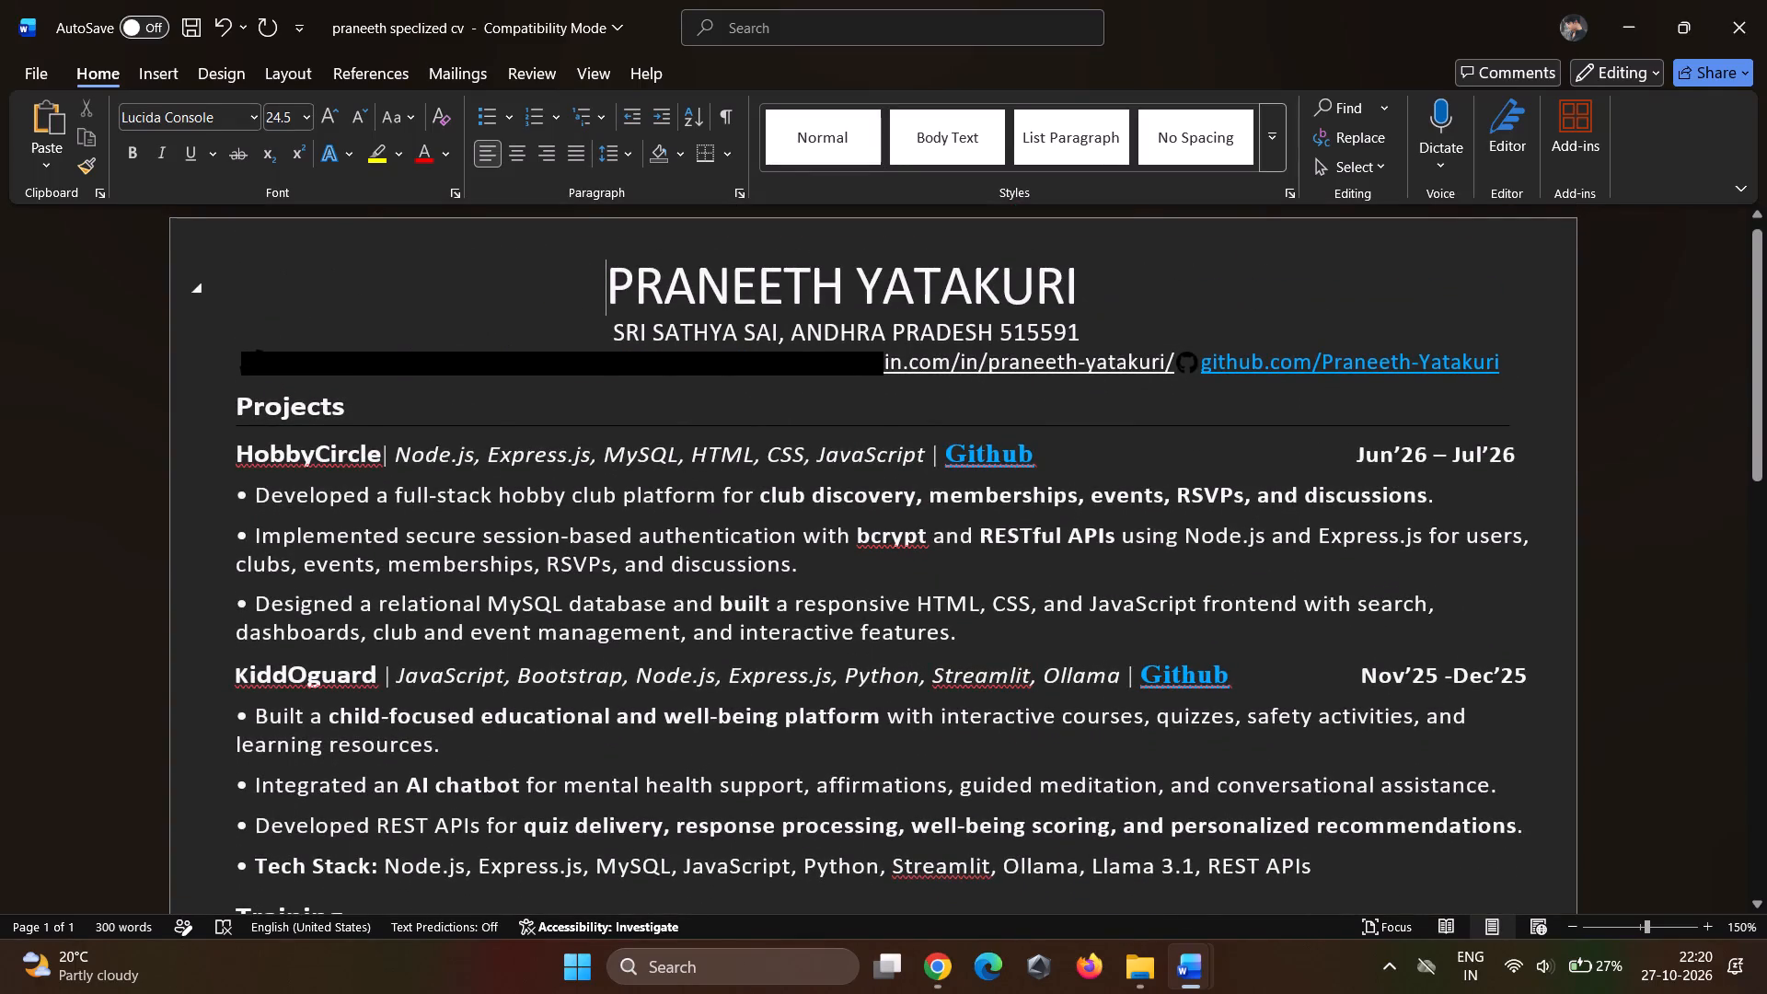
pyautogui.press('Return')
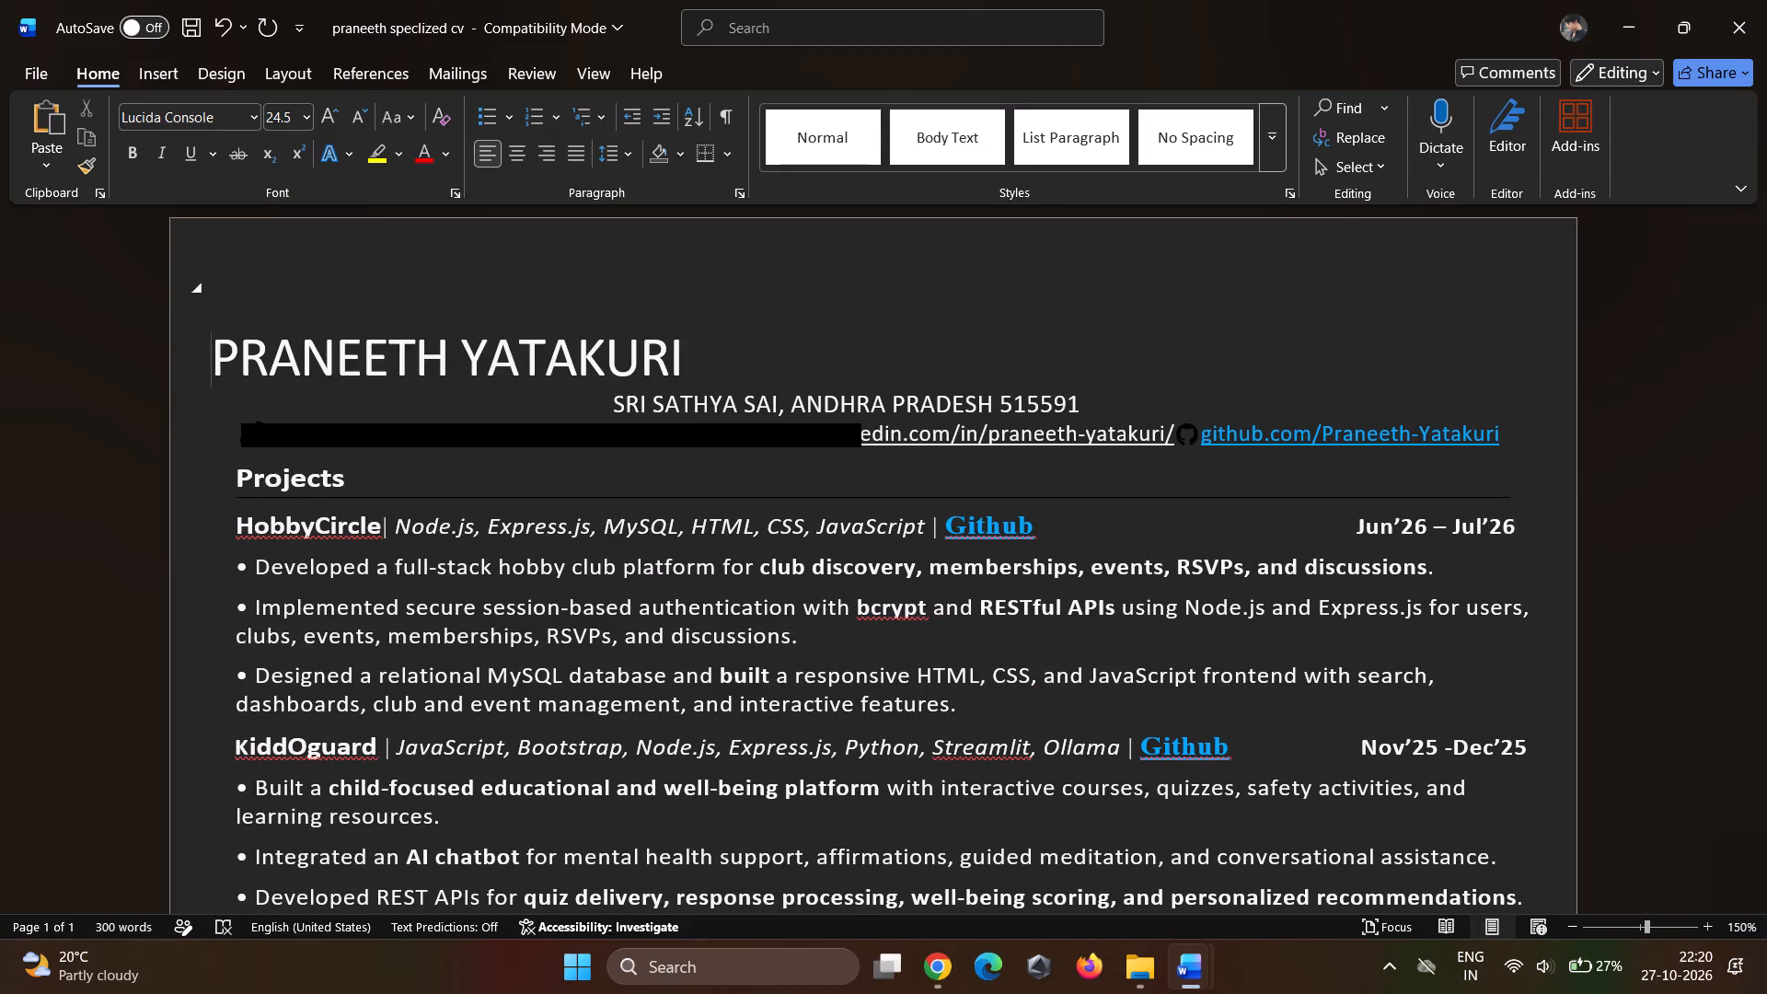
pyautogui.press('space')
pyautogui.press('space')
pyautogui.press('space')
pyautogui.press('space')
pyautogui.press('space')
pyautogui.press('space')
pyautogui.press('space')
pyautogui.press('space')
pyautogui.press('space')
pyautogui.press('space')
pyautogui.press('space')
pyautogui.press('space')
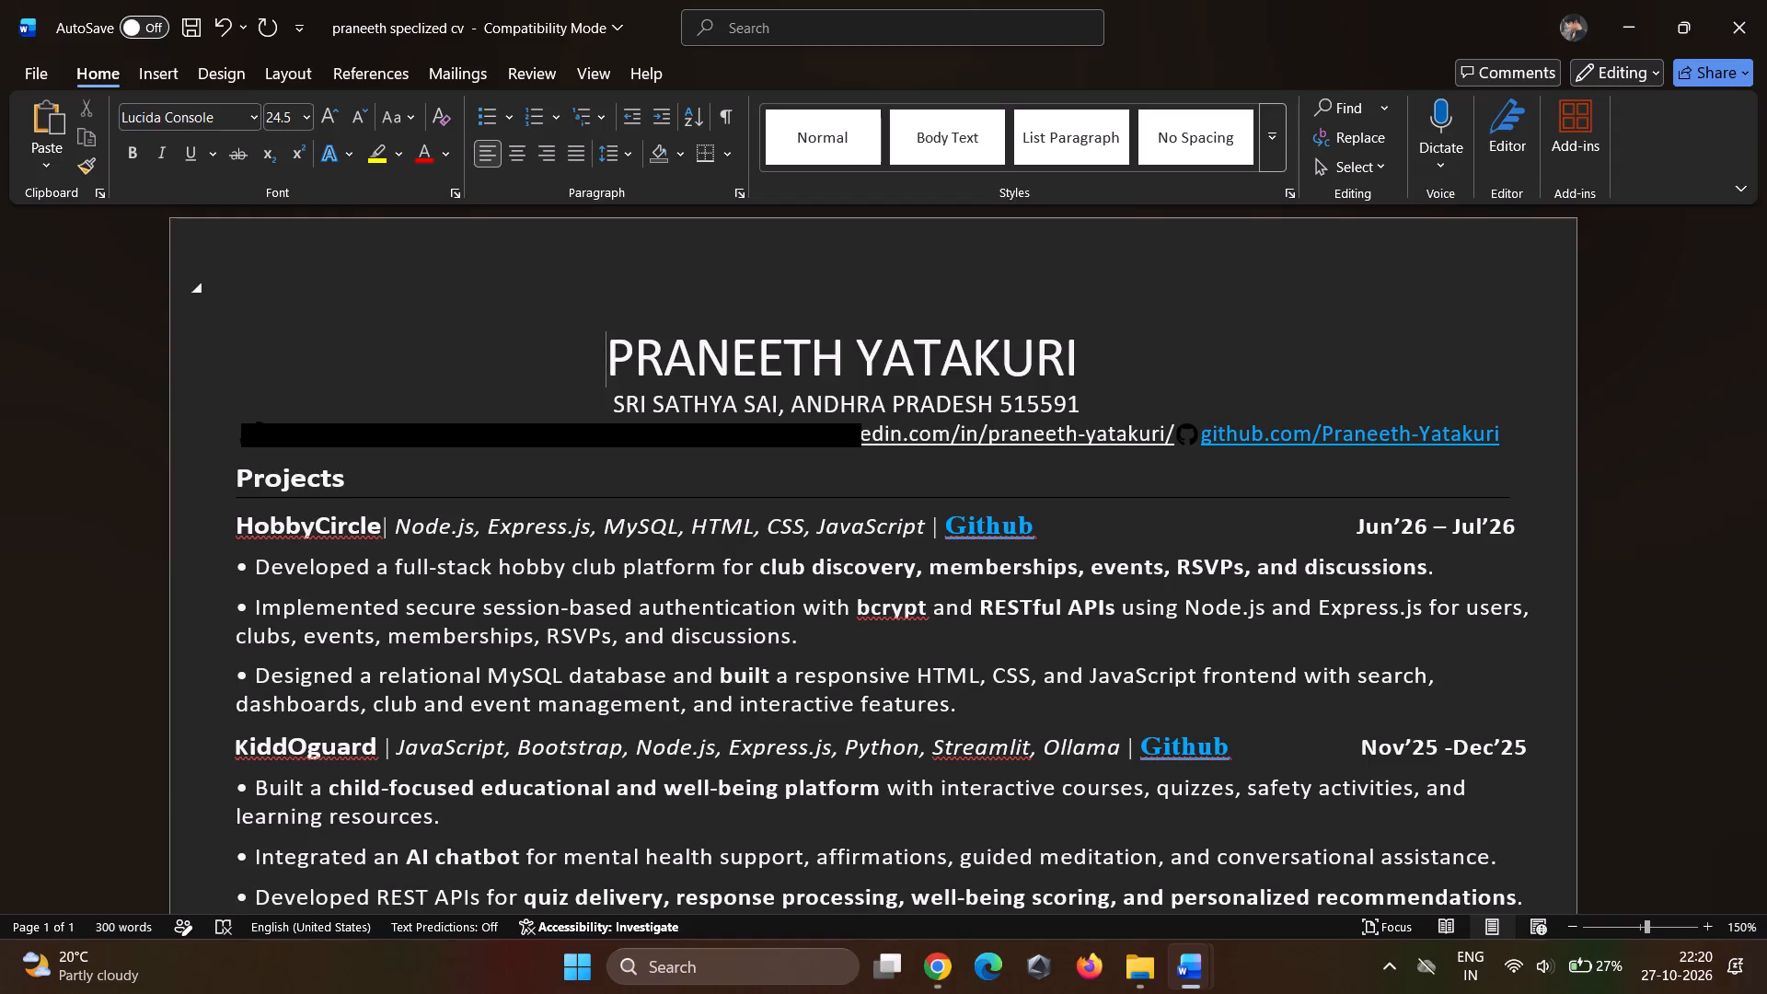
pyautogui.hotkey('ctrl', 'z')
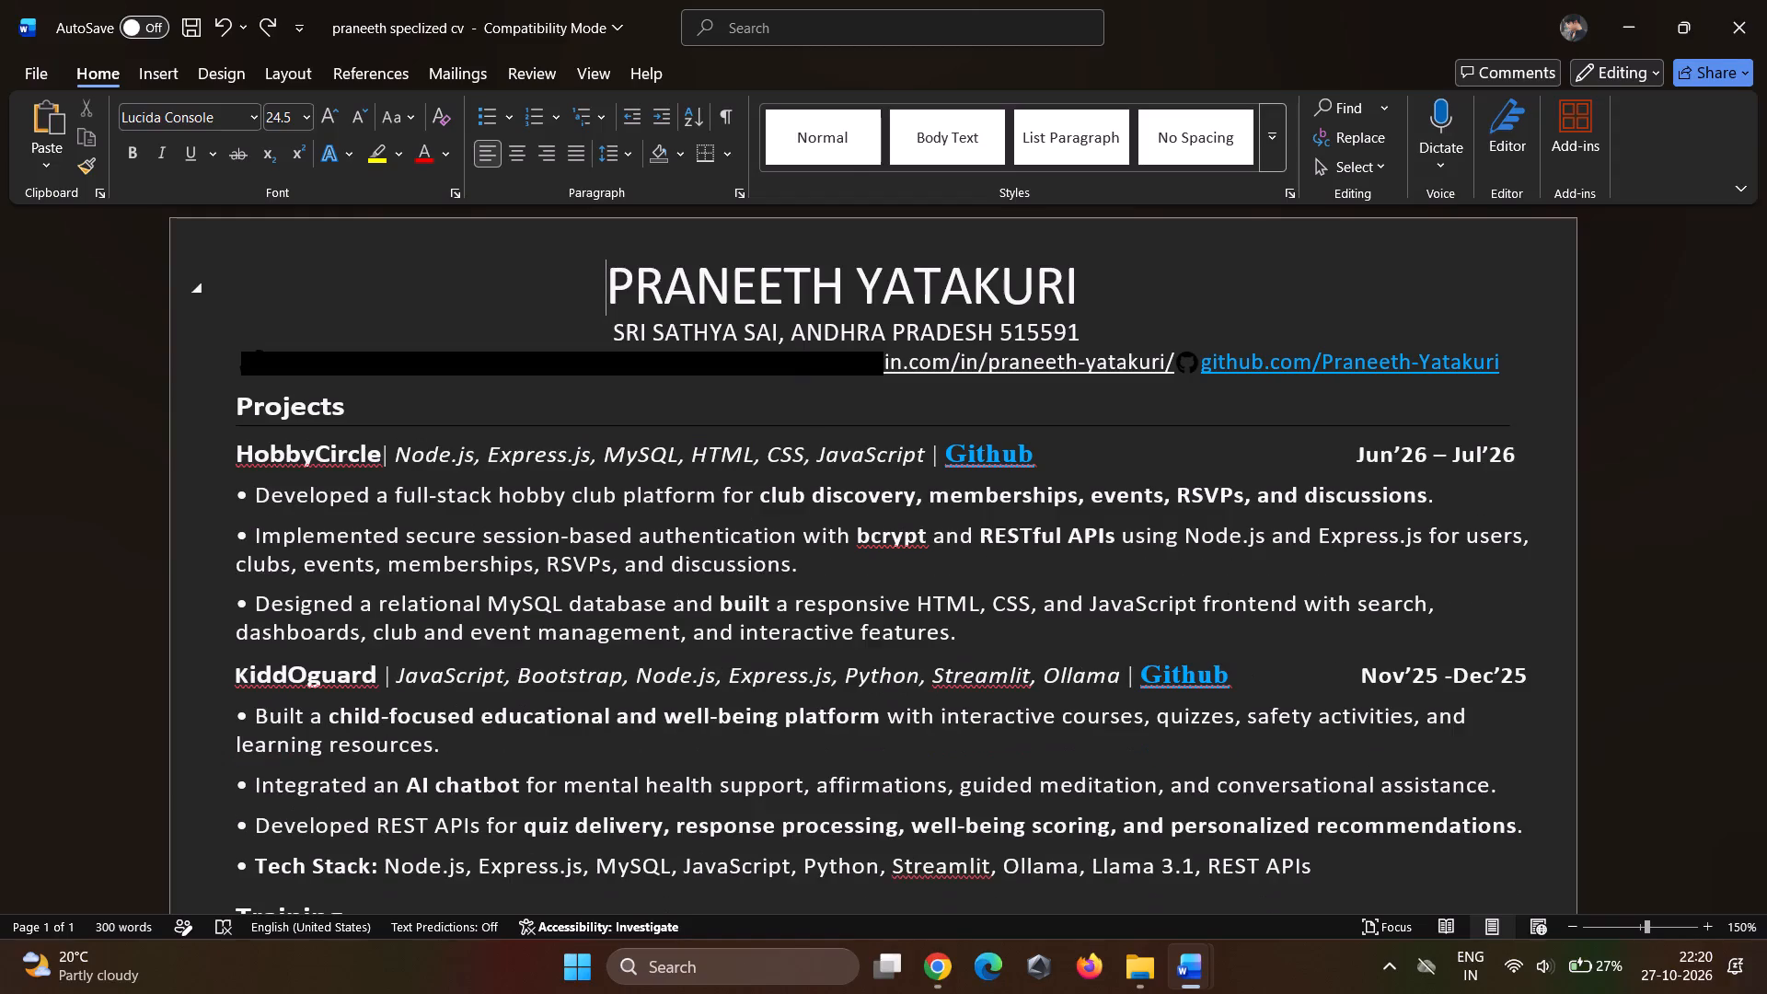
# Add an empty line above the name heading and re-centre the name over the address line with twelve leading spaces.
pyautogui.press('Return')
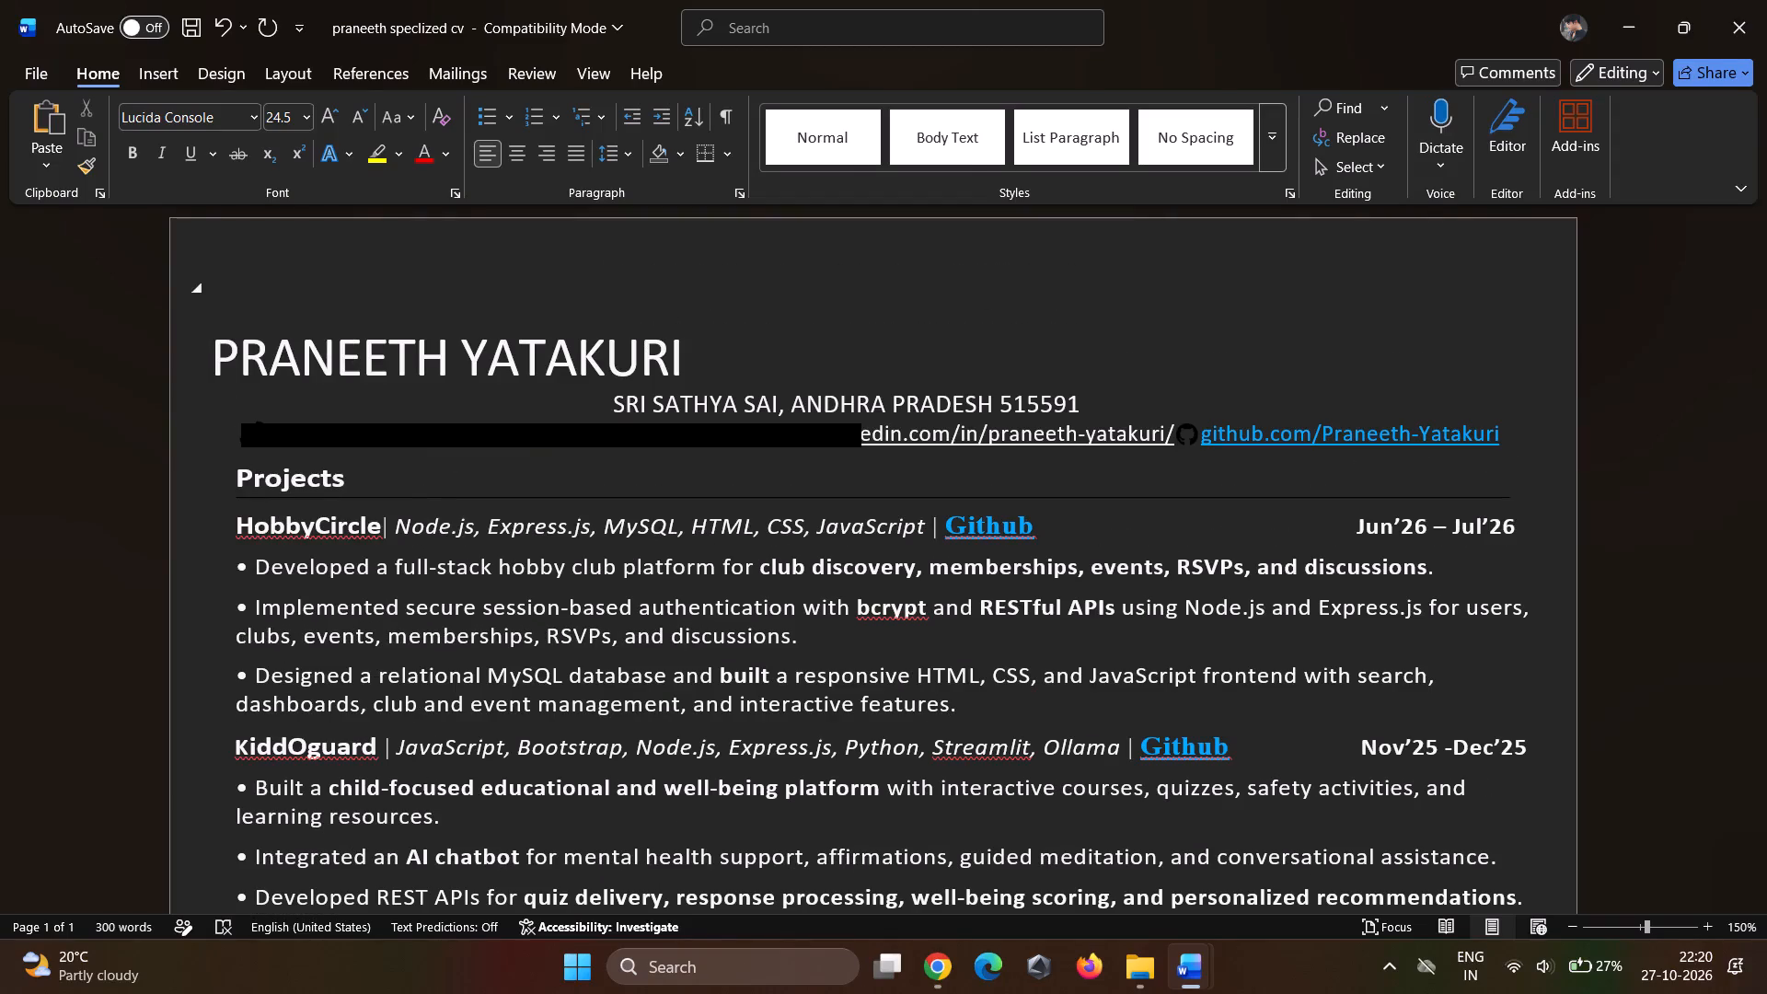
pyautogui.press('space')
pyautogui.press('space')
pyautogui.press('space')
pyautogui.press('space')
pyautogui.press('space')
pyautogui.press('space')
pyautogui.press('space')
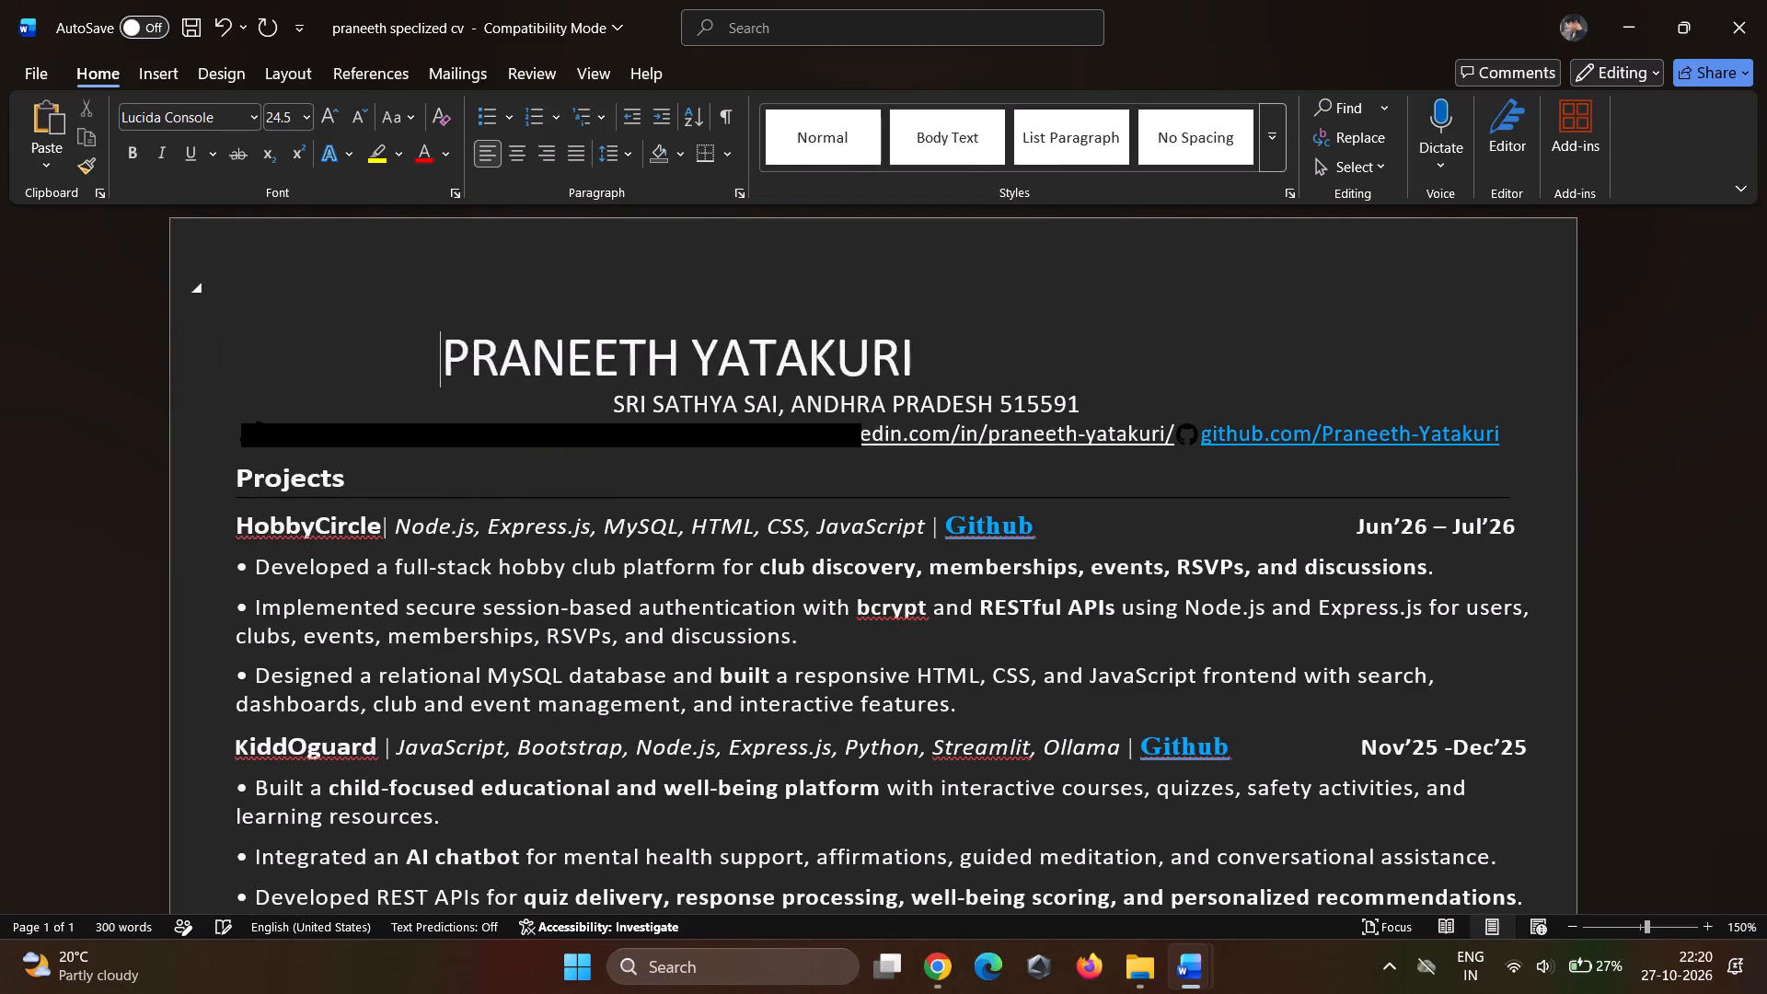
pyautogui.press('space')
pyautogui.press('space')
pyautogui.press('space')
pyautogui.press('space')
pyautogui.press('space')
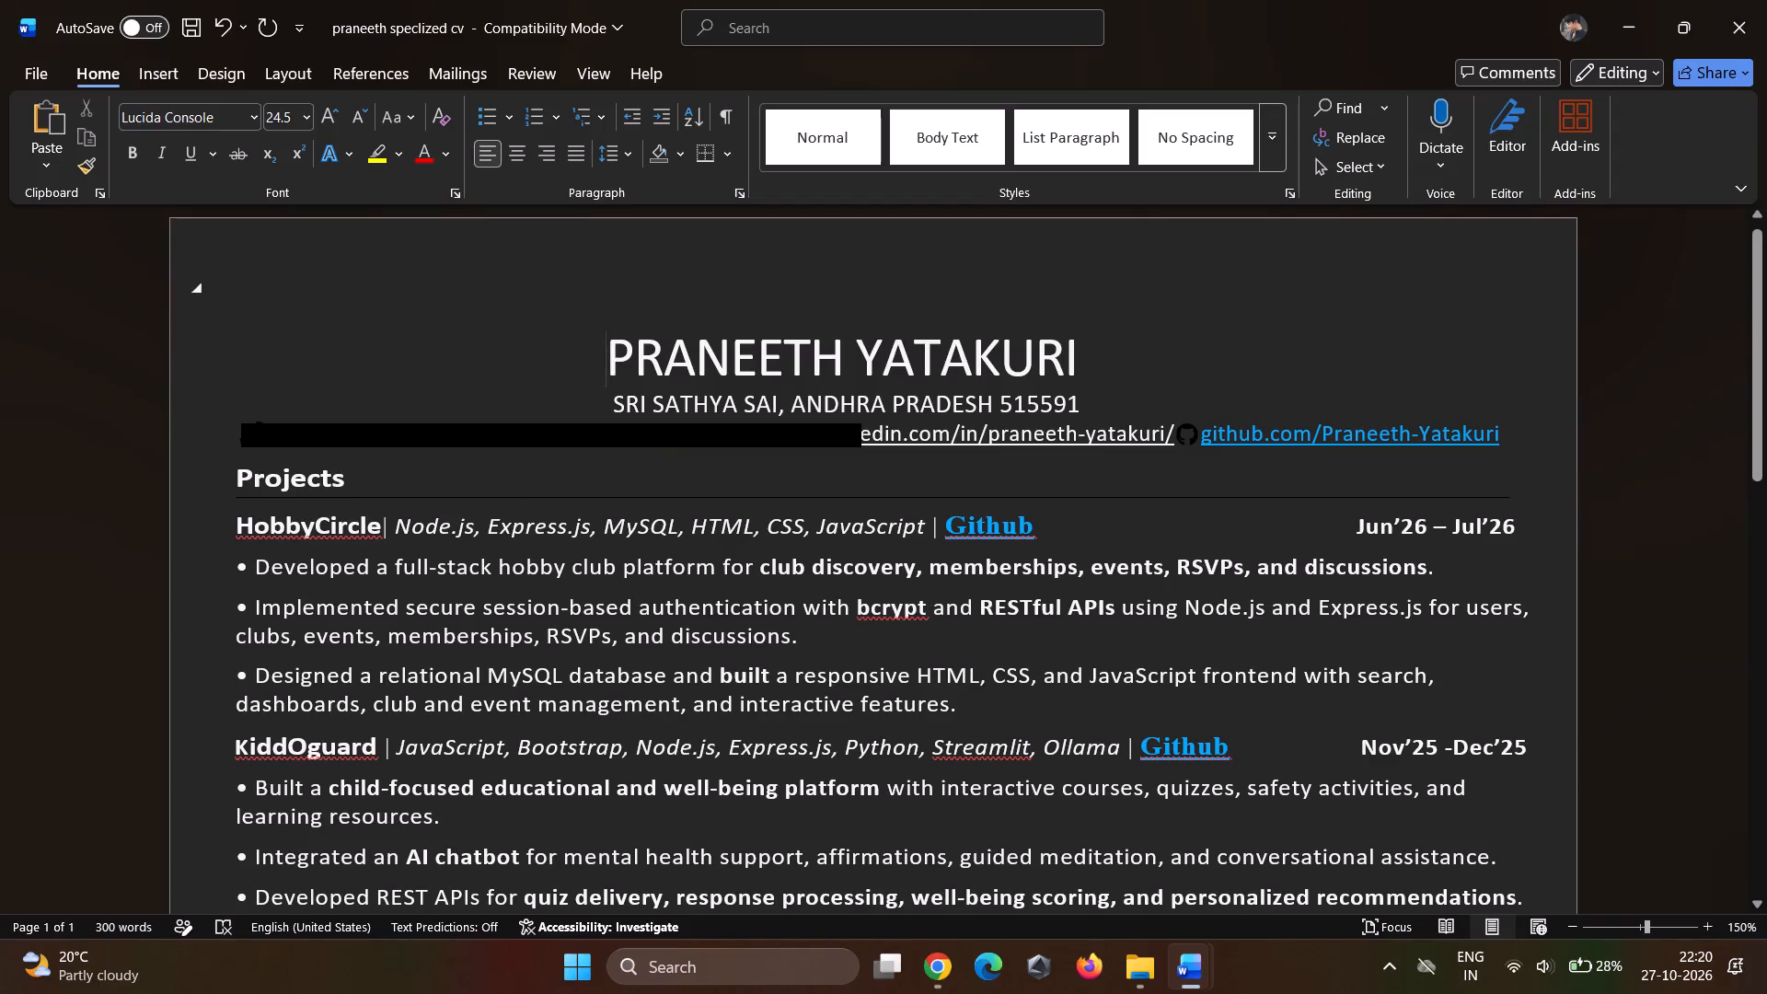
# Check the specialized CV's page layout in the document and the print preview, and return to editing.
pyautogui.scroll(-1, 733, 265)
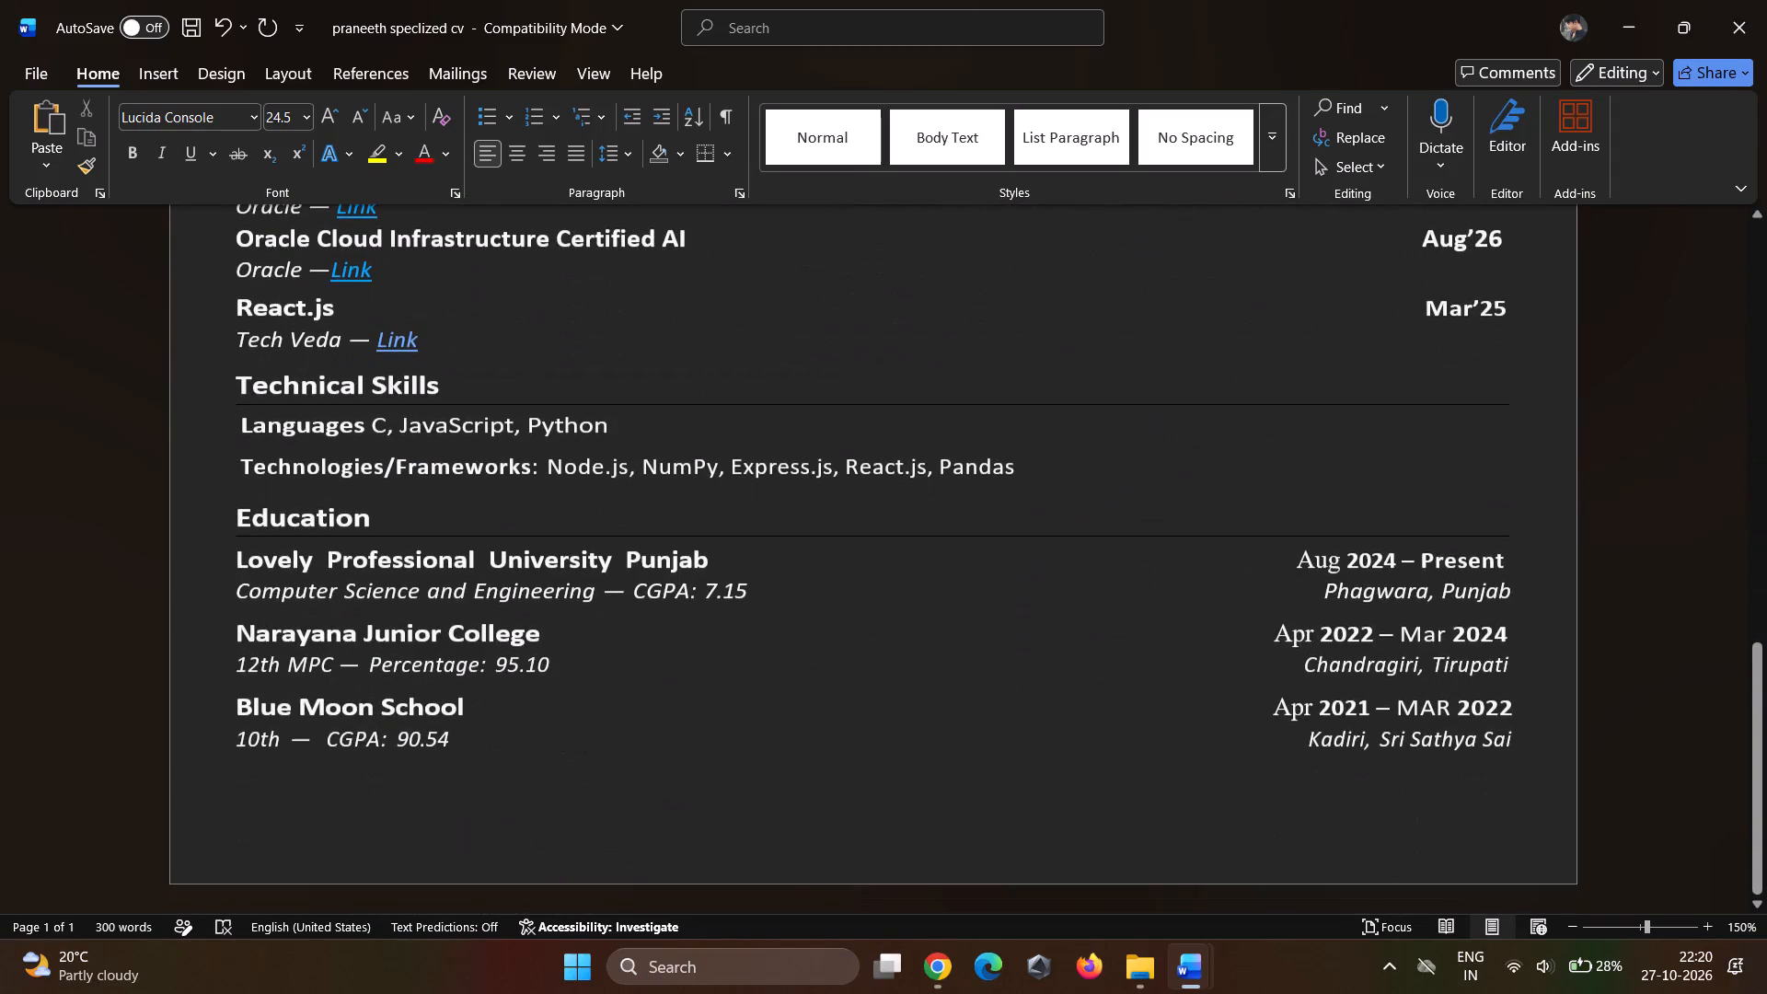
pyautogui.scroll(1, 733, 265)
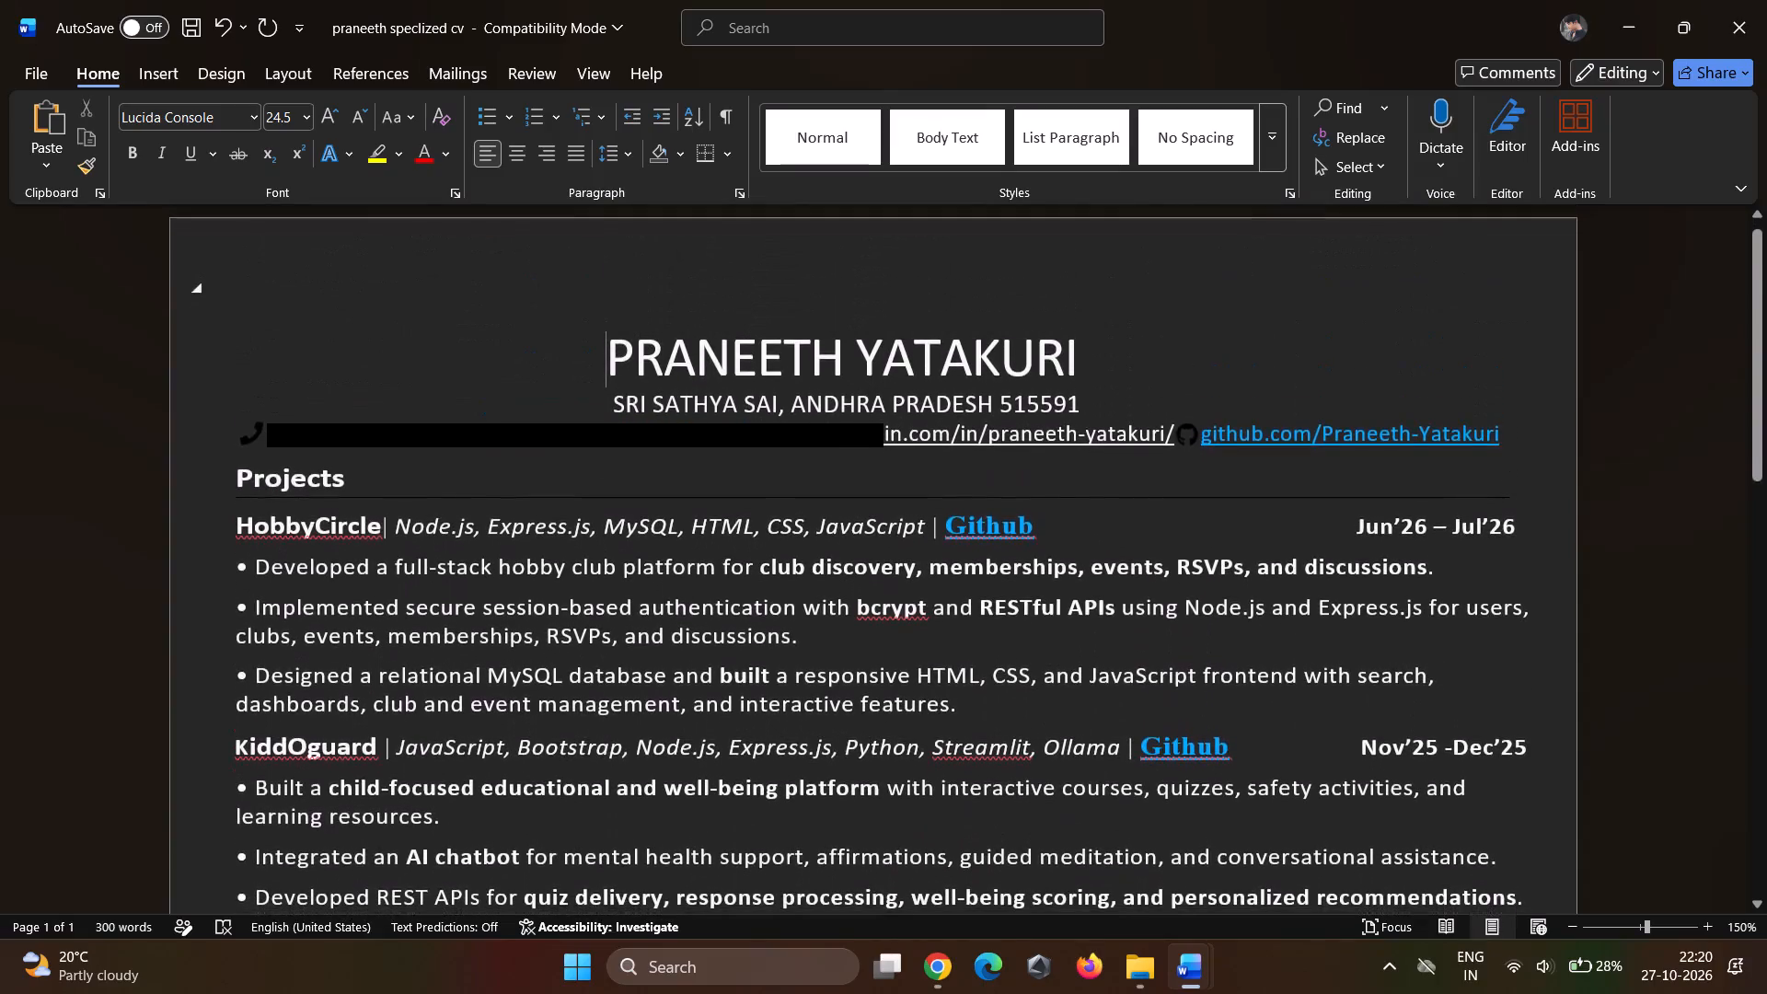
pyautogui.scroll(-1, 733, 265)
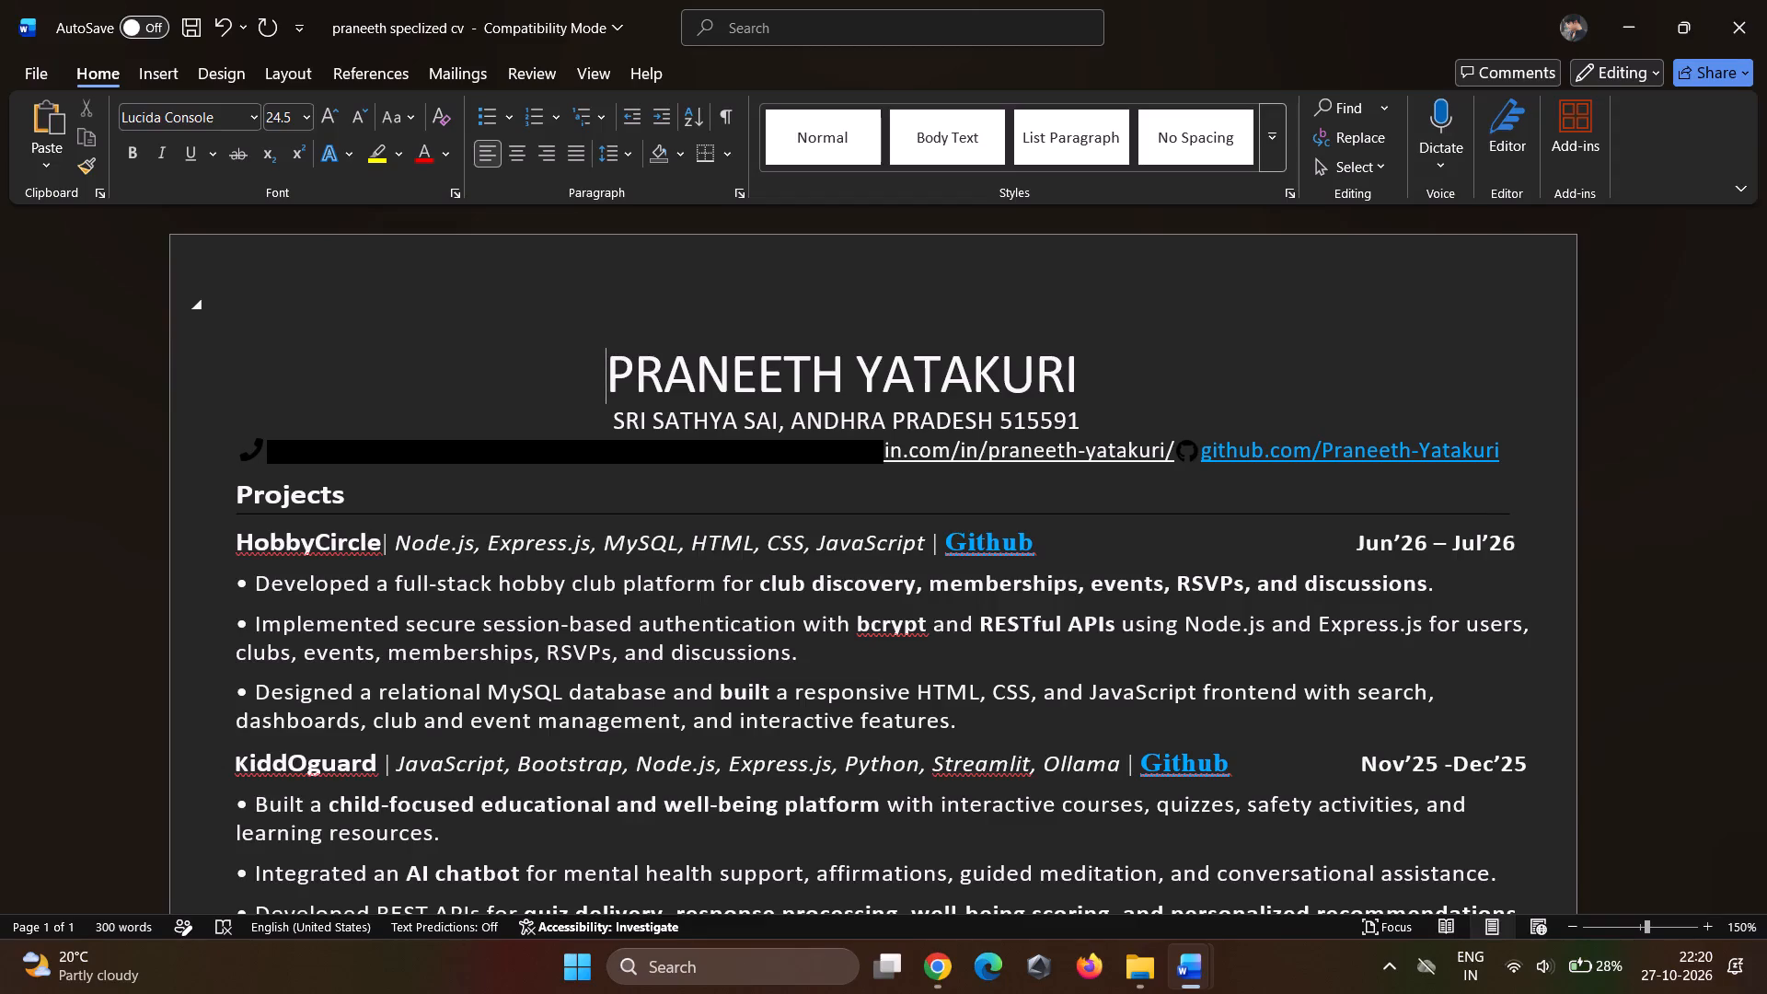
pyautogui.hotkey('ctrl', 'p')
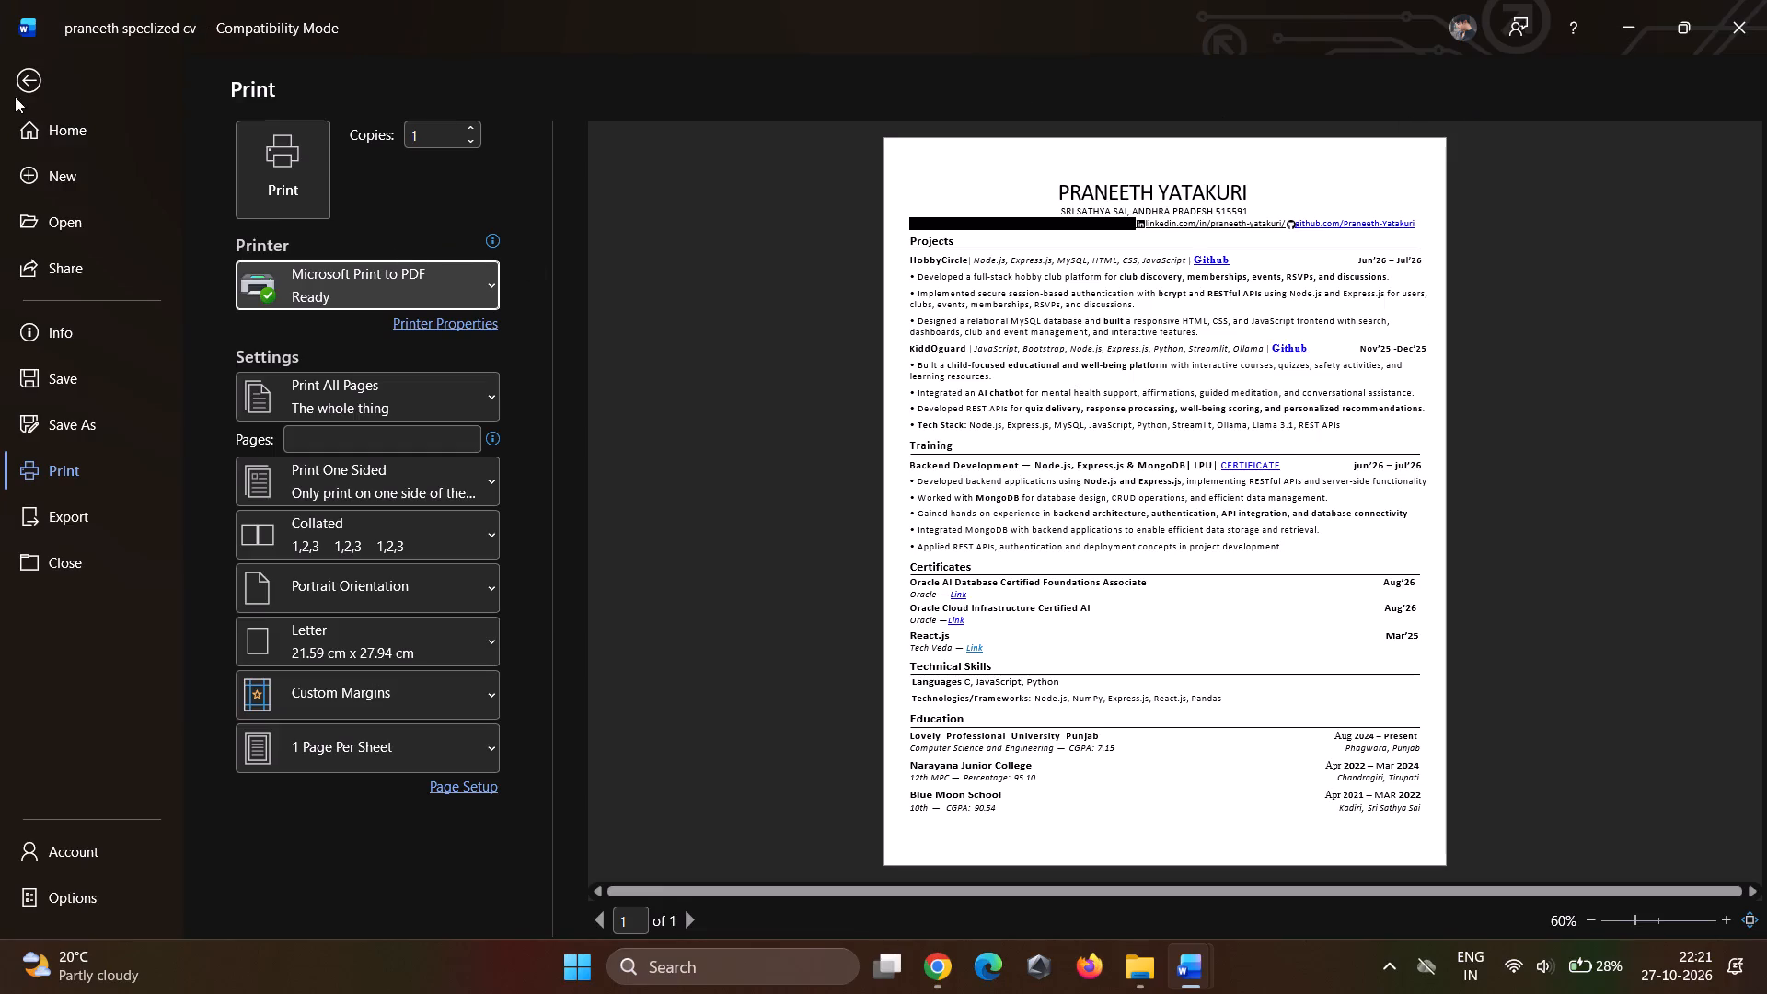
pyautogui.click(29, 77)
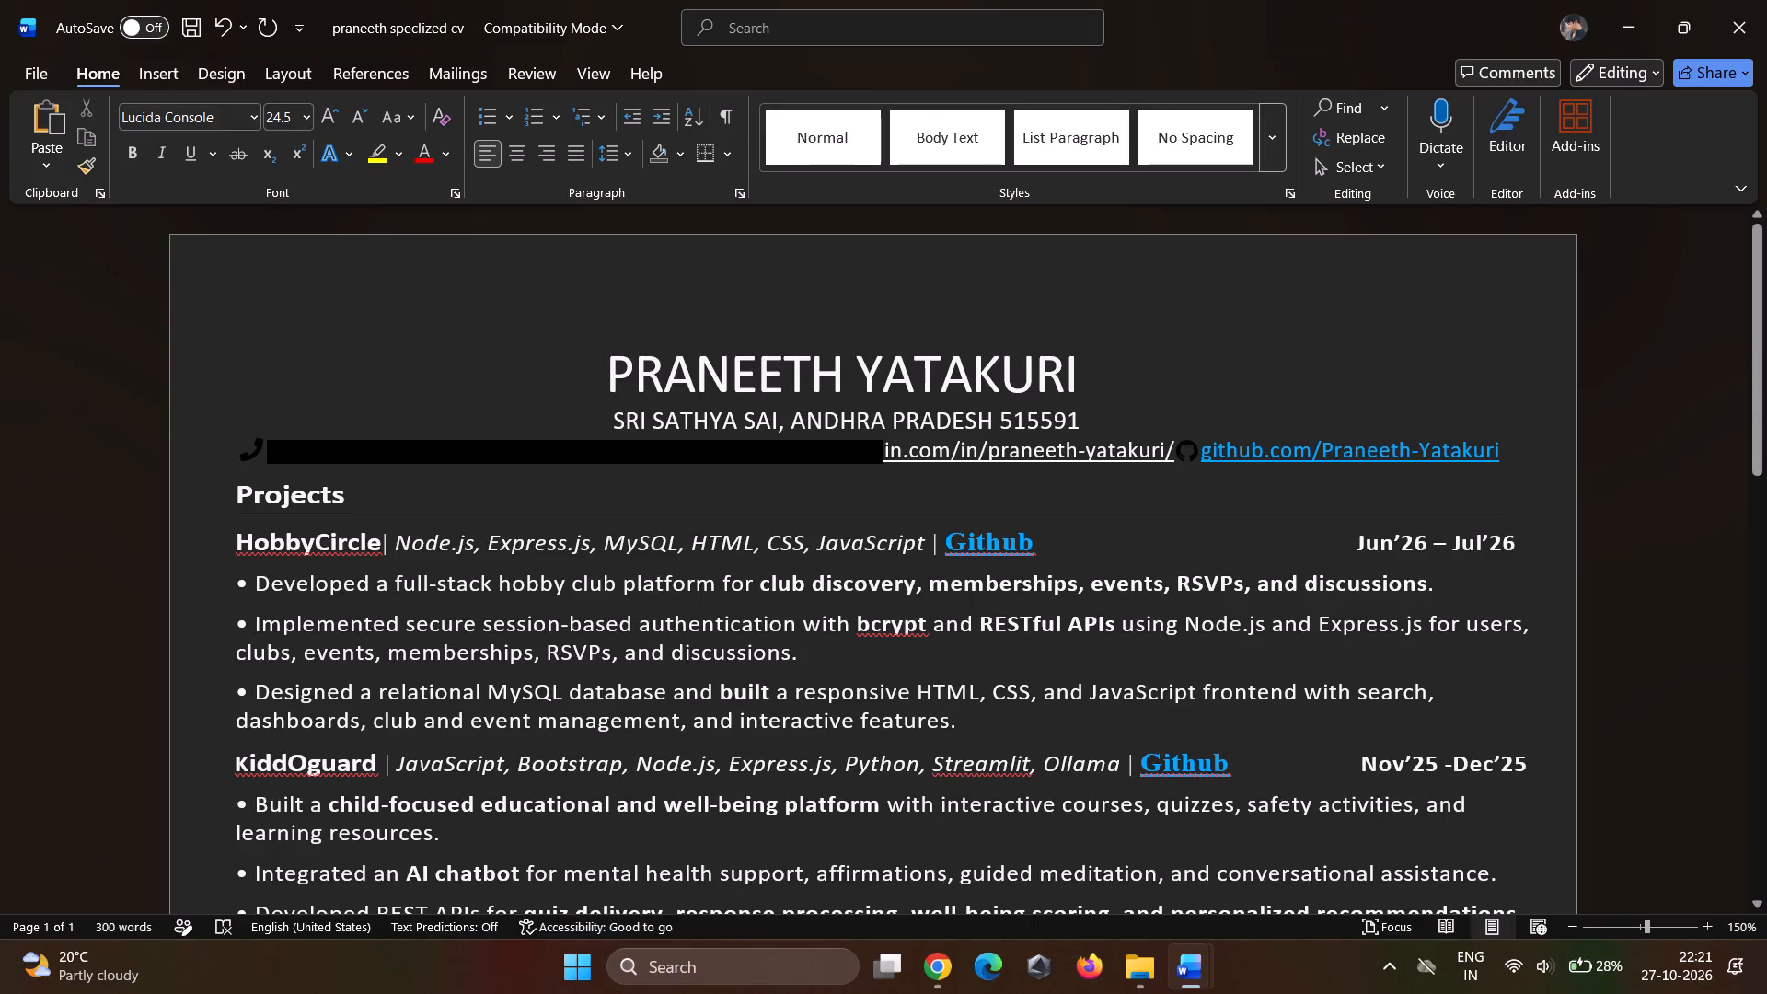
# Compare the specialized CV's Education section with the one in the general CV document, and return to the specialized CV.
pyautogui.scroll(-1, 433, 306)
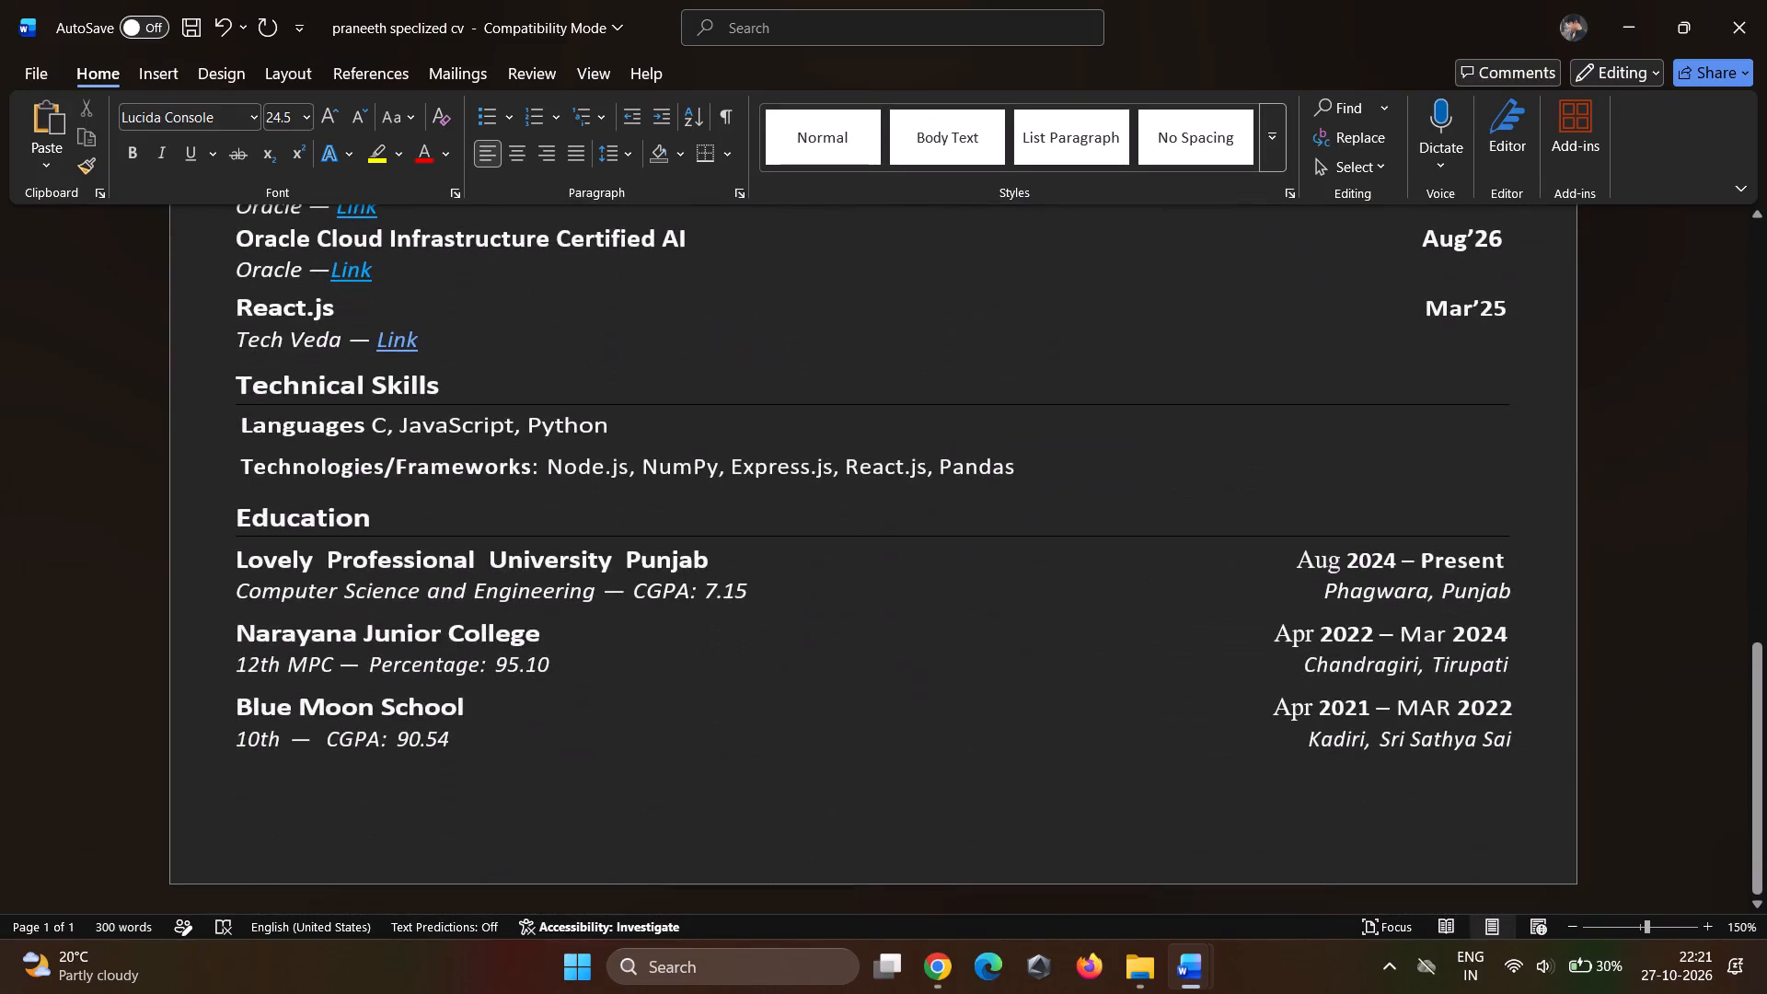
pyautogui.click(1276, 871)
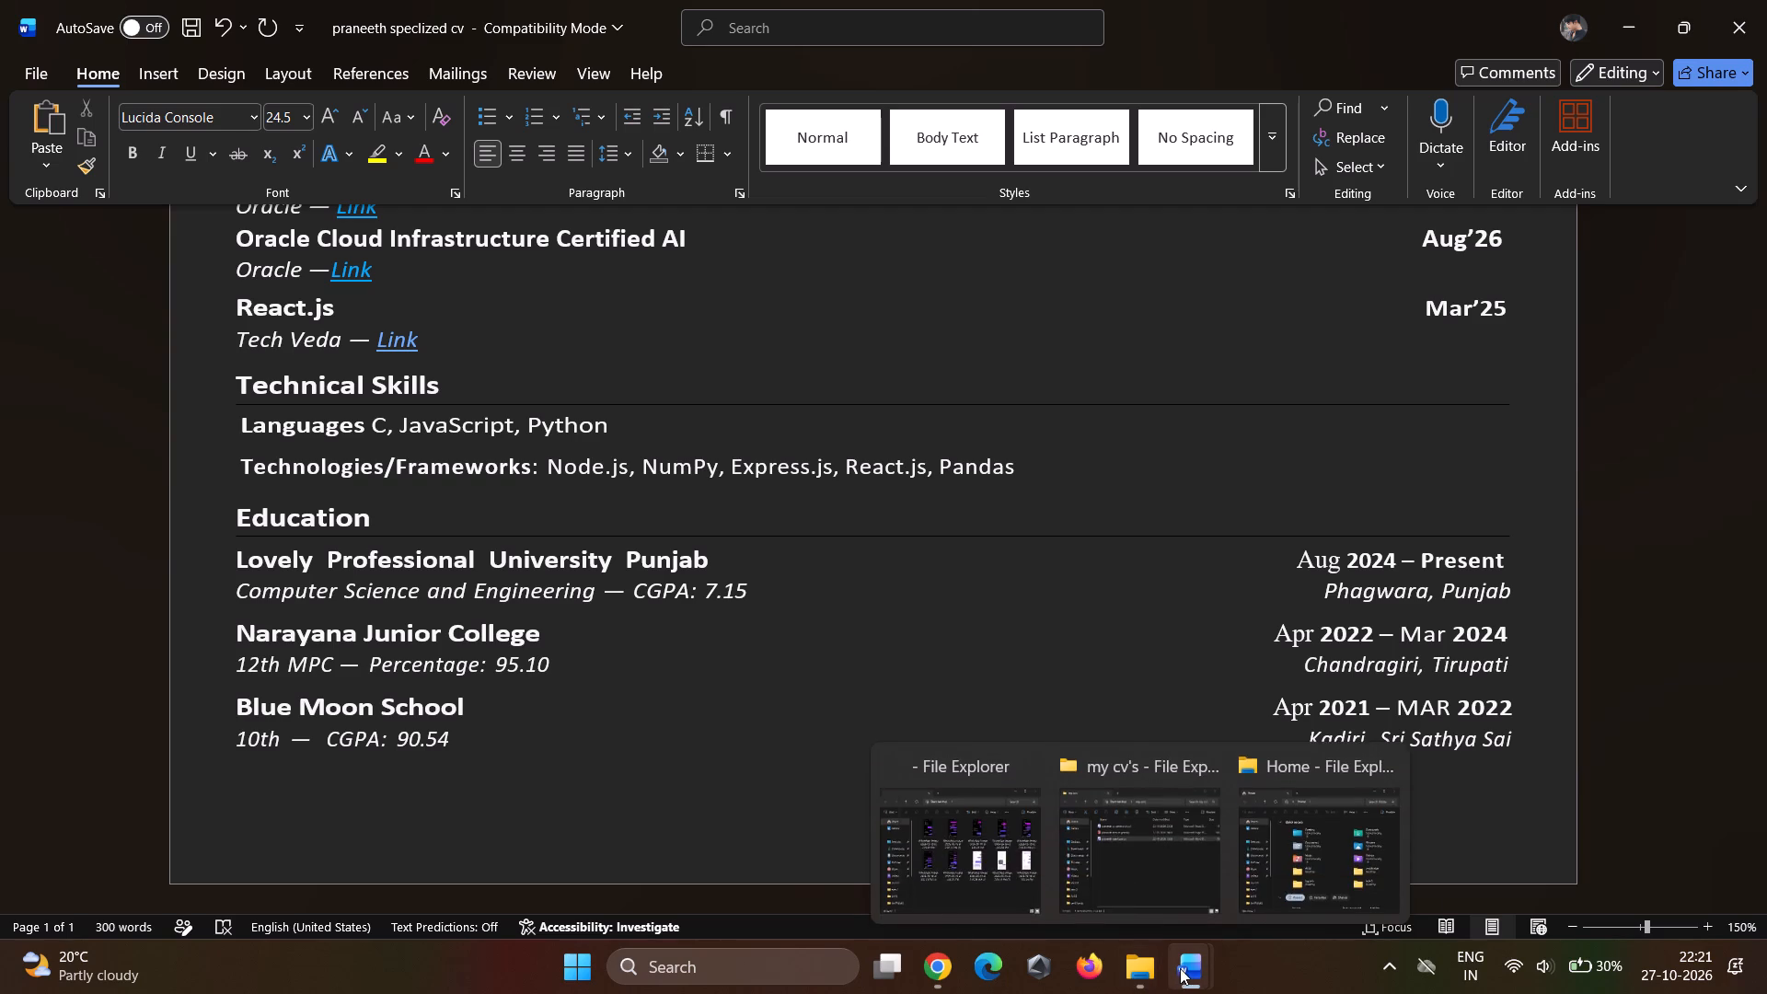
pyautogui.click(1113, 866)
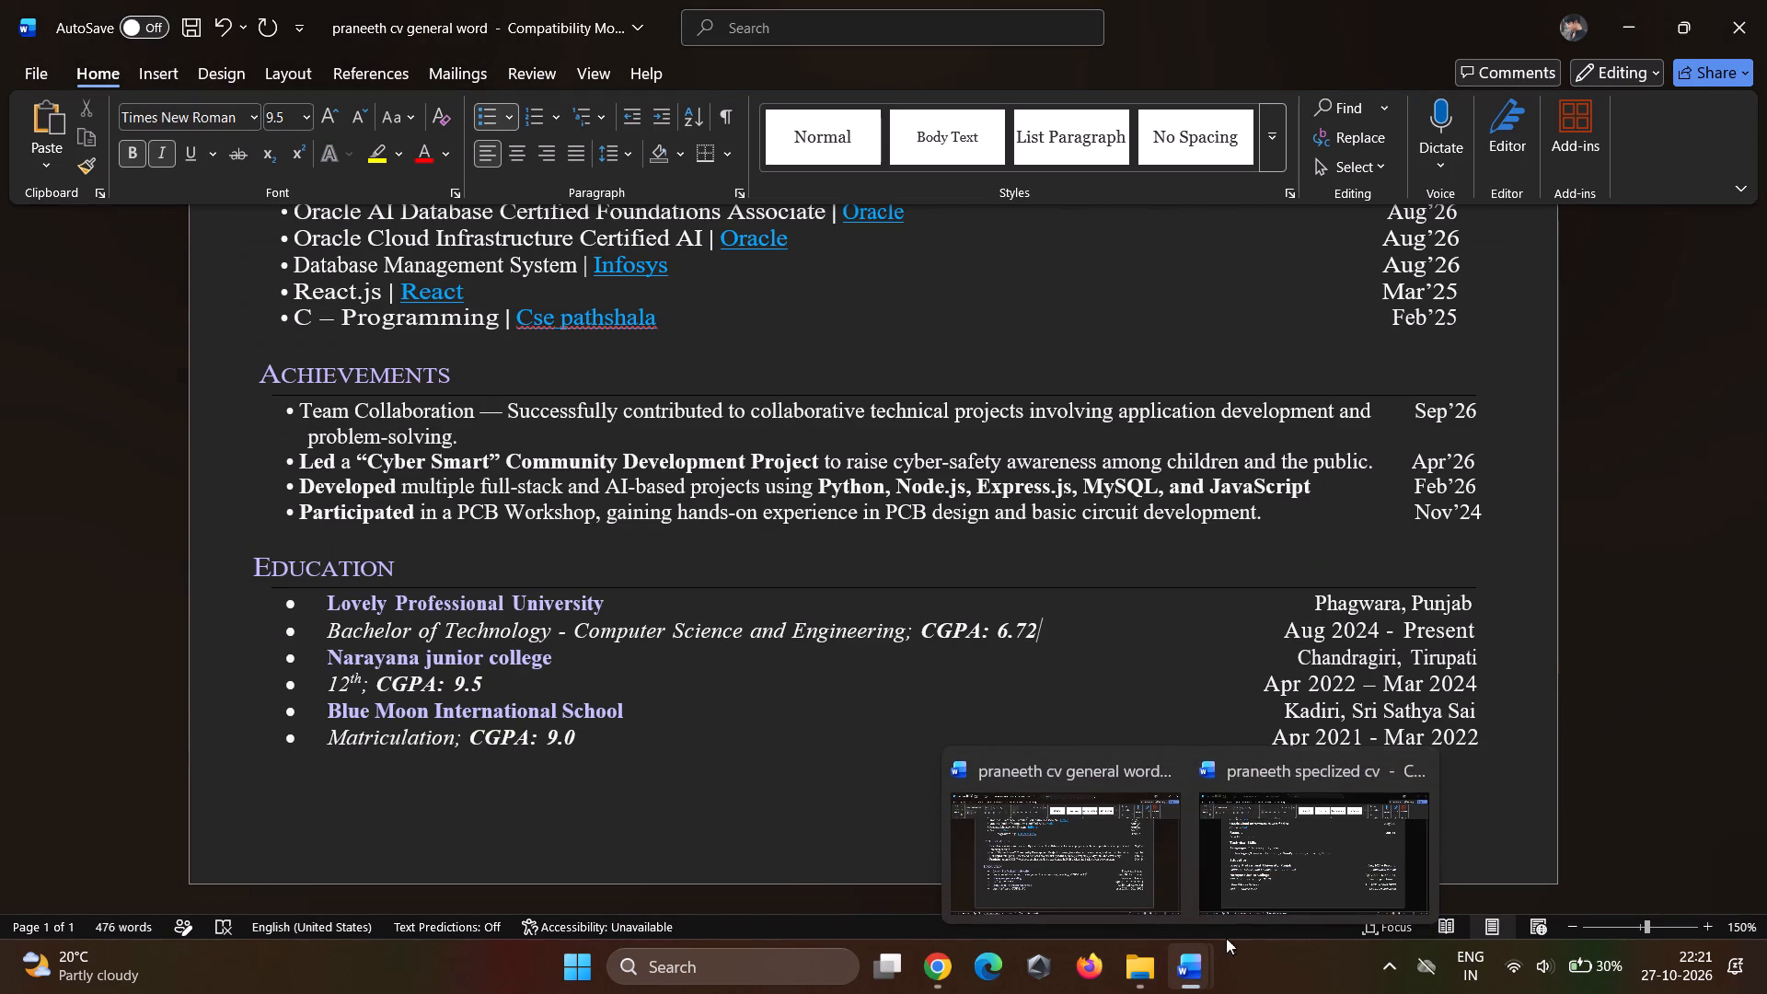
pyautogui.click(1253, 890)
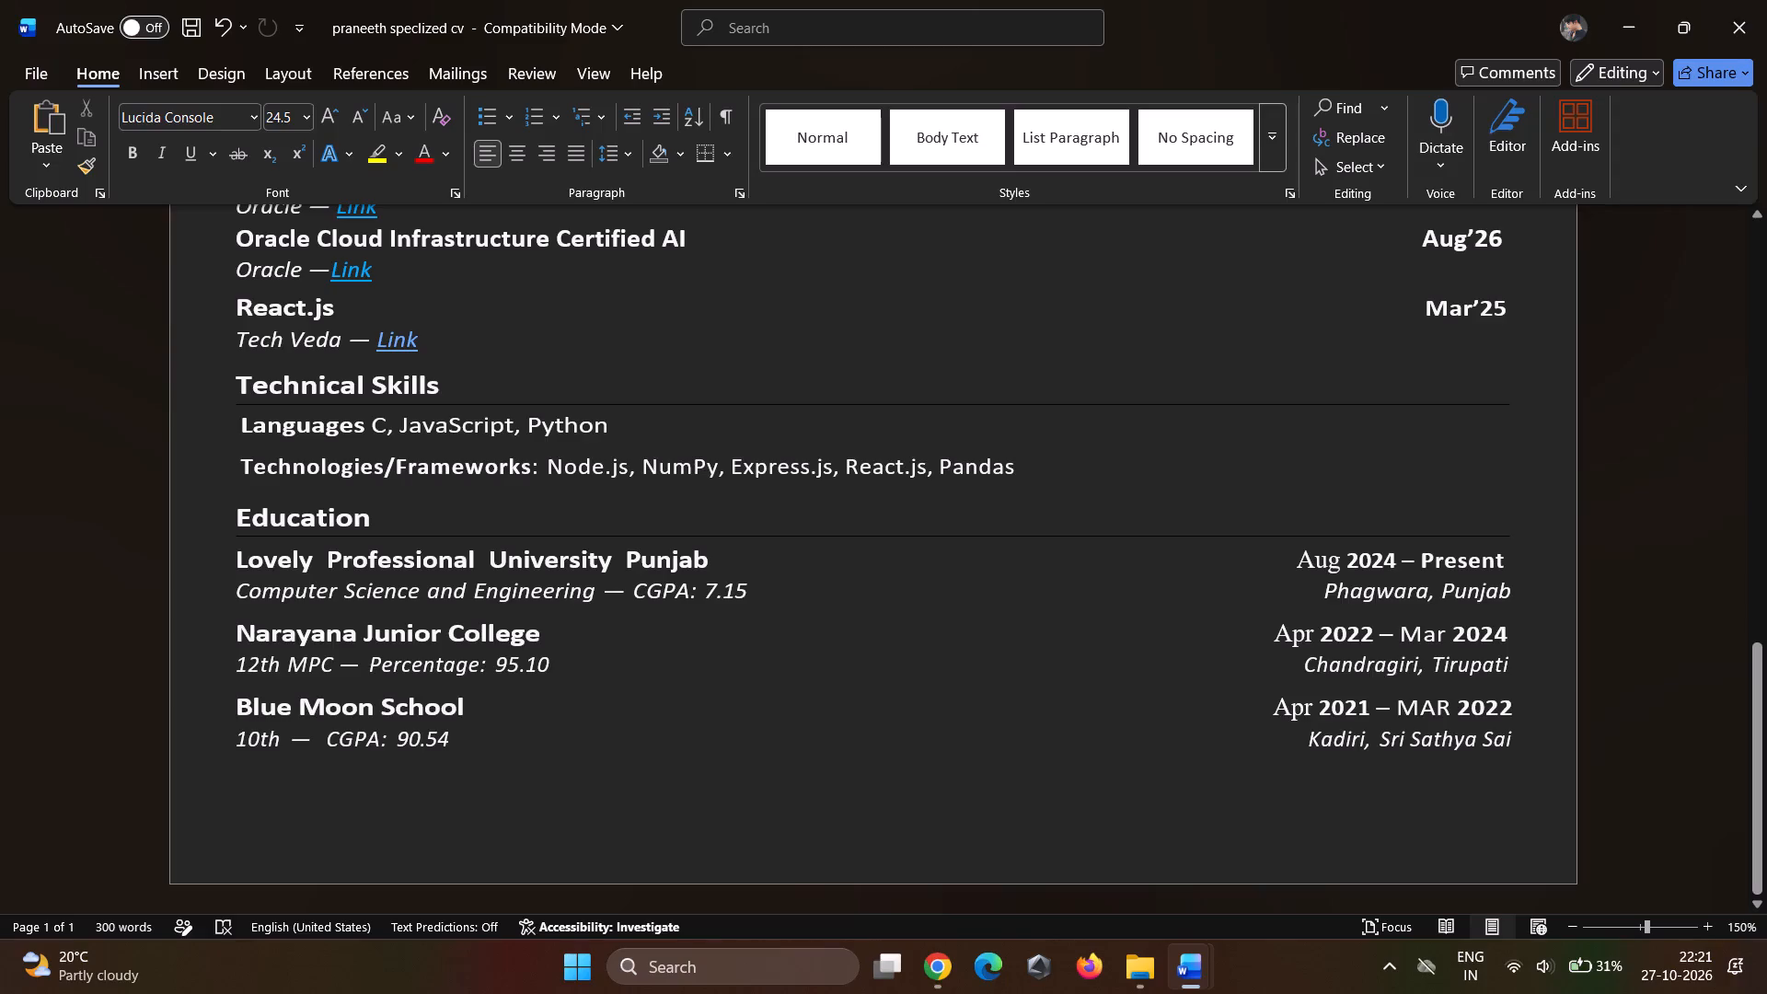
pyautogui.scroll(5, 1138, 631)
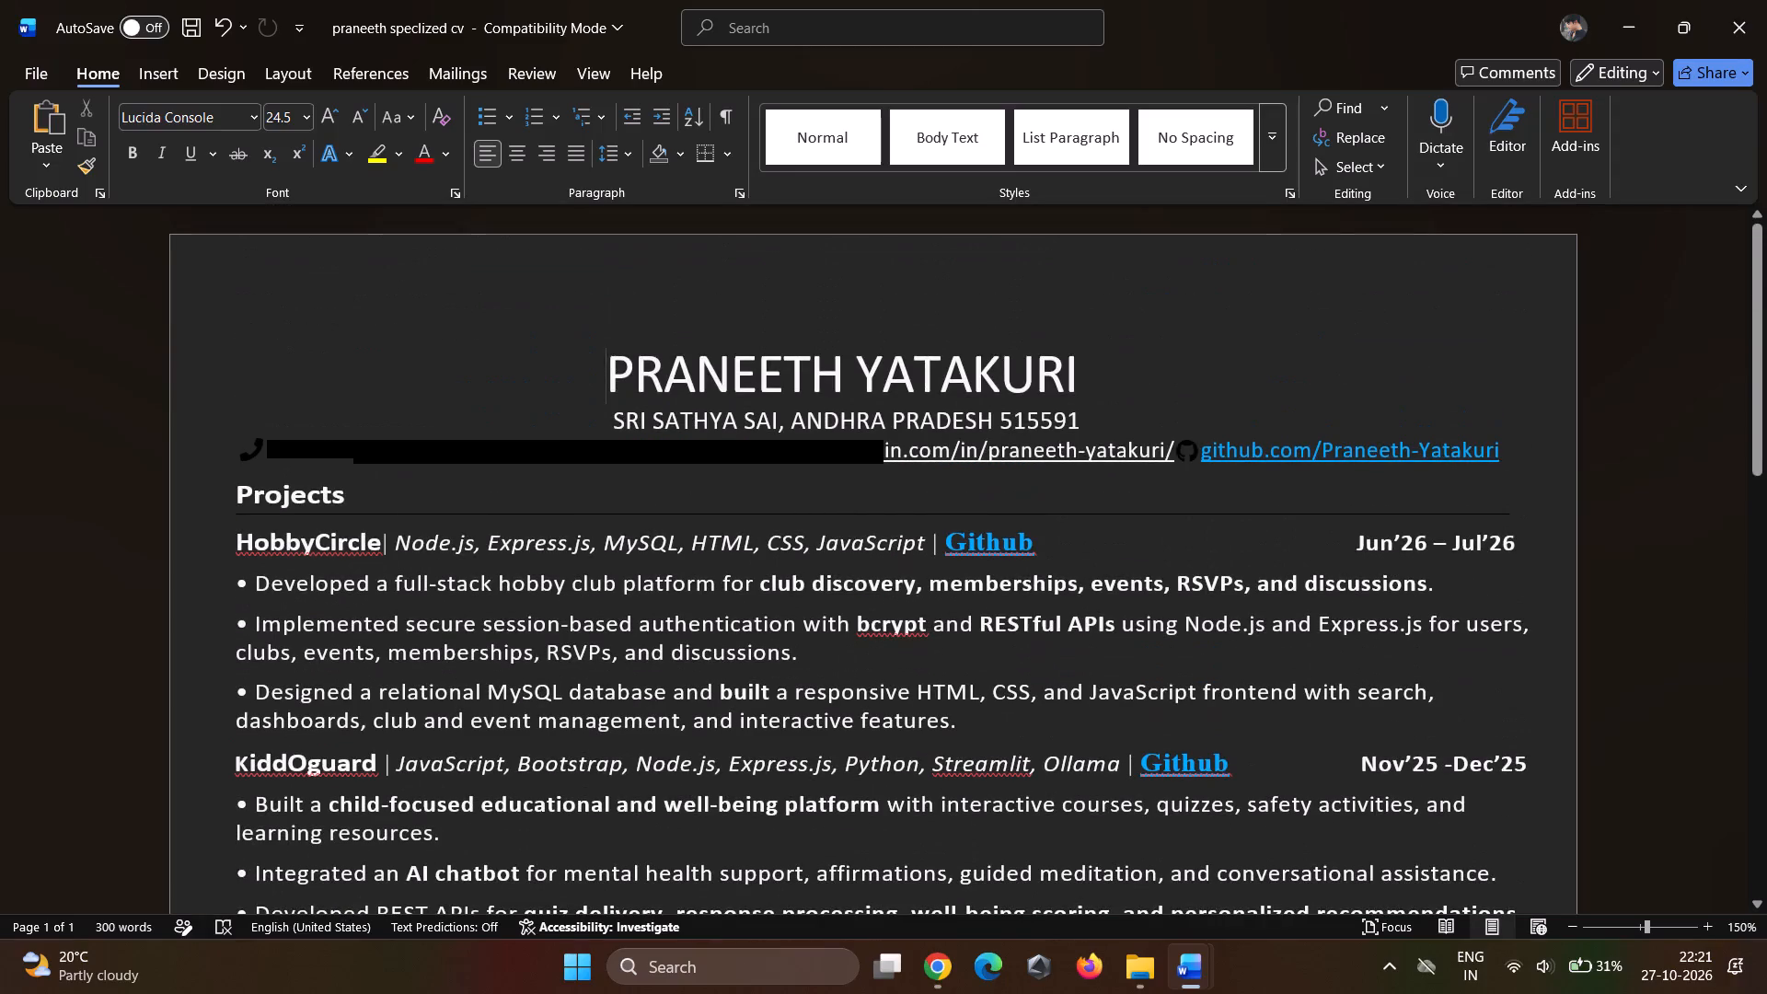
pyautogui.scroll(-4, 1138, 631)
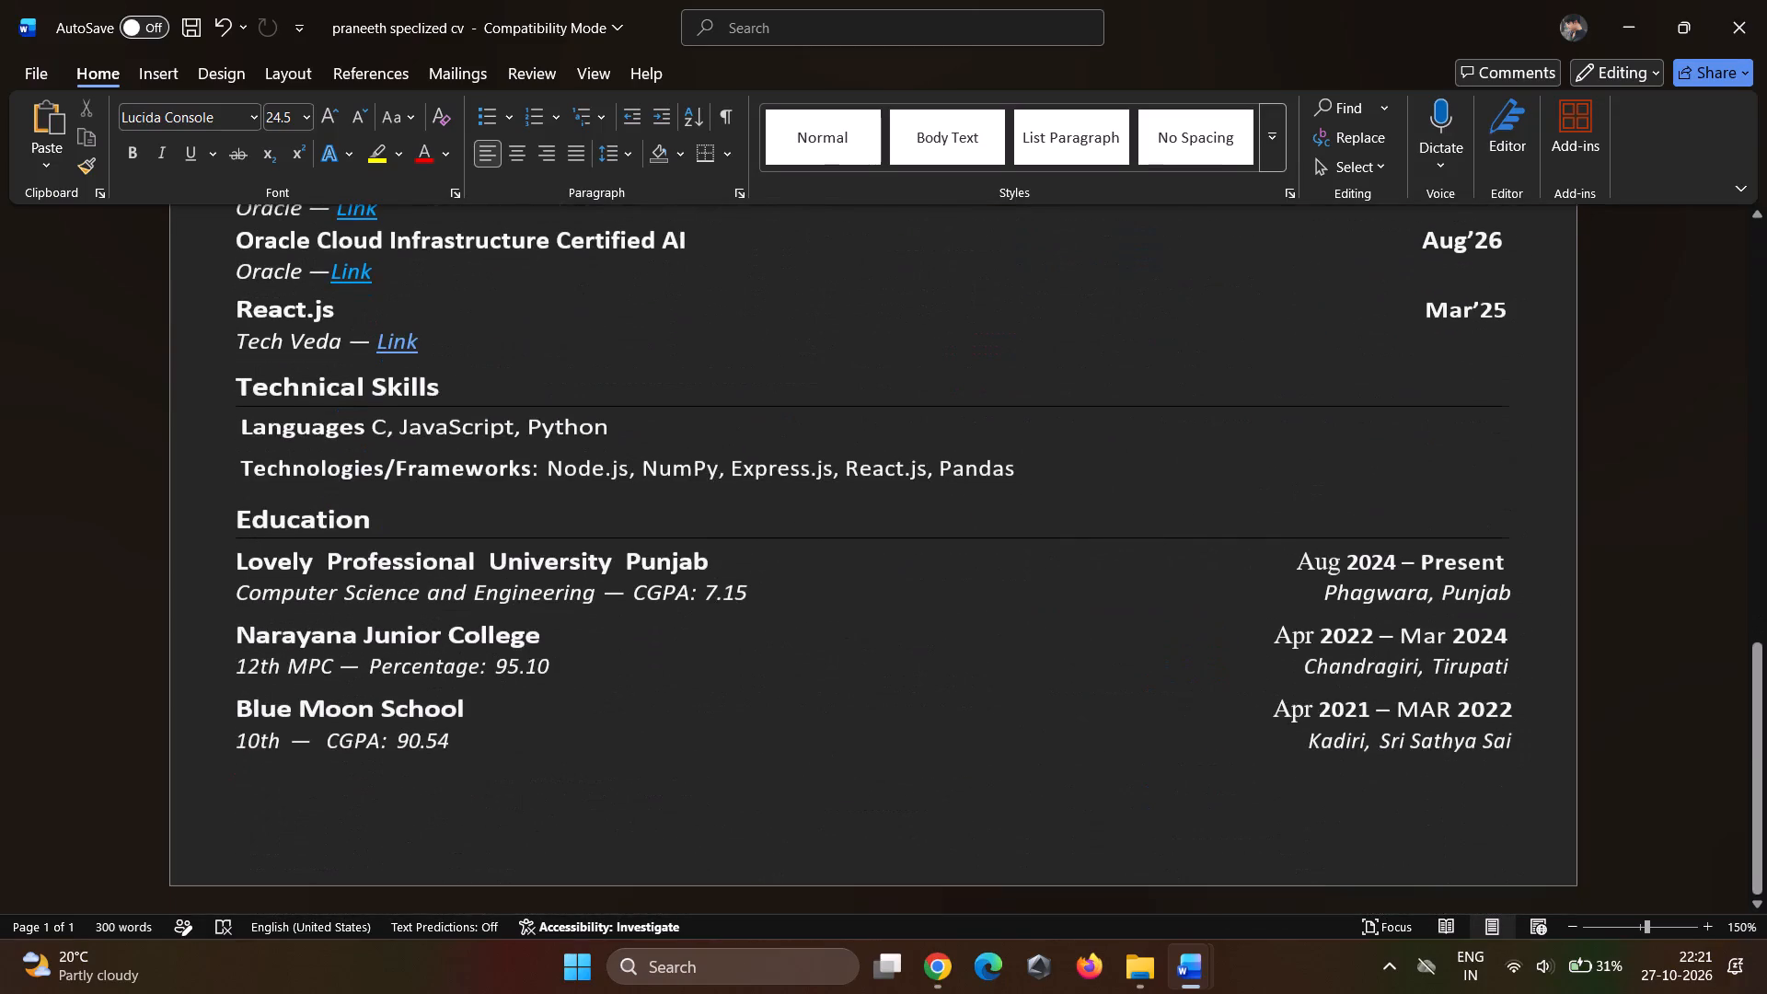
# Open the updated cv 271026 PDF from the Downloads folder, check its Education section and minimize the viewer.
pyautogui.press('super+e')
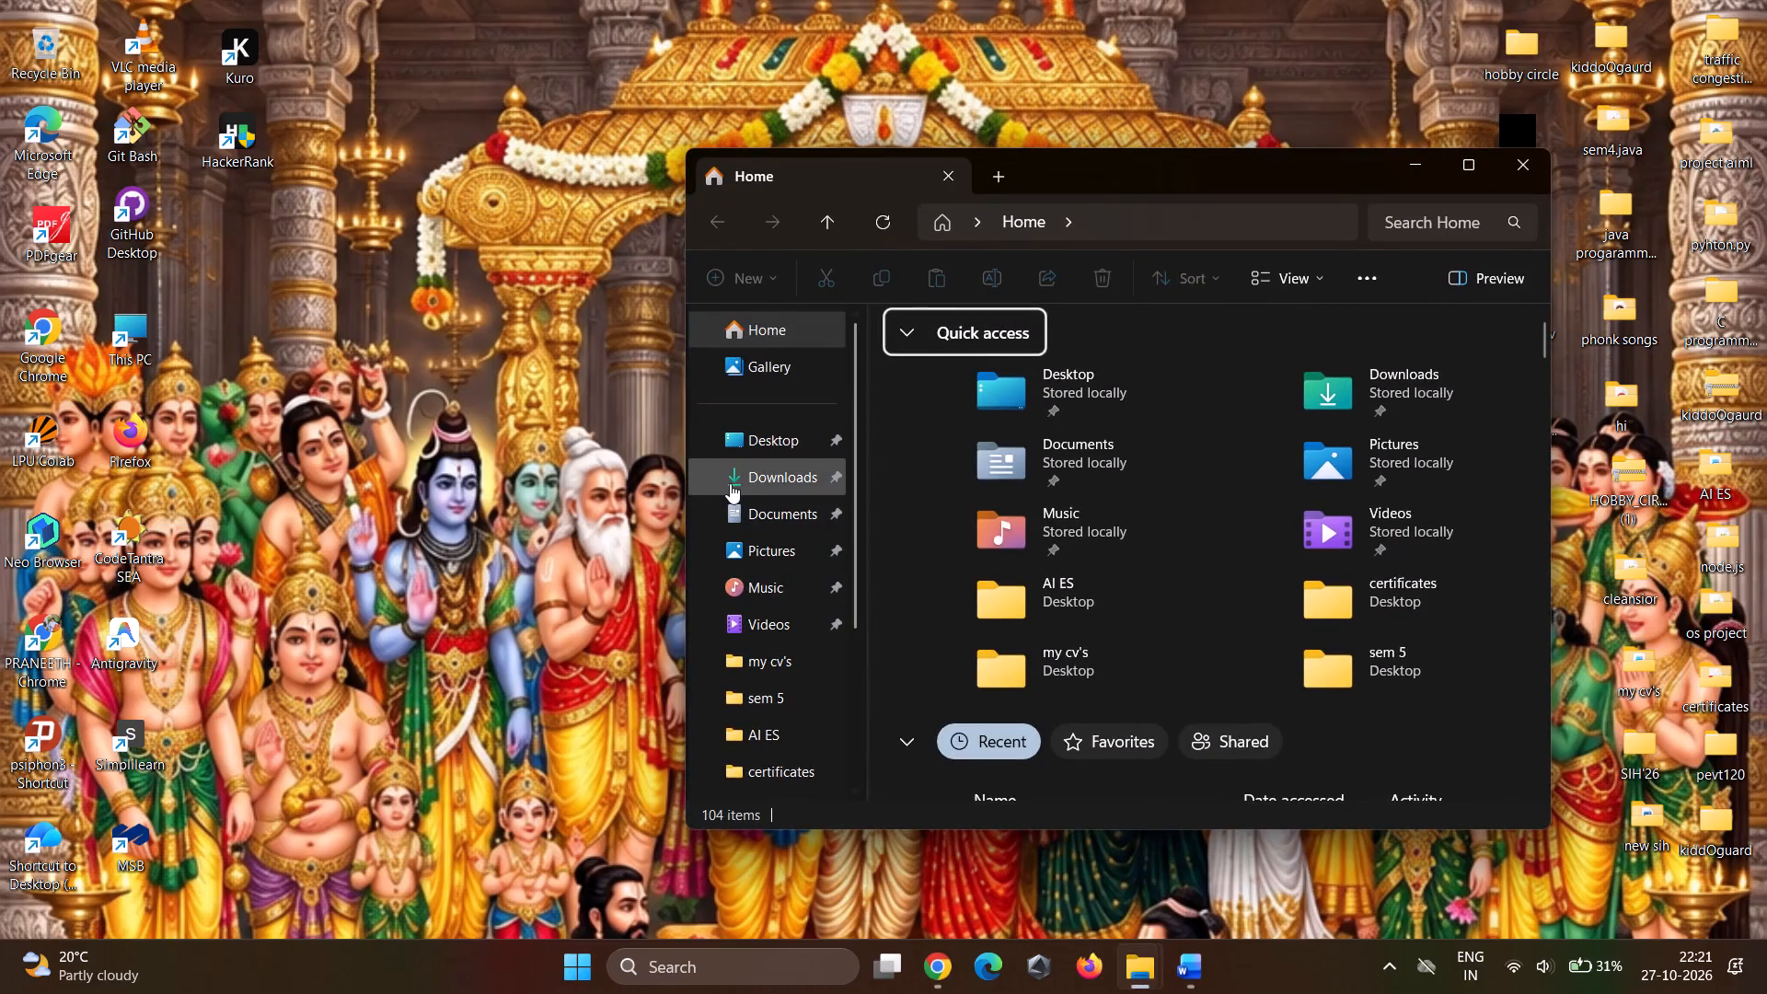
pyautogui.click(730, 484)
pyautogui.doubleClick(1031, 384)
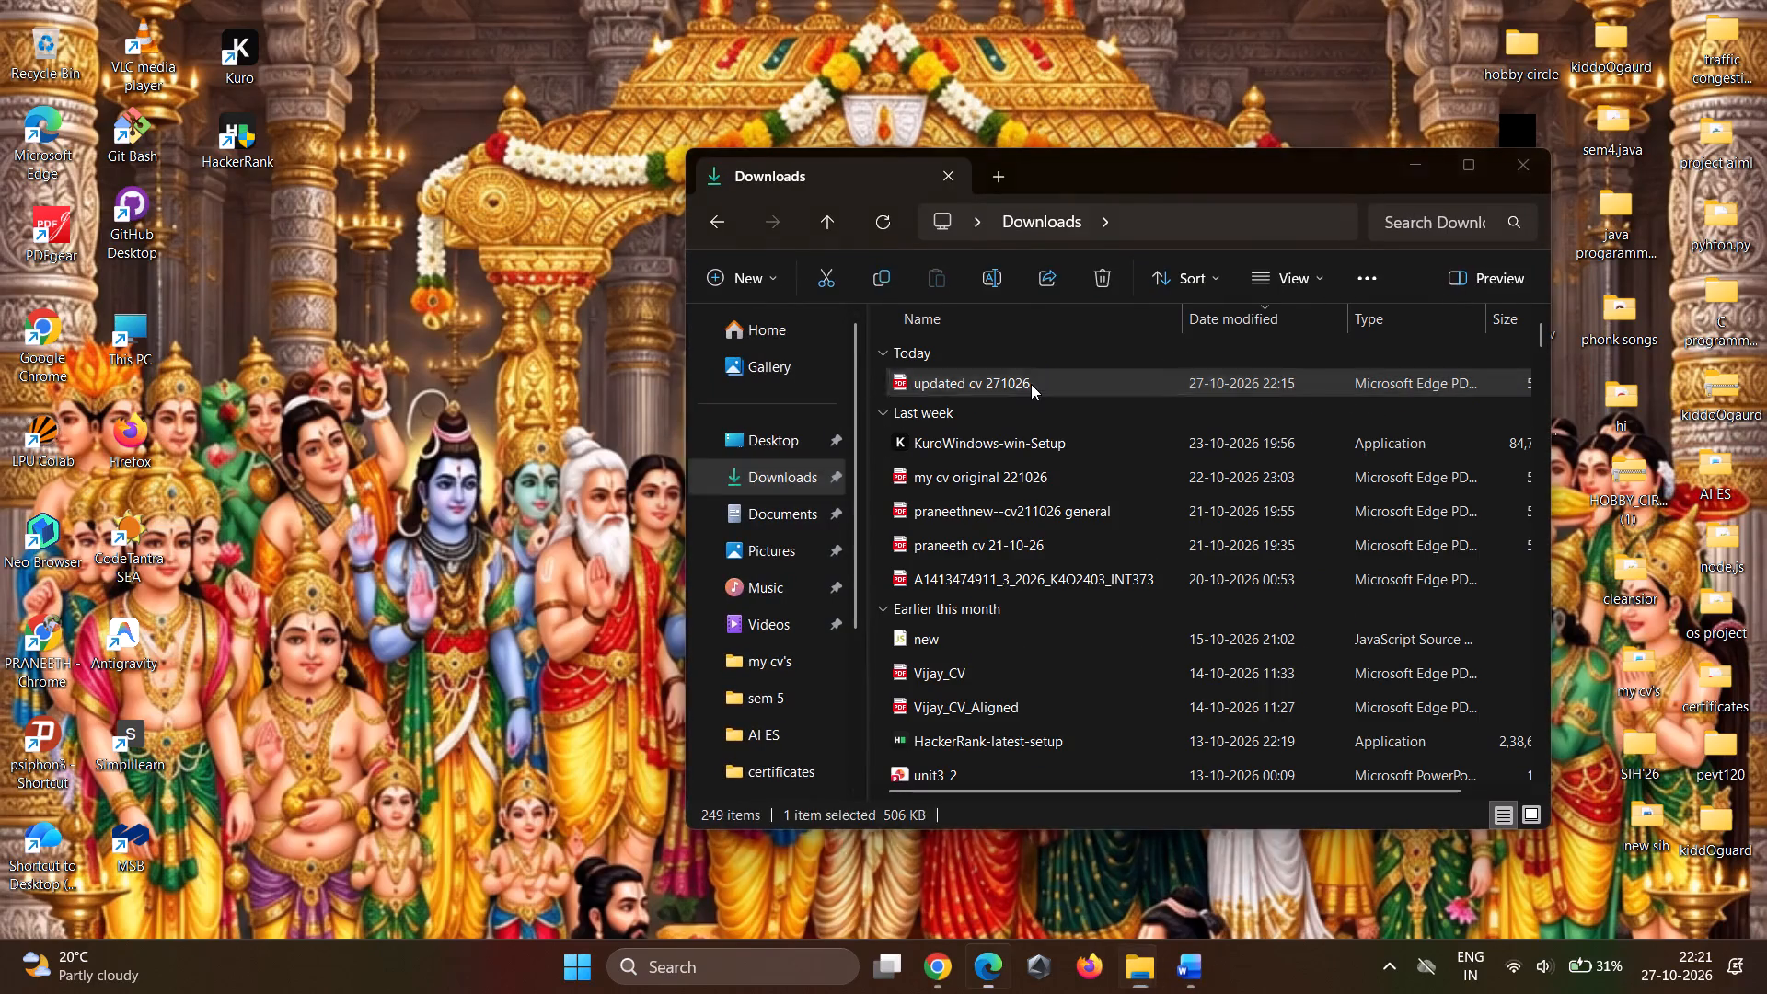
pyautogui.scroll(-2, 778, 502)
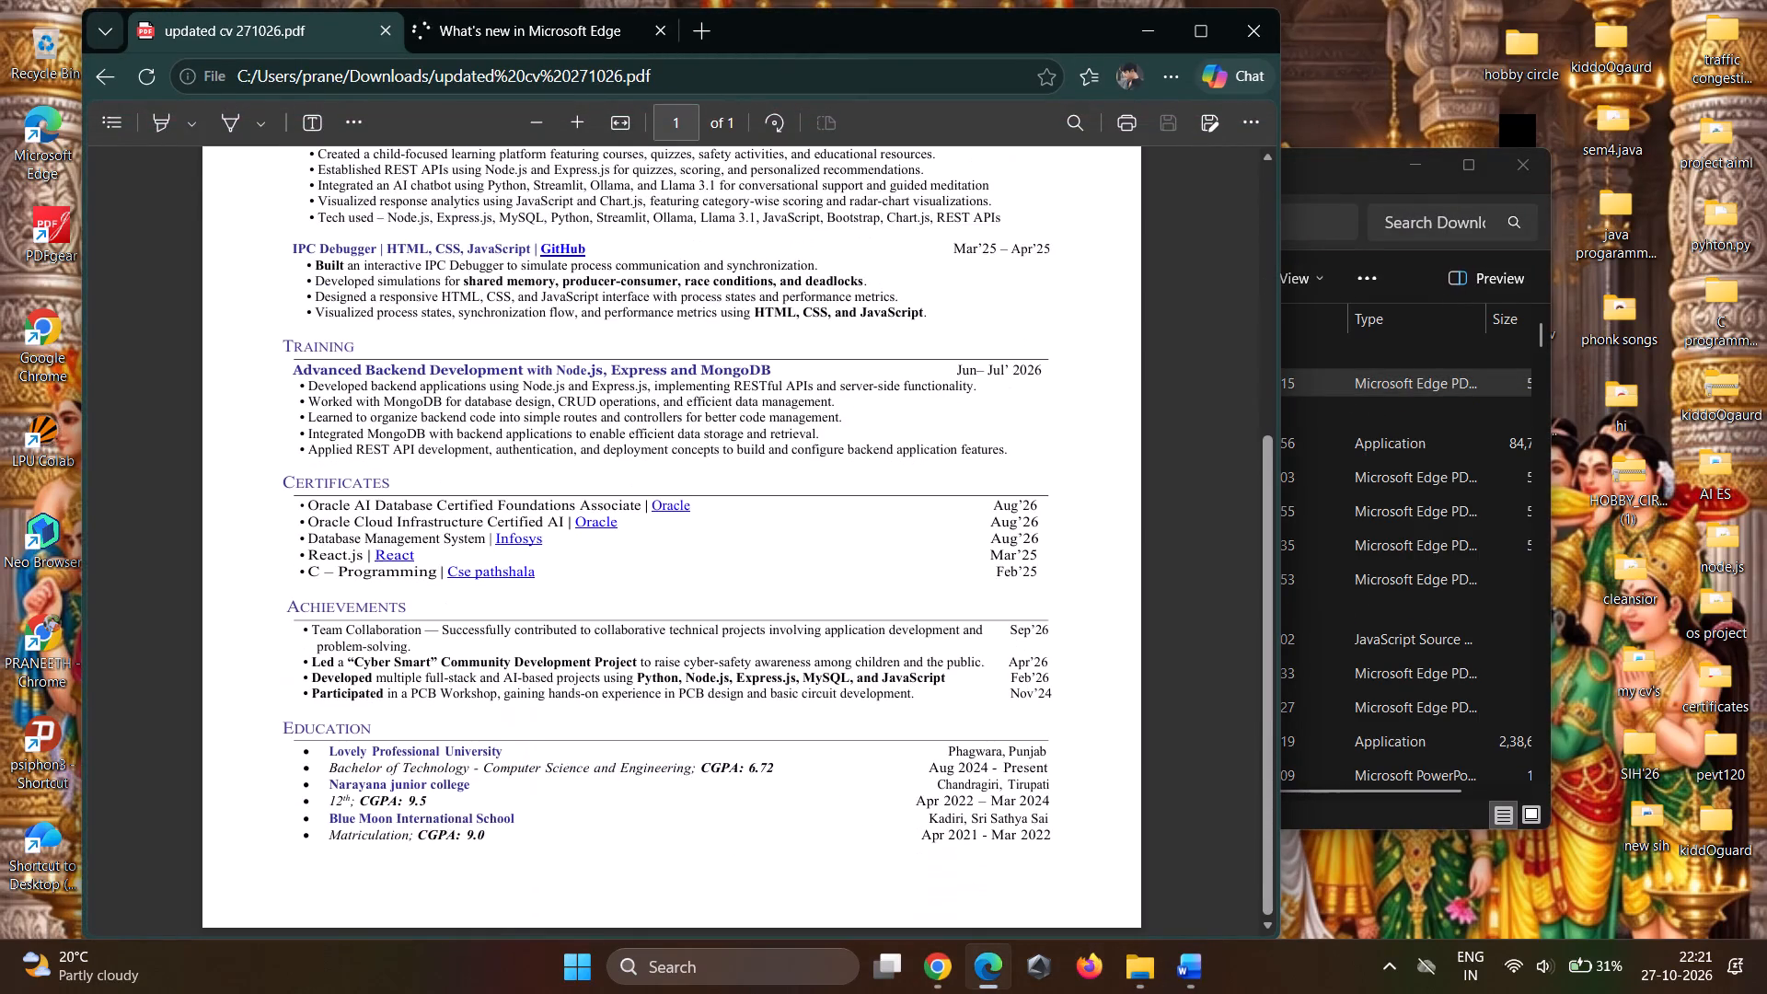
pyautogui.scroll(-1, 778, 502)
pyautogui.click(1141, 36)
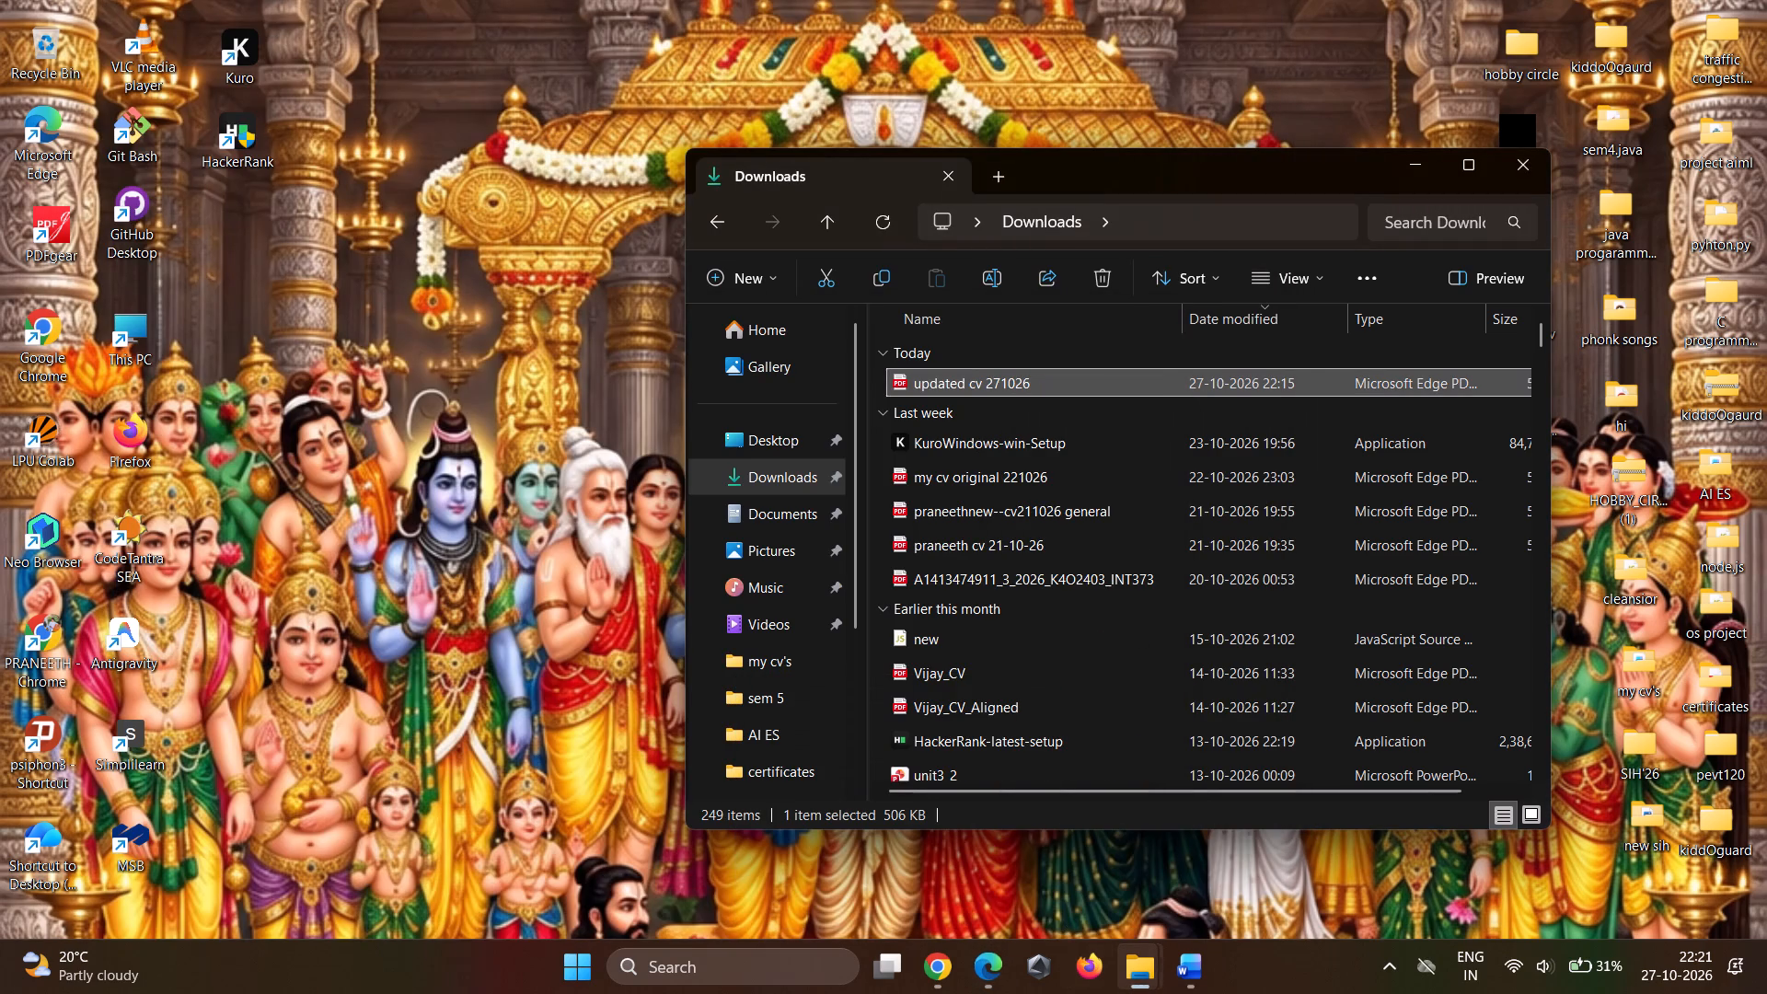
# Switch to the specialized CV in Word and set the Lovely Professional University CGPA to 6.72 in its Education section.
pyautogui.click(1108, 847)
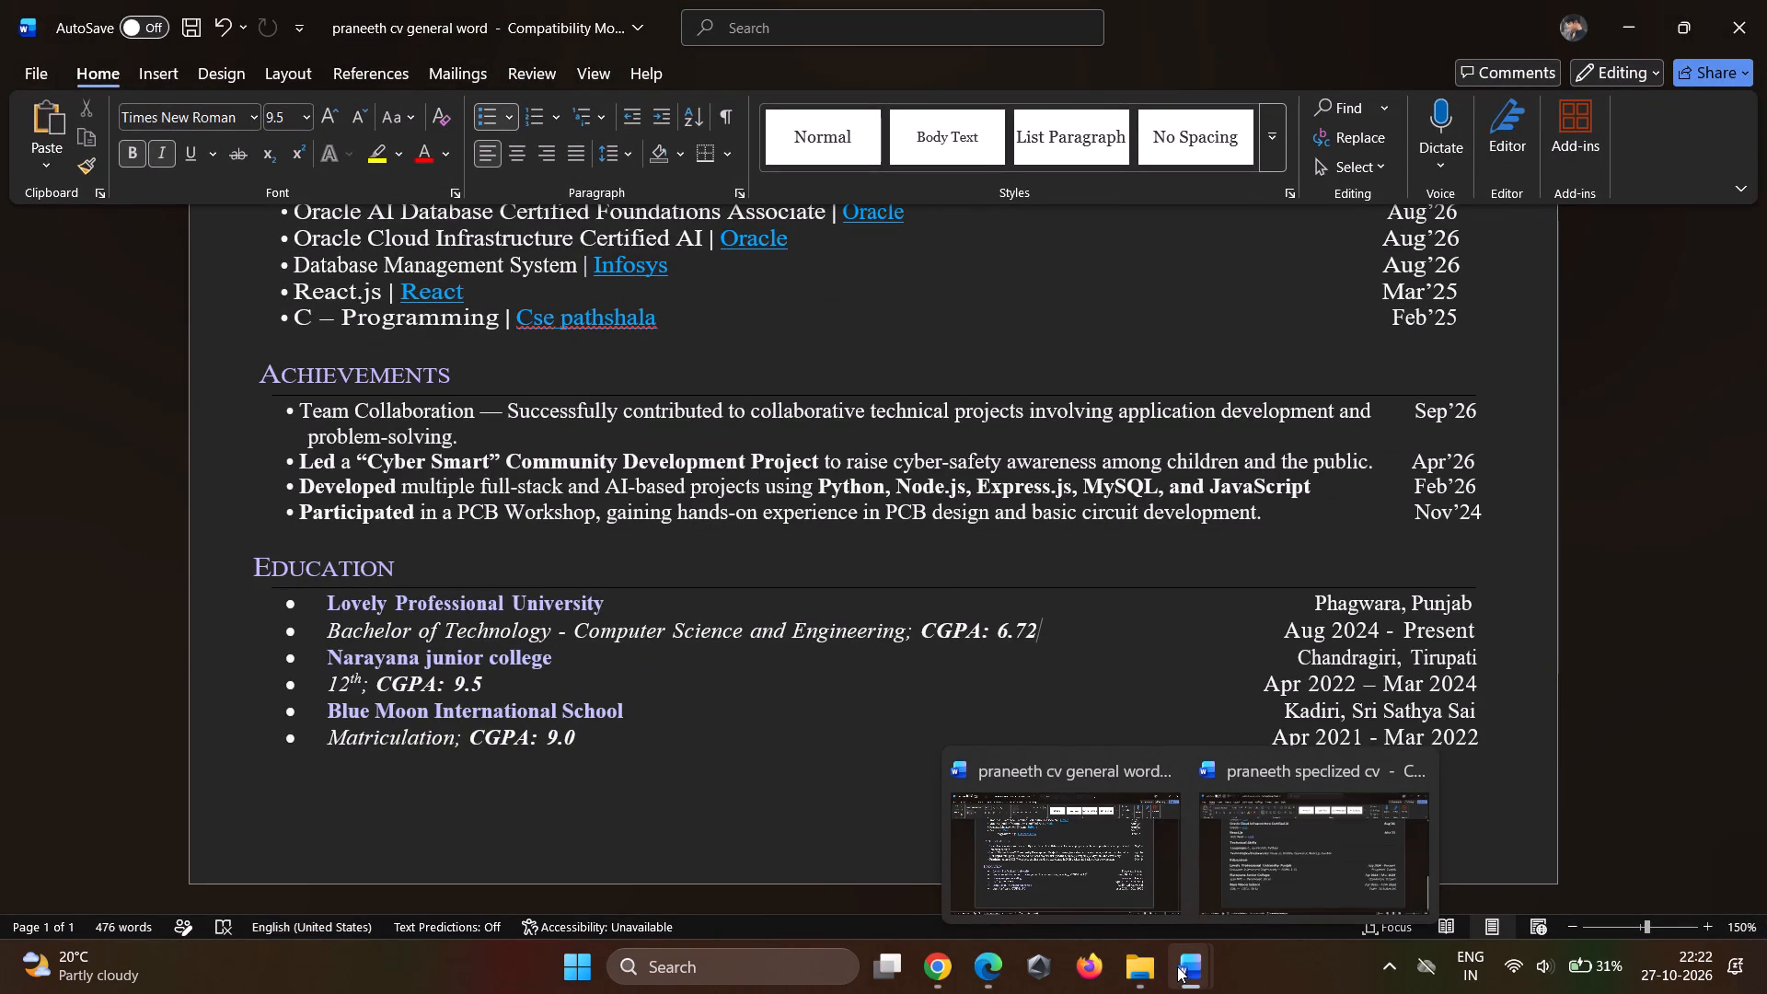
pyautogui.click(1288, 843)
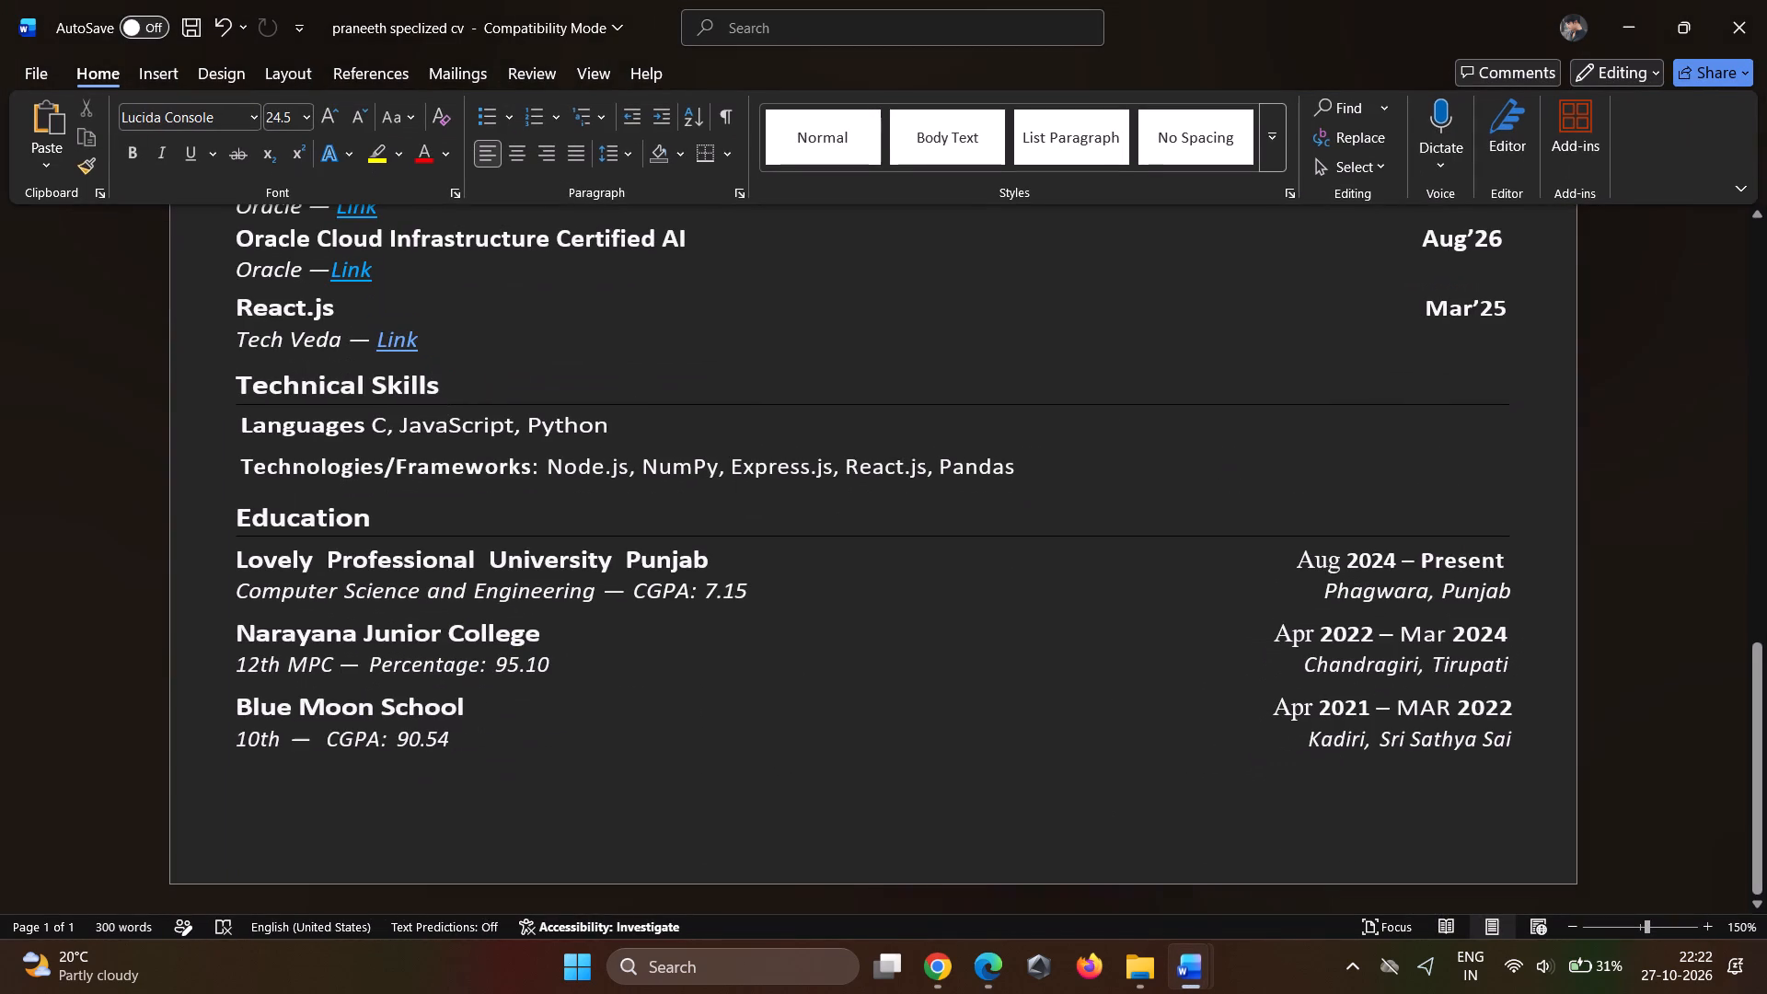
pyautogui.click(748, 595)
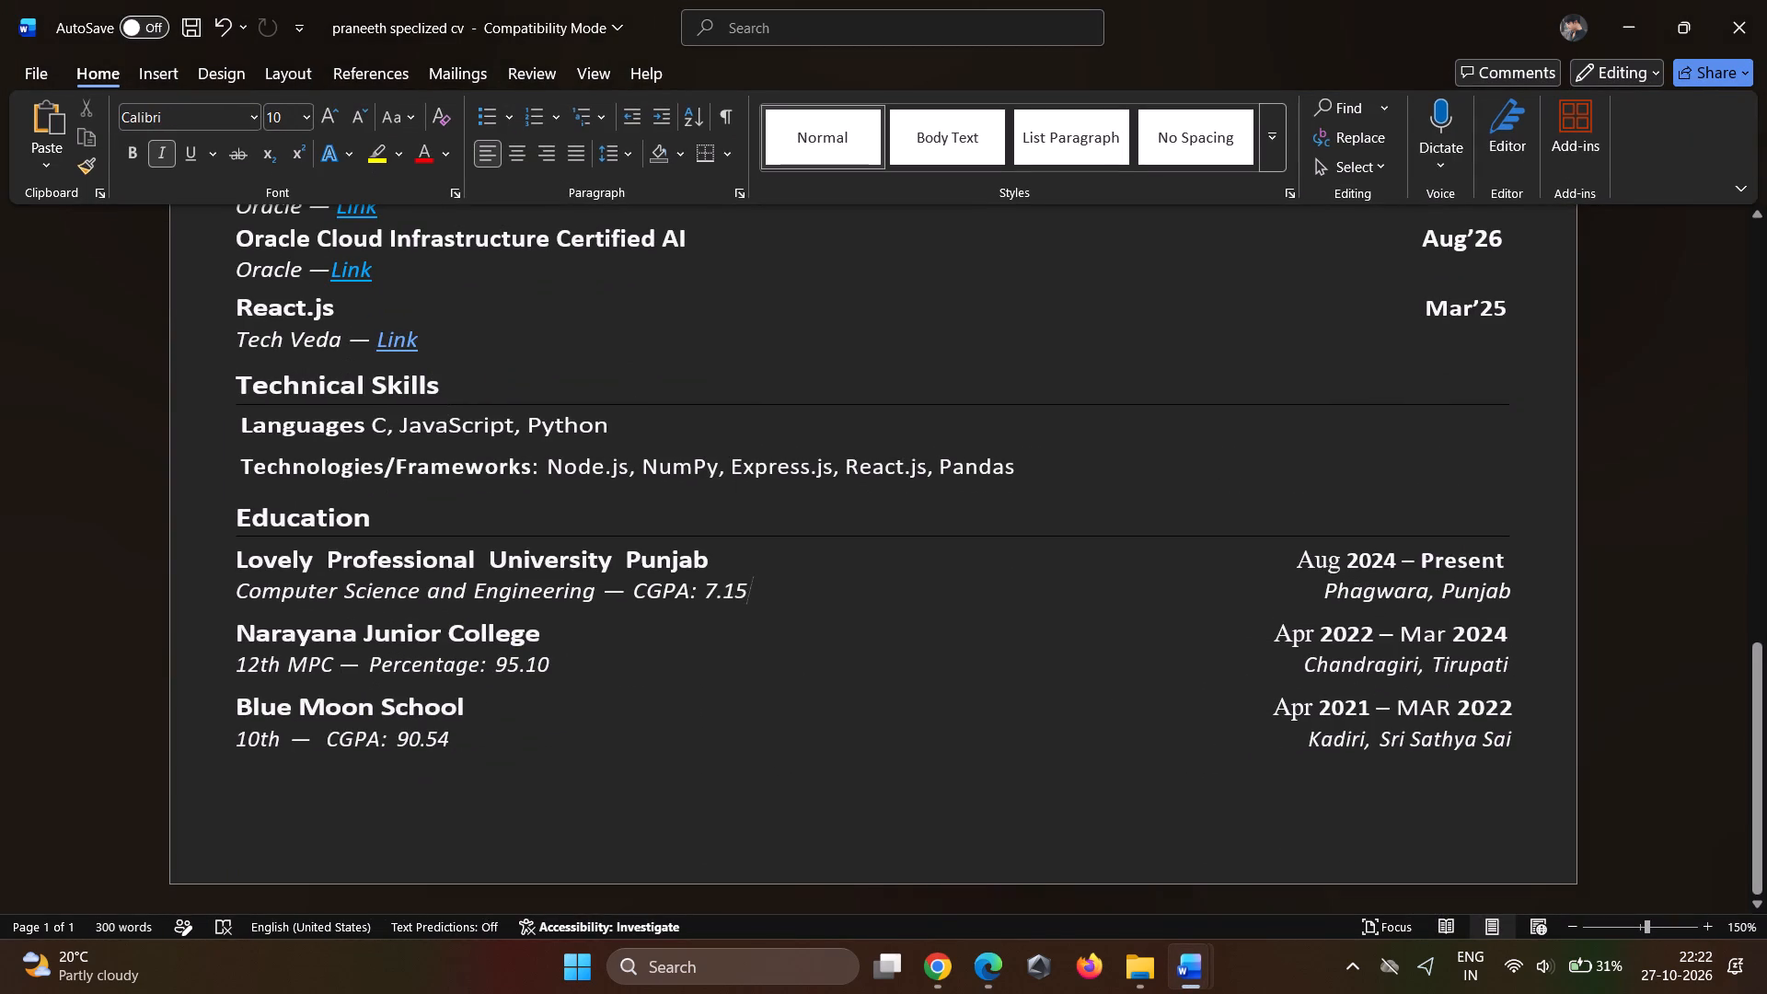
pyautogui.press('Left')
pyautogui.press('Left')
pyautogui.press('Left')
pyautogui.press('BackSpace')
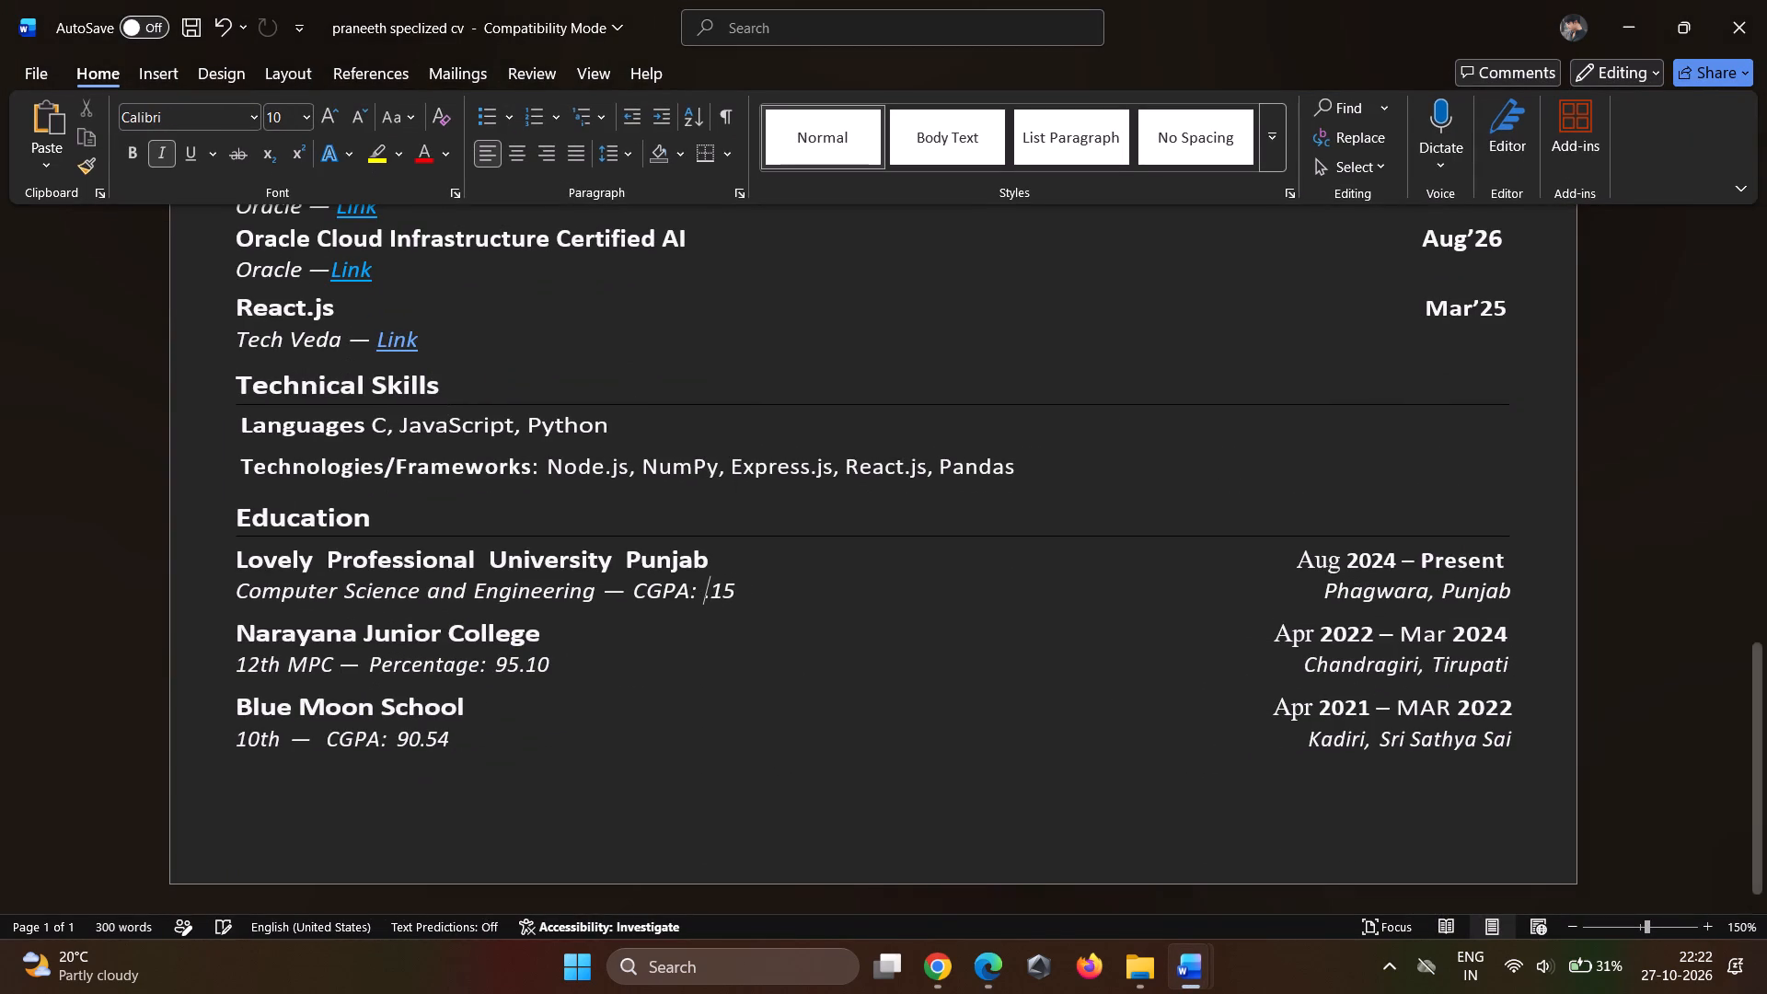
pyautogui.press('6')
pyautogui.press('Right')
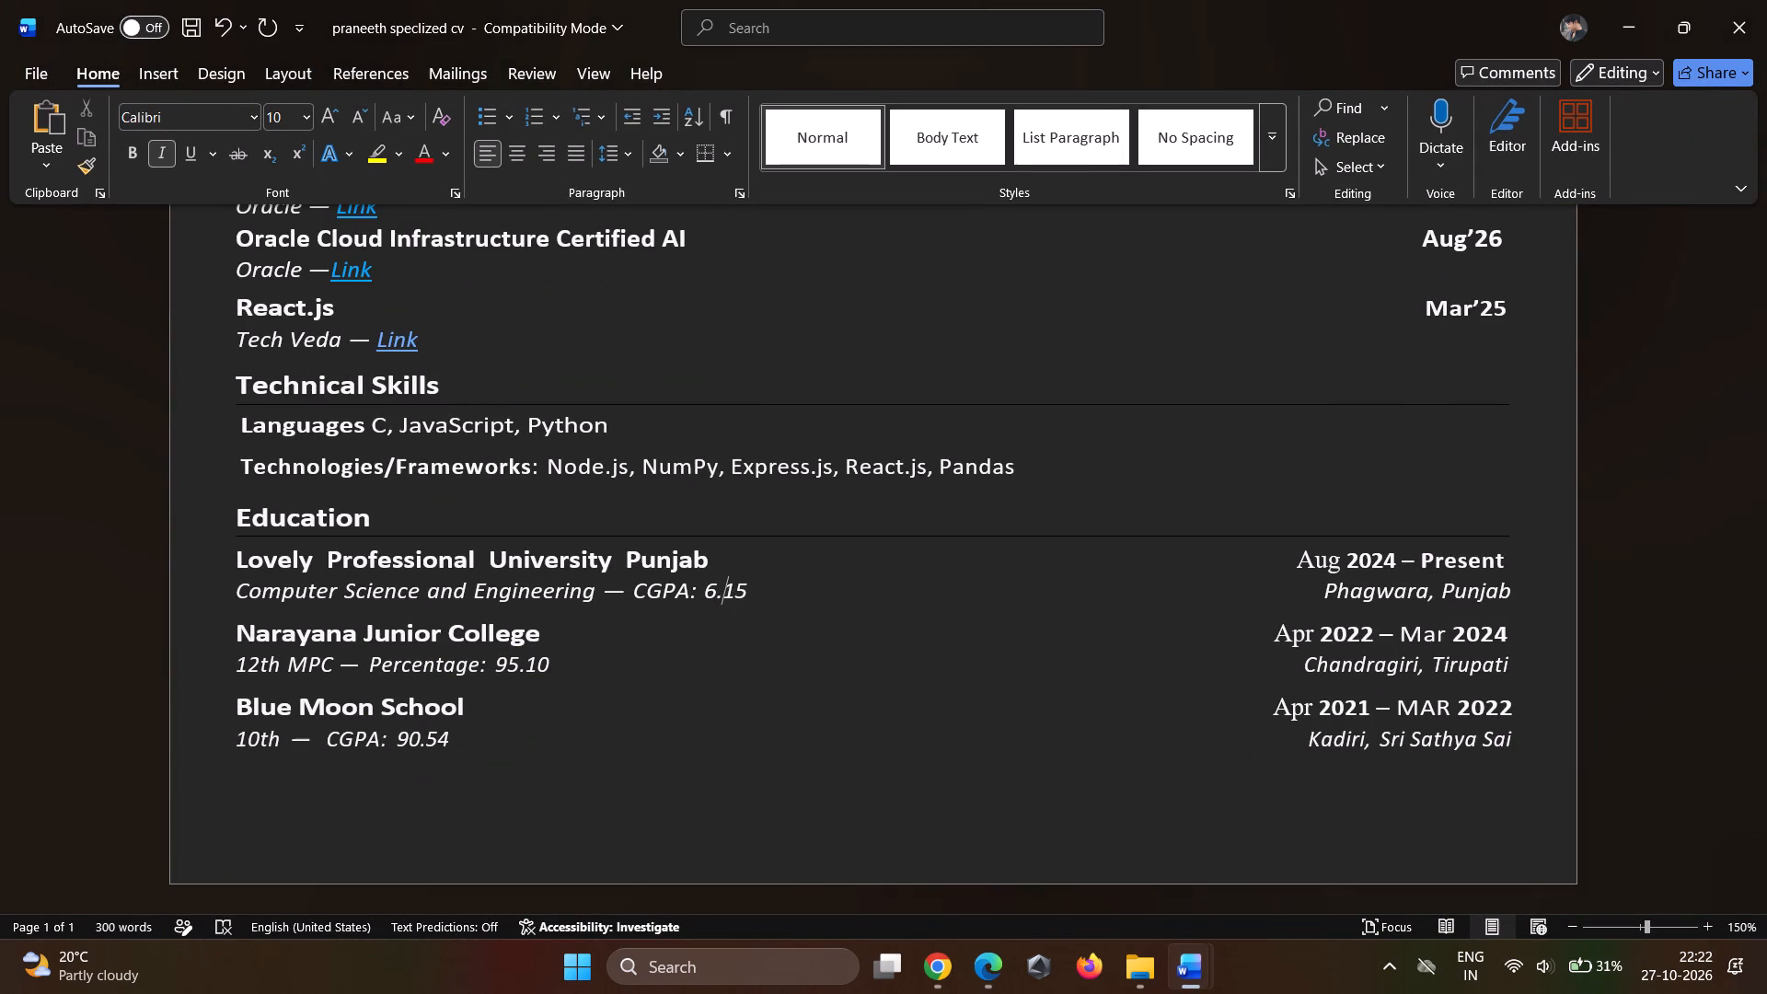
pyautogui.press('Right')
pyautogui.press('BackSpace')
pyautogui.press('7')
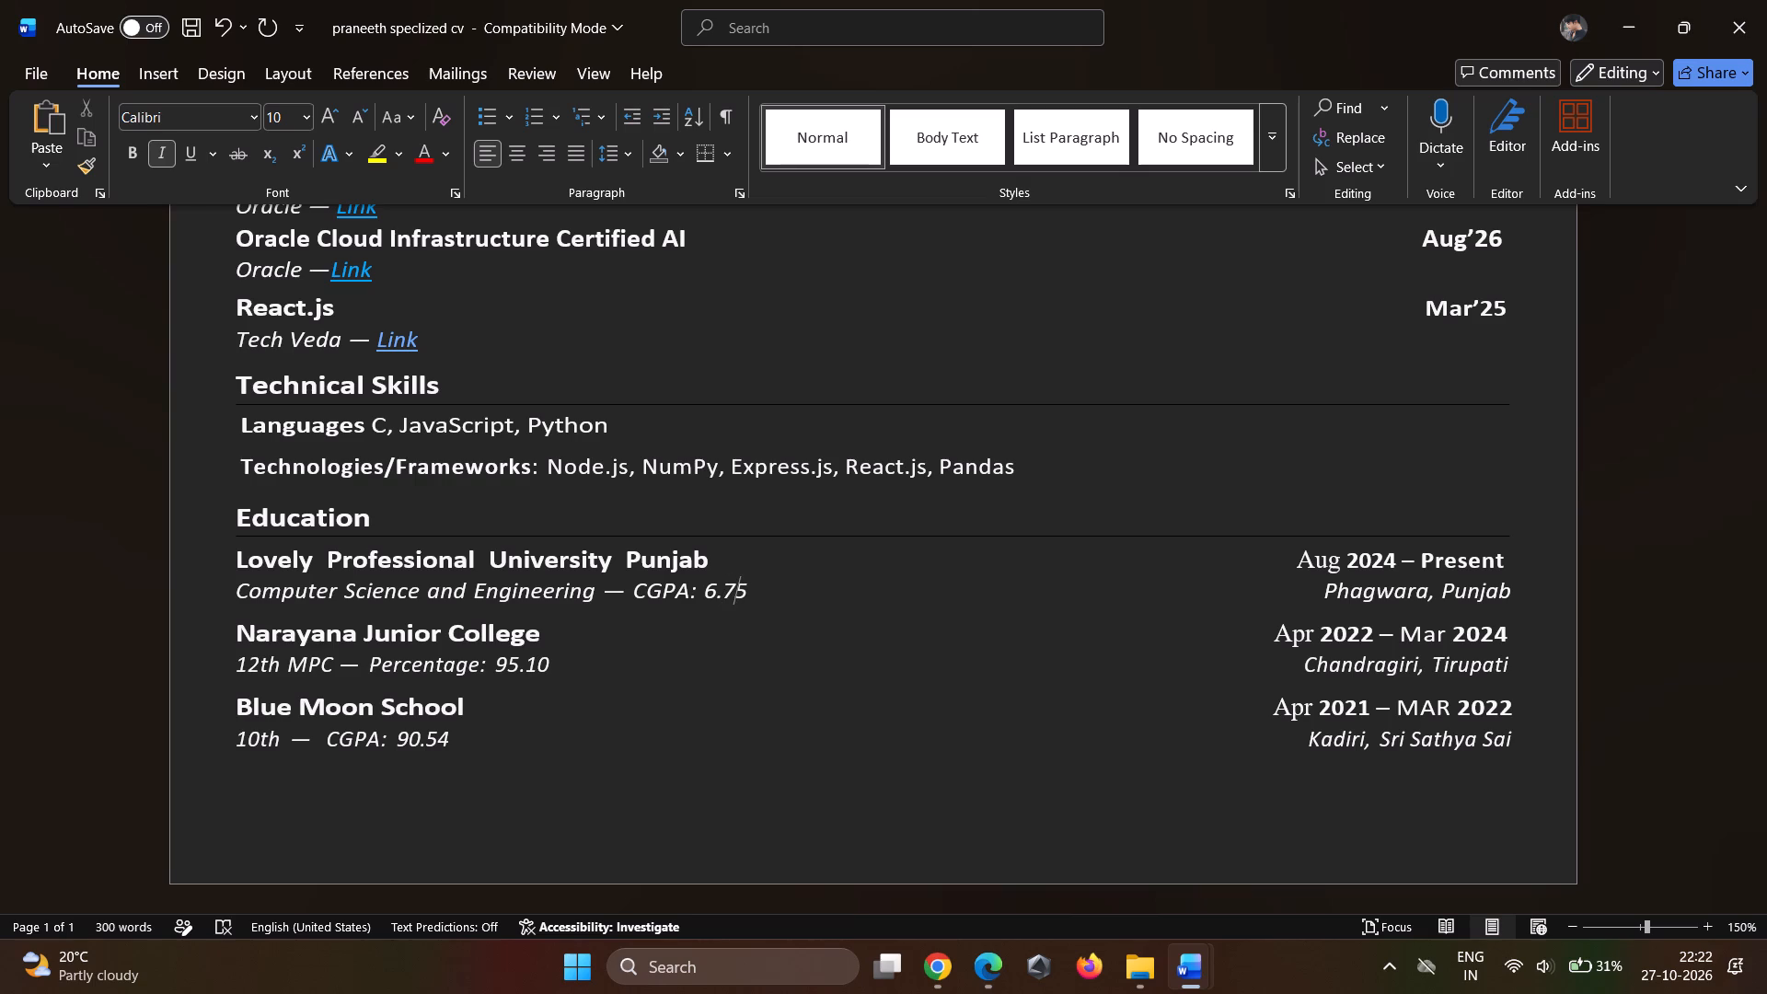
pyautogui.press('Right')
pyautogui.press('\\')
pyautogui.press('BackSpace')
pyautogui.press('BackSpace')
pyautogui.press('2')
# Open the Tech Veda certificate link under React.js to check its target, close the certificate page and return to the specialized CV.
pyautogui.scroll(1, 832, 456)
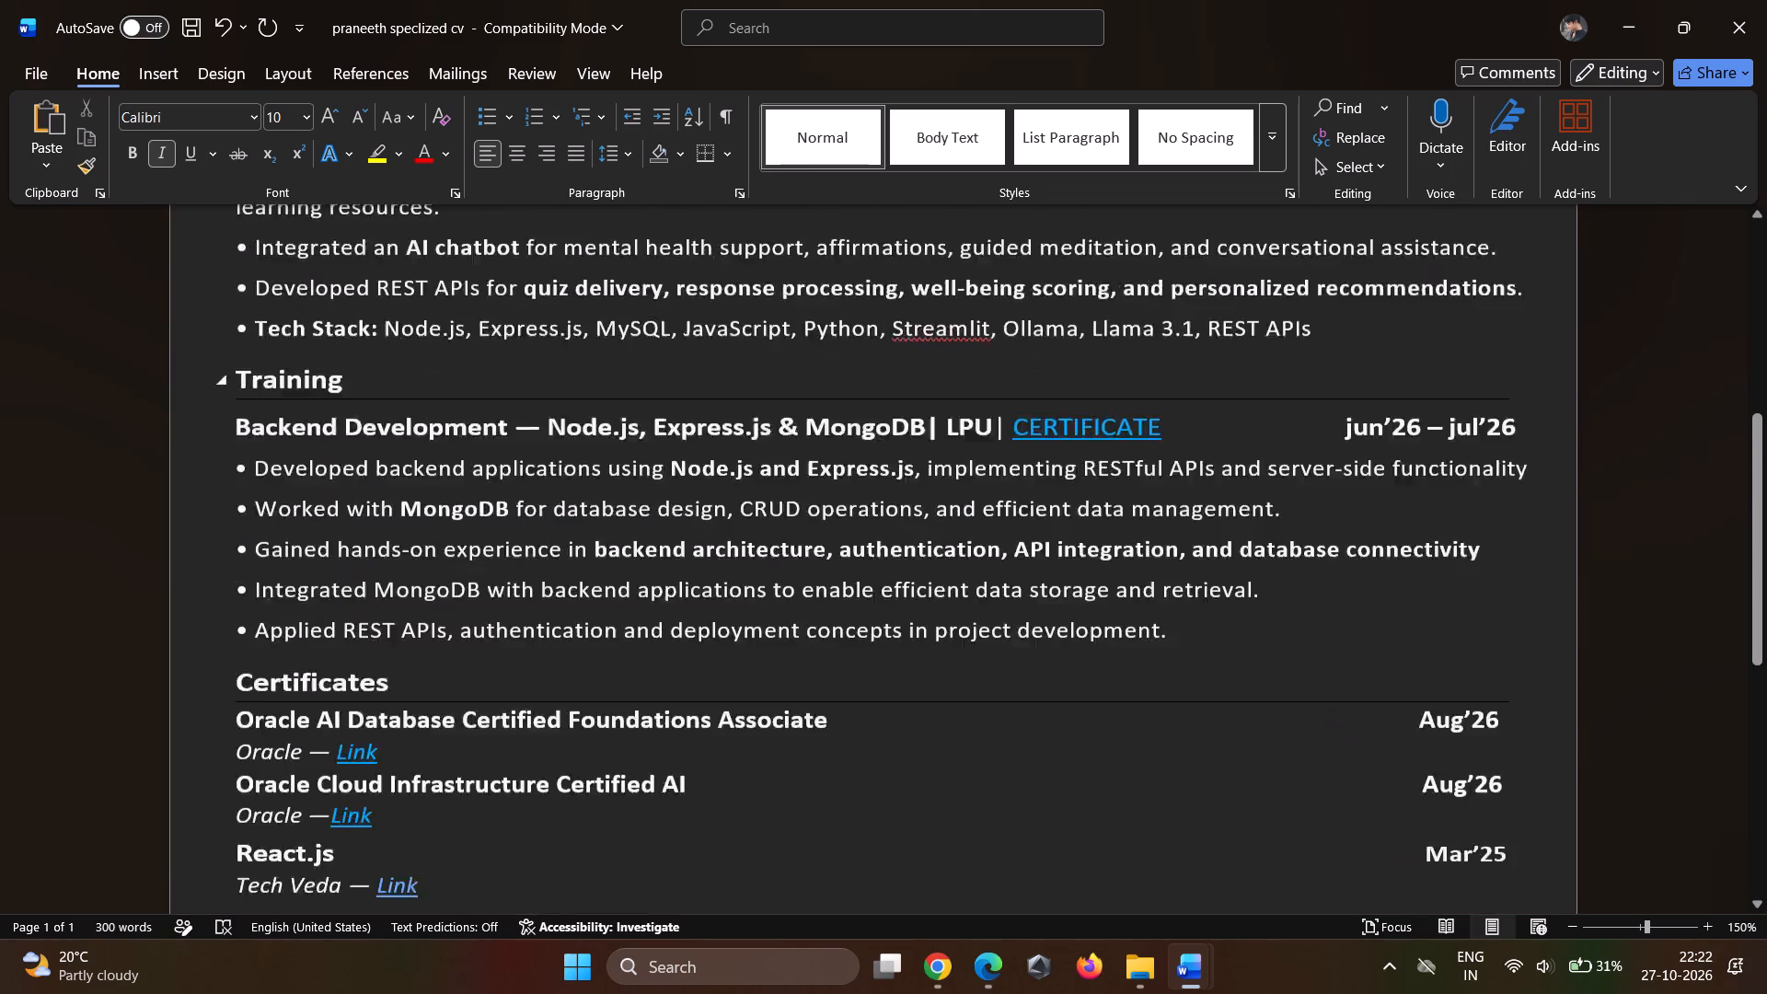
pyautogui.scroll(1, 832, 456)
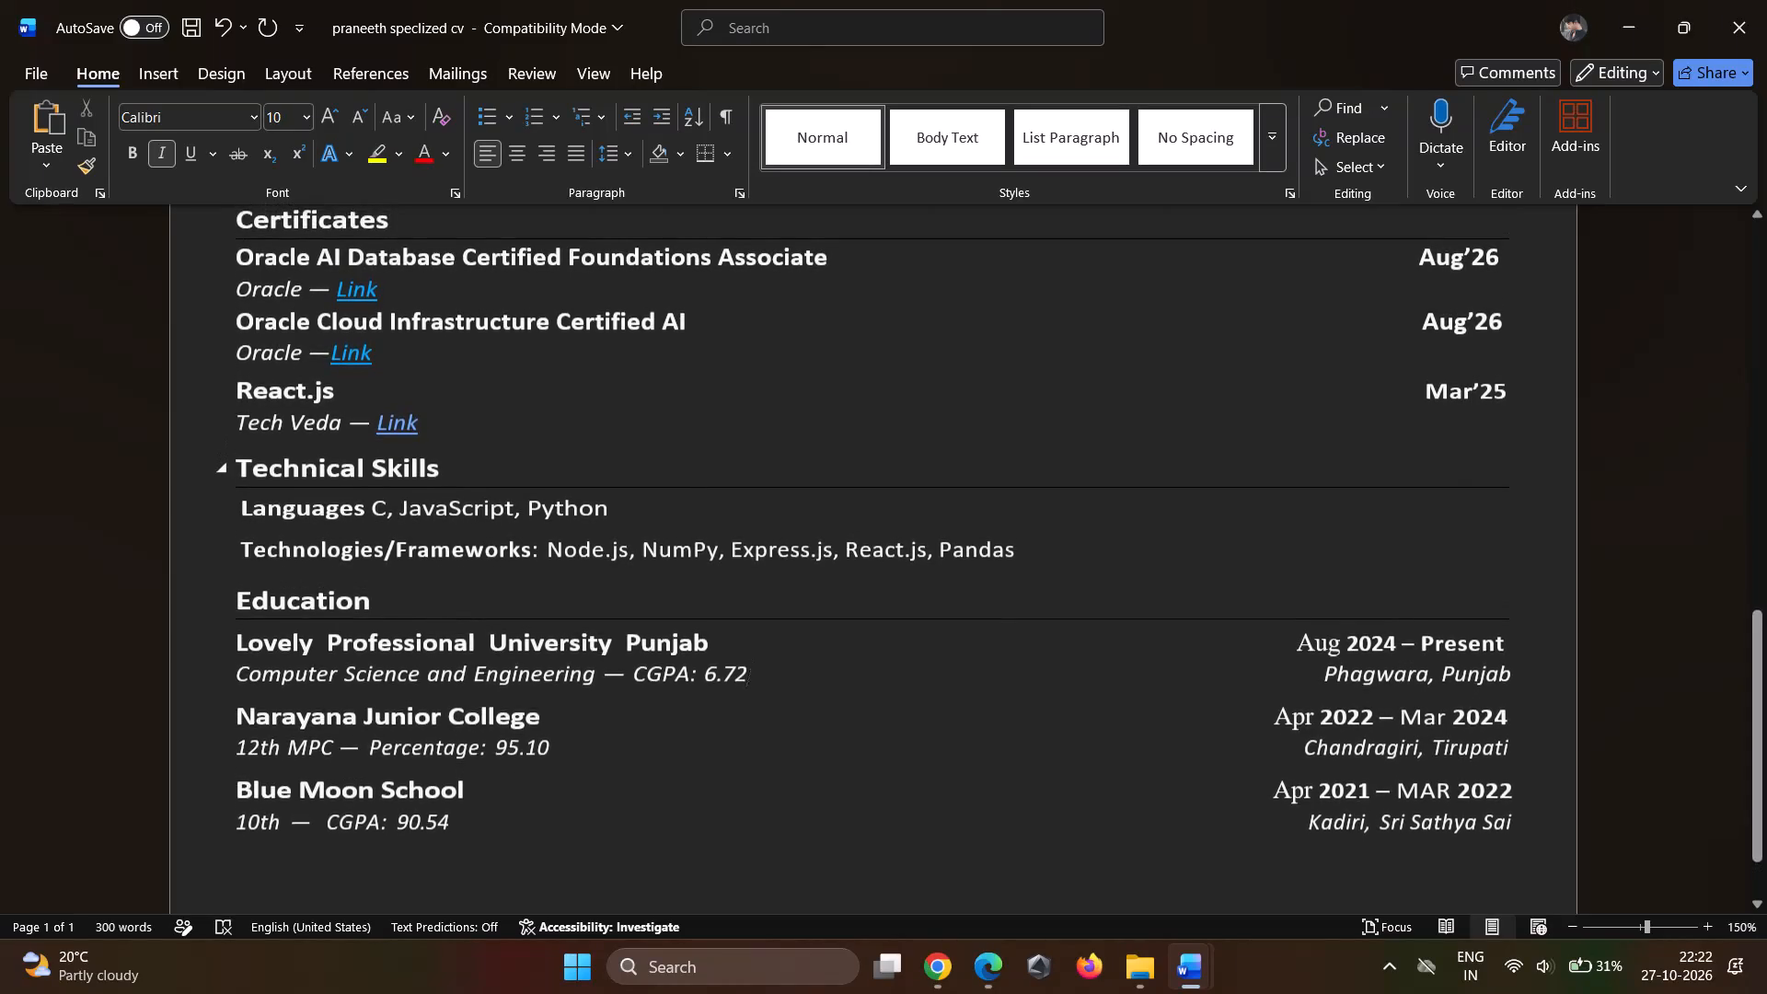
pyautogui.scroll(1, 832, 456)
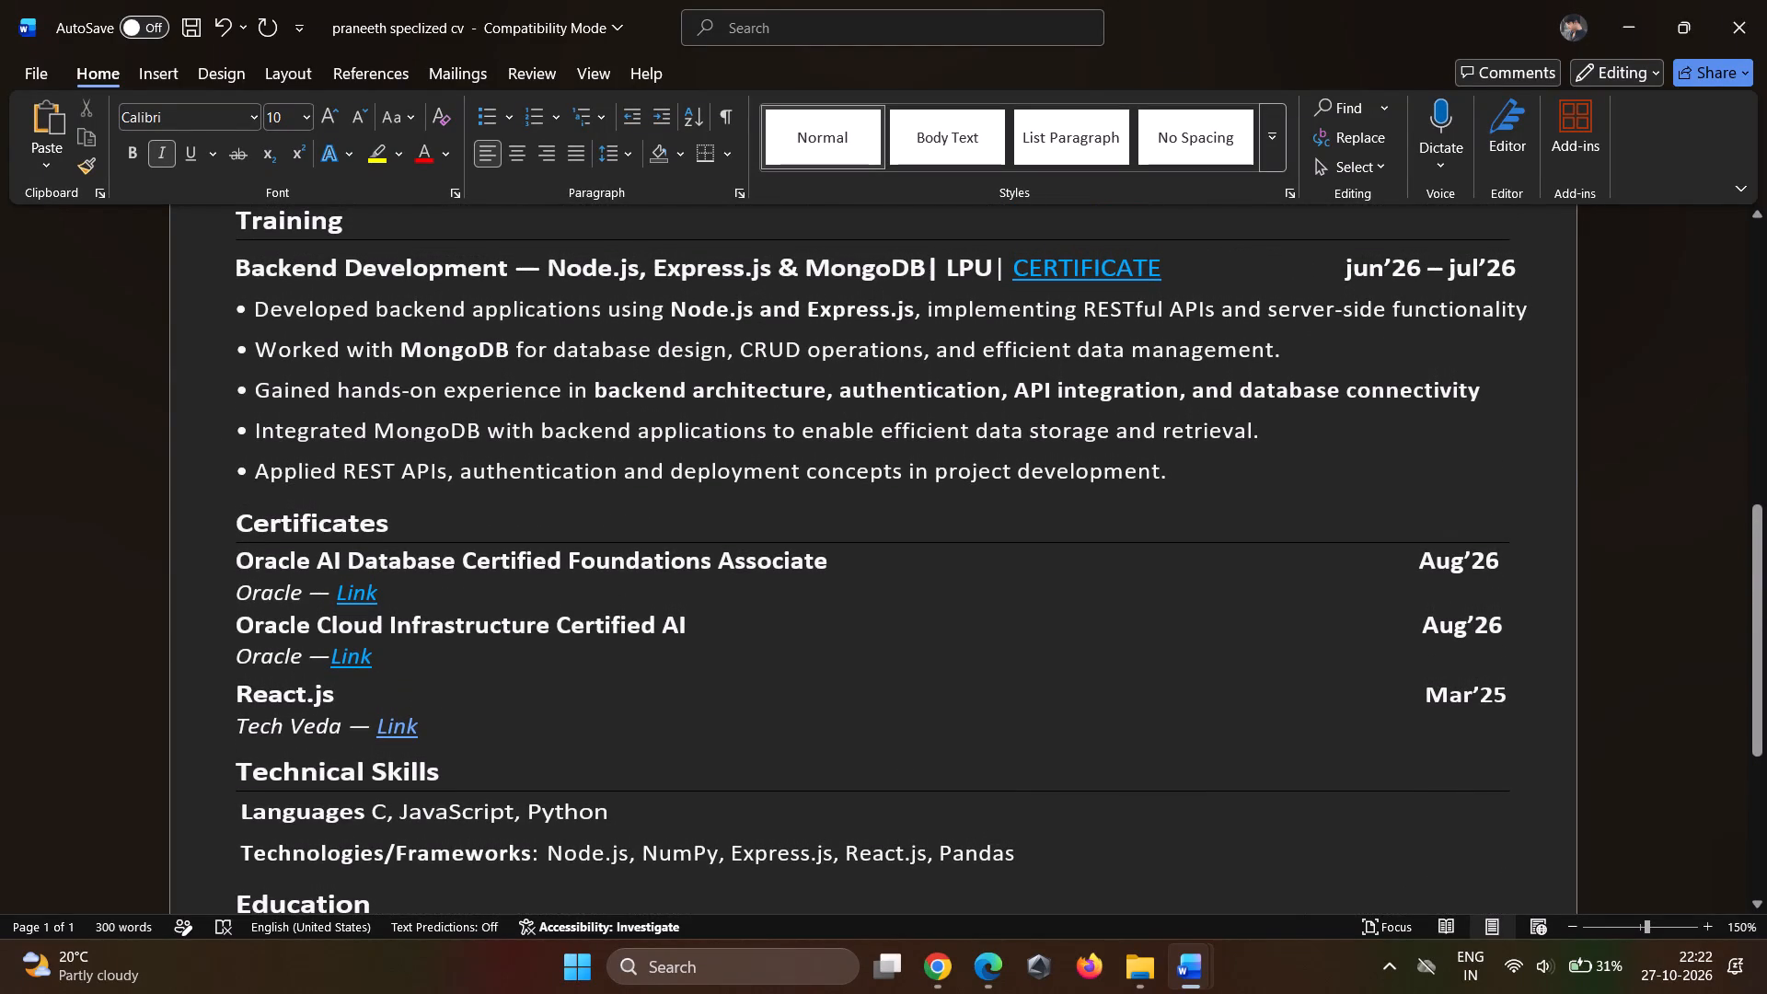
pyautogui.moveTo(421, 732); pyautogui.dragTo(389, 719)
pyautogui.moveTo(389, 719); pyautogui.dragTo(397, 727)
pyautogui.click(500, 729)
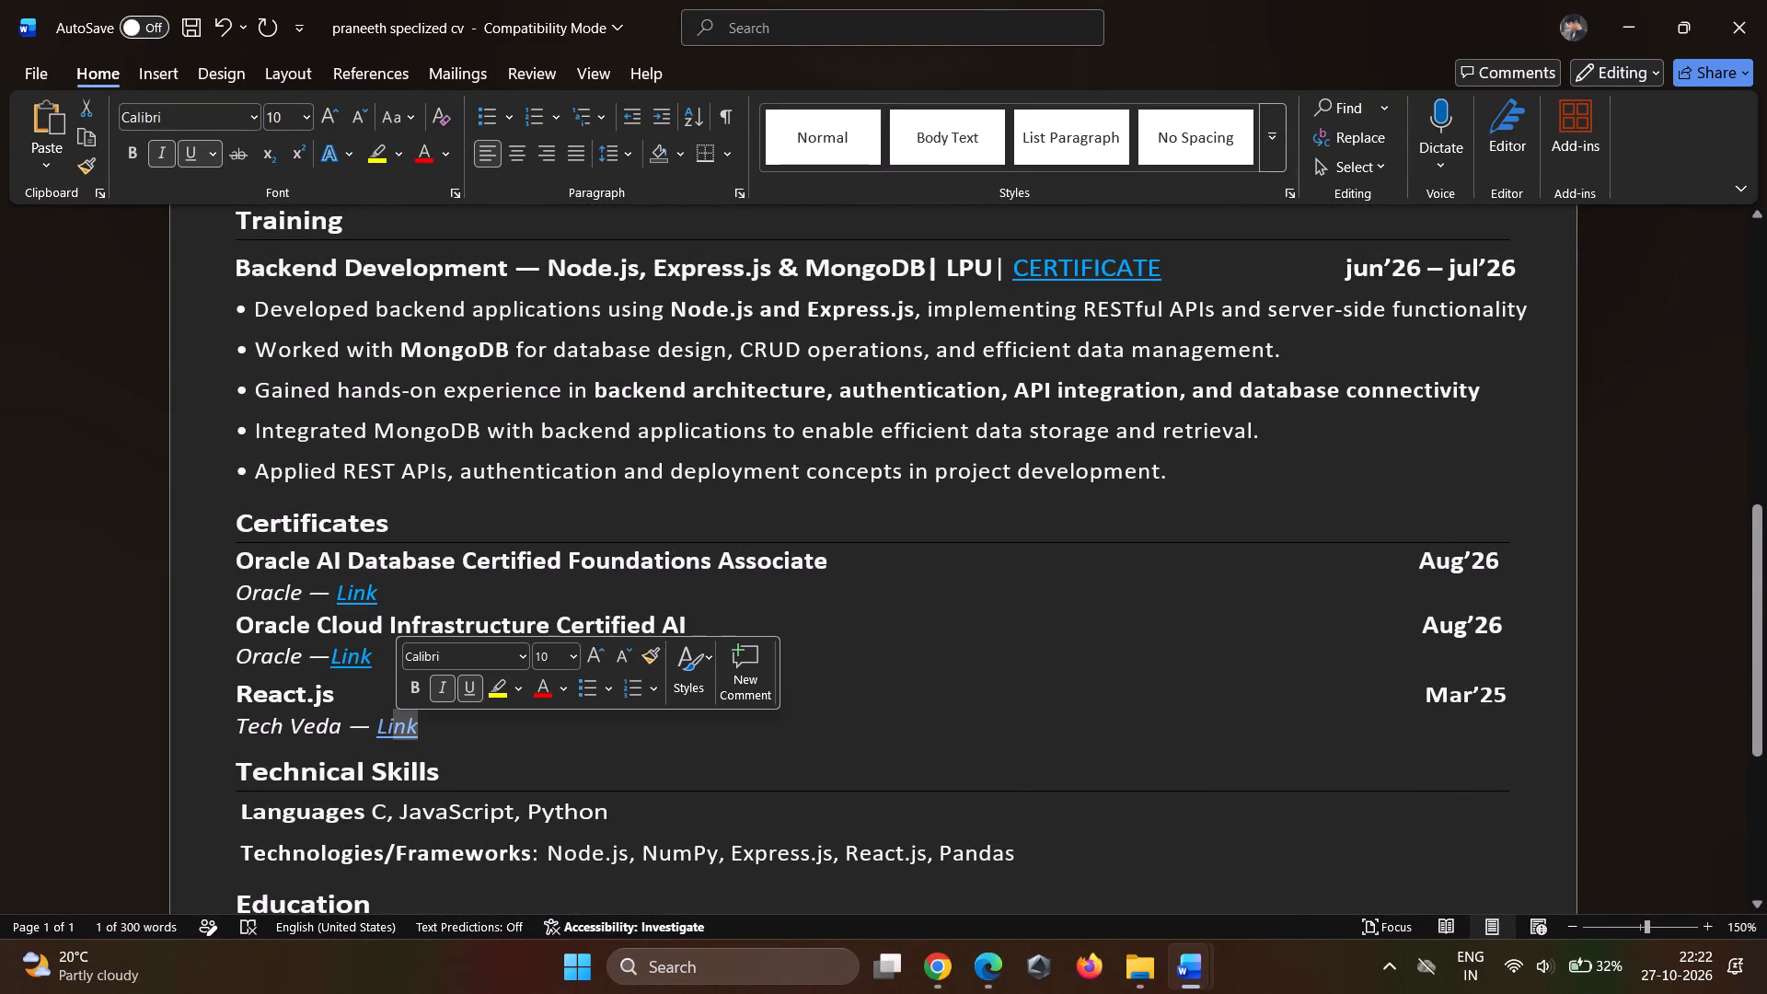
pyautogui.keyDown('ctrl'); pyautogui.click(406, 726); pyautogui.keyUp('ctrl')
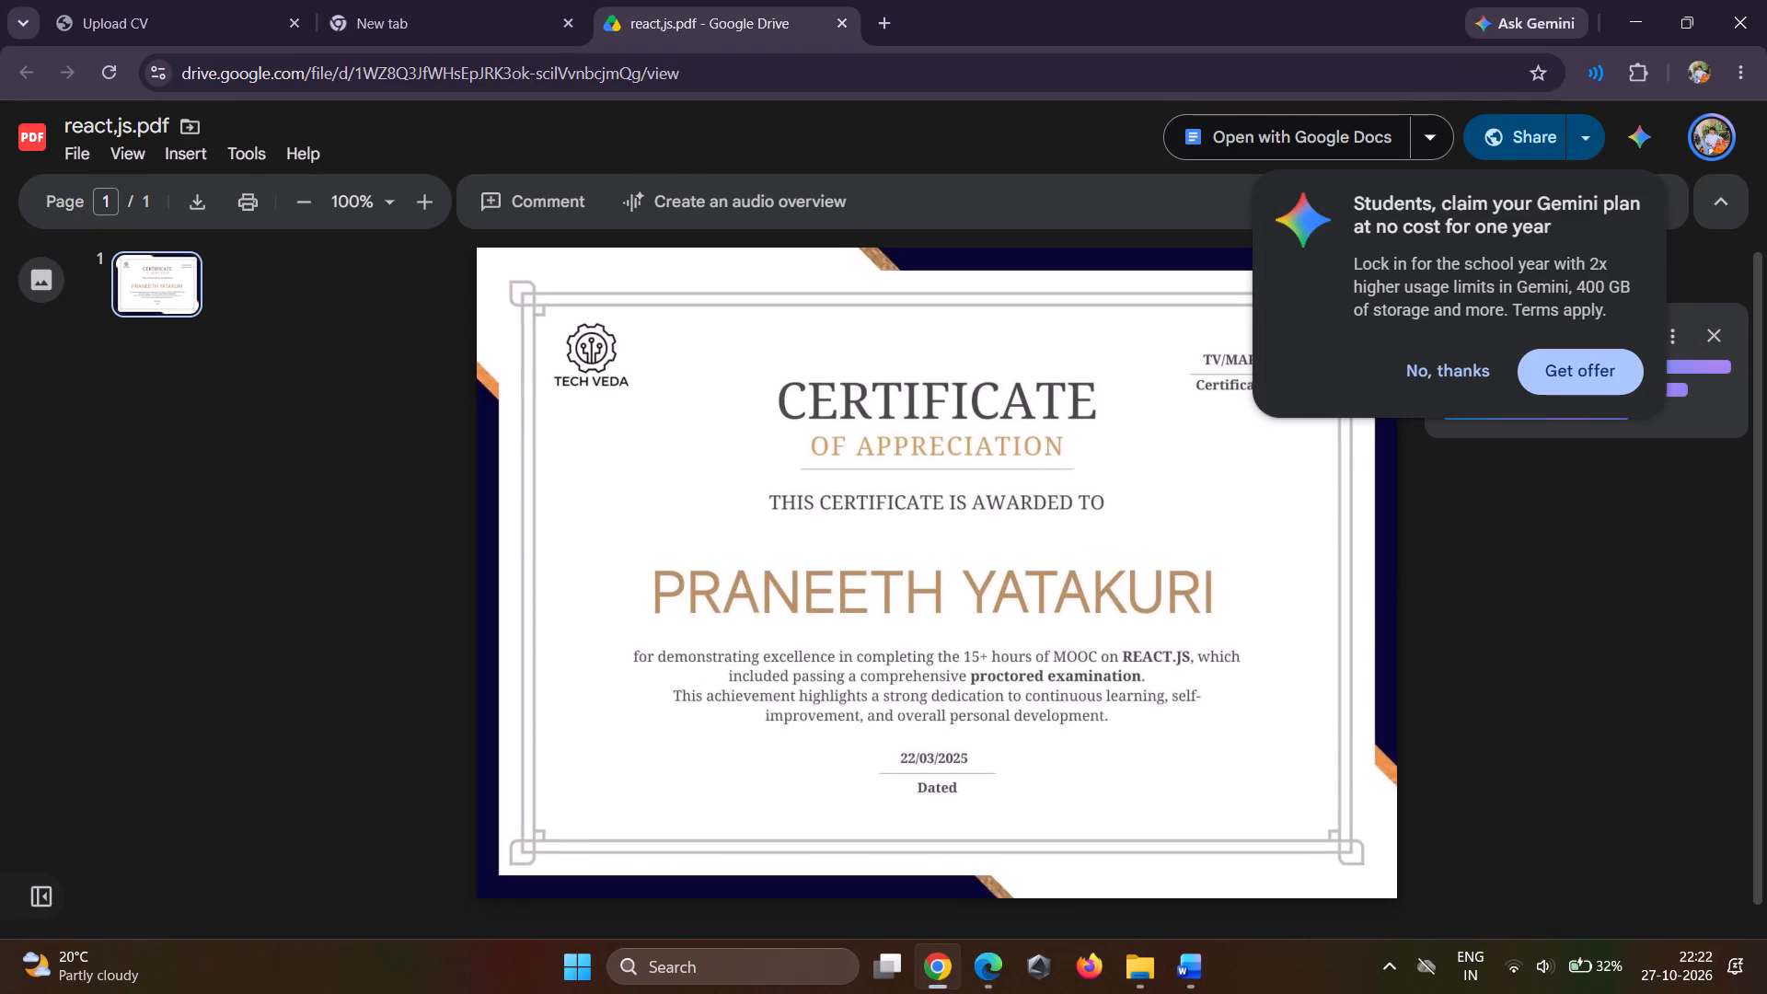
pyautogui.click(1452, 364)
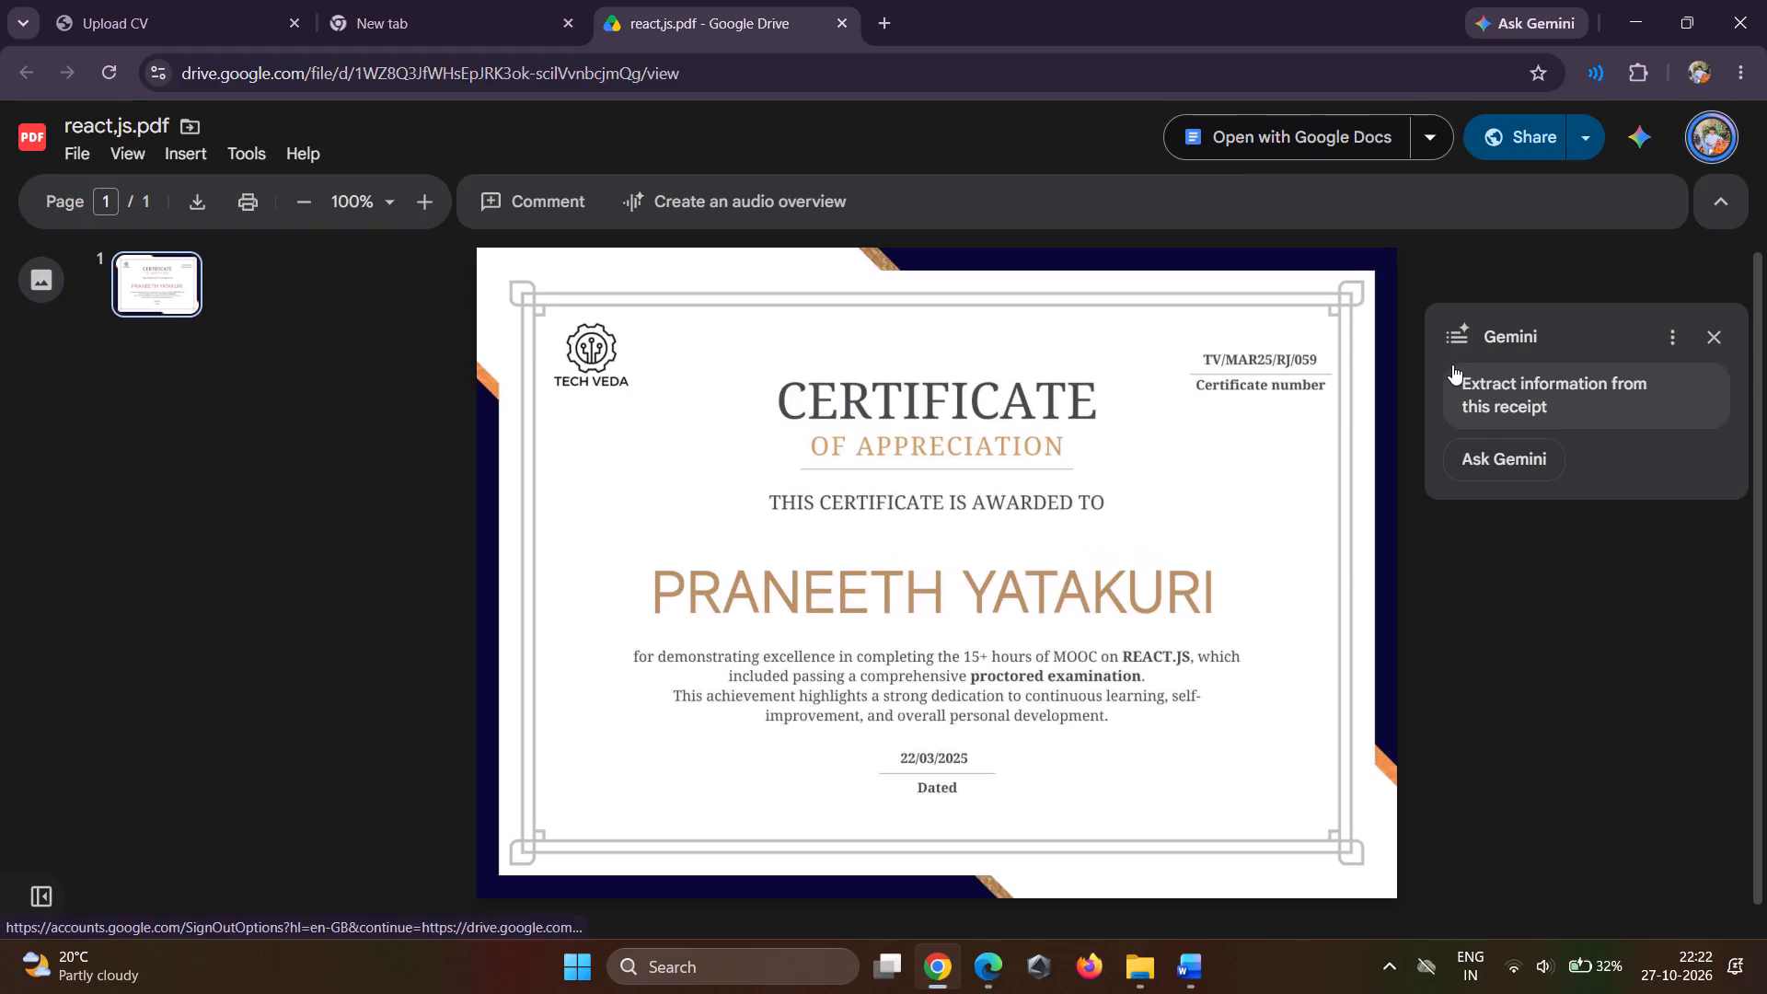
pyautogui.click(841, 17)
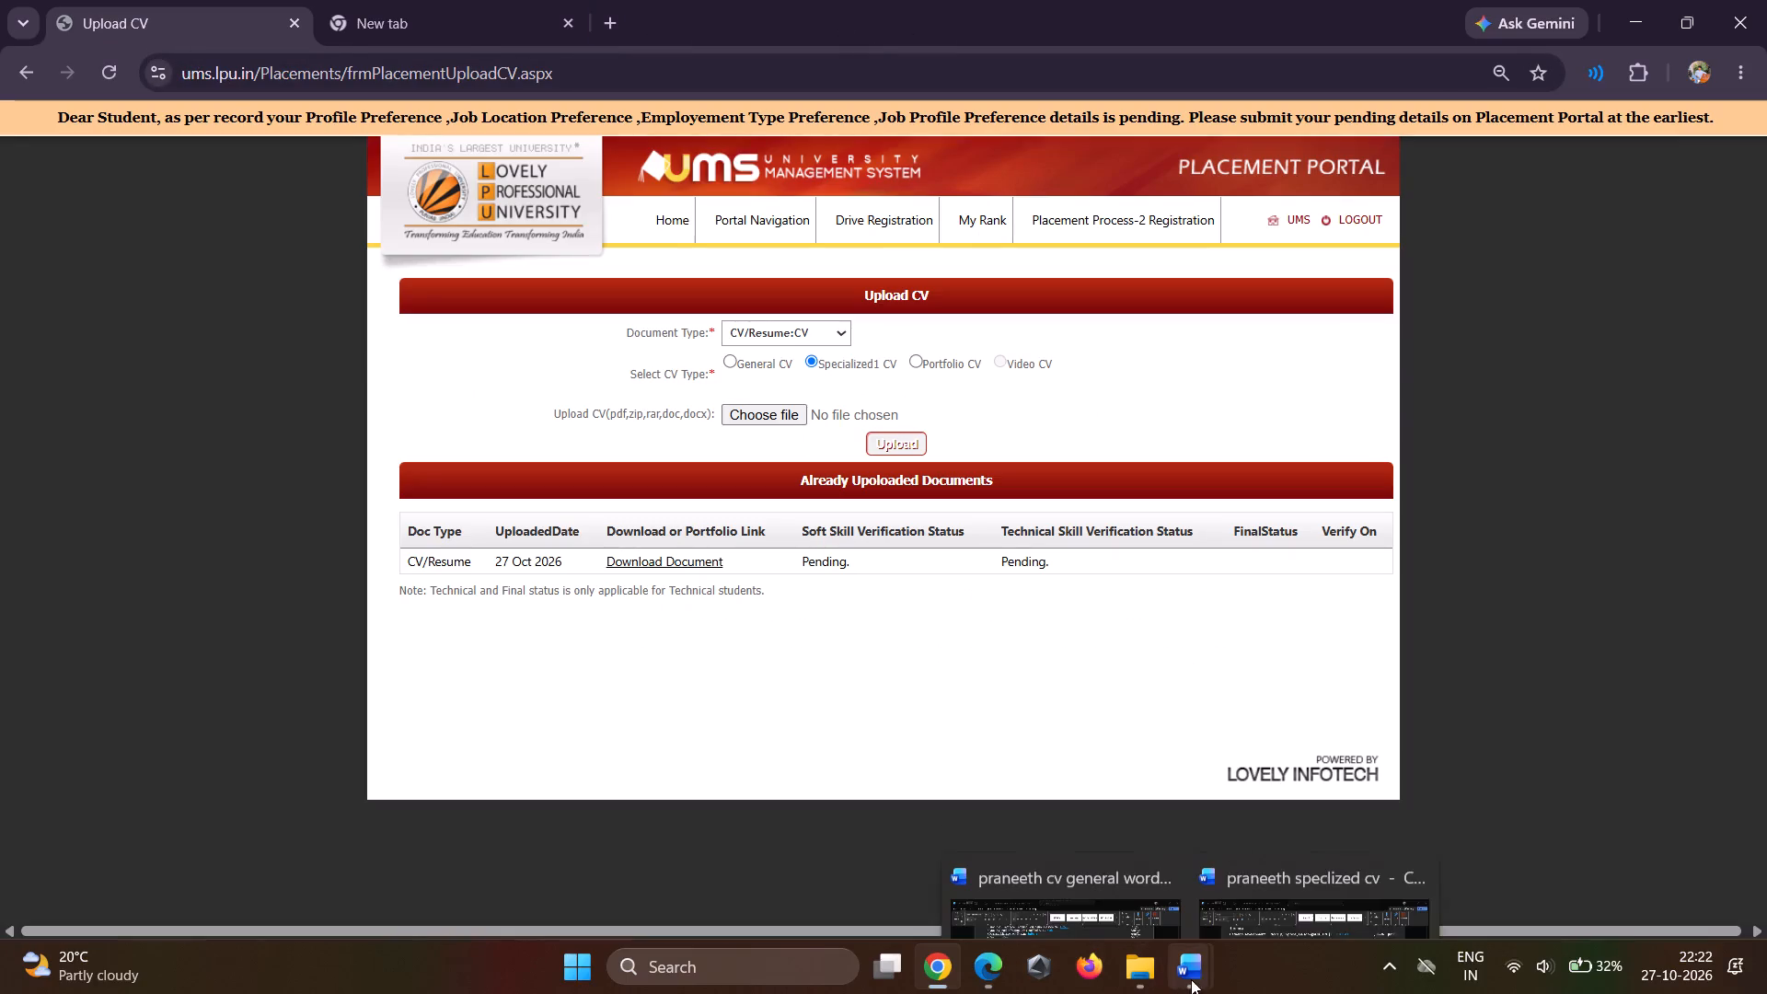
pyautogui.click(1248, 873)
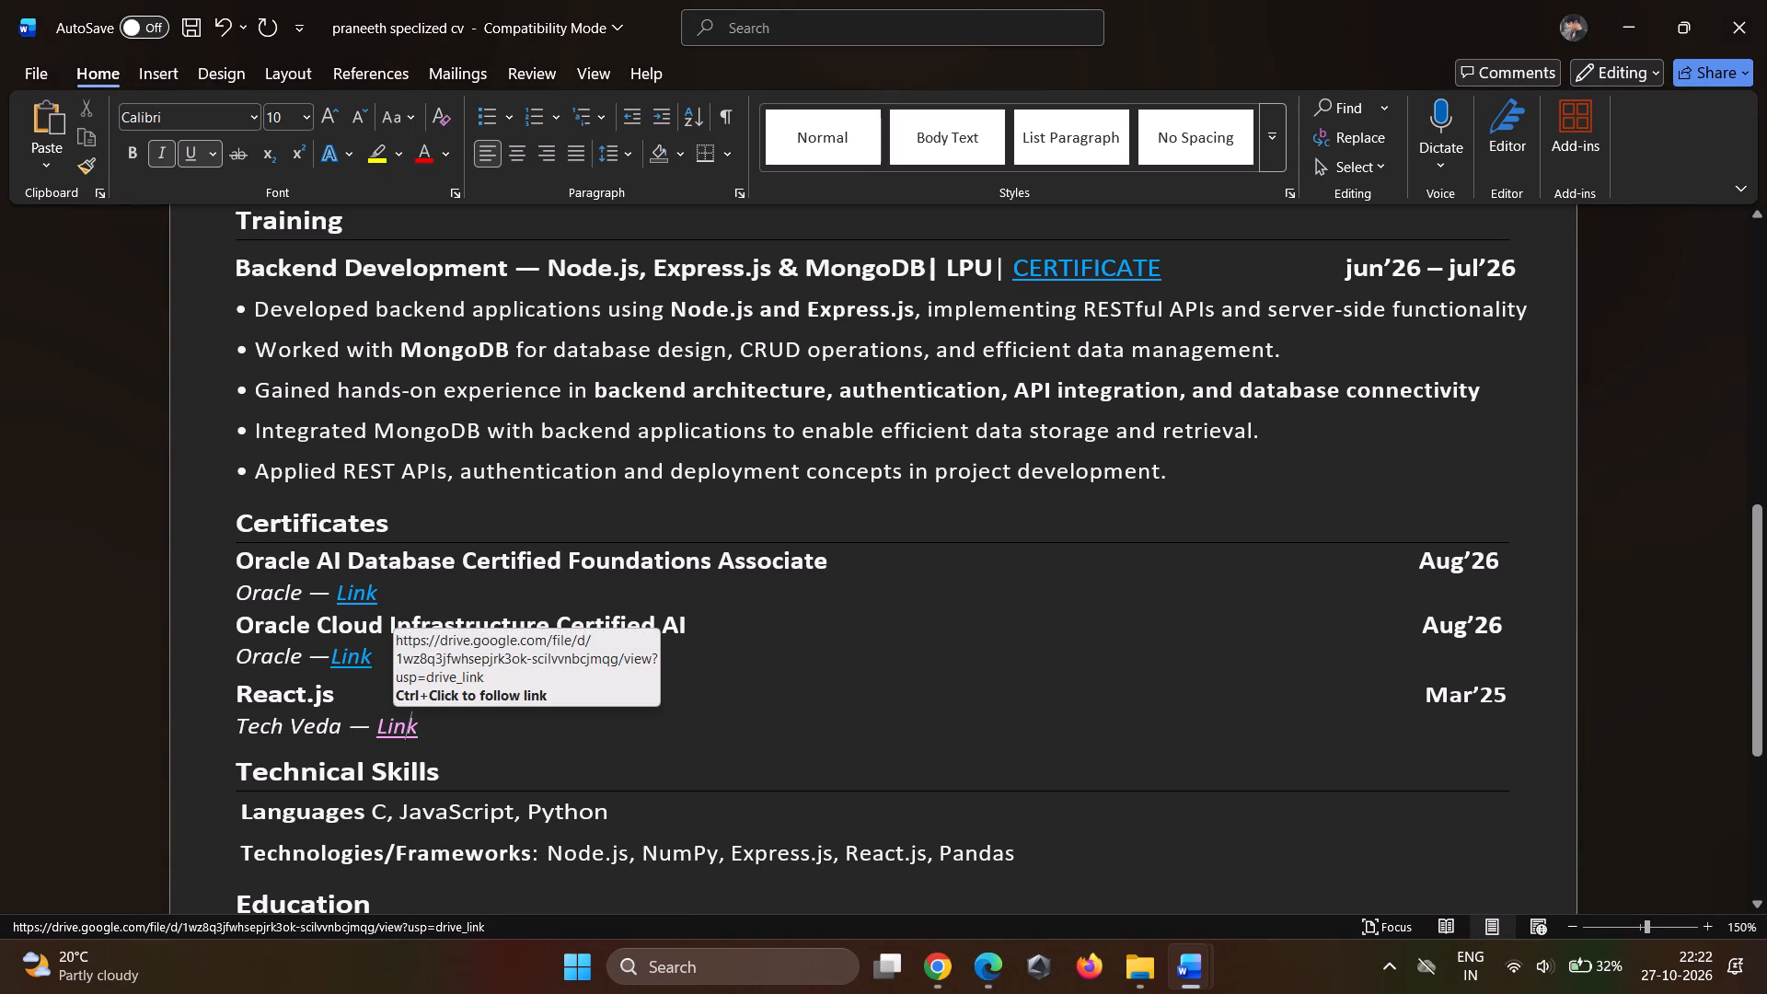
# Copy the web address of the Tech Veda link under React.js and remove the hyperlink from its text.
pyautogui.hotkey('ctrl', 'k')
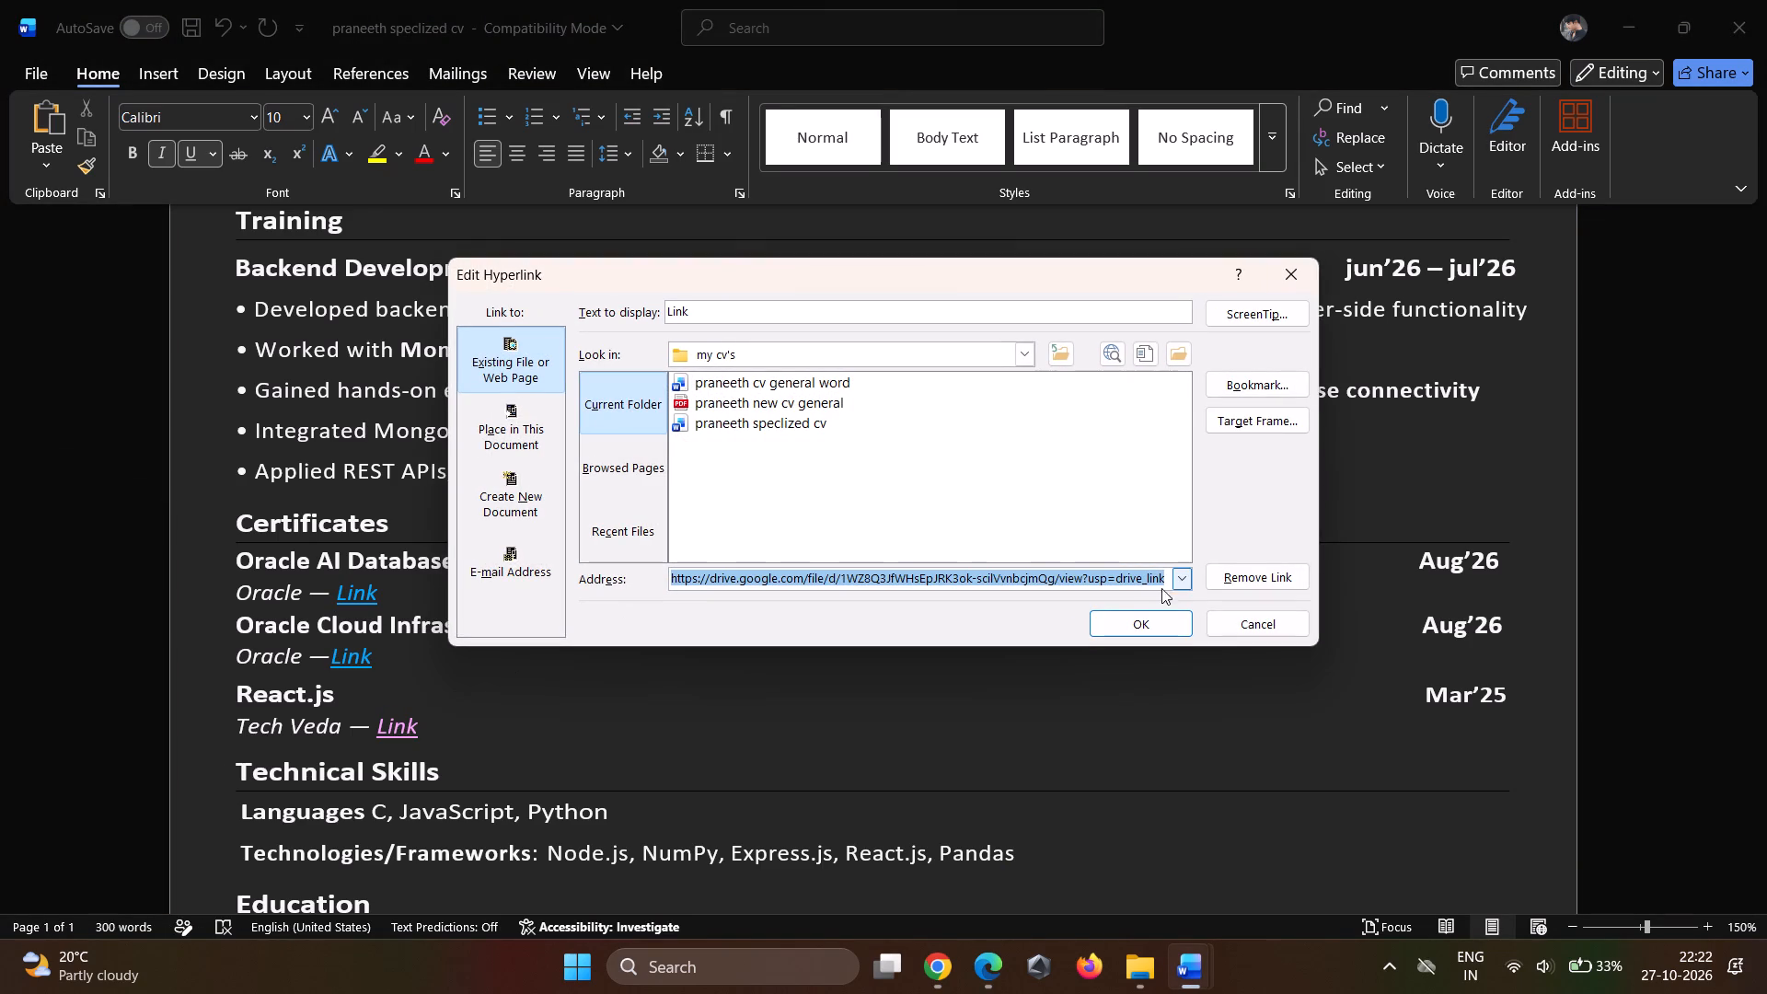
pyautogui.click(1183, 580)
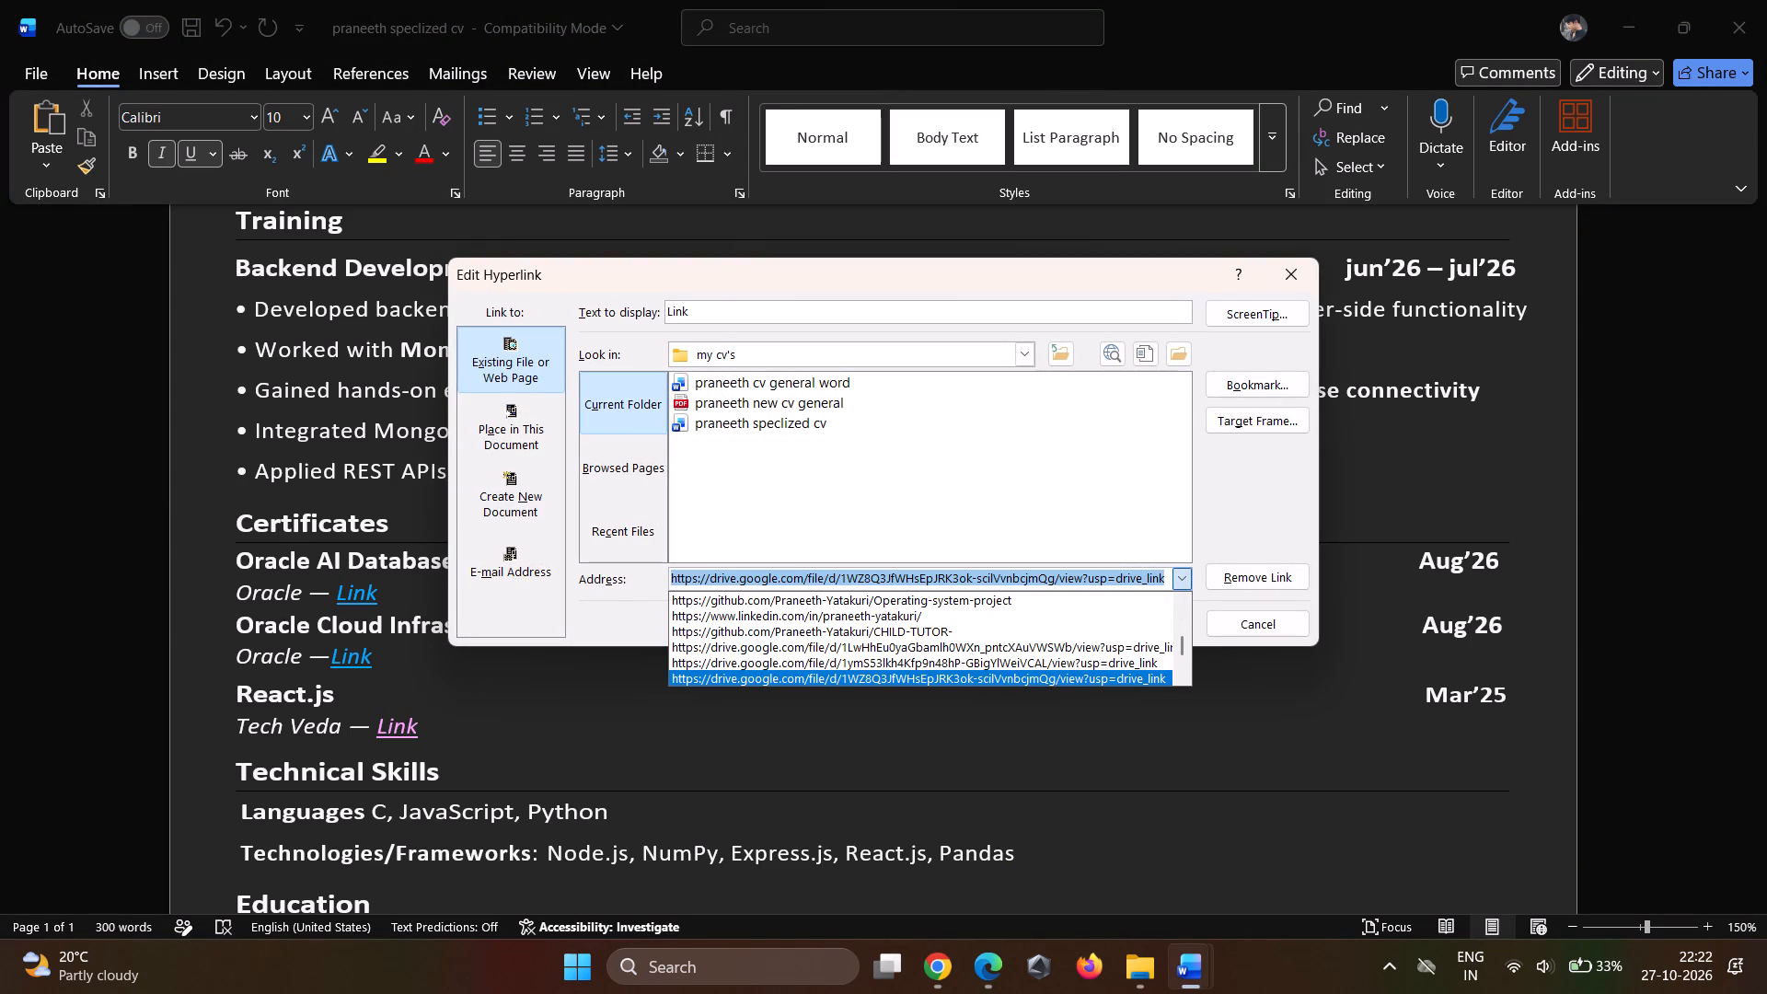
pyautogui.click(1181, 577)
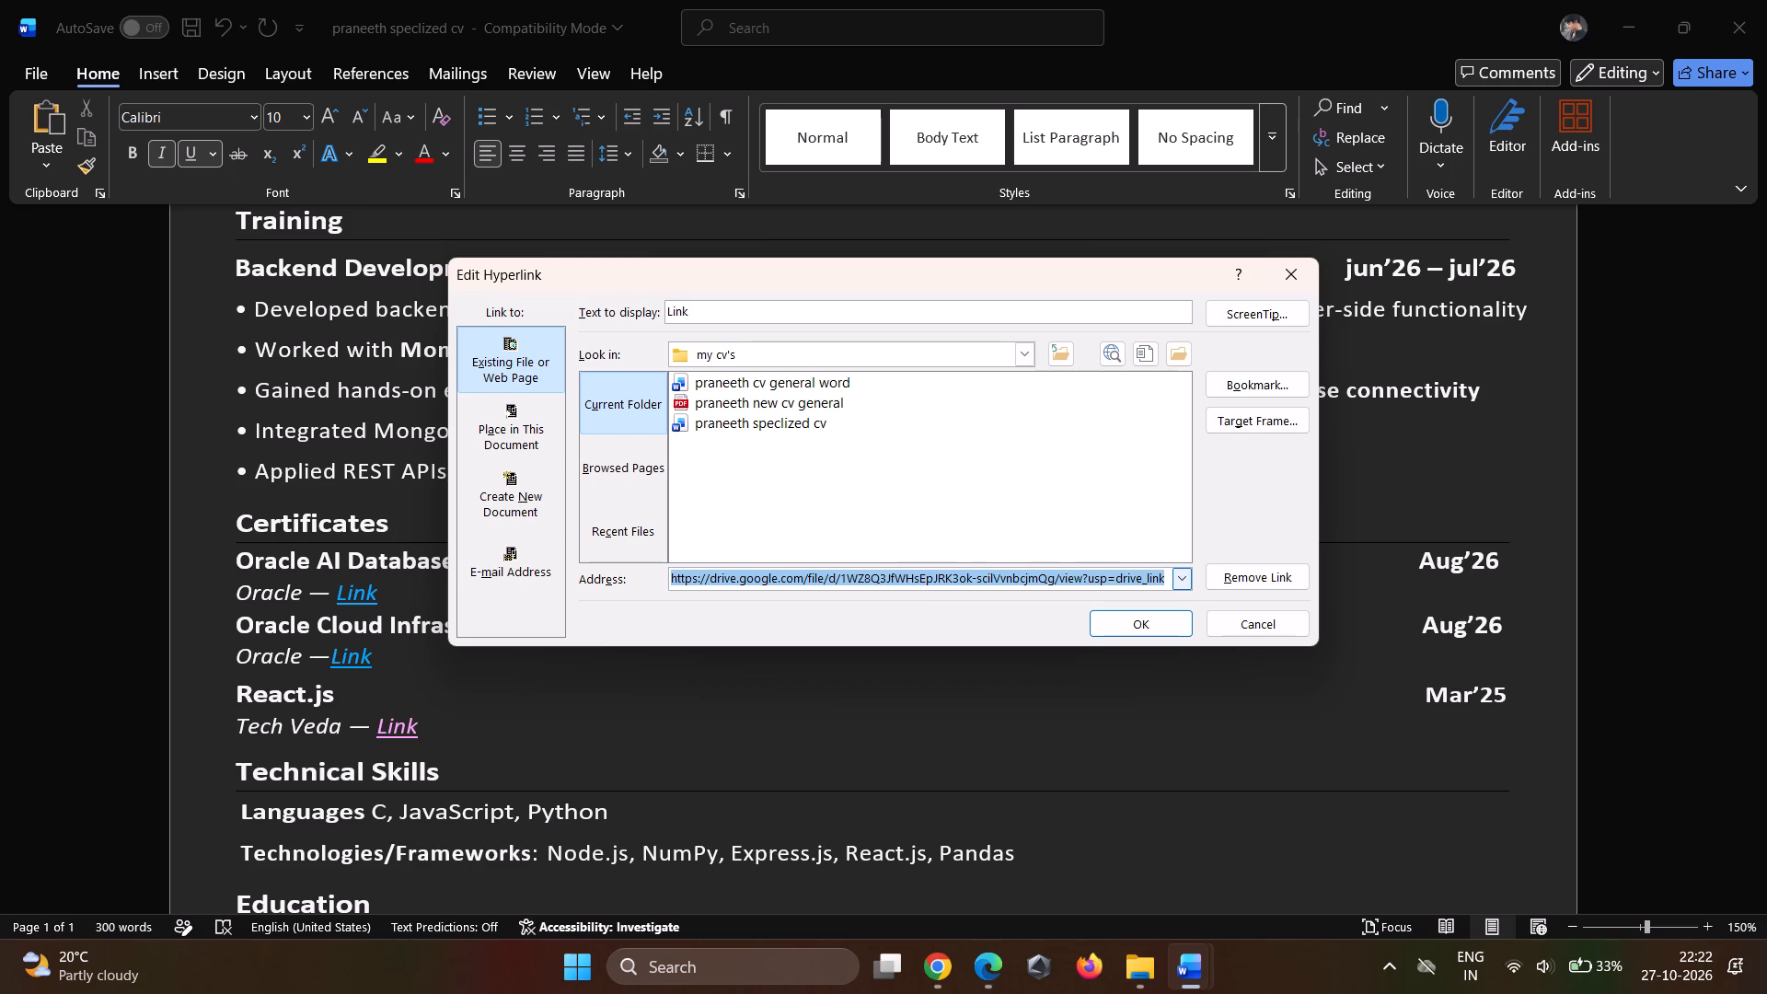
pyautogui.hotkey('ctrl', 'c')
pyautogui.press('BackSpace')
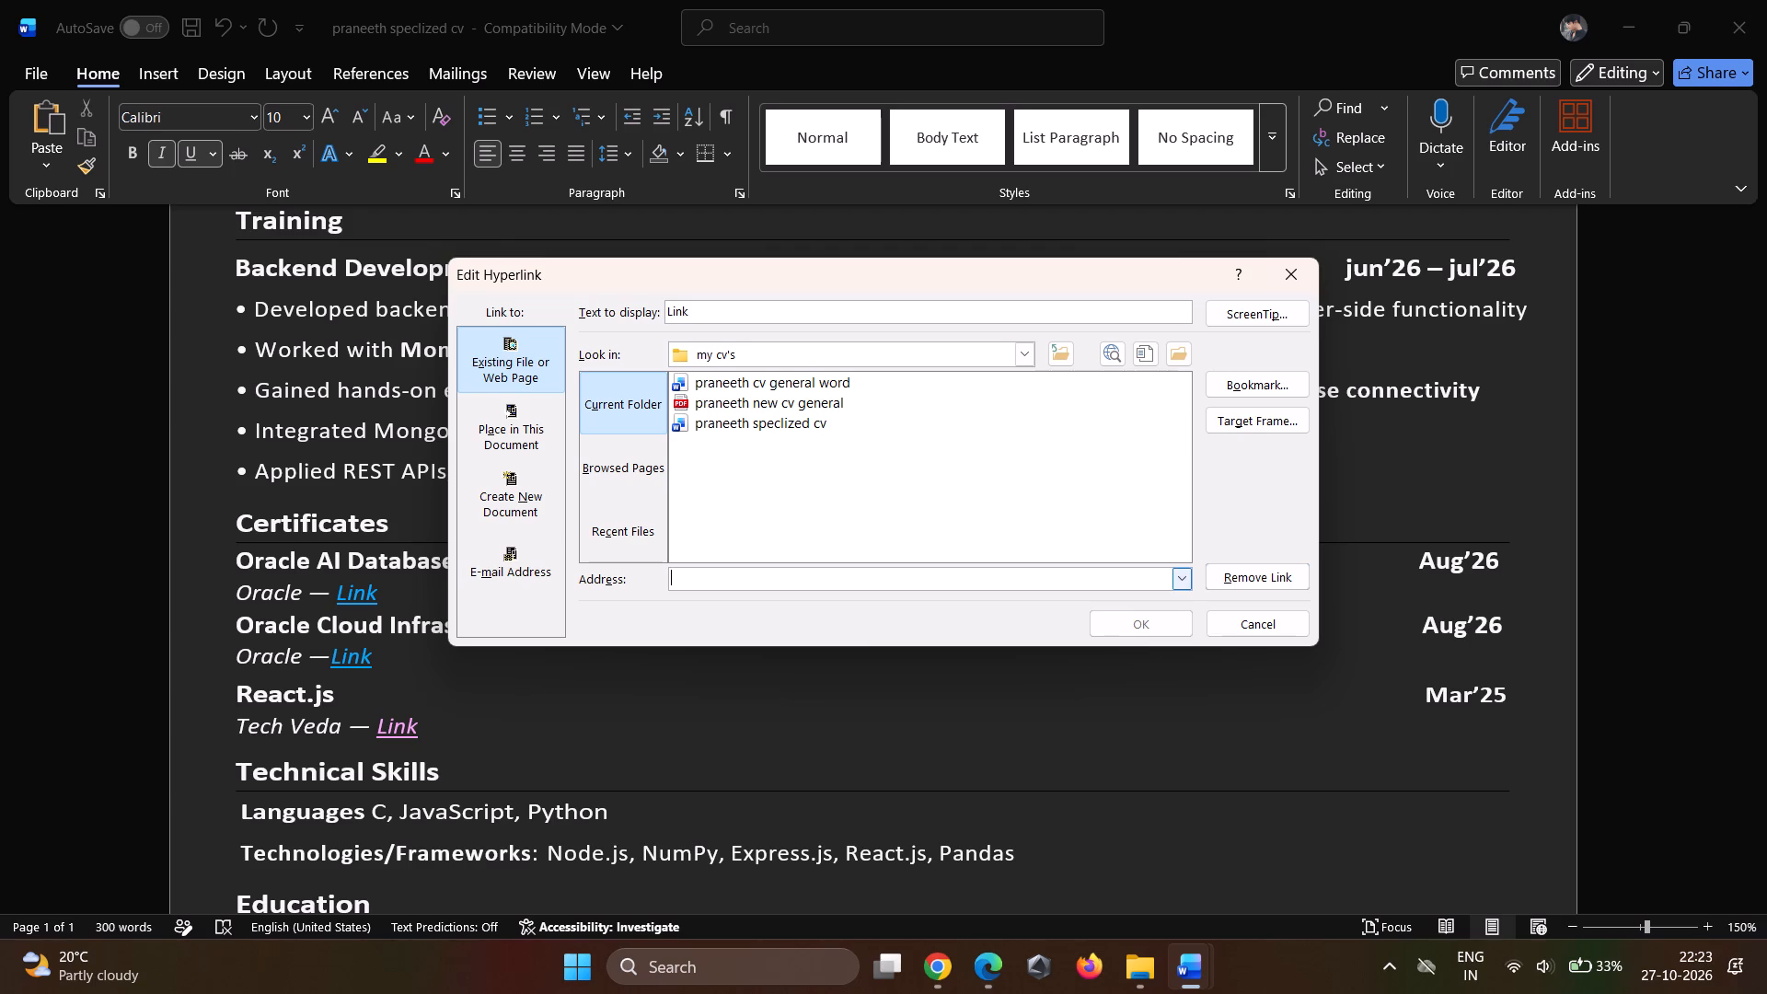
pyautogui.click(1268, 580)
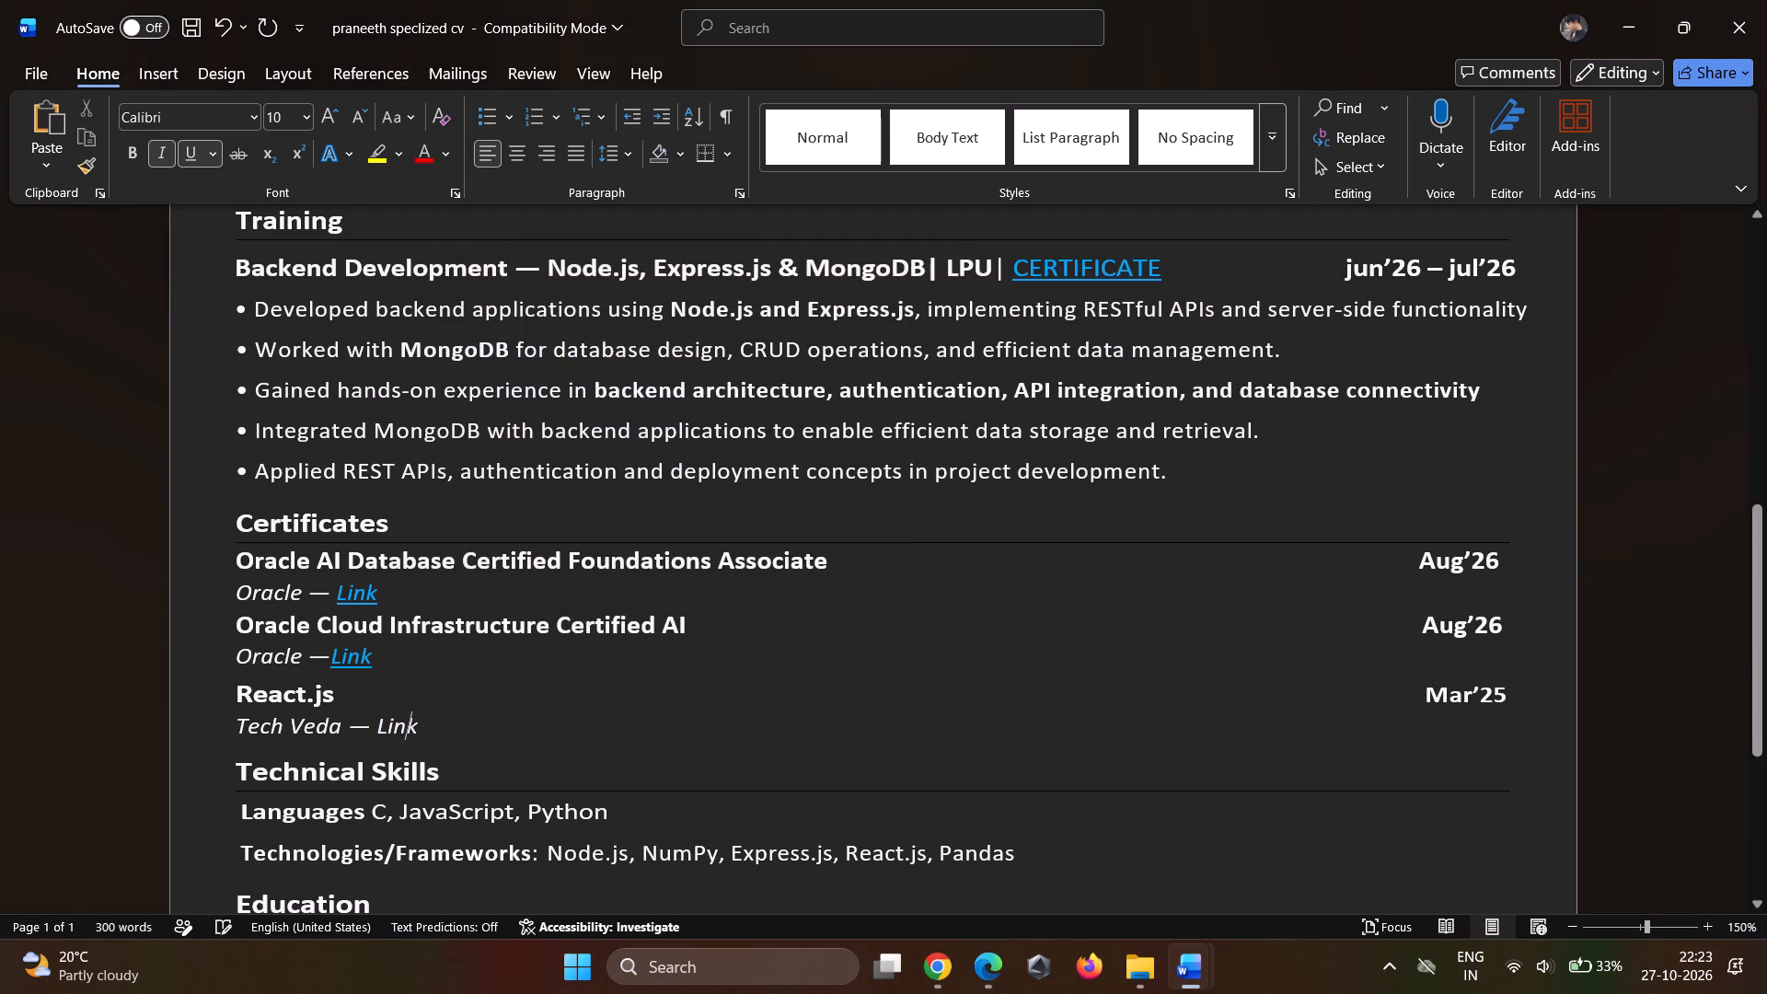
# Insert a new hyperlink on the word Link beside Tech Veda, using the copied Google Drive address.
pyautogui.moveTo(426, 726); pyautogui.dragTo(398, 725)
pyautogui.moveTo(398, 725); pyautogui.dragTo(381, 726)
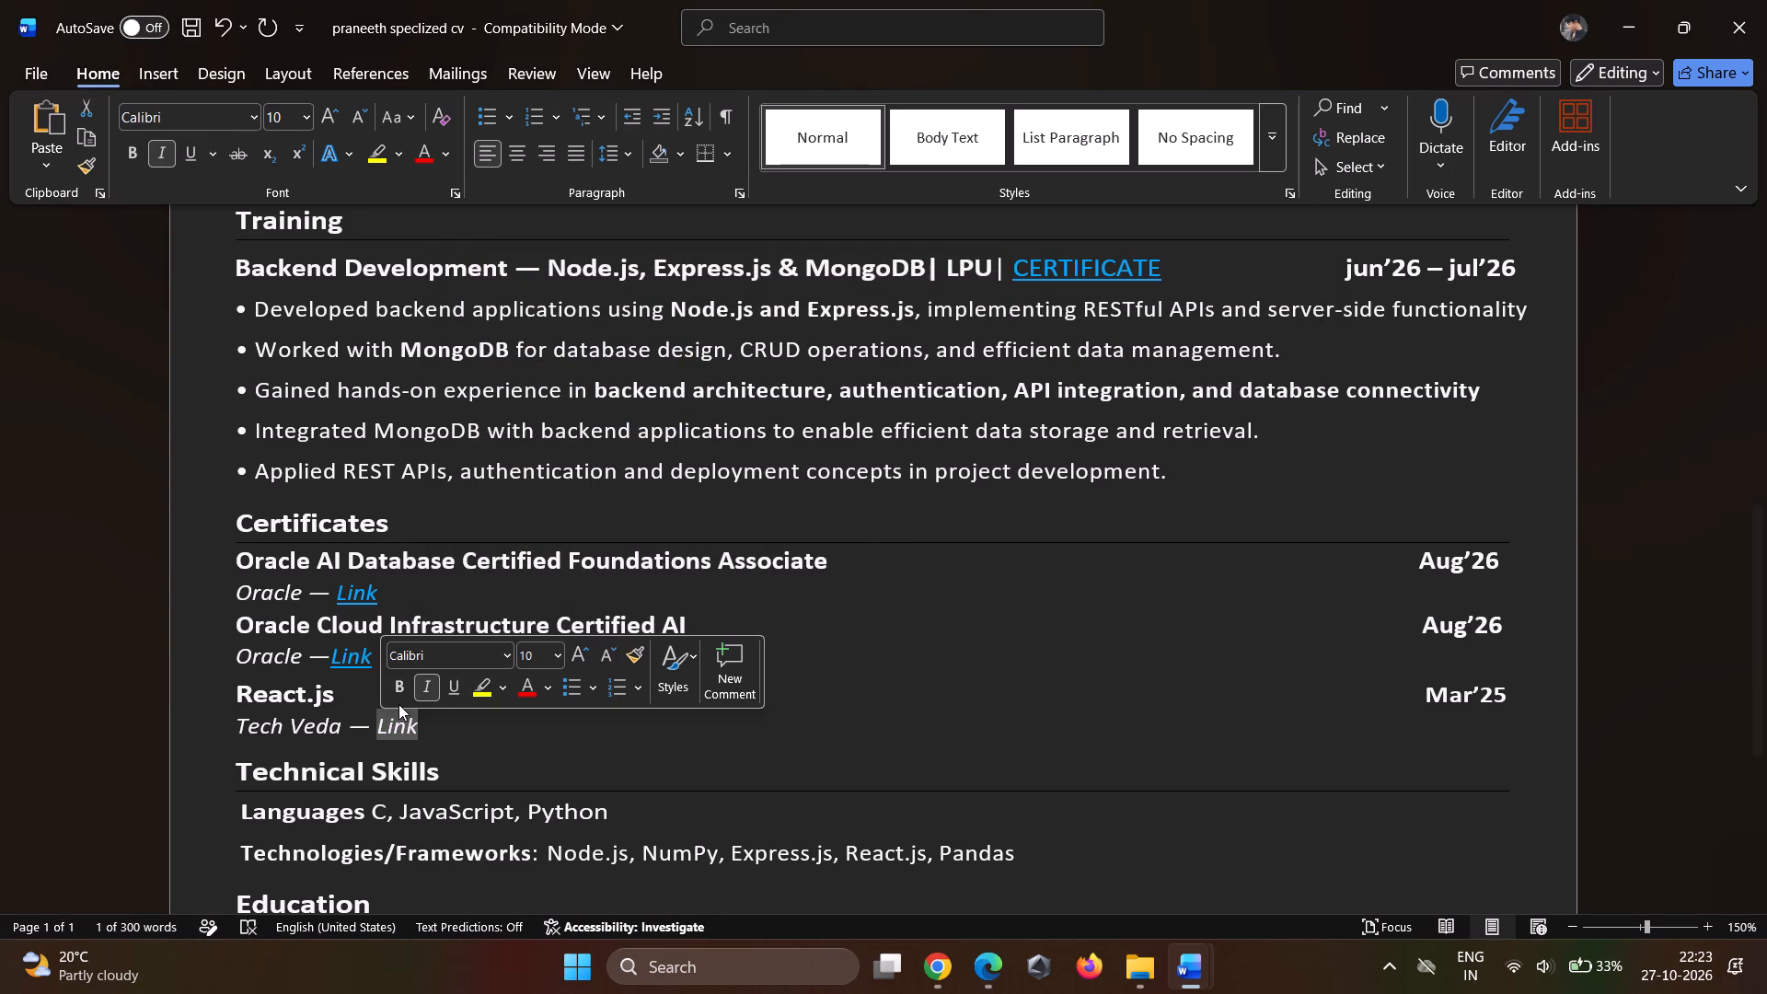
pyautogui.hotkey('ctrl', 'k')
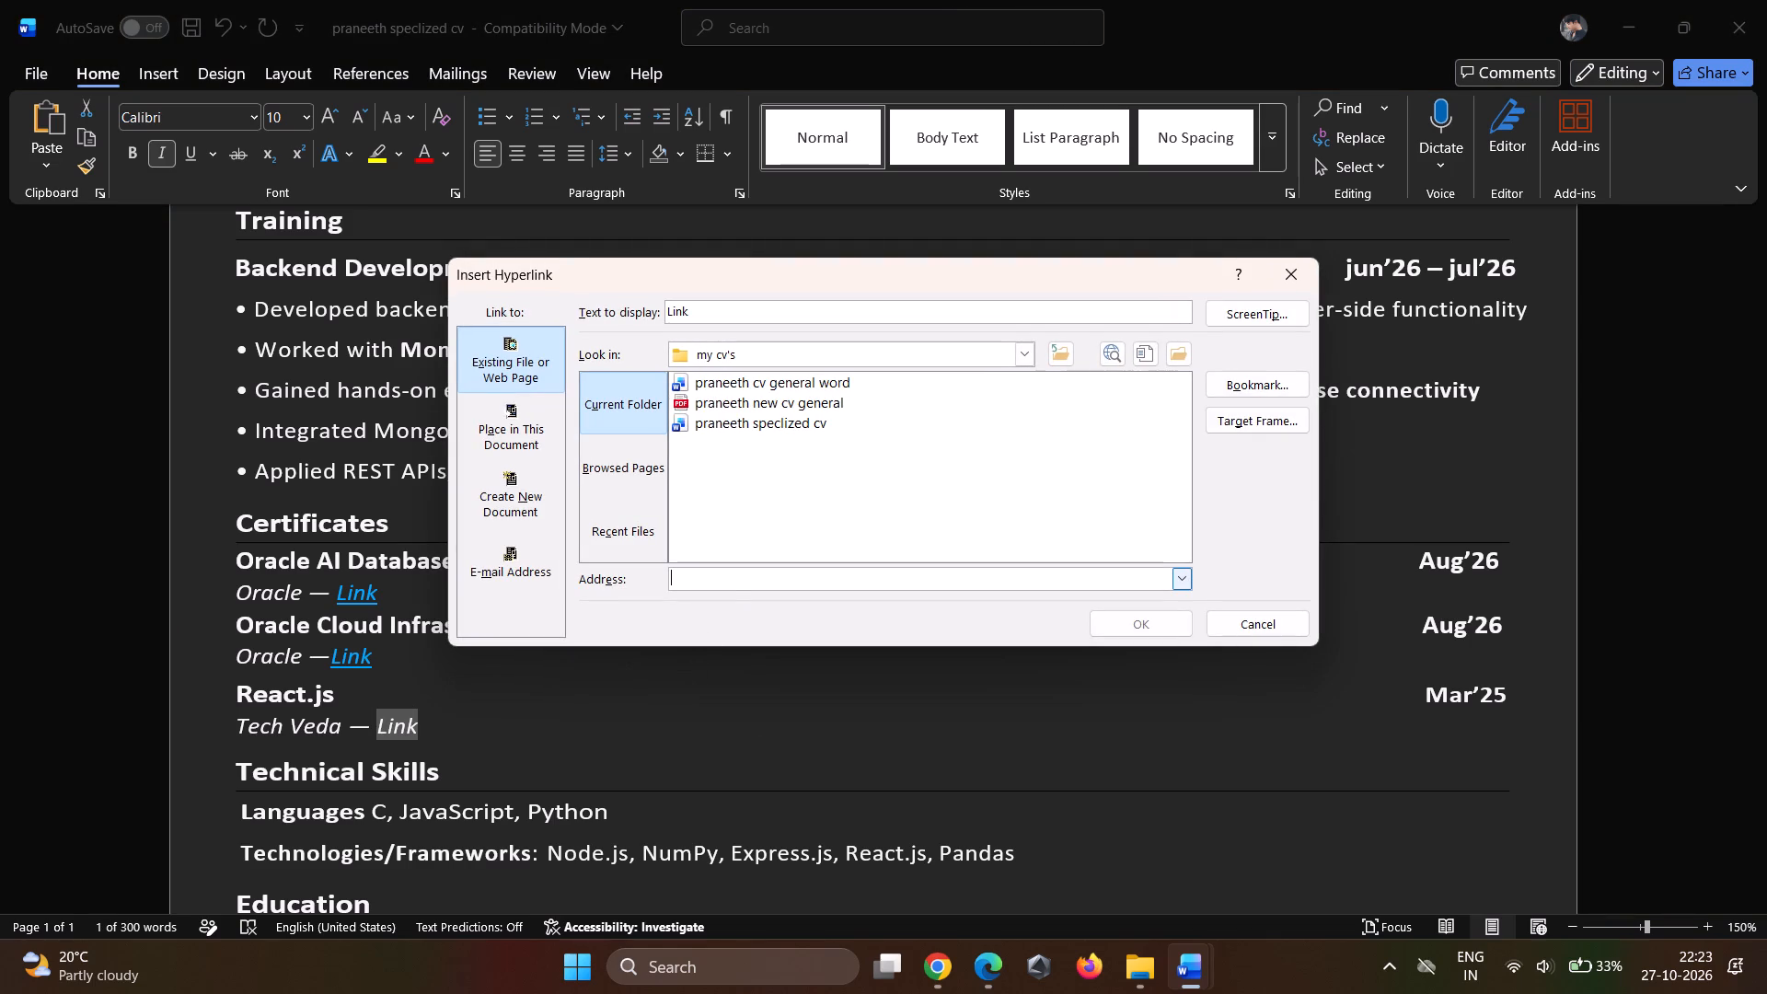
pyautogui.click(755, 580)
pyautogui.hotkey('ctrl', 'v')
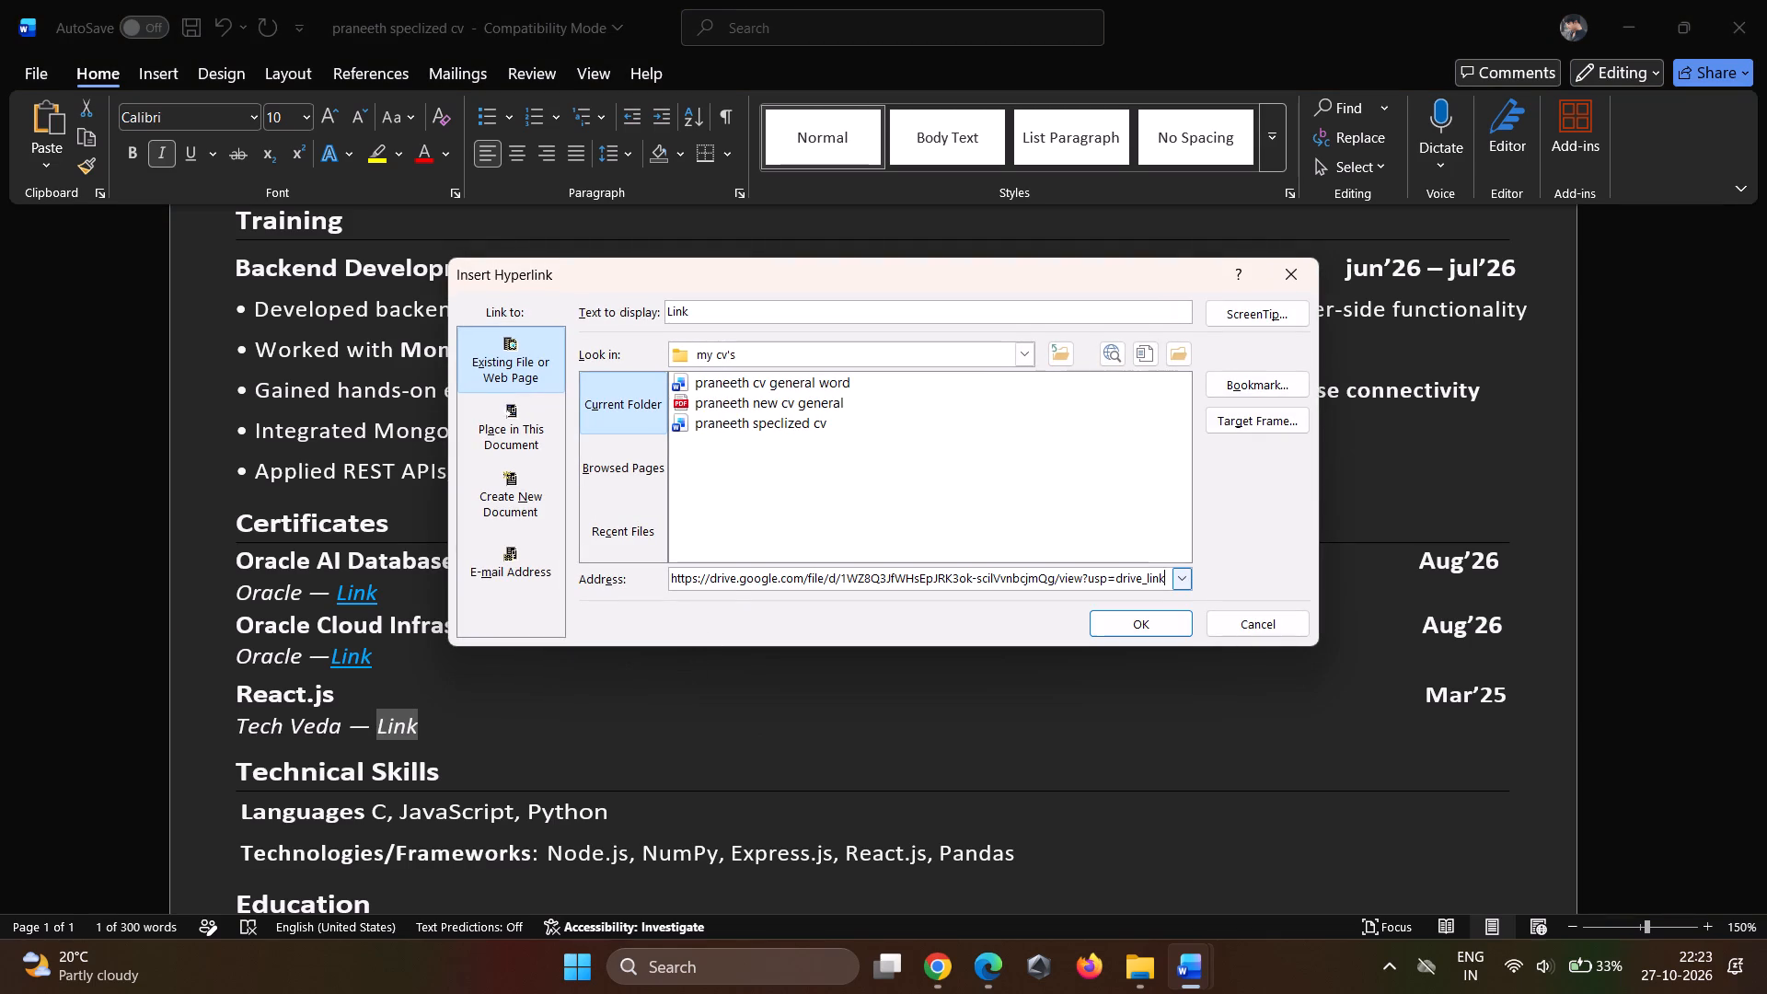
pyautogui.click(1144, 630)
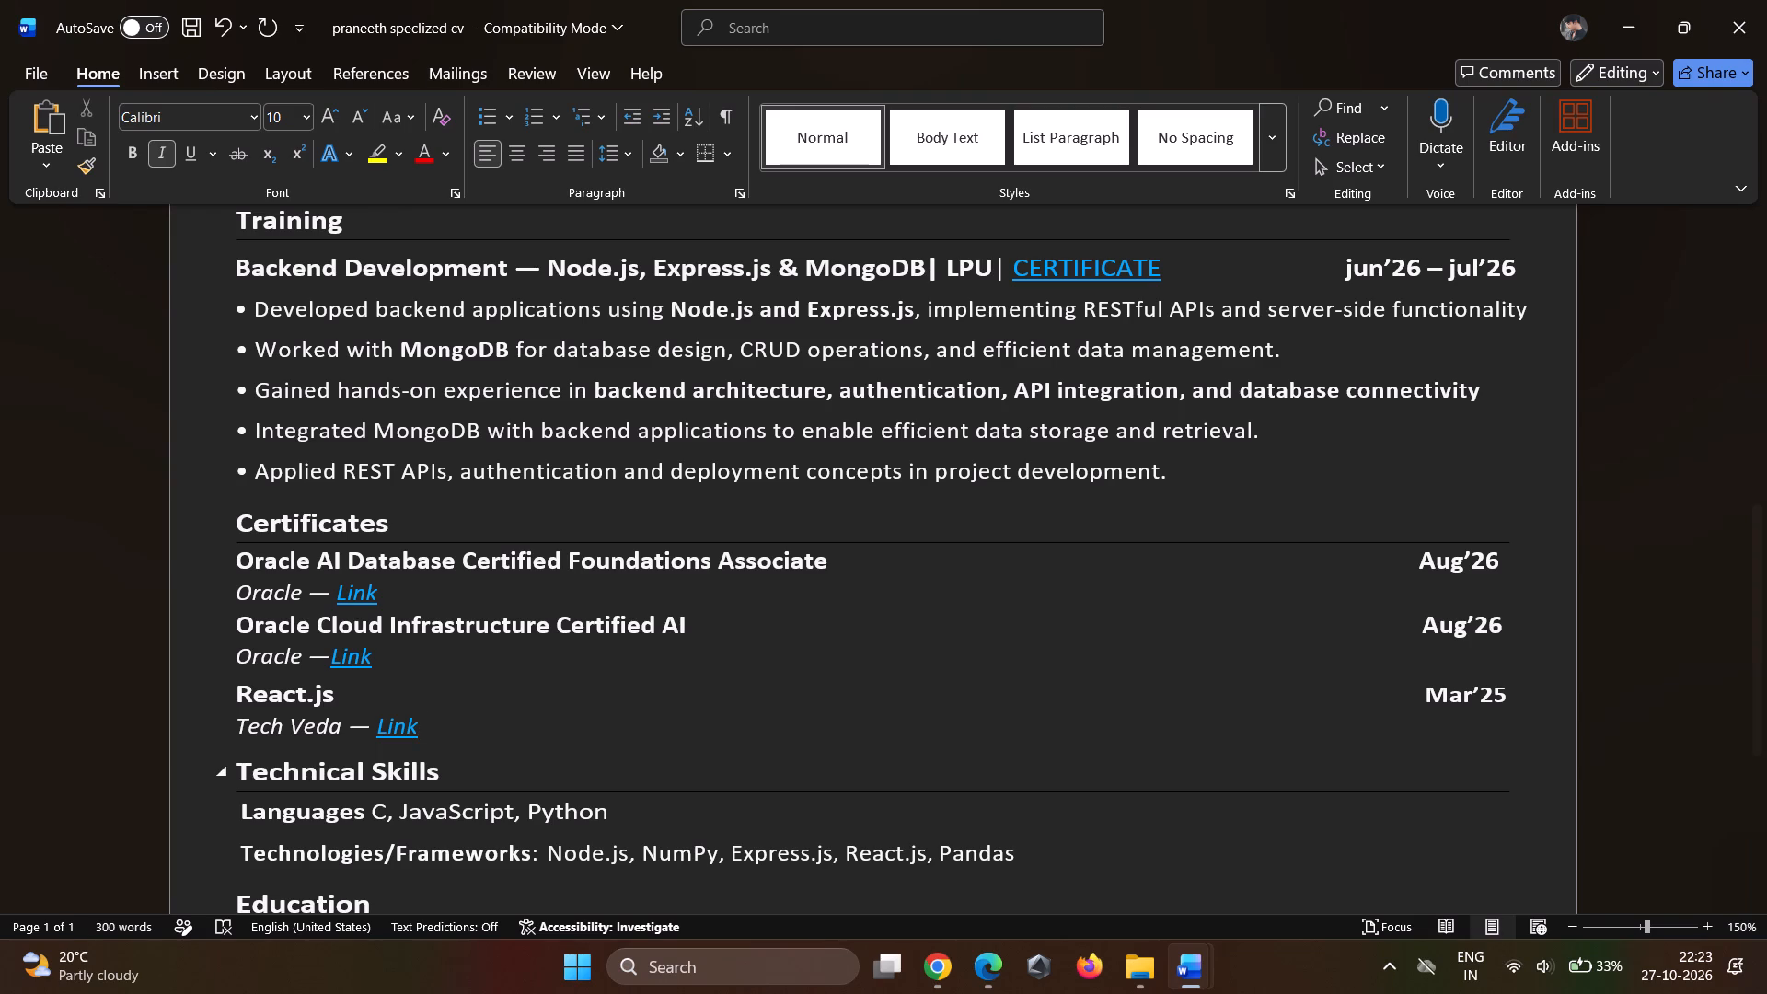
# Print the specialized CV to a PDF named "updated spe cv 271026" in the Downloads folder.
pyautogui.hotkey('ctrl', 'p')
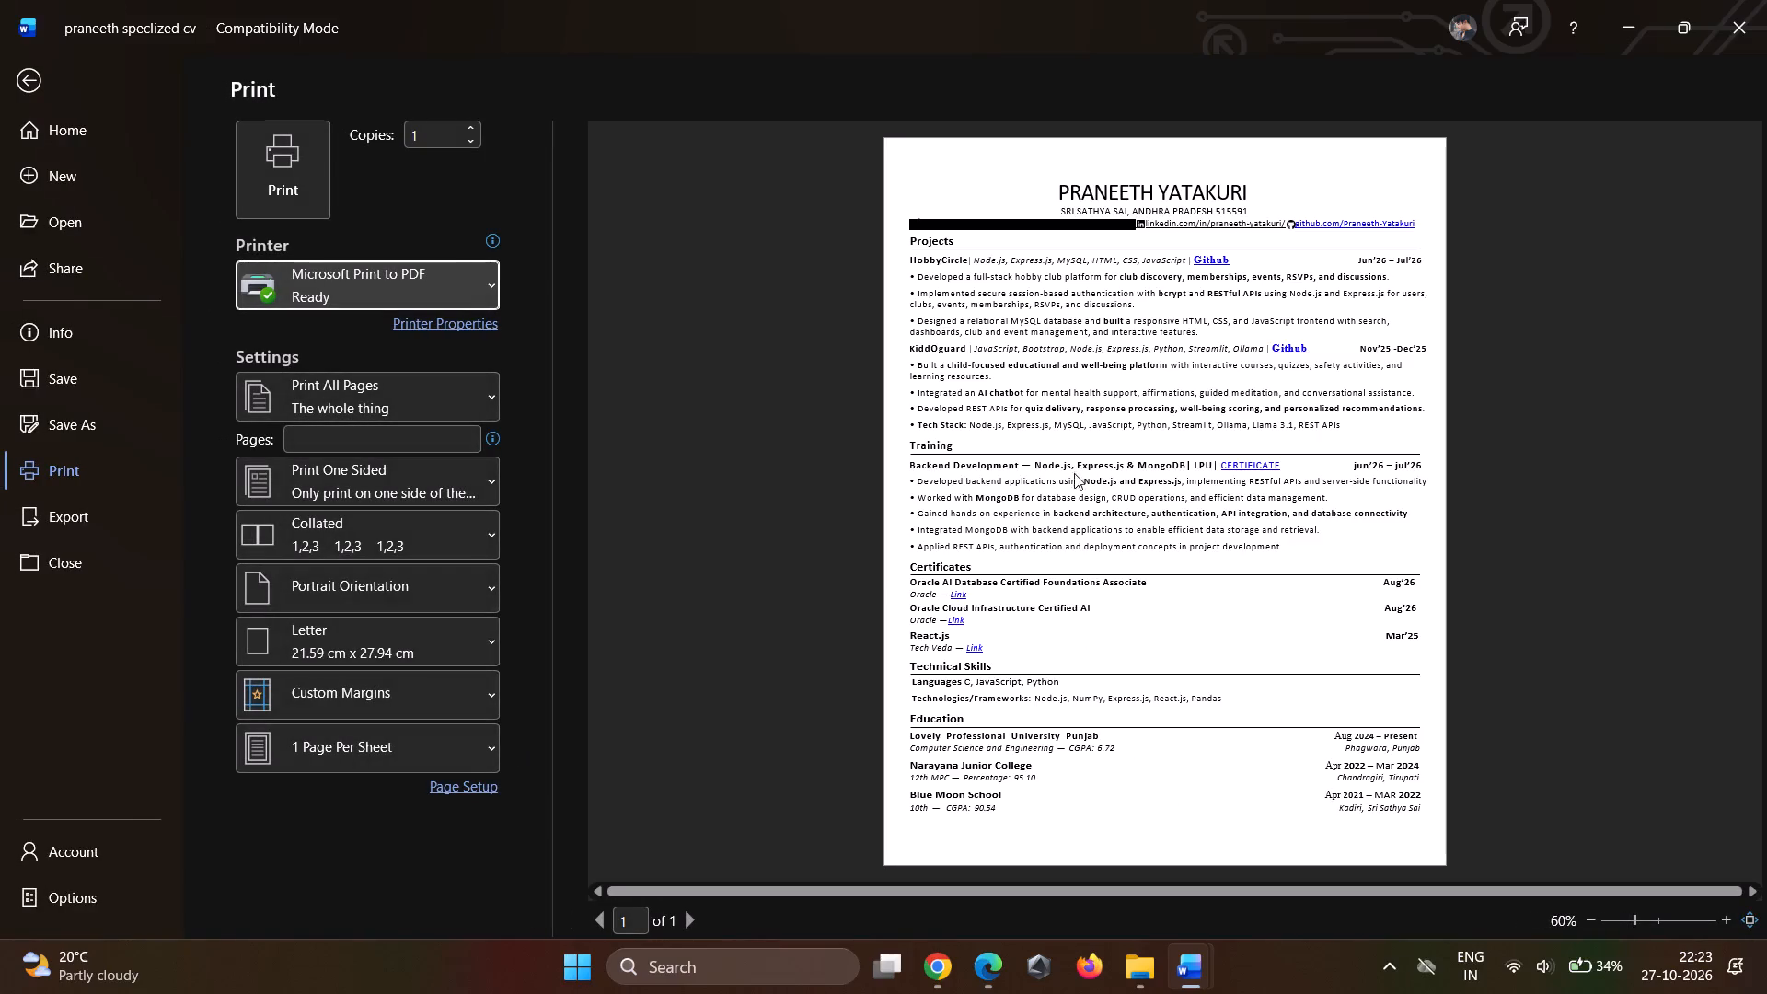
pyautogui.click(284, 156)
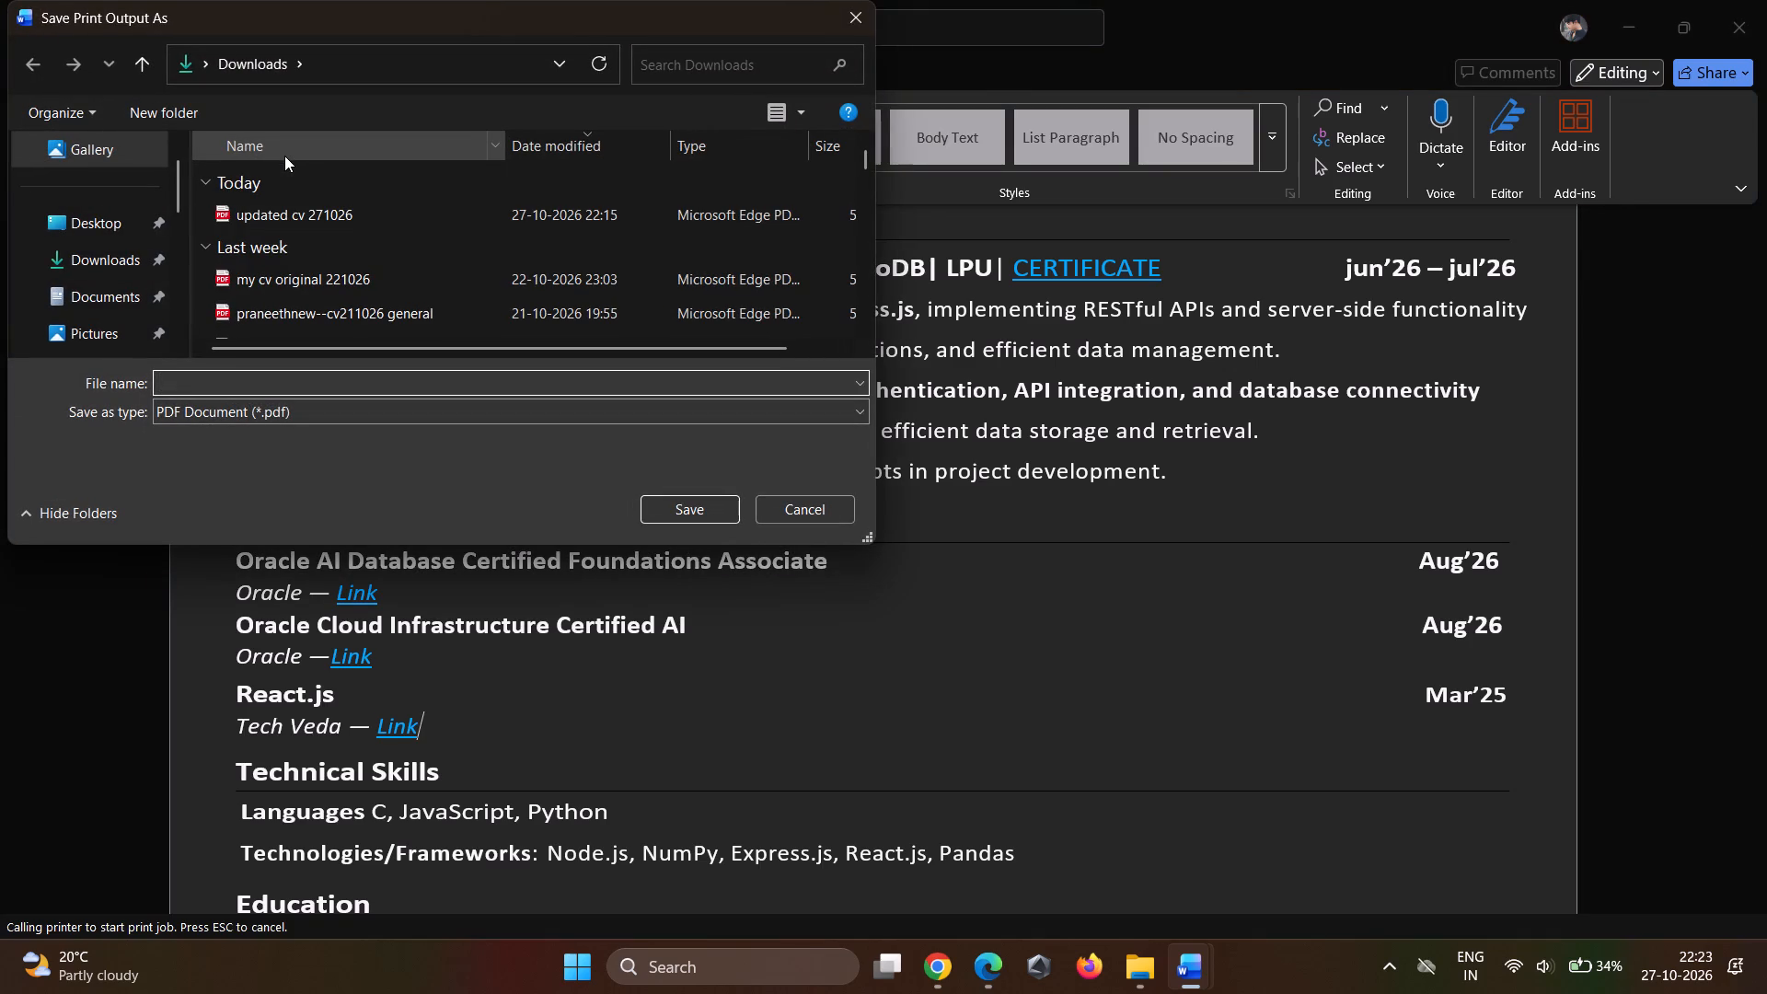
pyautogui.press('space')
pyautogui.write('updated')
pyautogui.press('space')
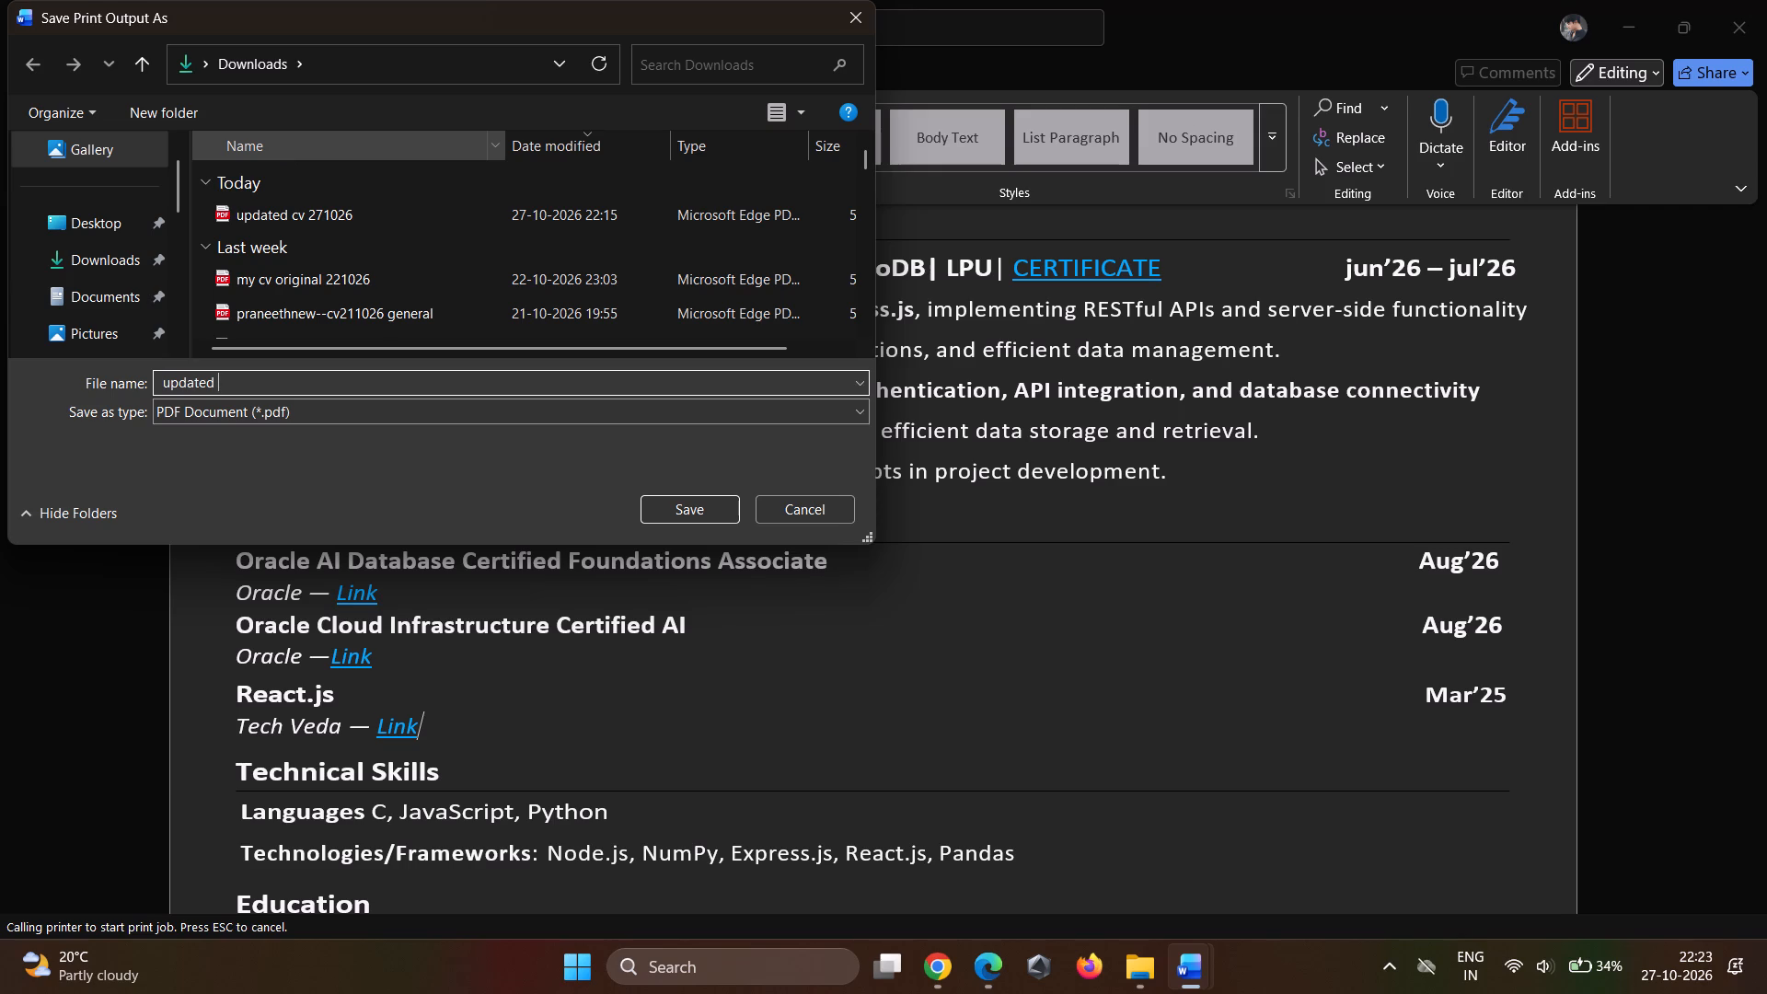
pyautogui.write('spec')
pyautogui.press('space')
pyautogui.write('cv')
pyautogui.press('space')
pyautogui.press('Left')
pyautogui.press('Left')
pyautogui.press('Left')
pyautogui.press('Left')
pyautogui.press('BackSpace')
pyautogui.press('Right')
pyautogui.press('Right')
pyautogui.press('Right')
pyautogui.press('space')
pyautogui.write('27')
pyautogui.press('space')
pyautogui.press('BackSpace')
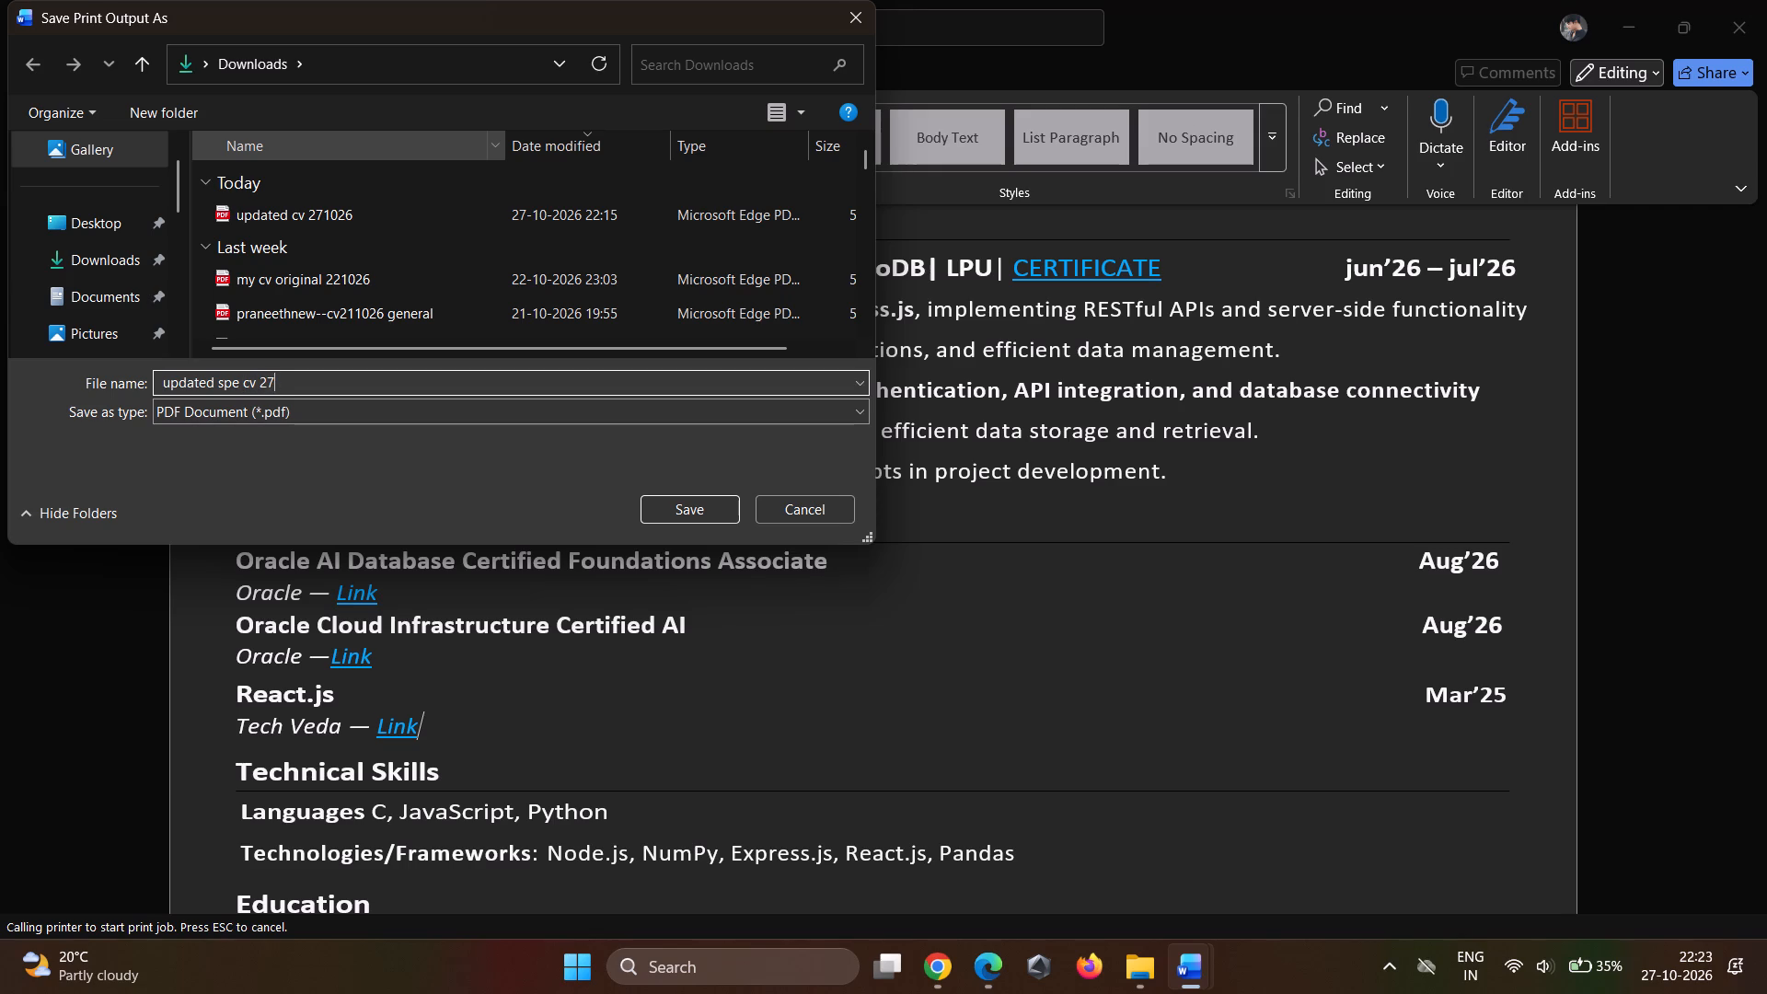
pyautogui.write('10')
pyautogui.write('26')
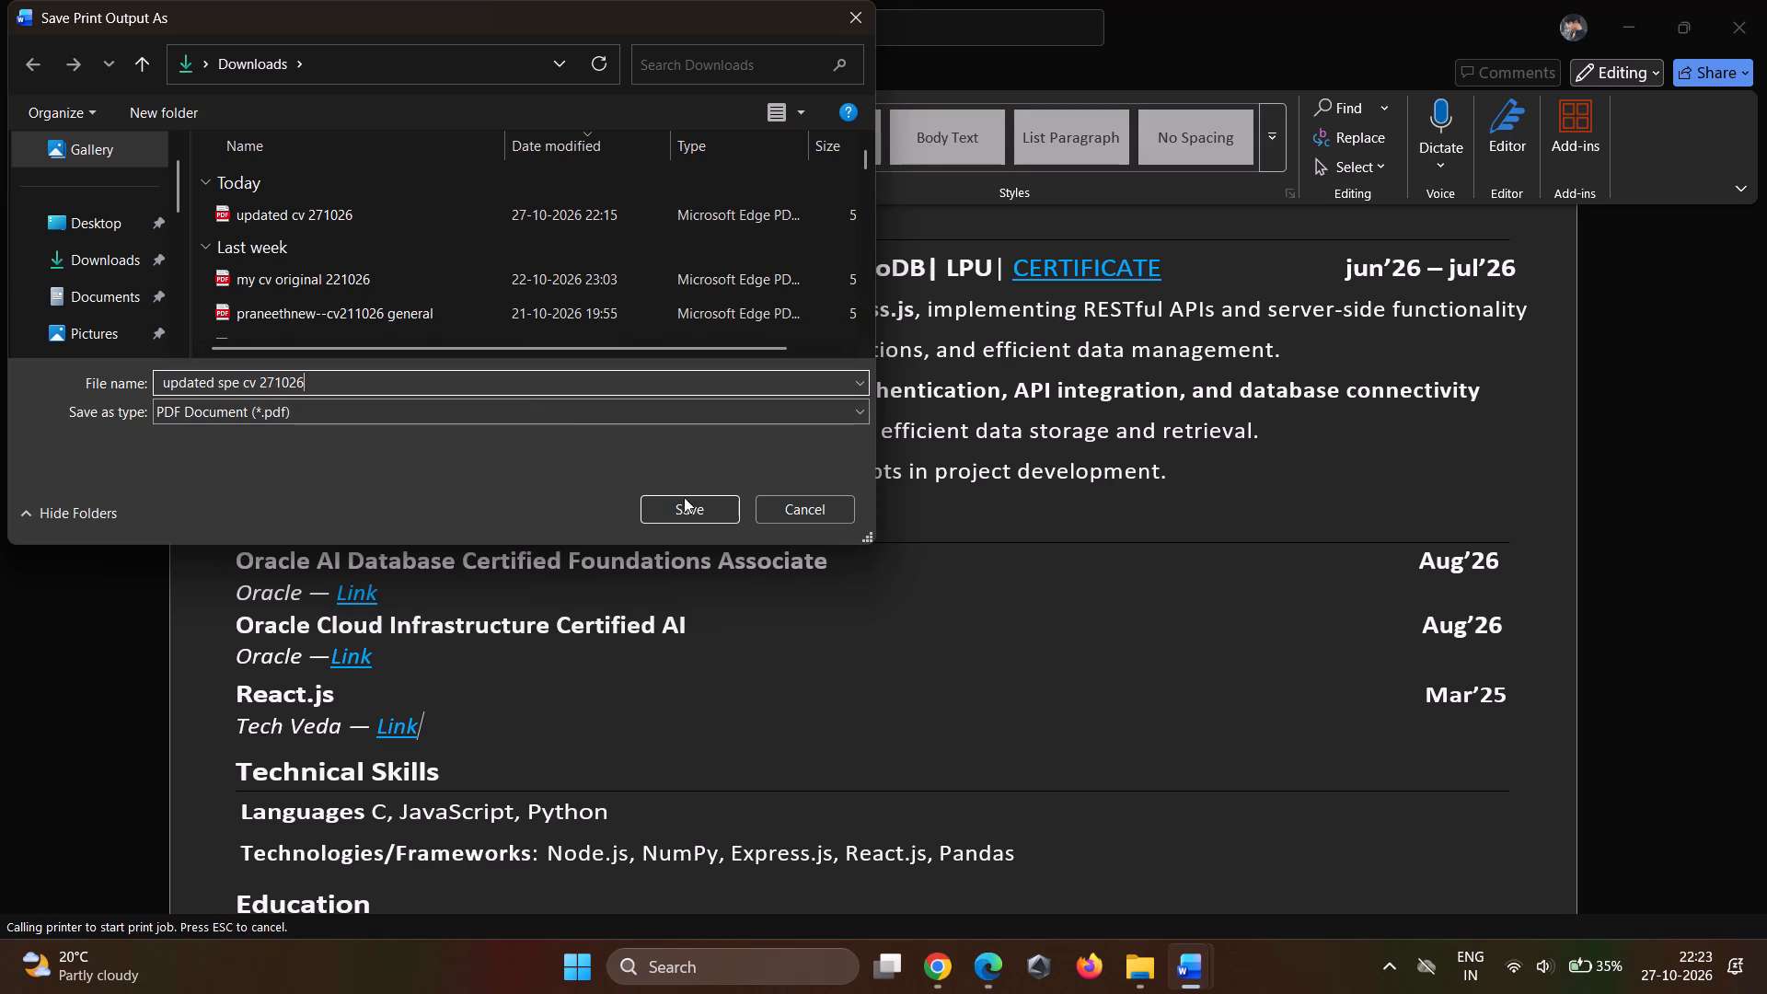
pyautogui.click(690, 504)
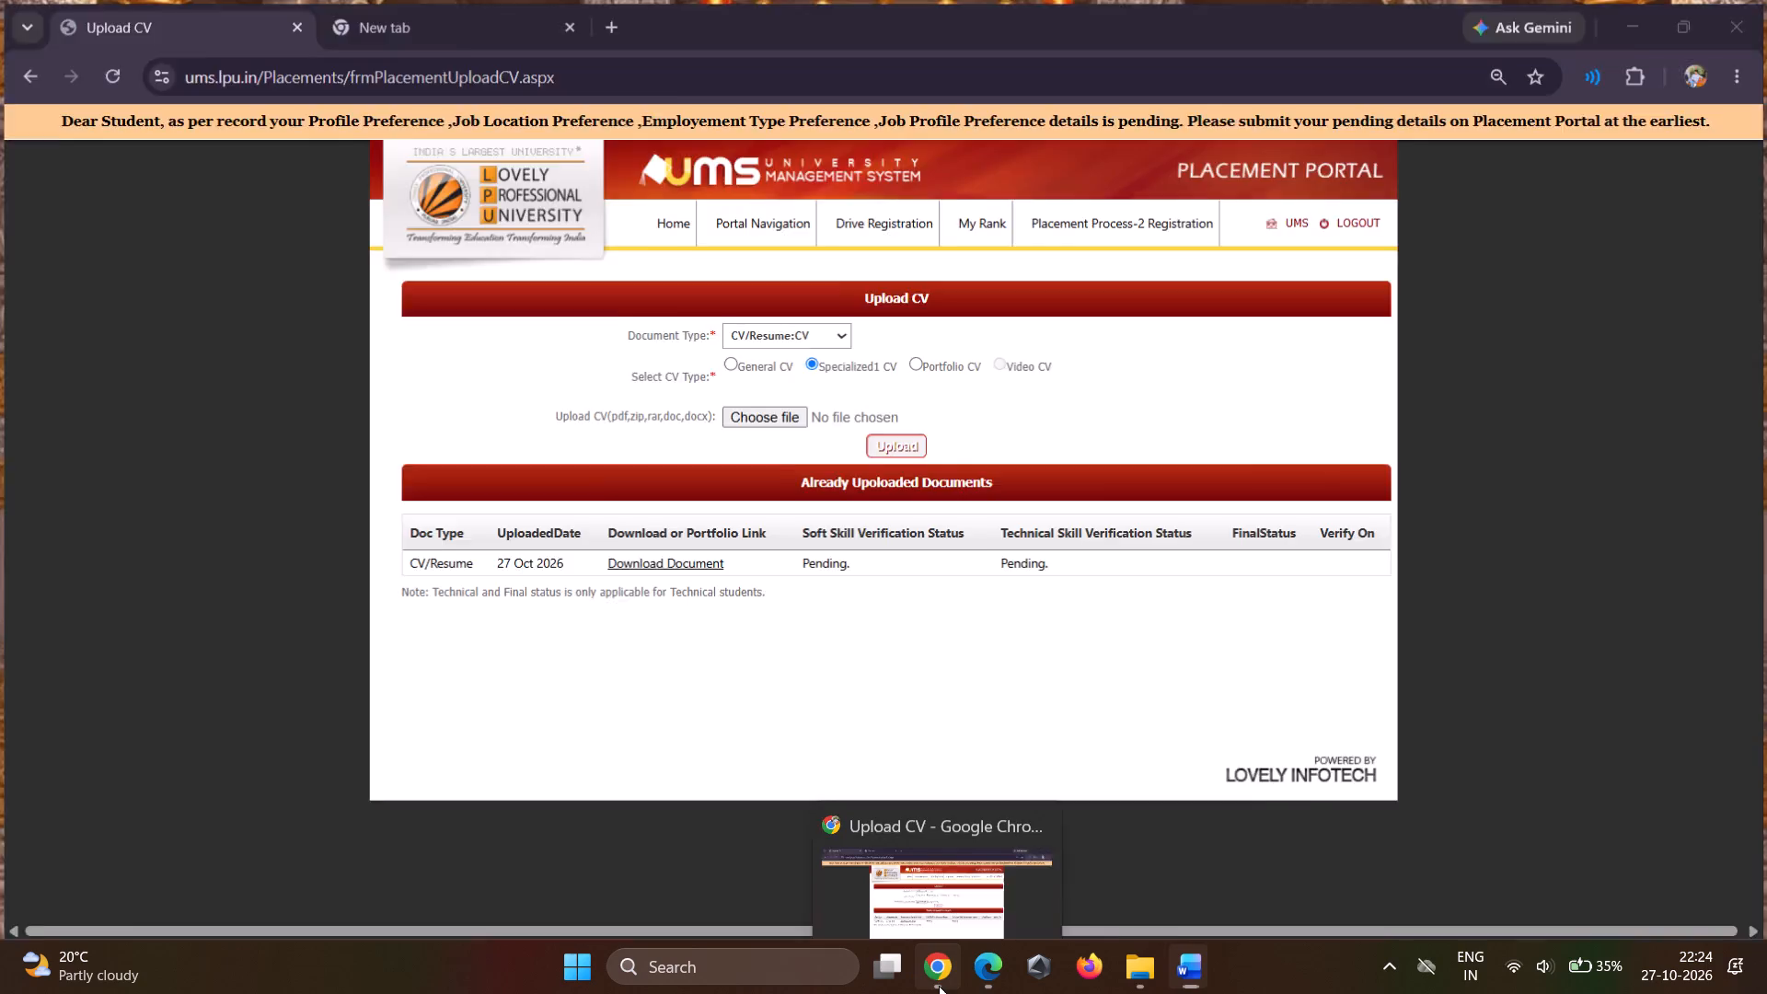
# Switch to the Placement Portal in Chrome, upload "updated spe cv 271026.pdf" as the Specialized1 CV and dismiss the pending details notice.
pyautogui.click(939, 986)
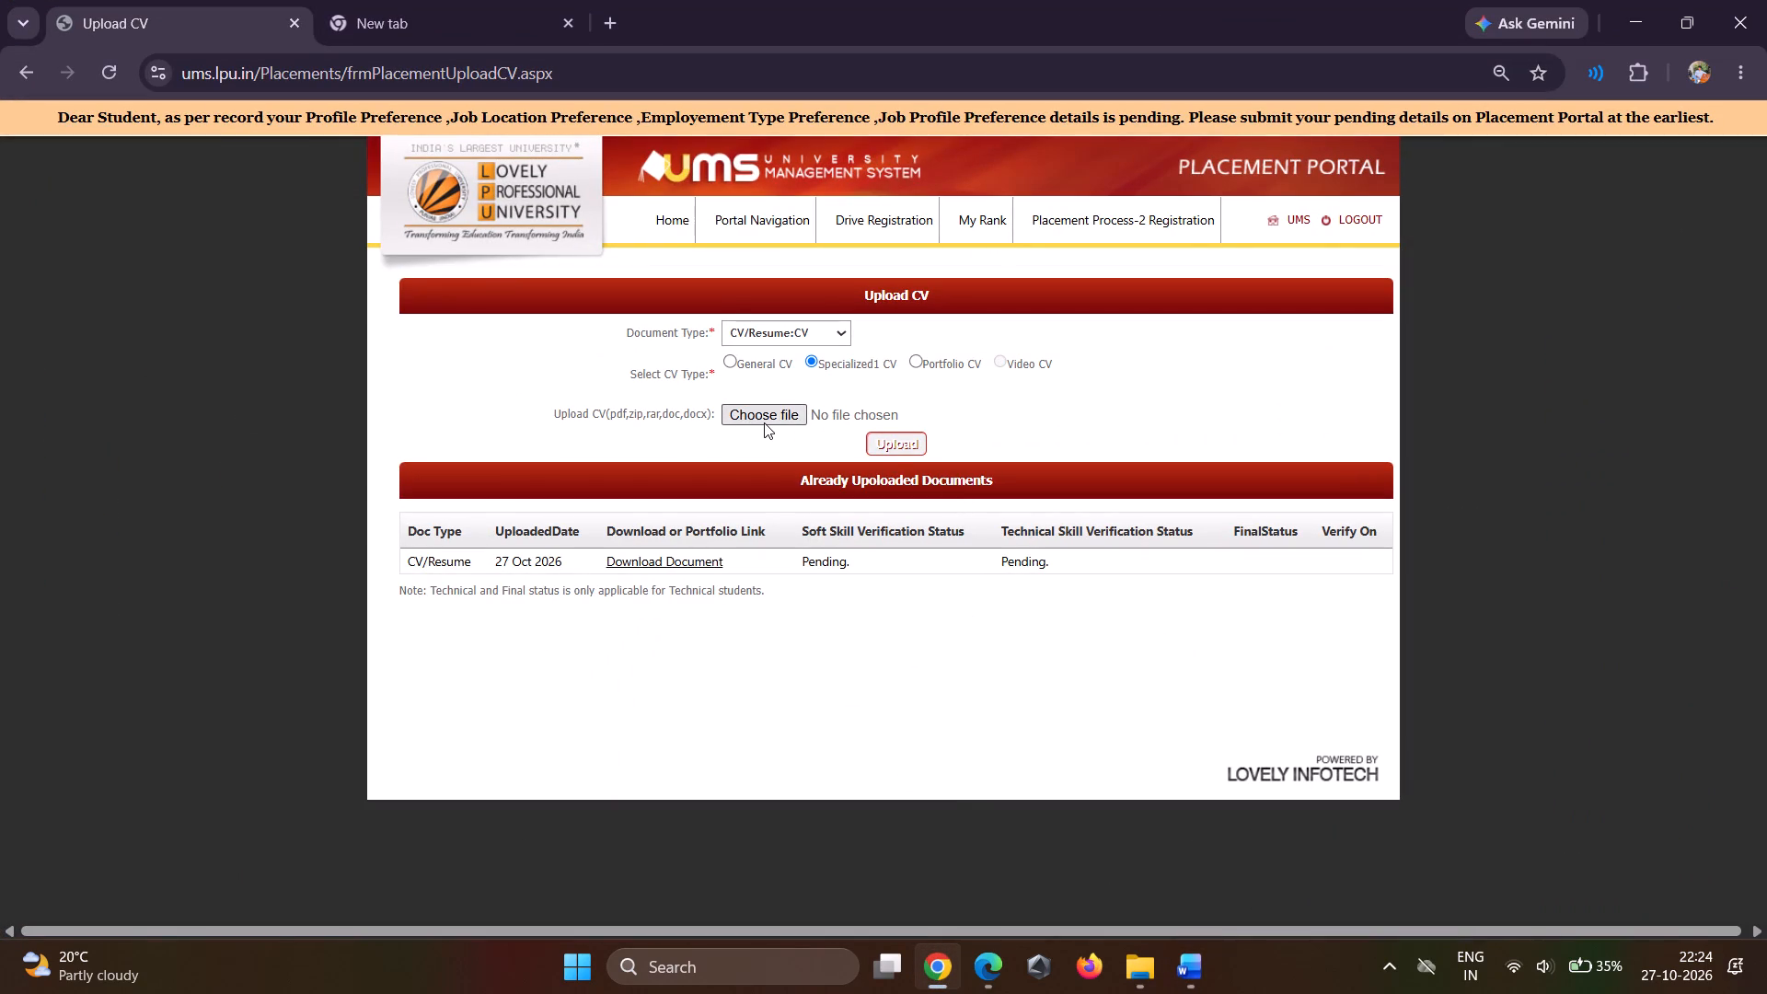
pyautogui.click(764, 422)
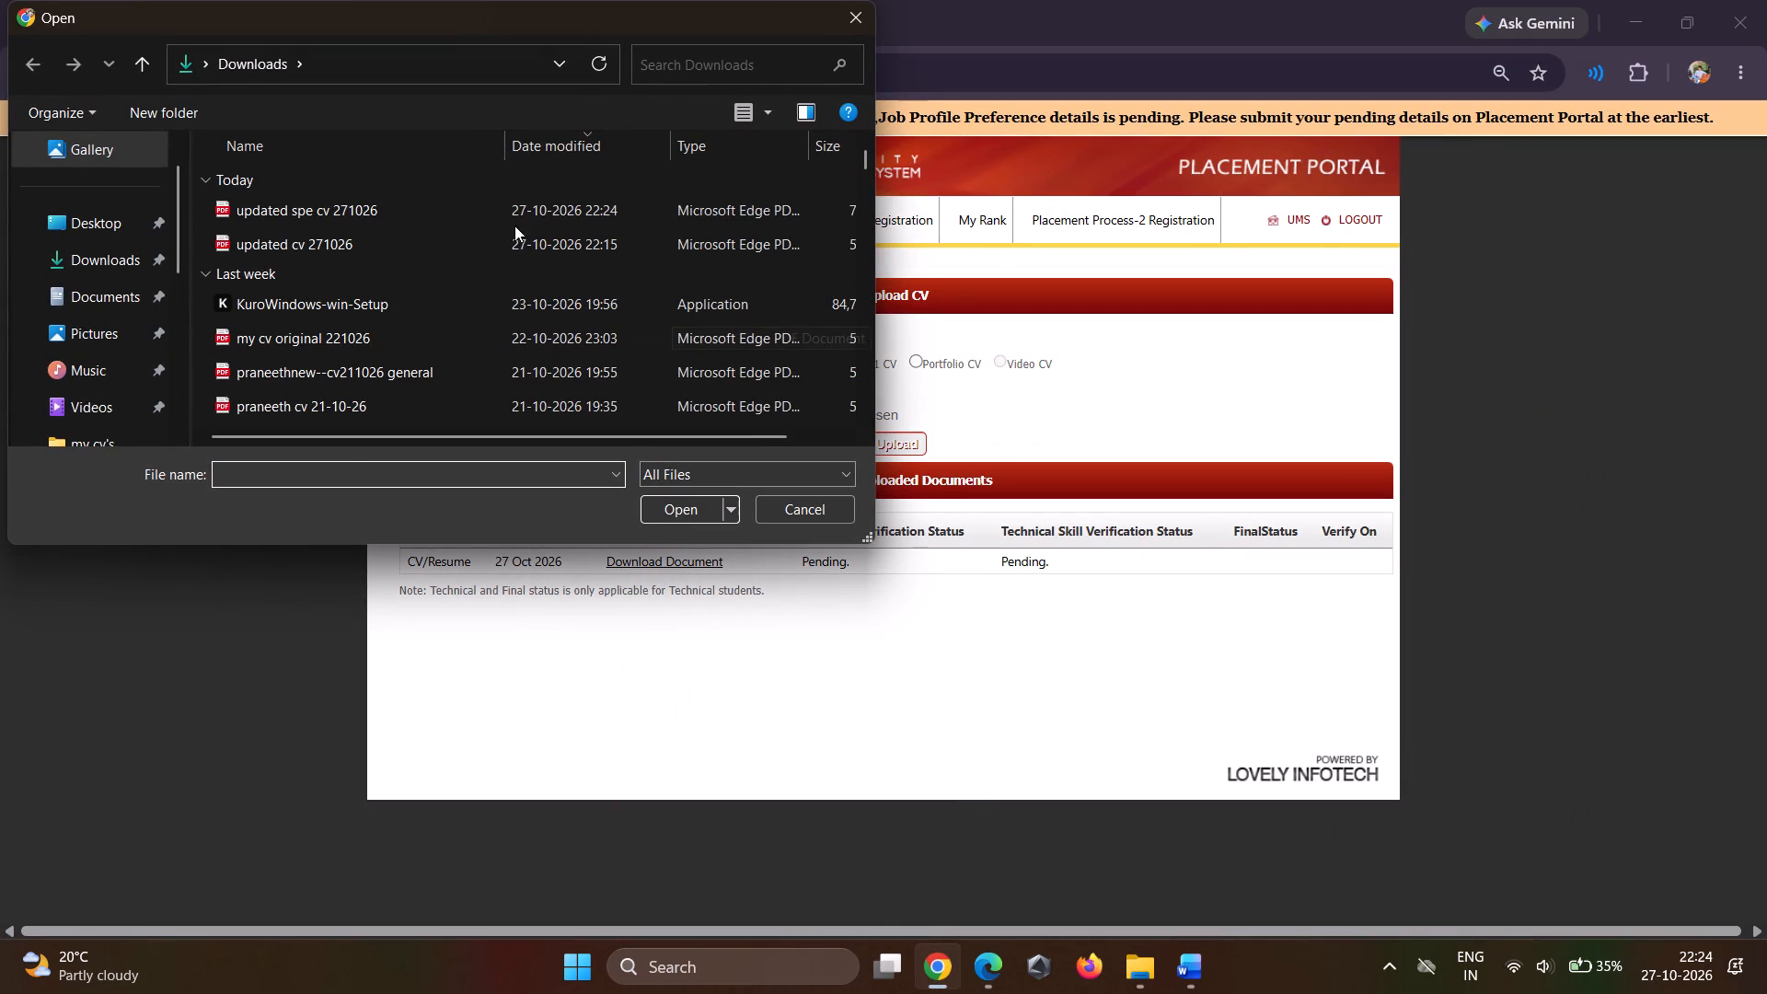
pyautogui.click(434, 202)
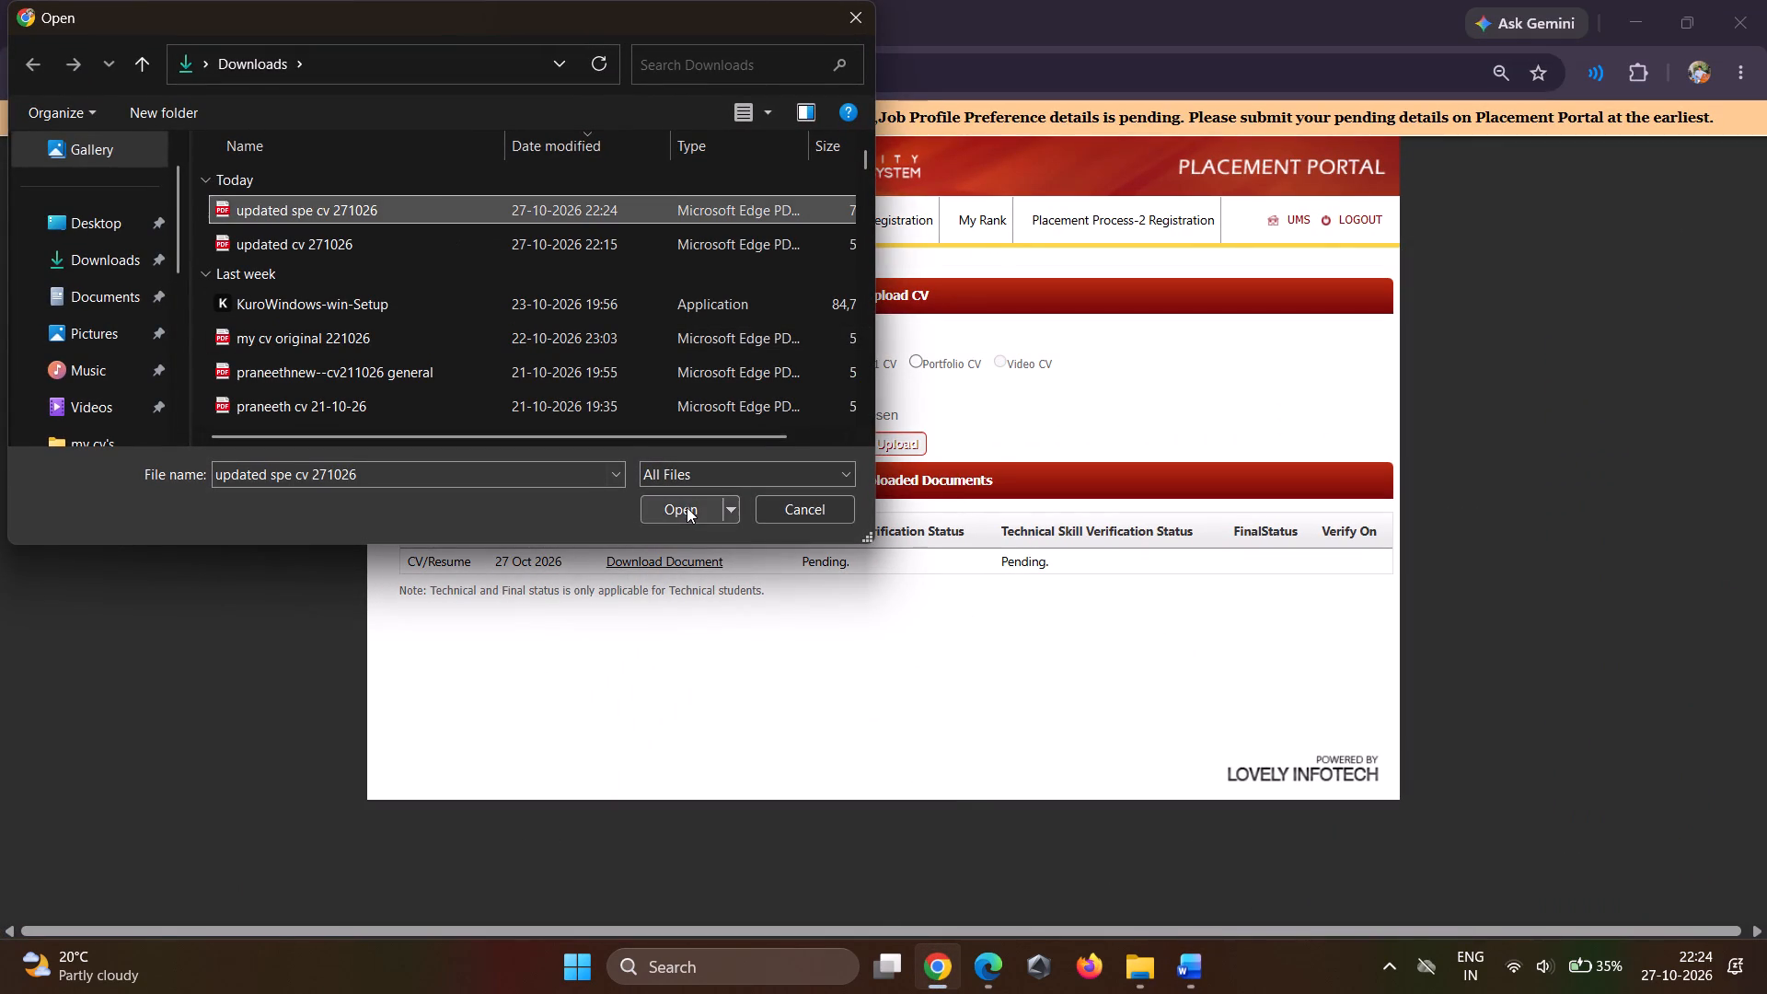
pyautogui.click(687, 507)
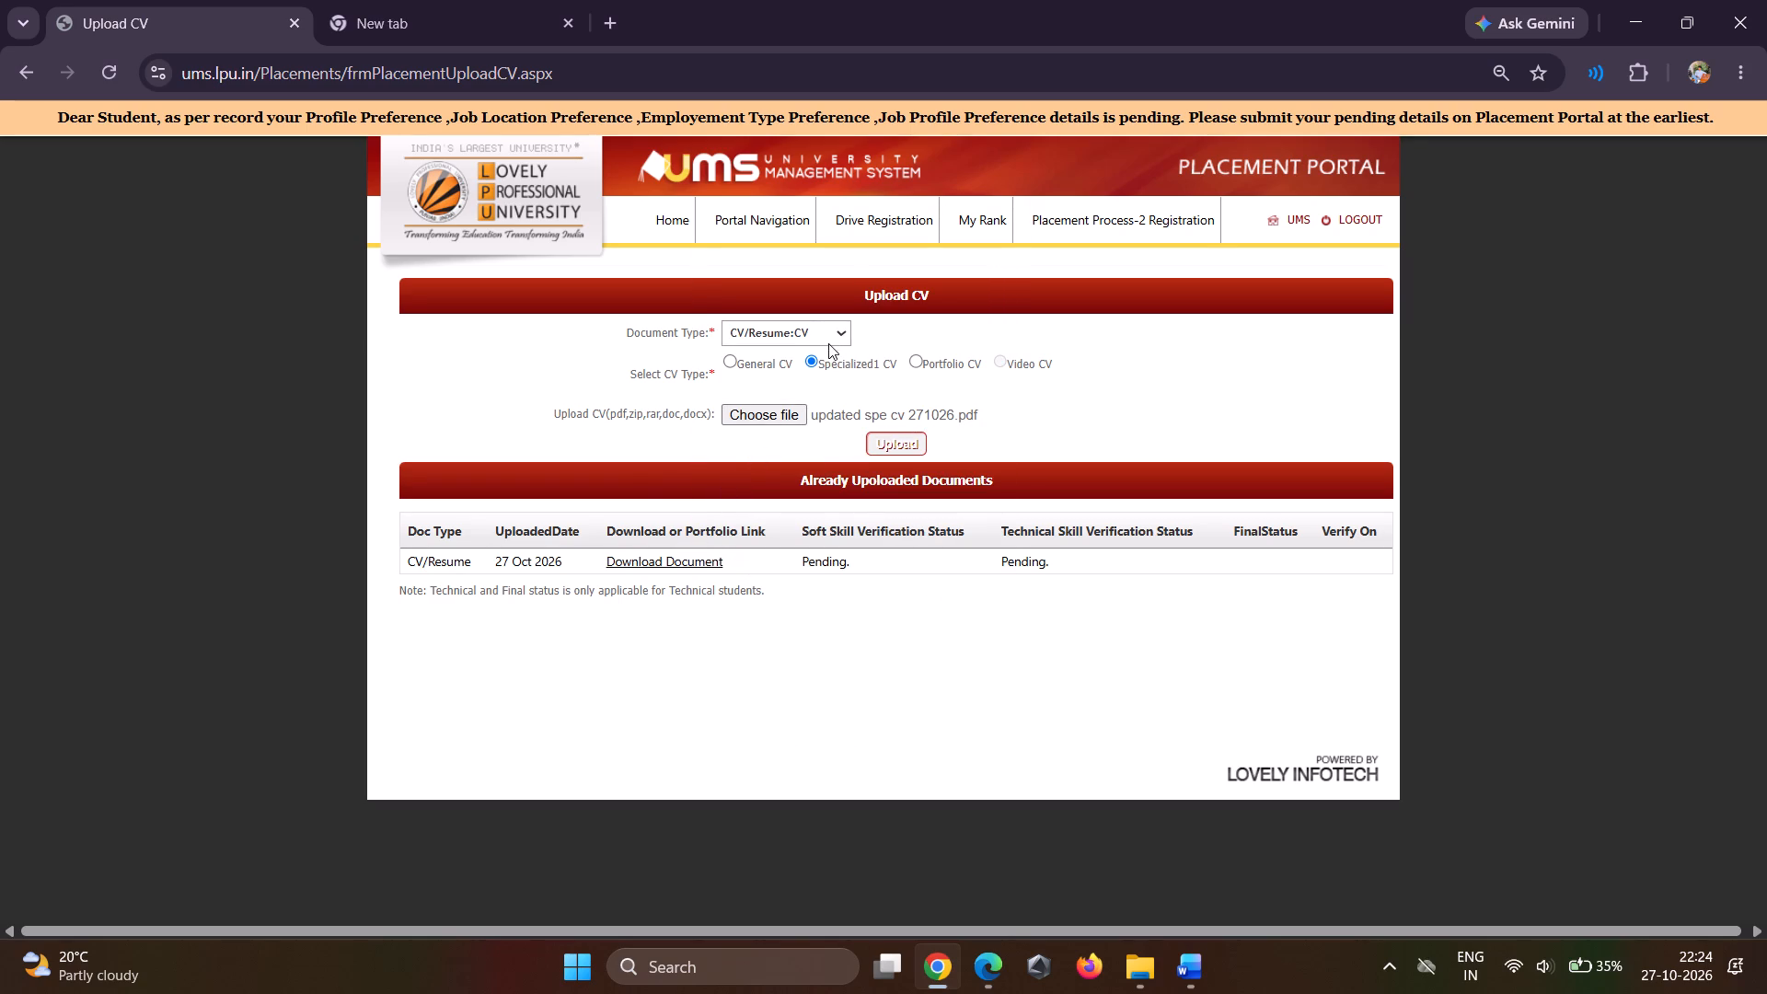
pyautogui.click(897, 445)
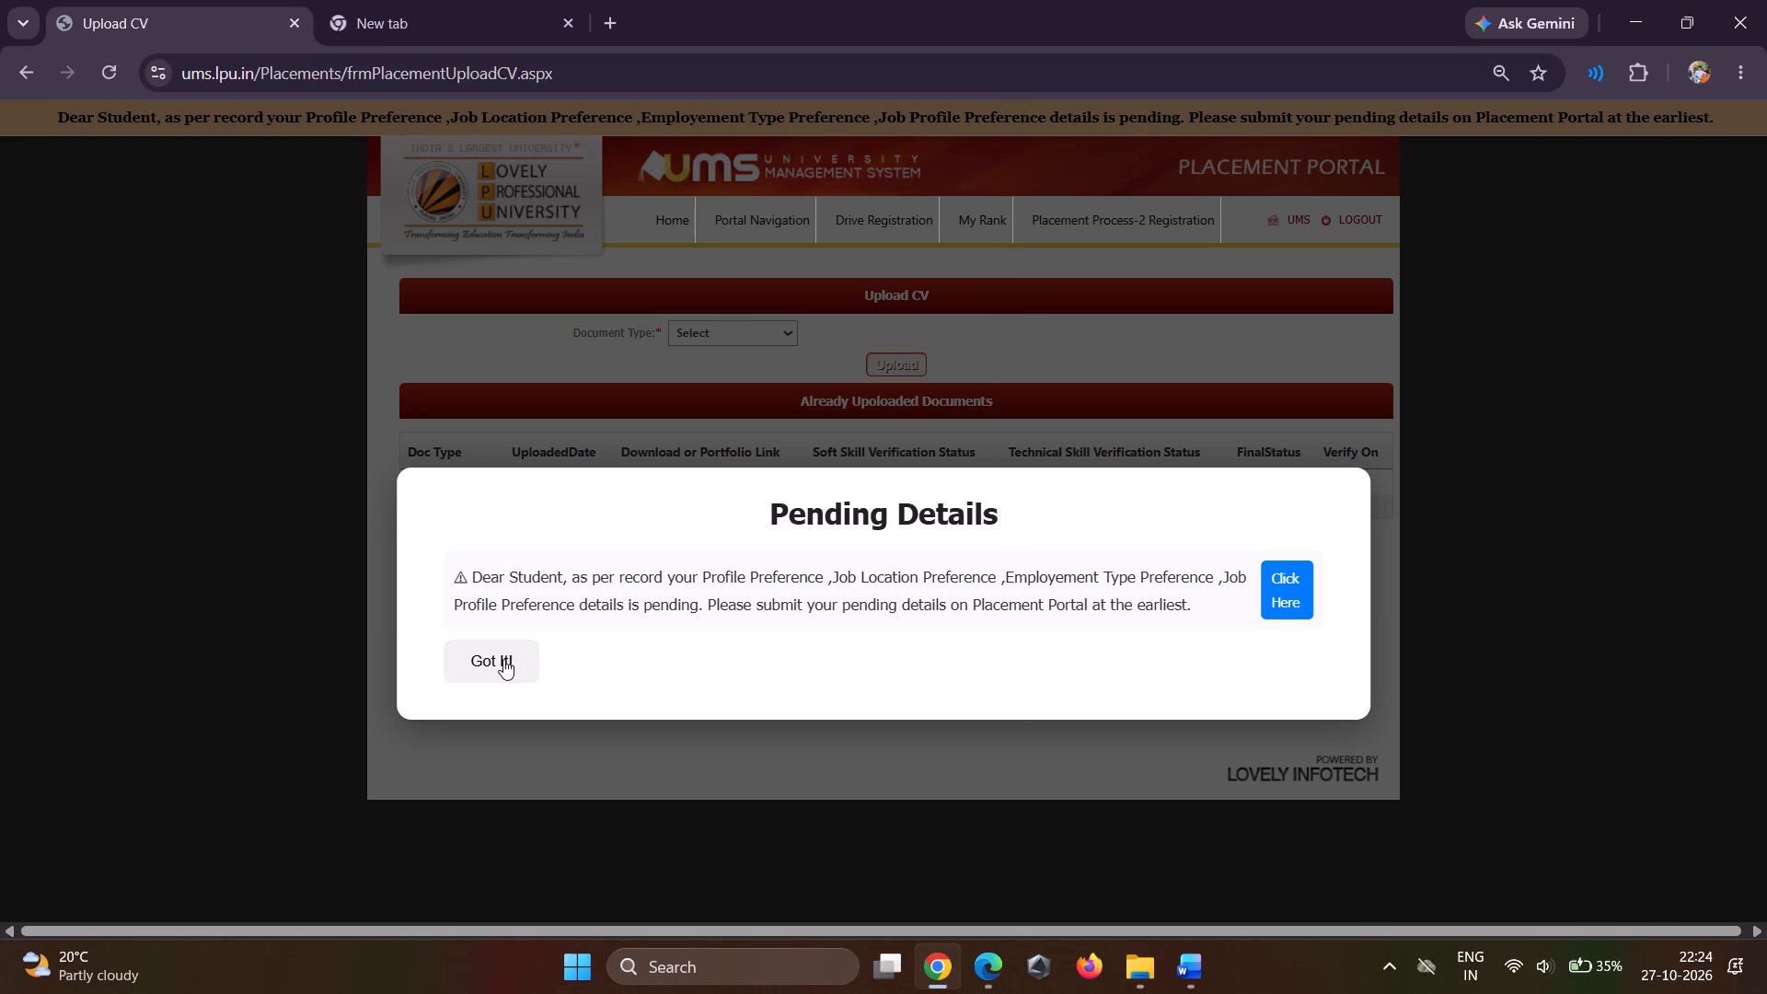
pyautogui.click(503, 659)
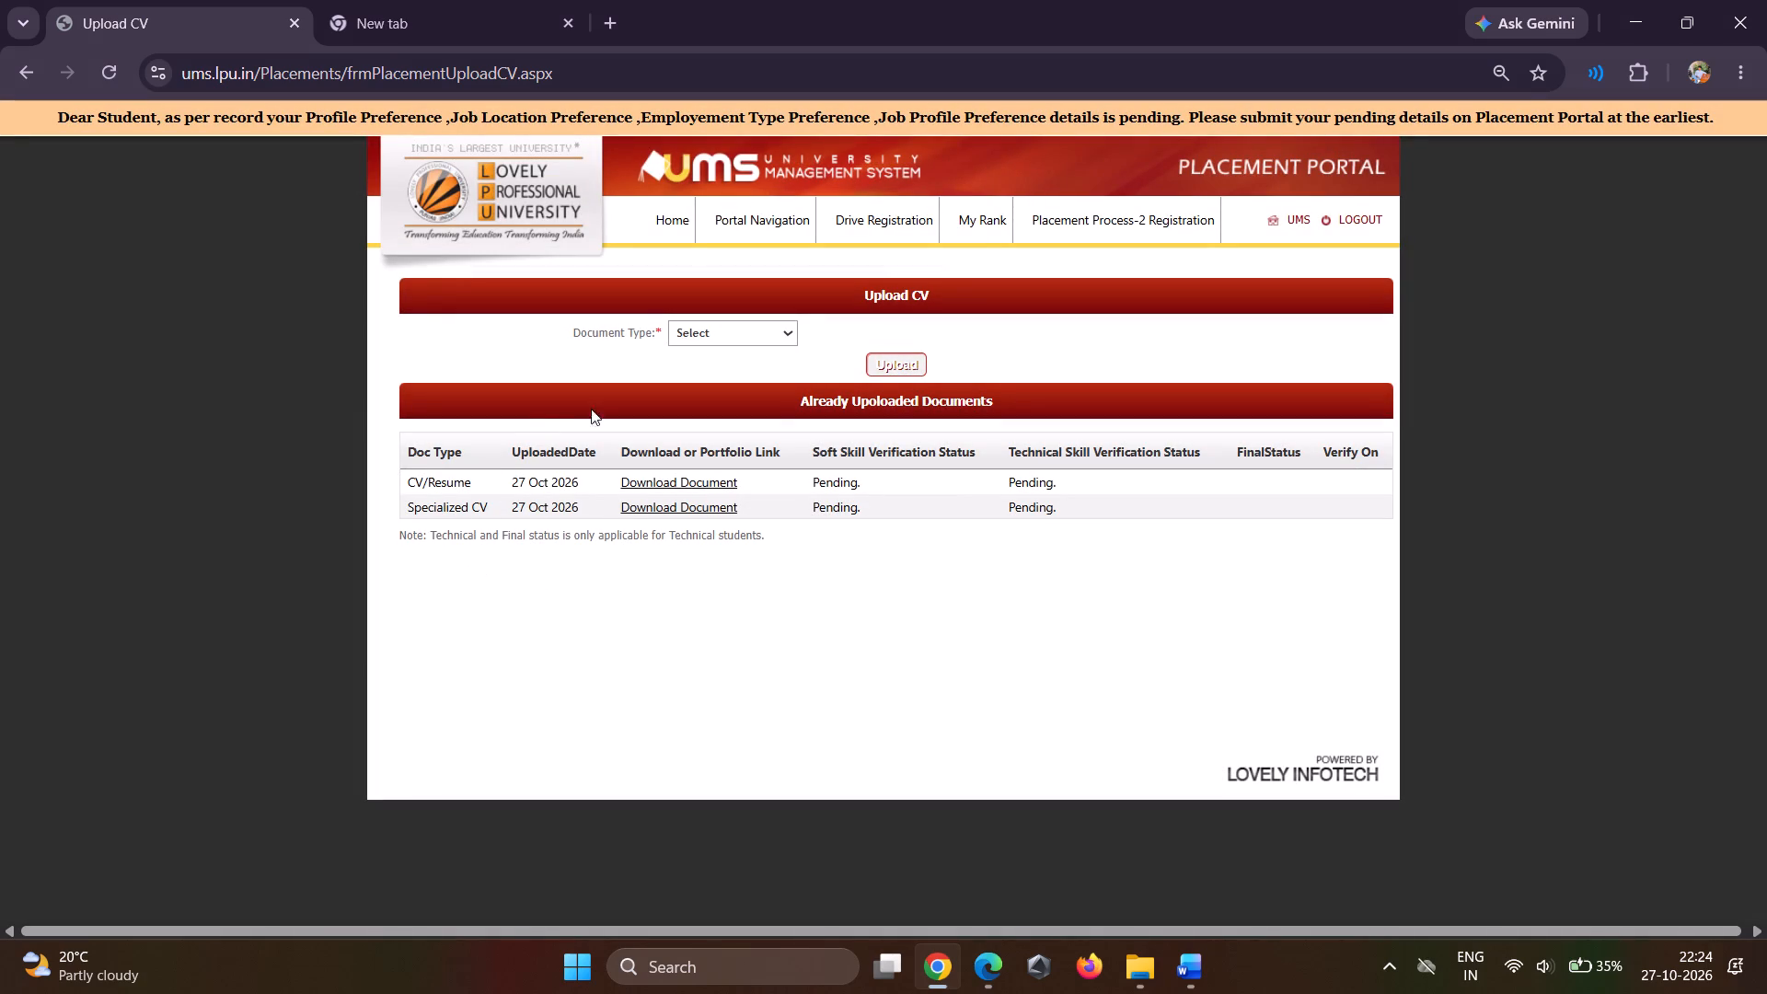
# Check the Drive Registration page for available drives, view the My Rank dashboard and return to Drive Registration.
pyautogui.click(857, 224)
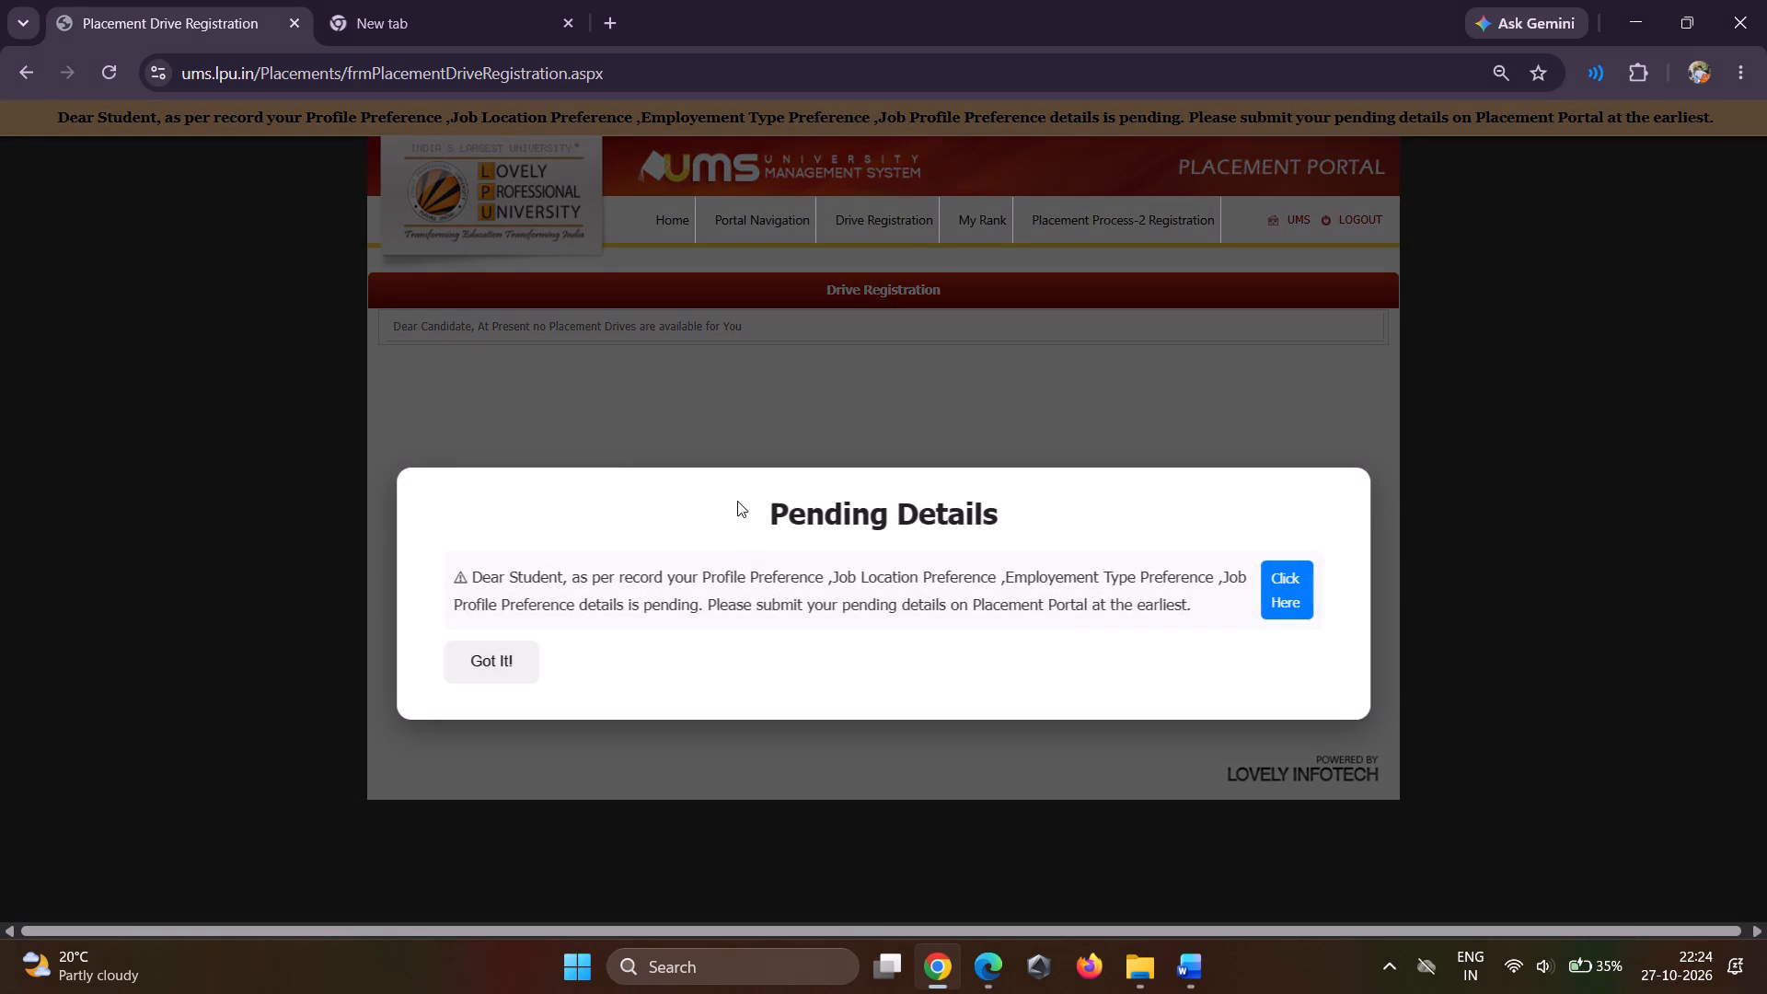
pyautogui.click(517, 647)
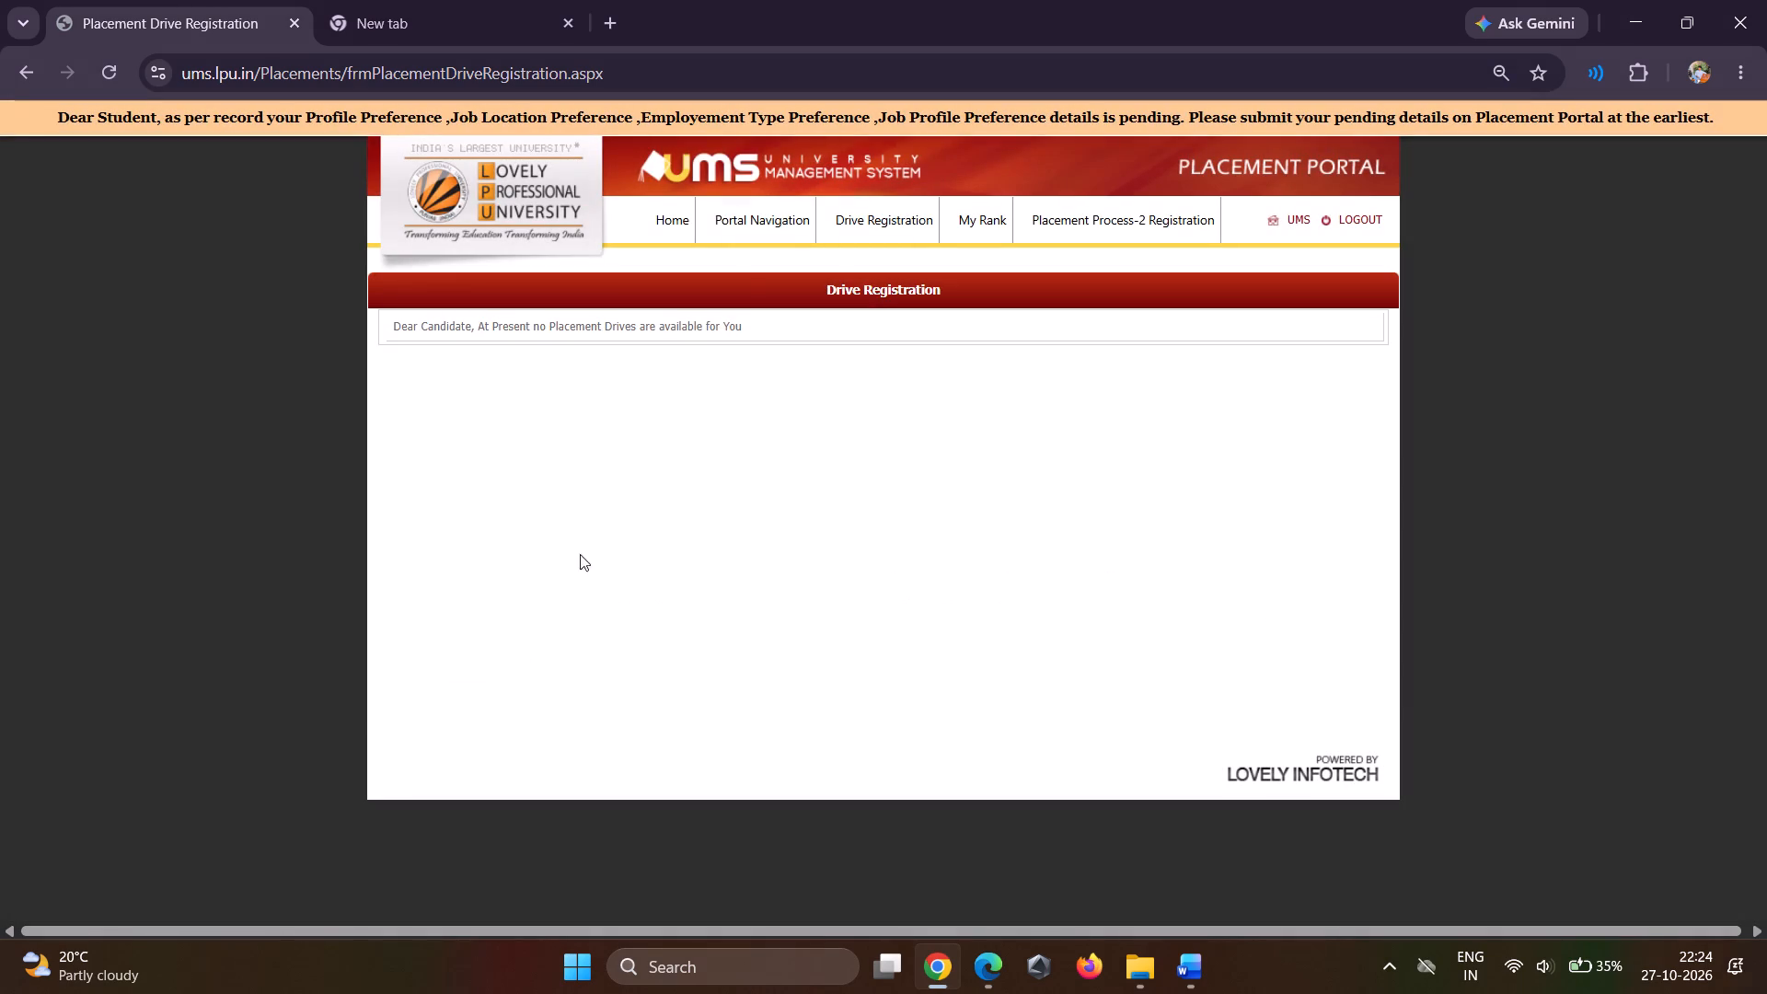
pyautogui.scroll(7, 628, 479)
pyautogui.scroll(-4, 628, 479)
pyautogui.scroll(3, 628, 479)
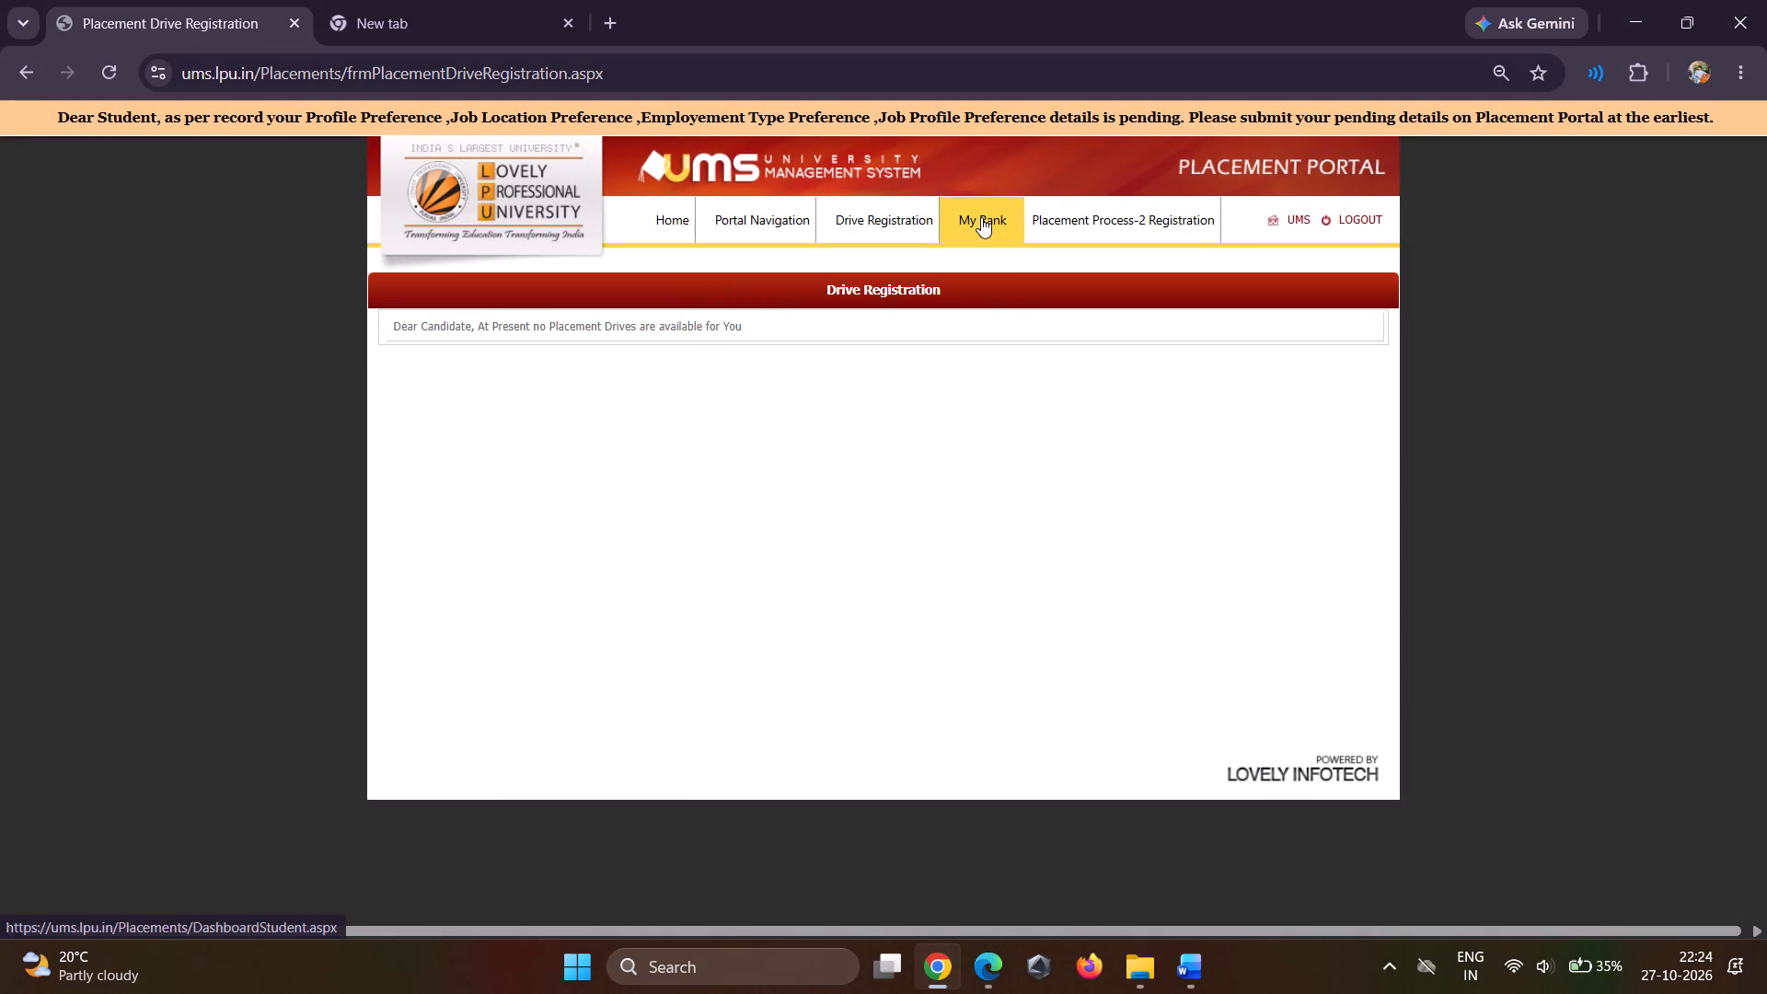
pyautogui.click(981, 217)
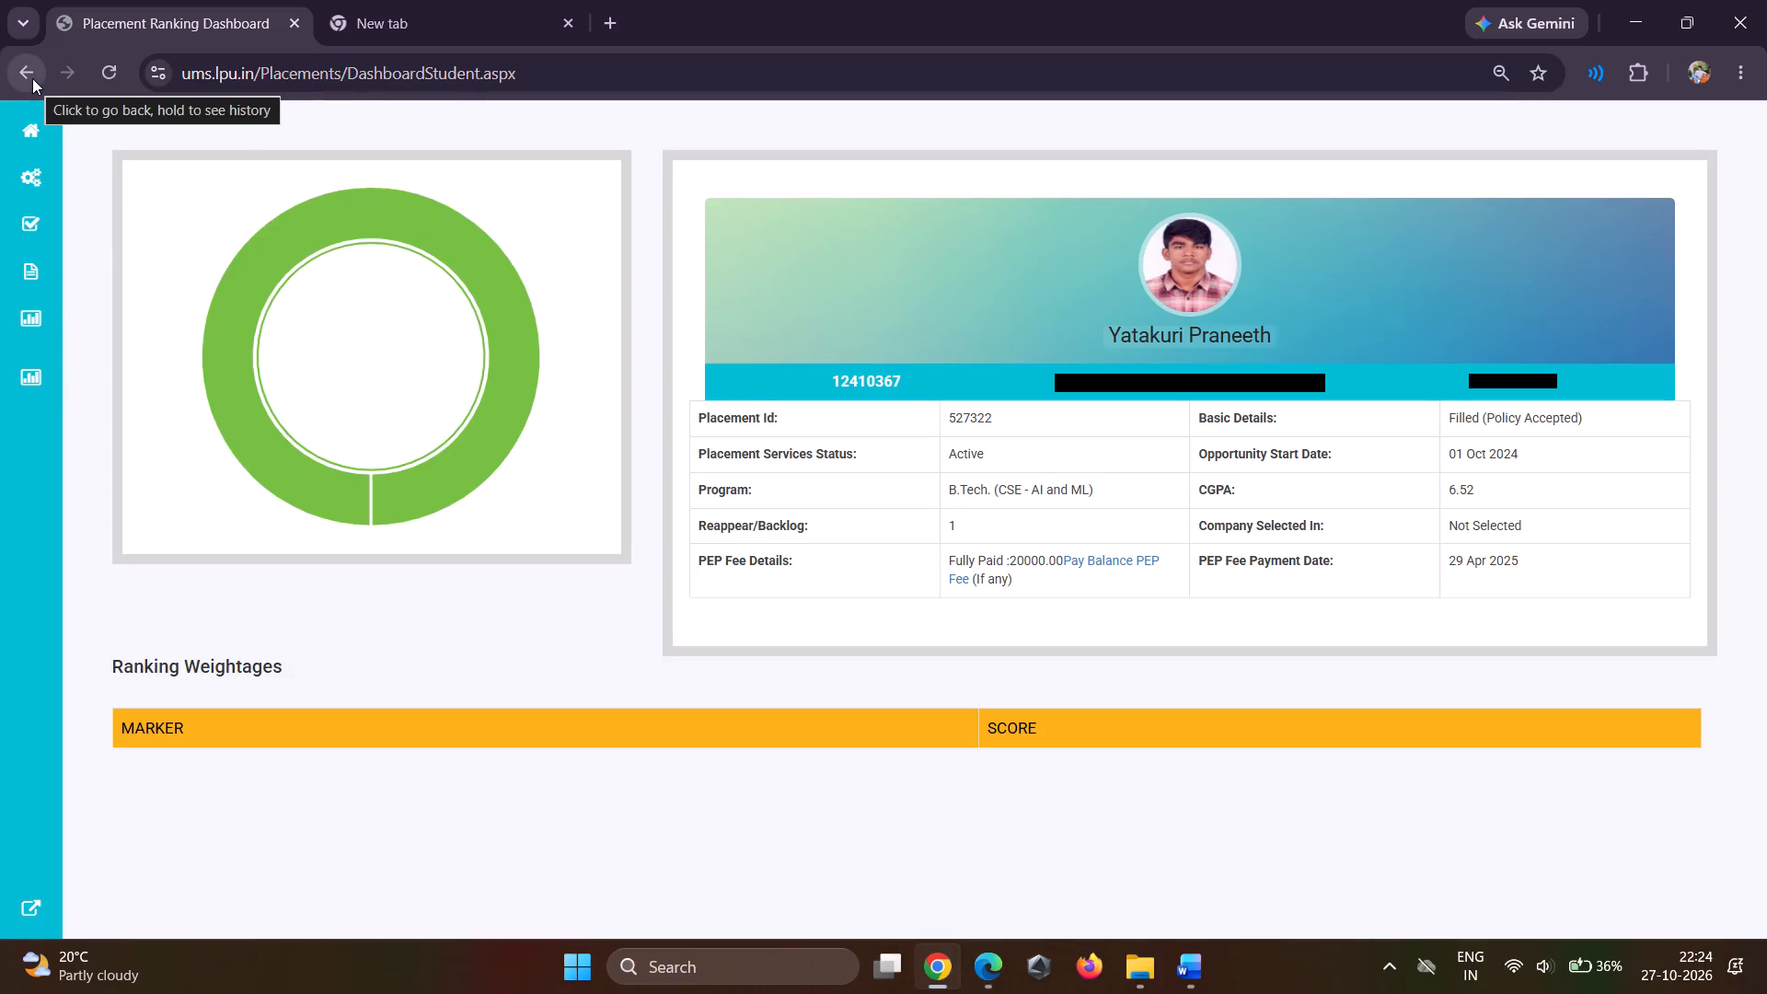
pyautogui.click(32, 78)
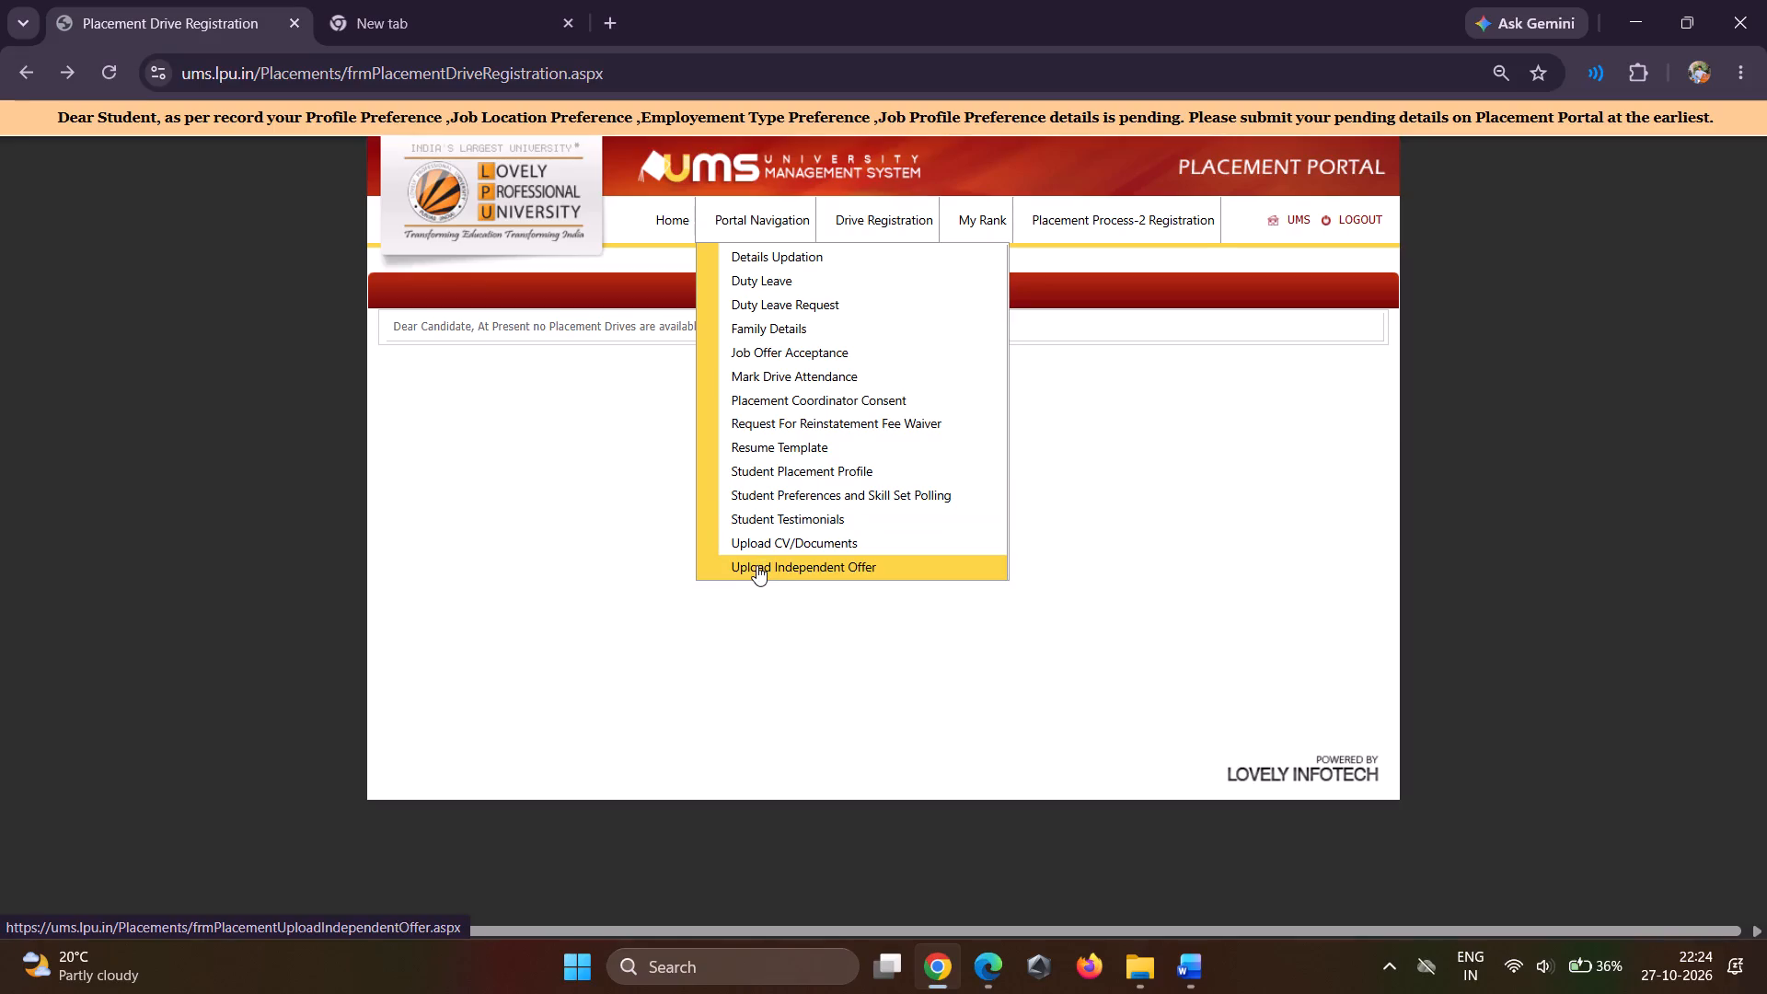
# Open the Student Placement Profile, dismiss the pending details notice, and examine the placement status and registration details, including the email field.
pyautogui.click(810, 476)
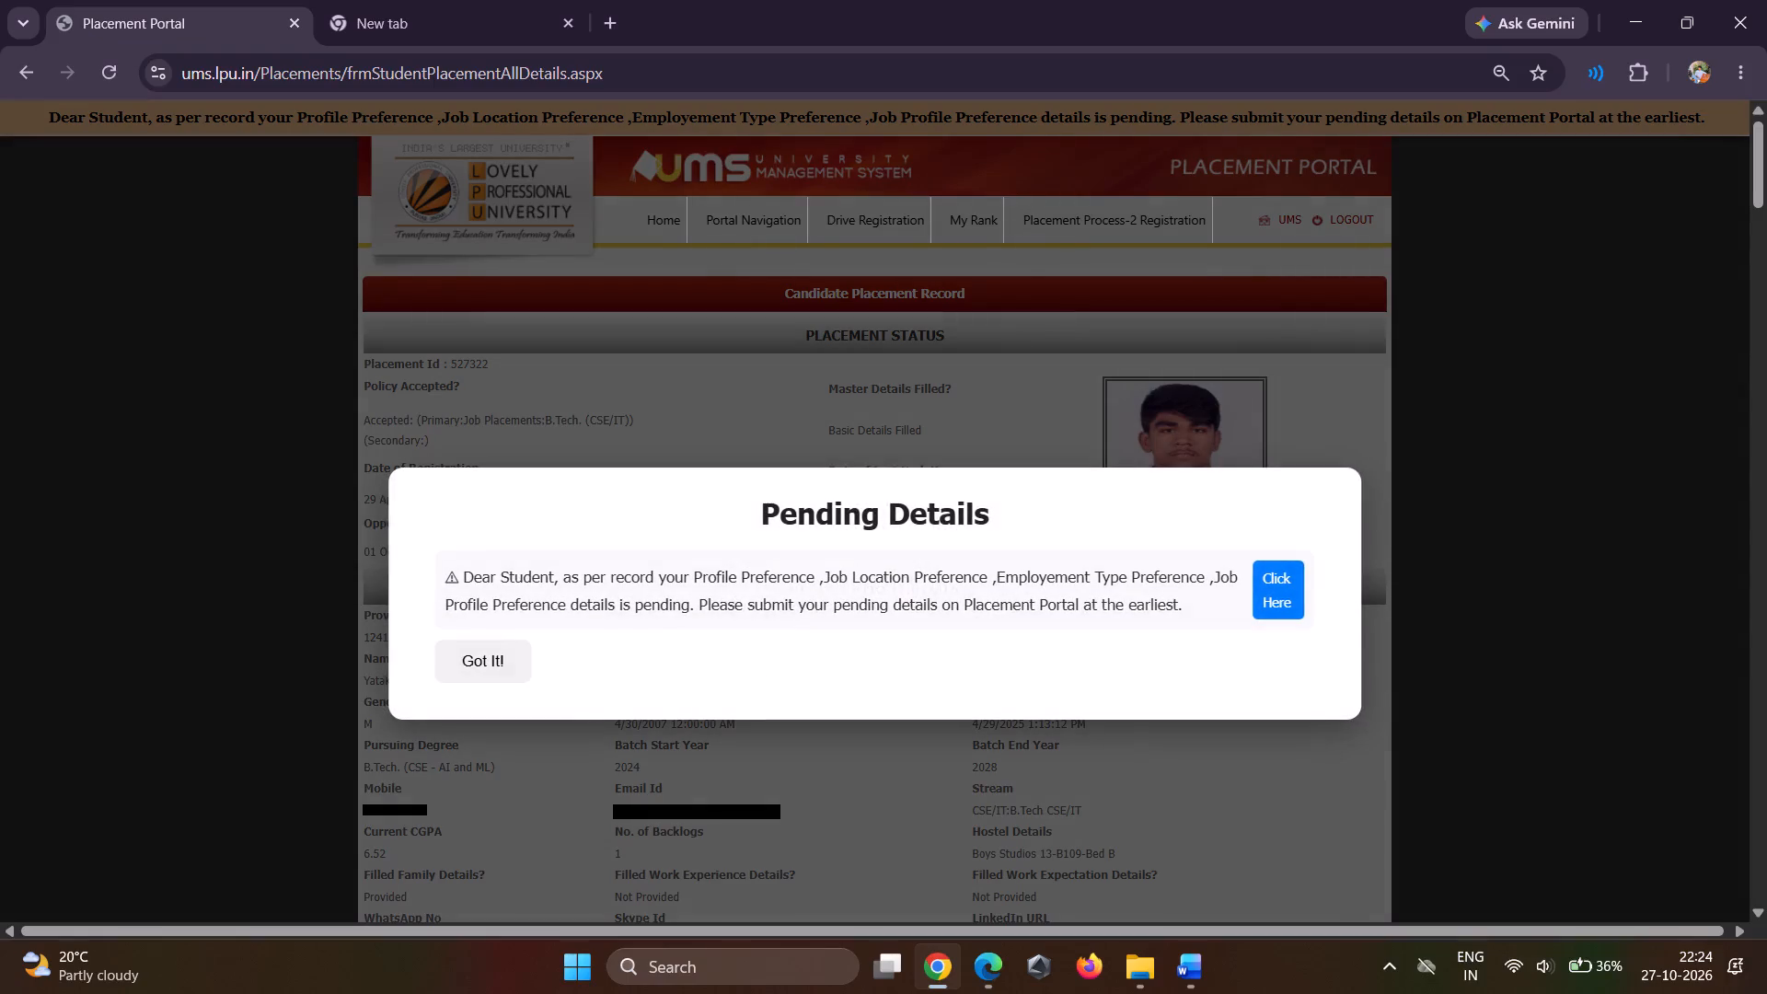
pyautogui.click(498, 665)
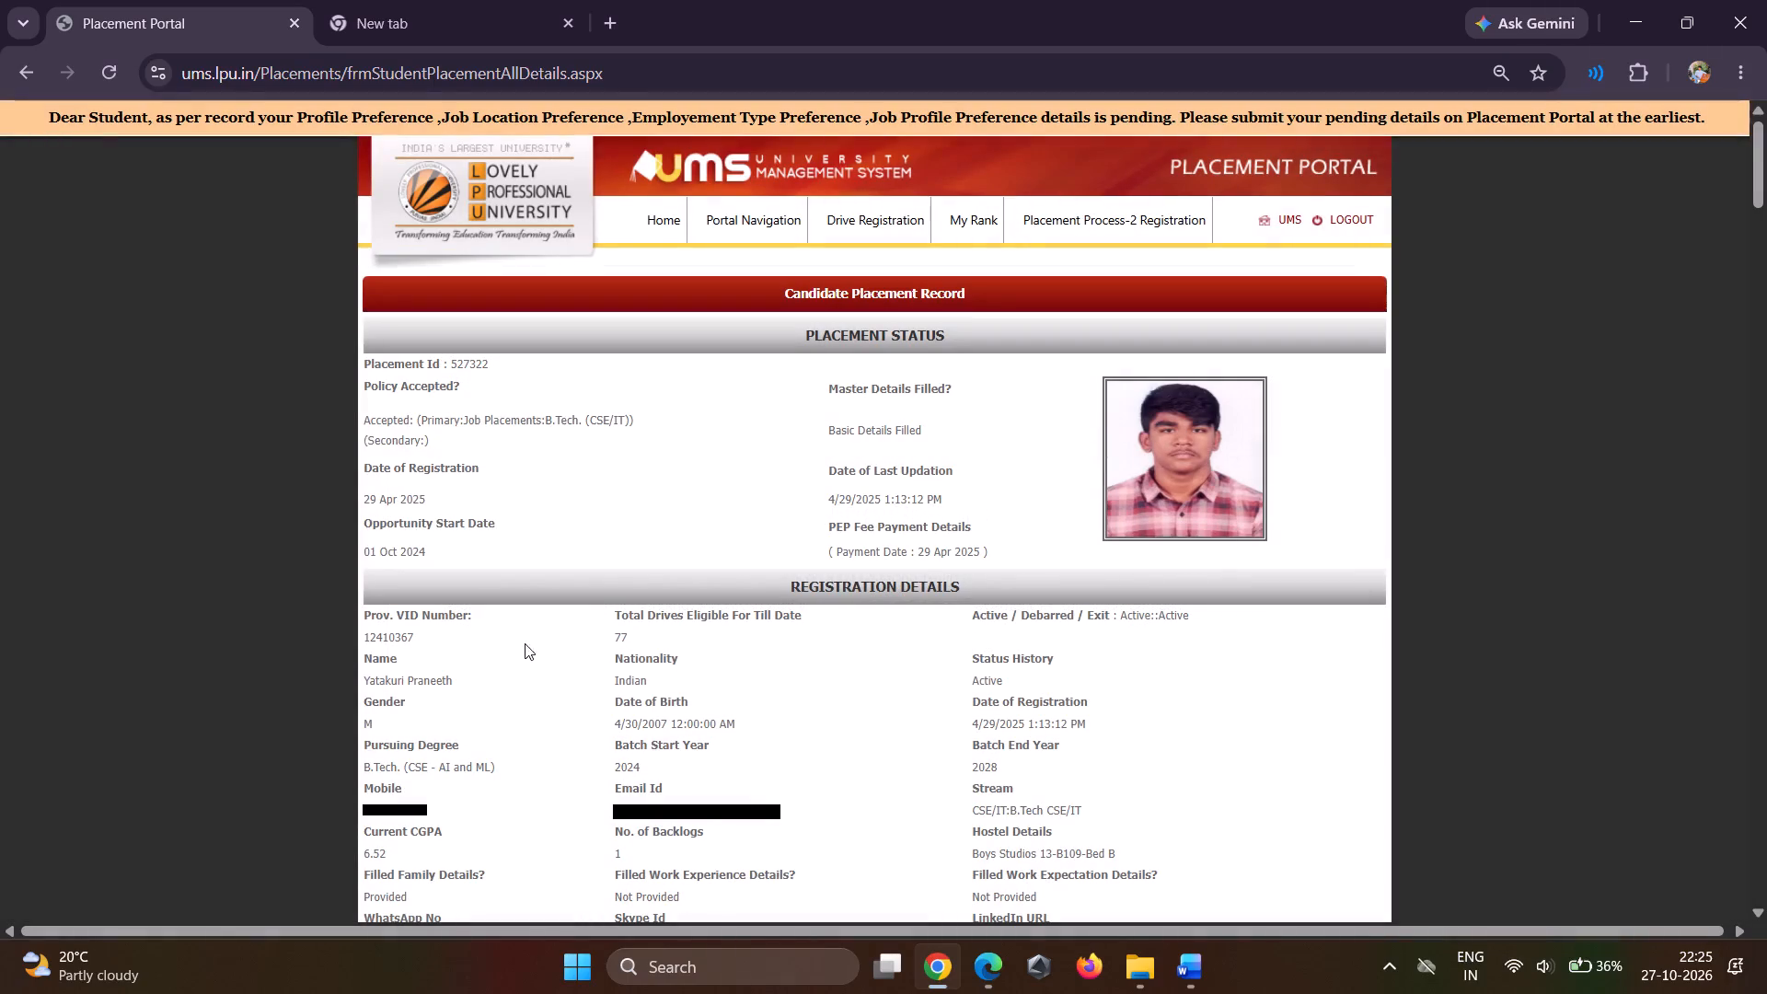
pyautogui.scroll(-1, 600, 594)
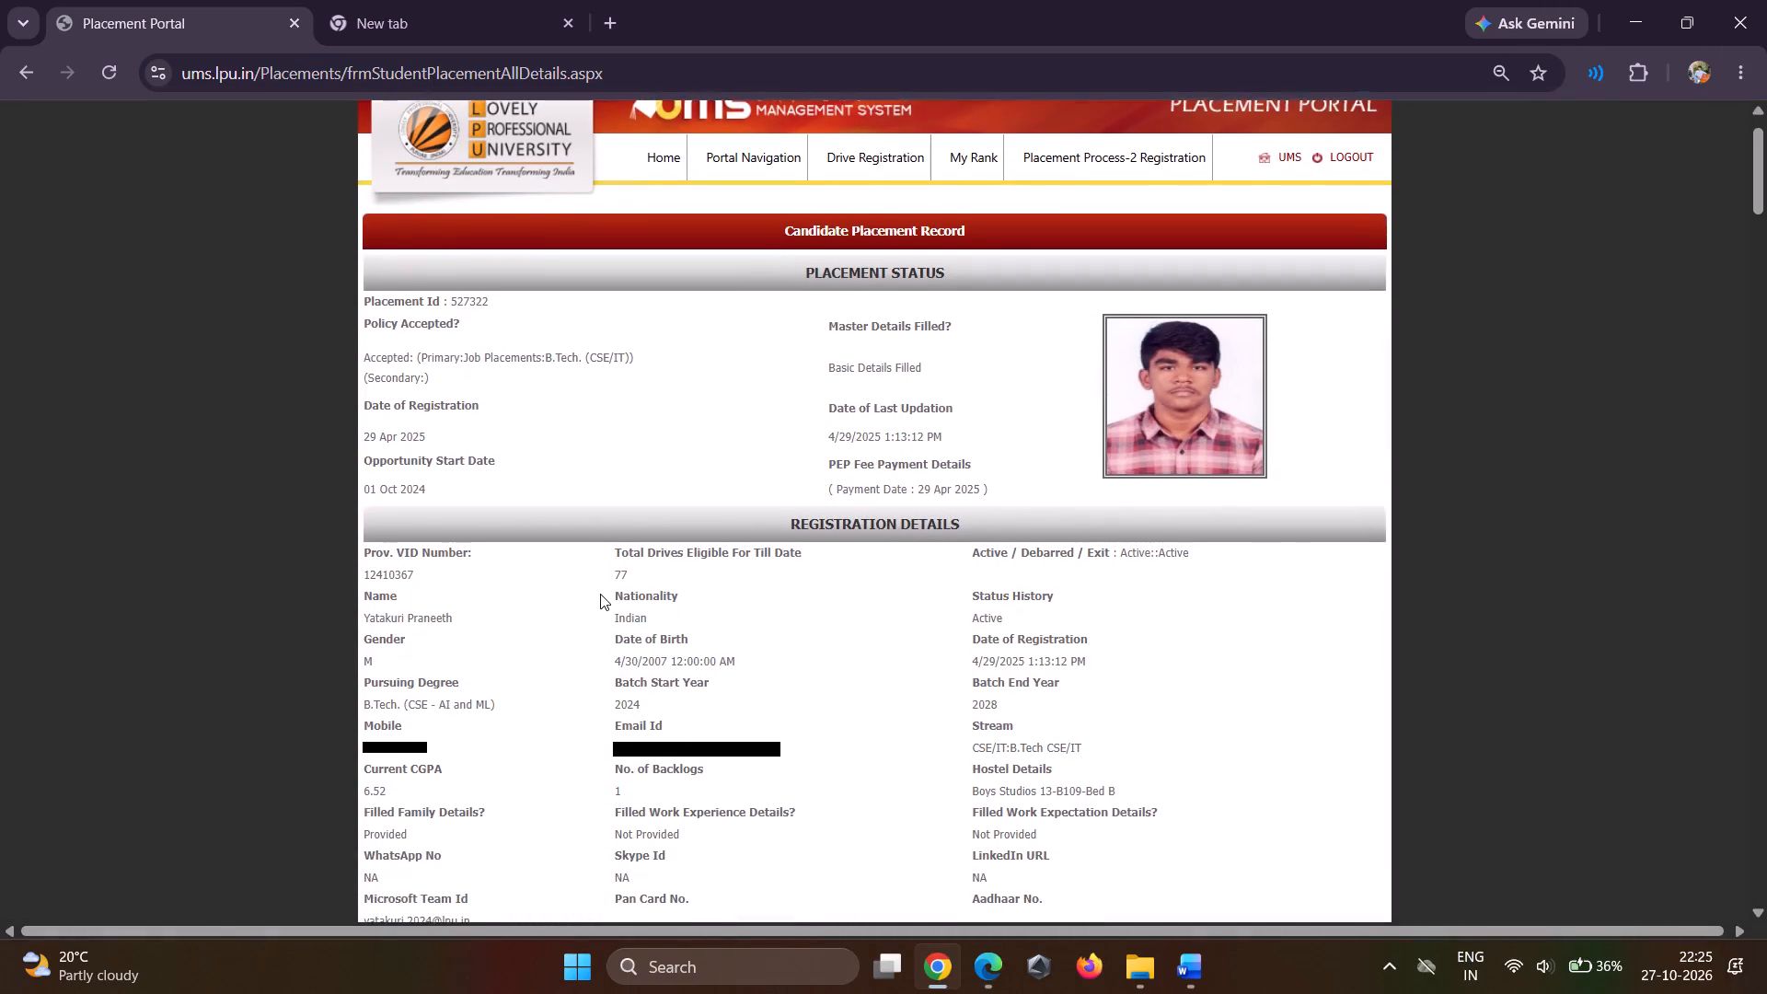
pyautogui.scroll(-1, 600, 594)
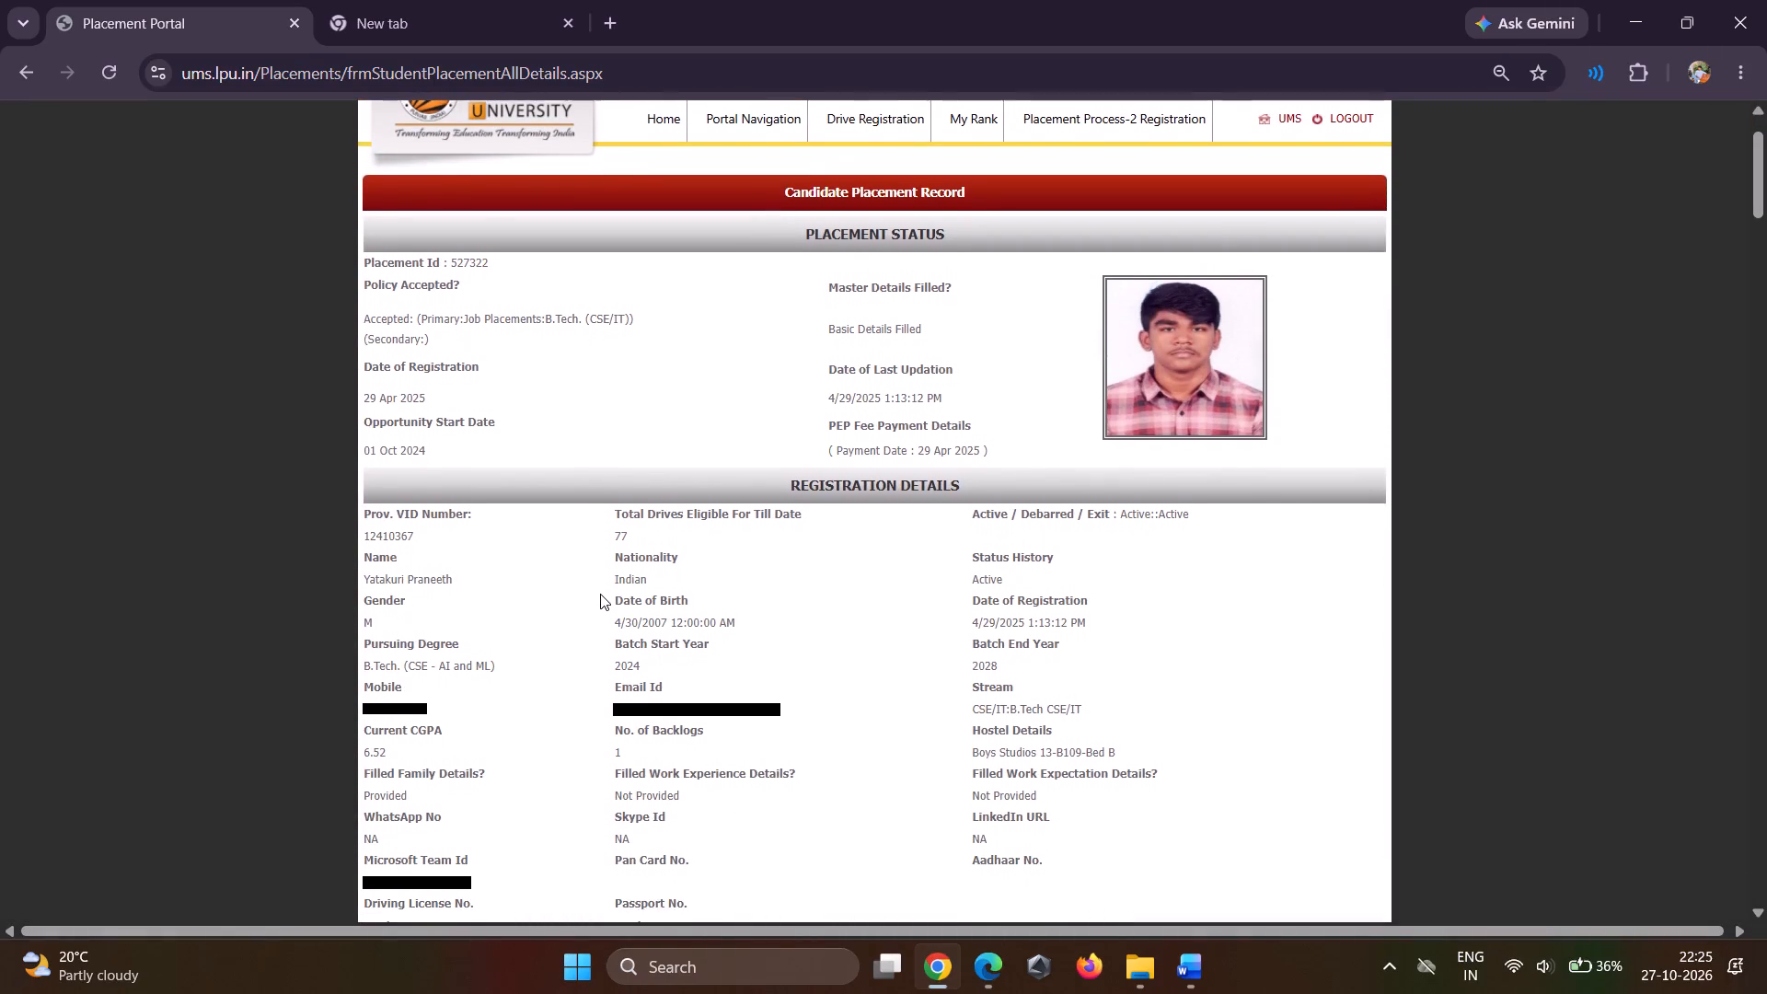
pyautogui.scroll(-1, 600, 594)
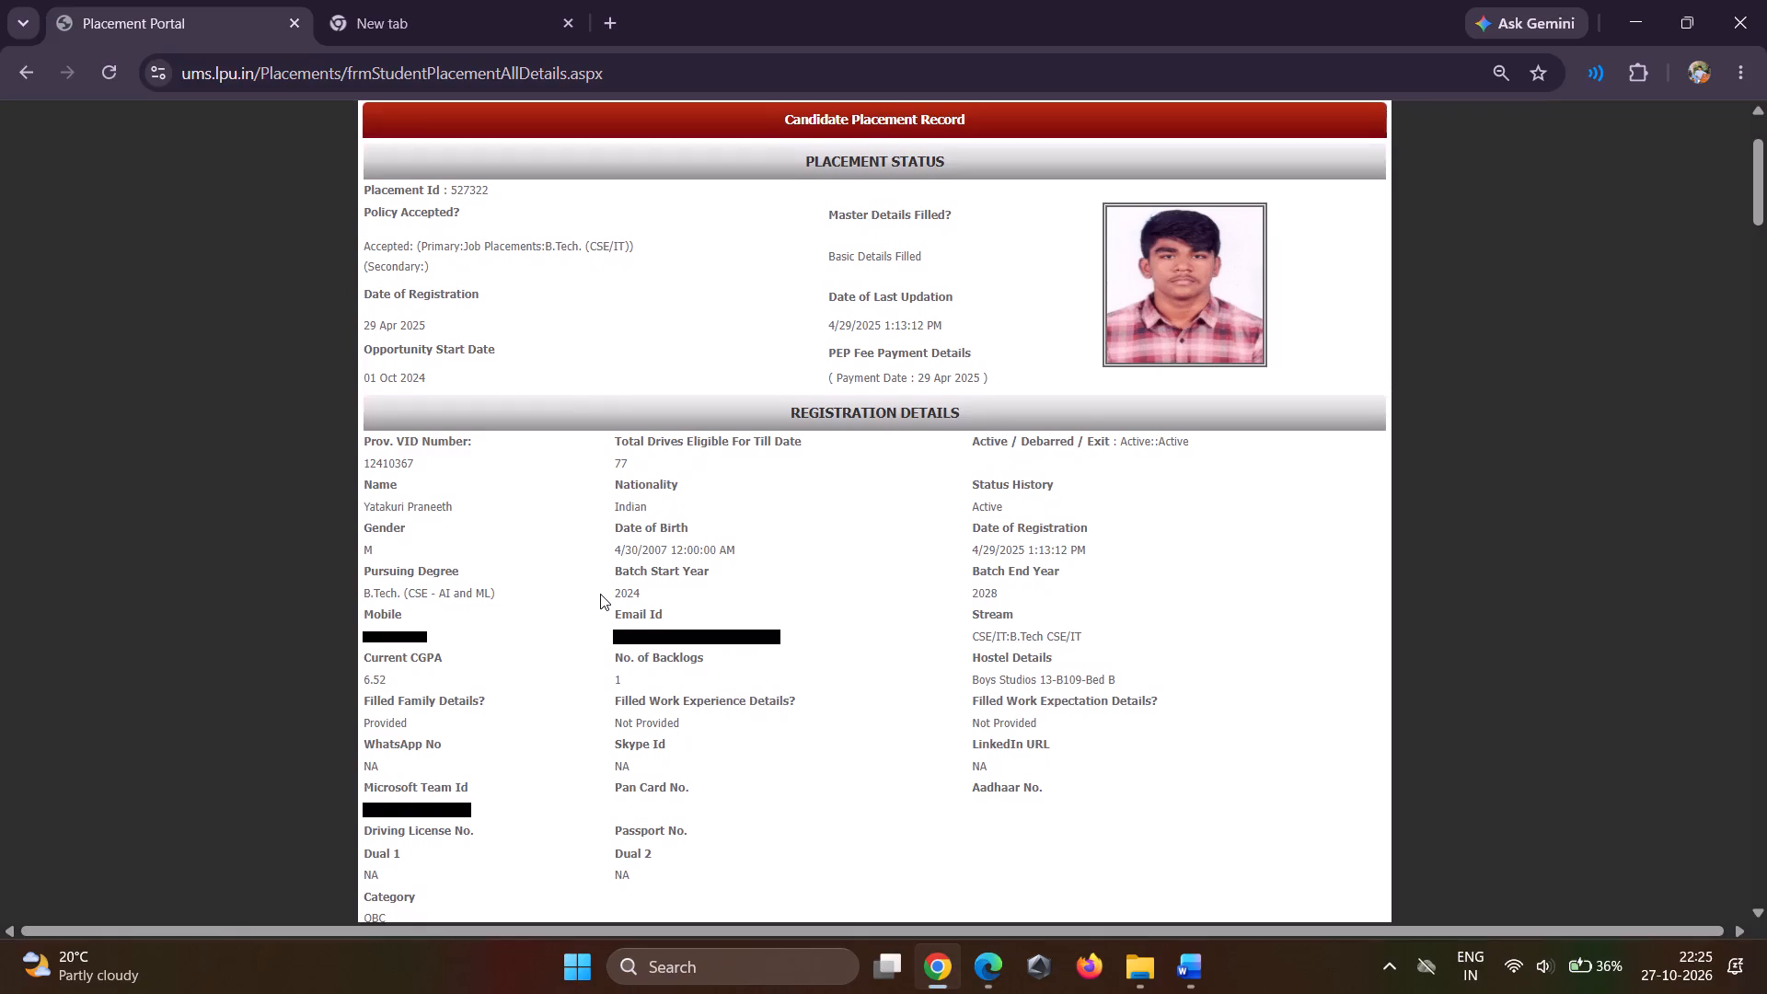
pyautogui.scroll(-2, 600, 594)
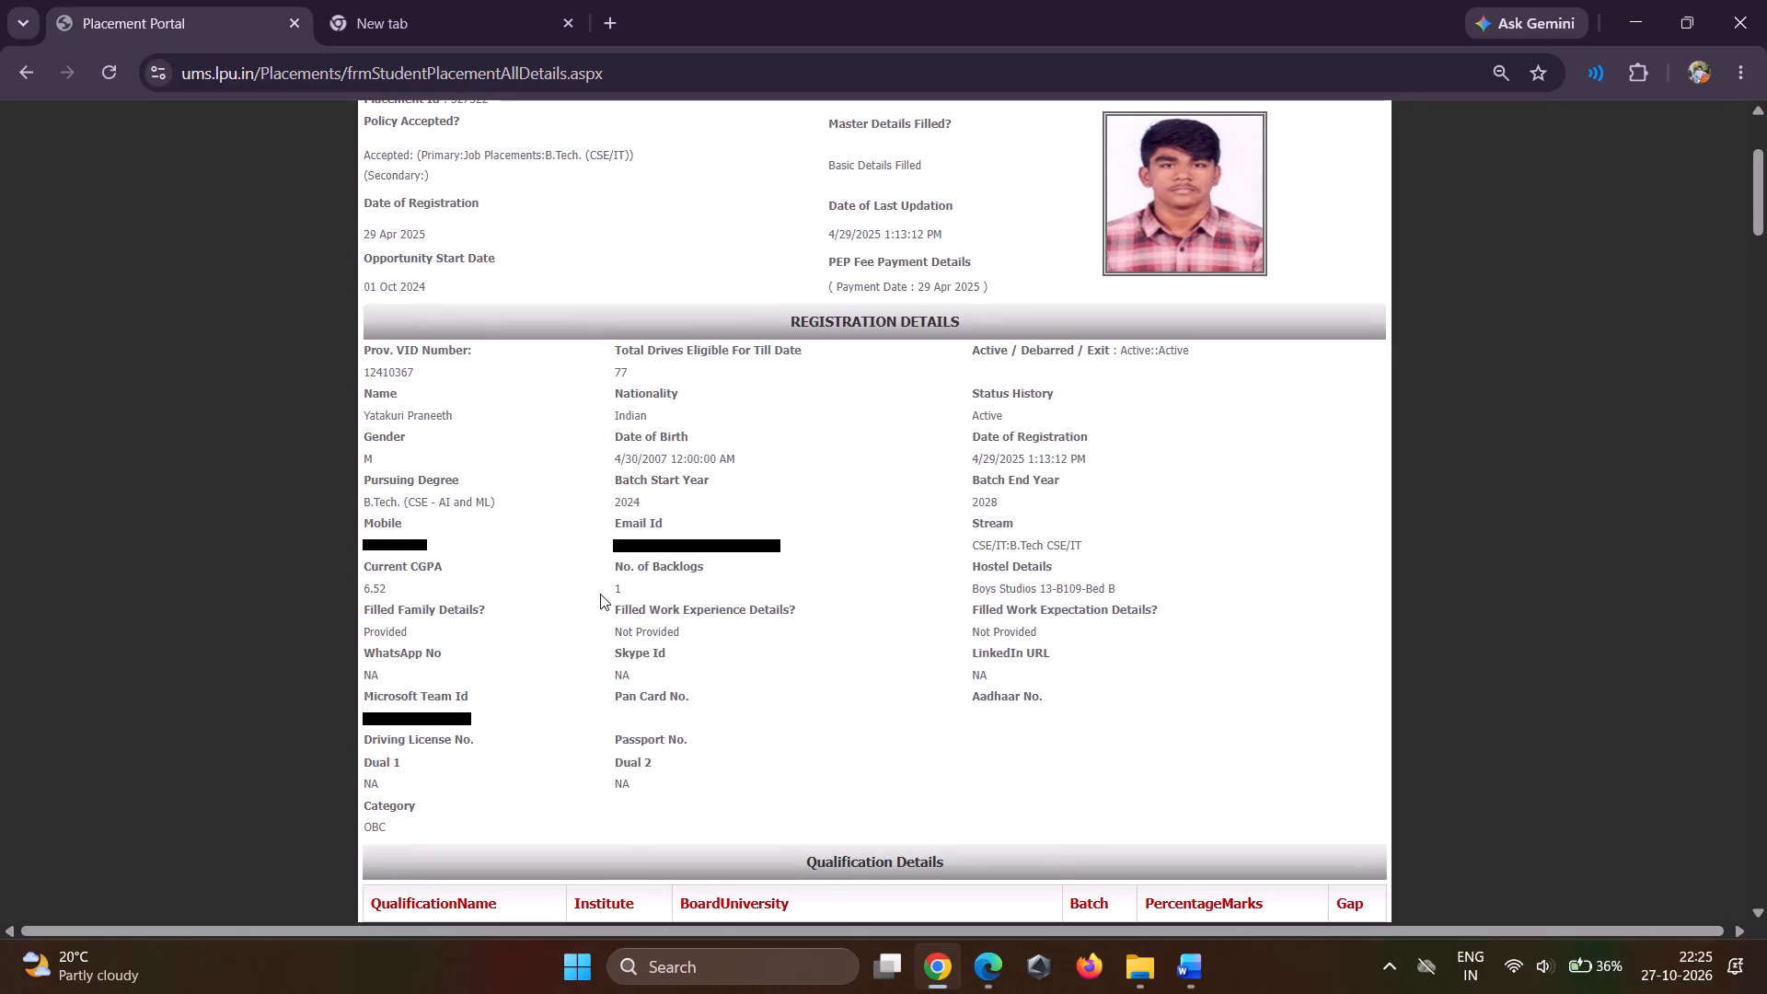
pyautogui.scroll(-1, 600, 594)
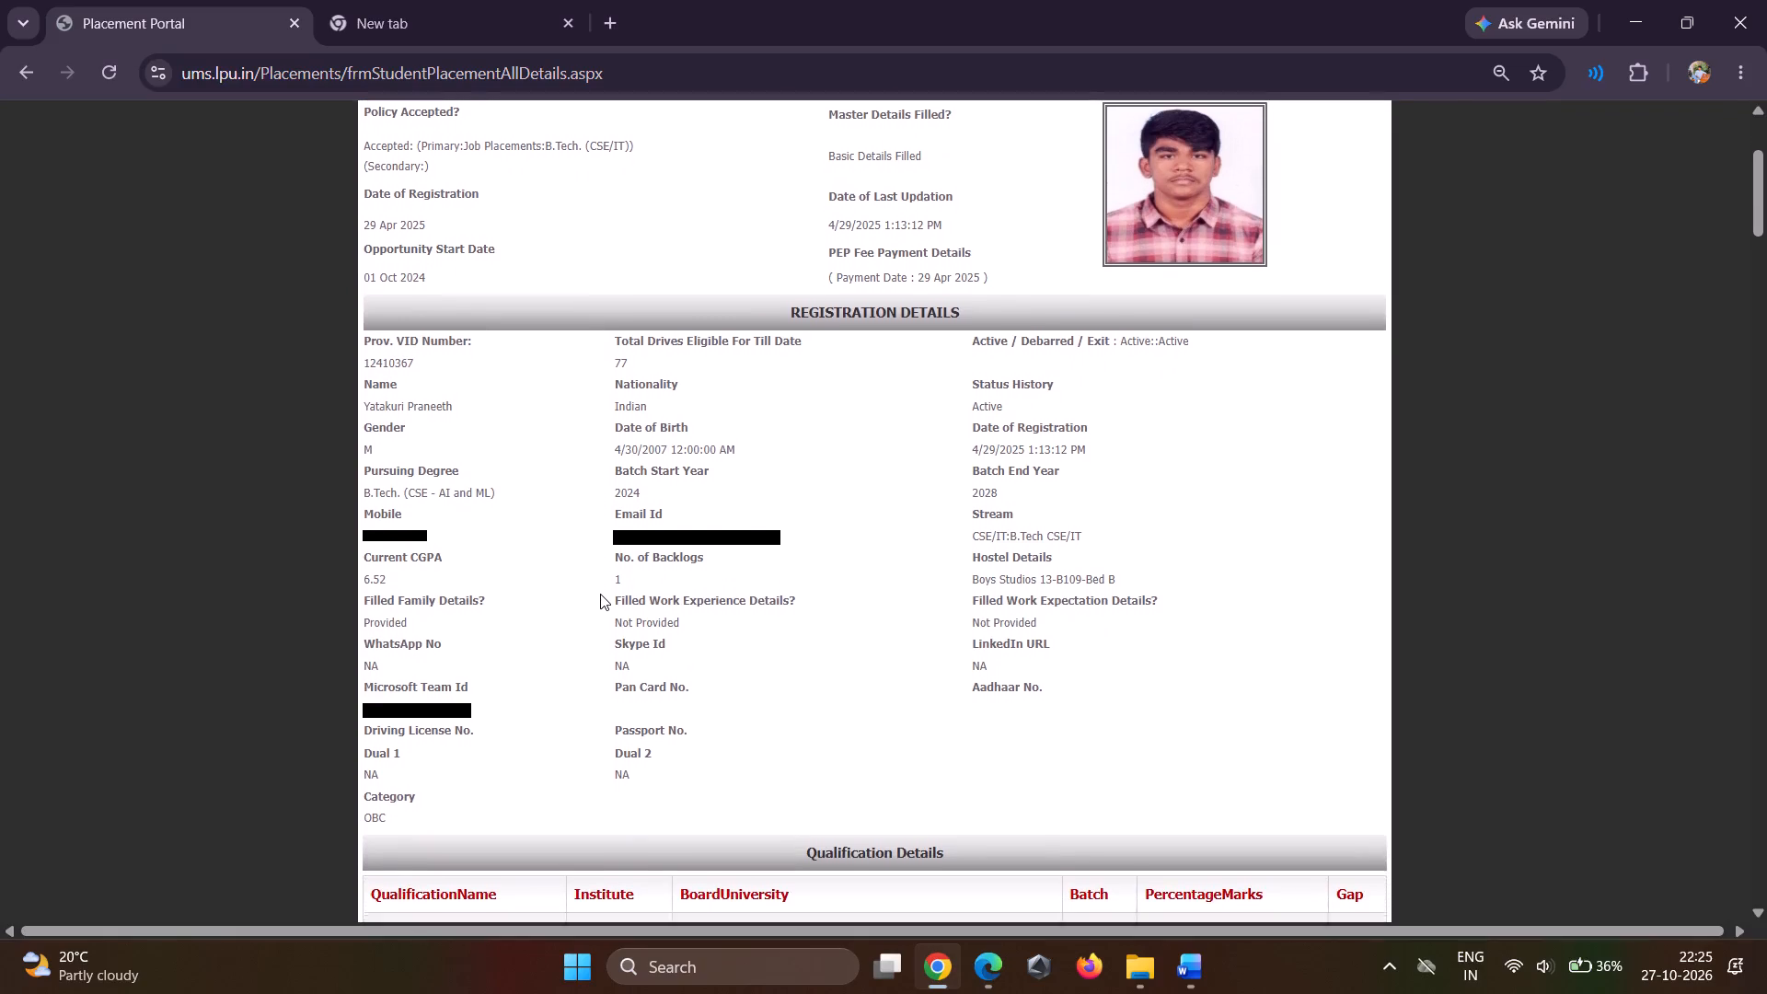
pyautogui.scroll(-1, 600, 594)
pyautogui.moveTo(784, 509); pyautogui.dragTo(609, 513)
pyautogui.scroll(-2, 609, 513)
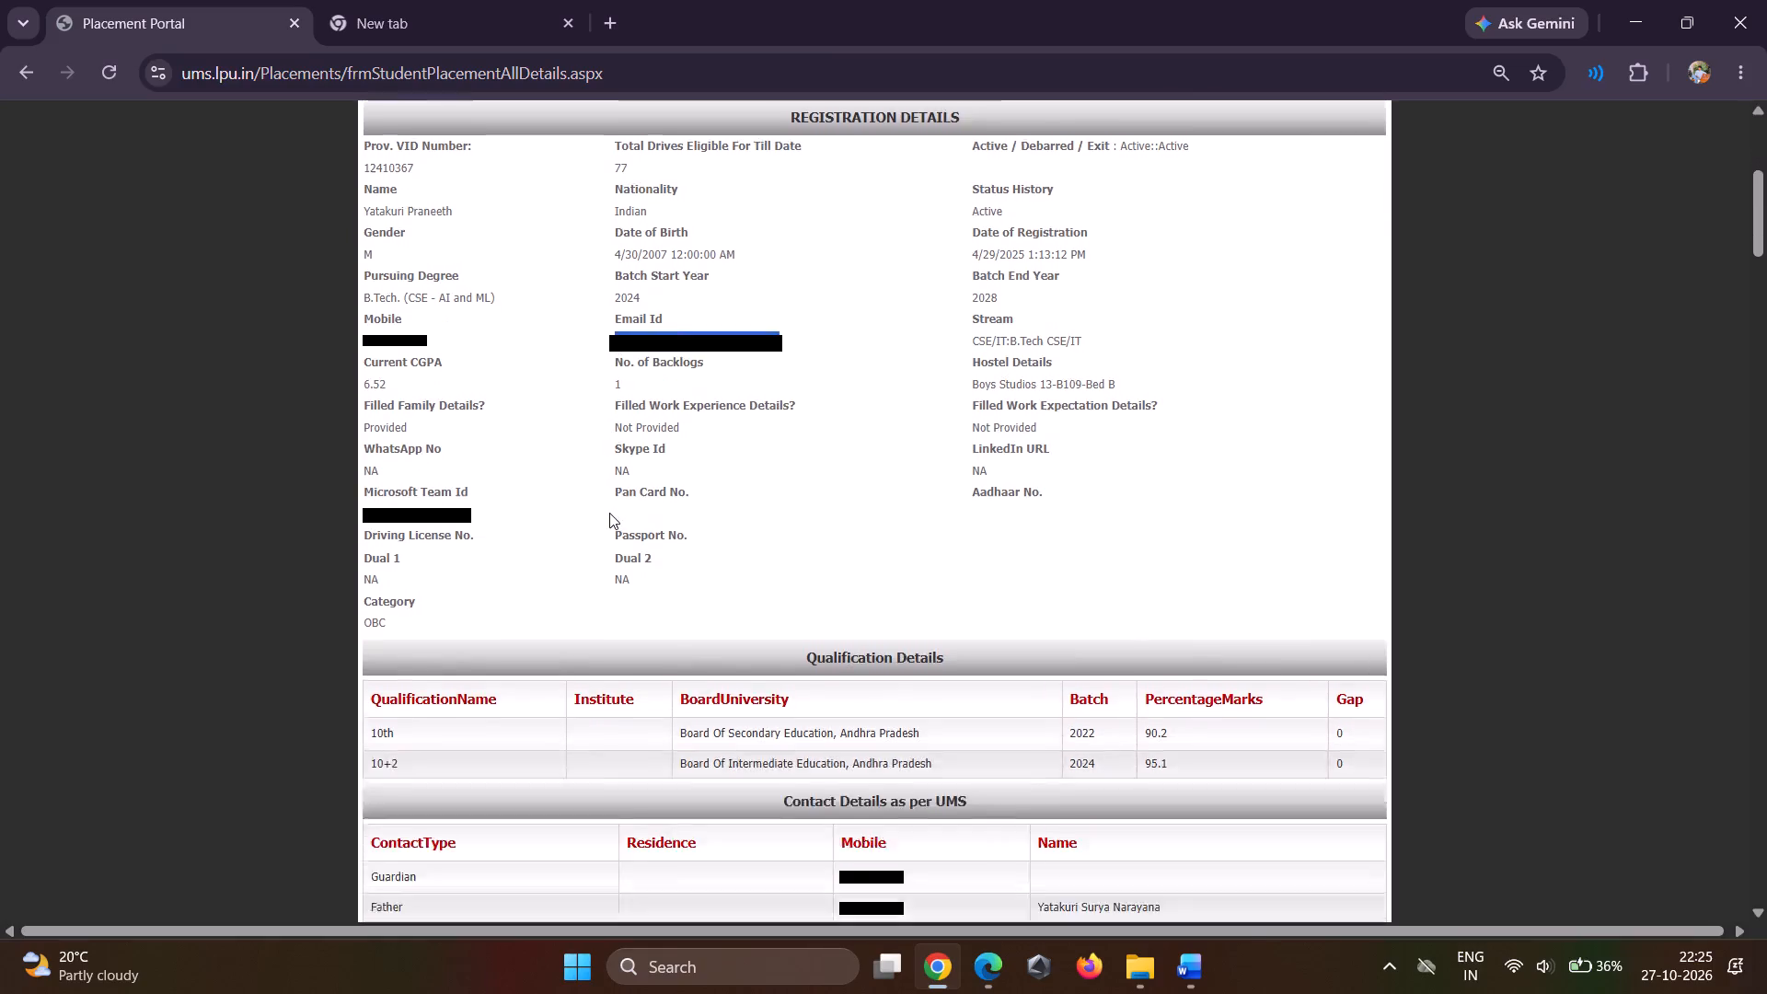
pyautogui.scroll(-4, 609, 513)
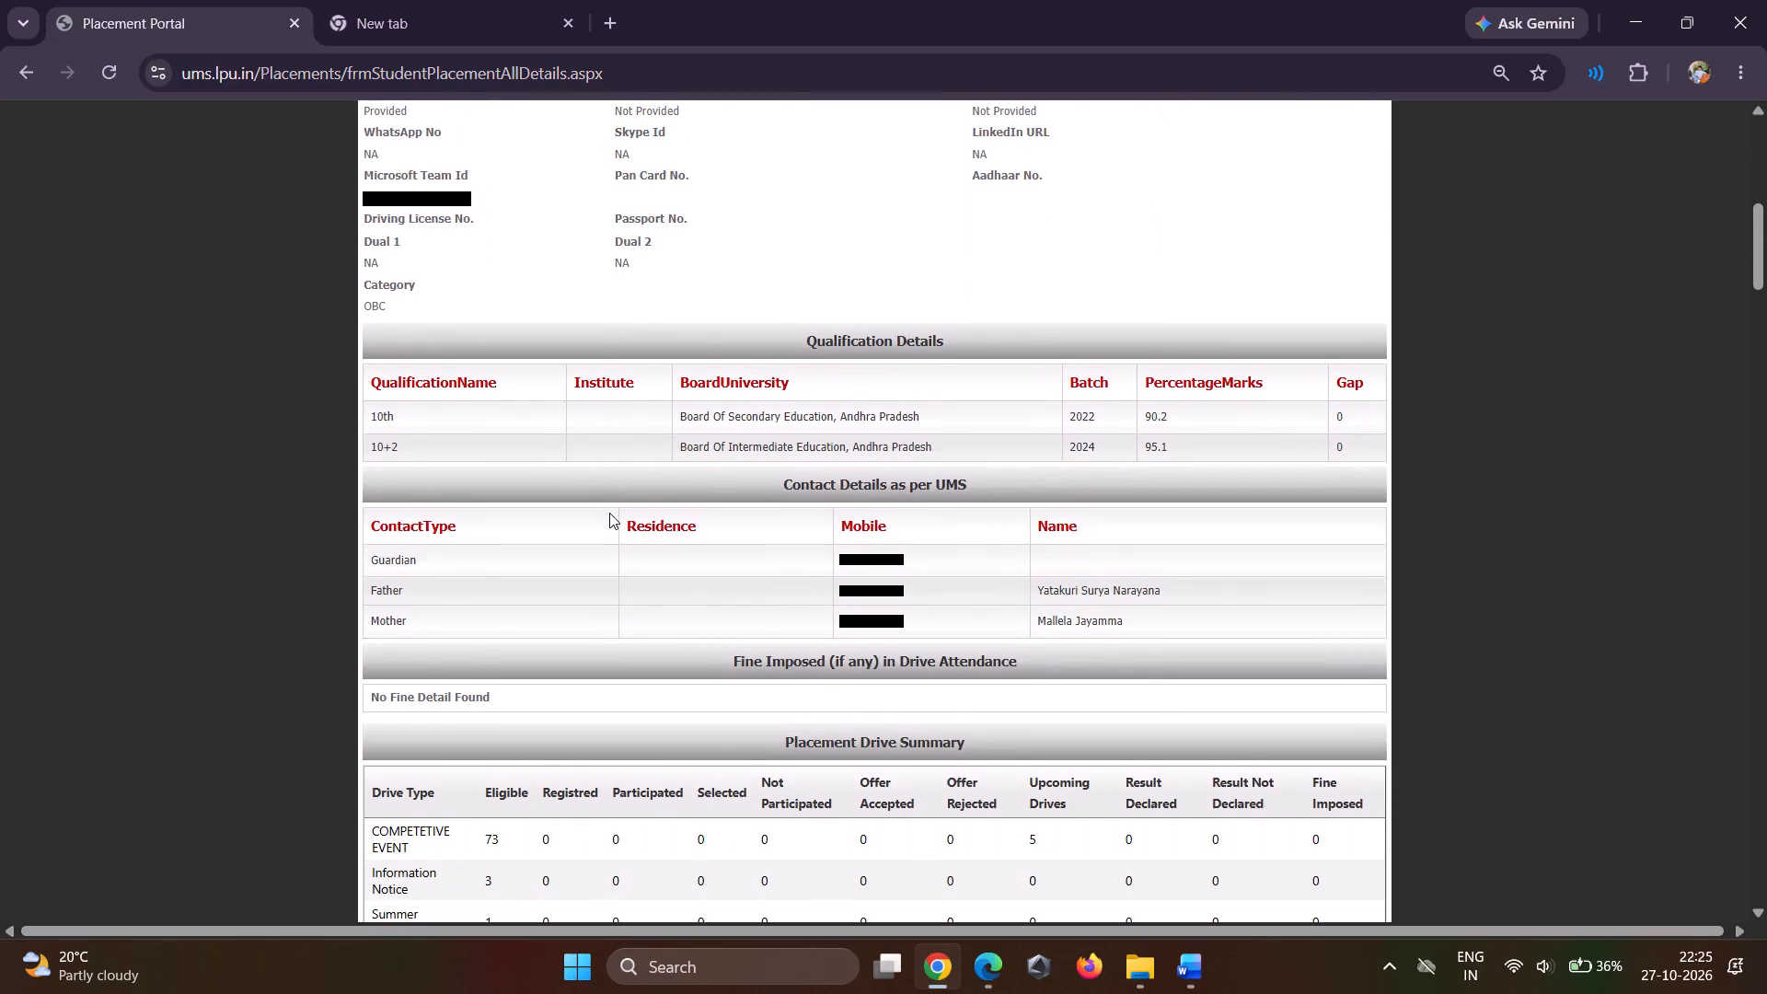
# Examine the qualification and contact tables, the Placement Drive Summary and the full Placement Drive Details list in the profile.
pyautogui.scroll(-1, 609, 513)
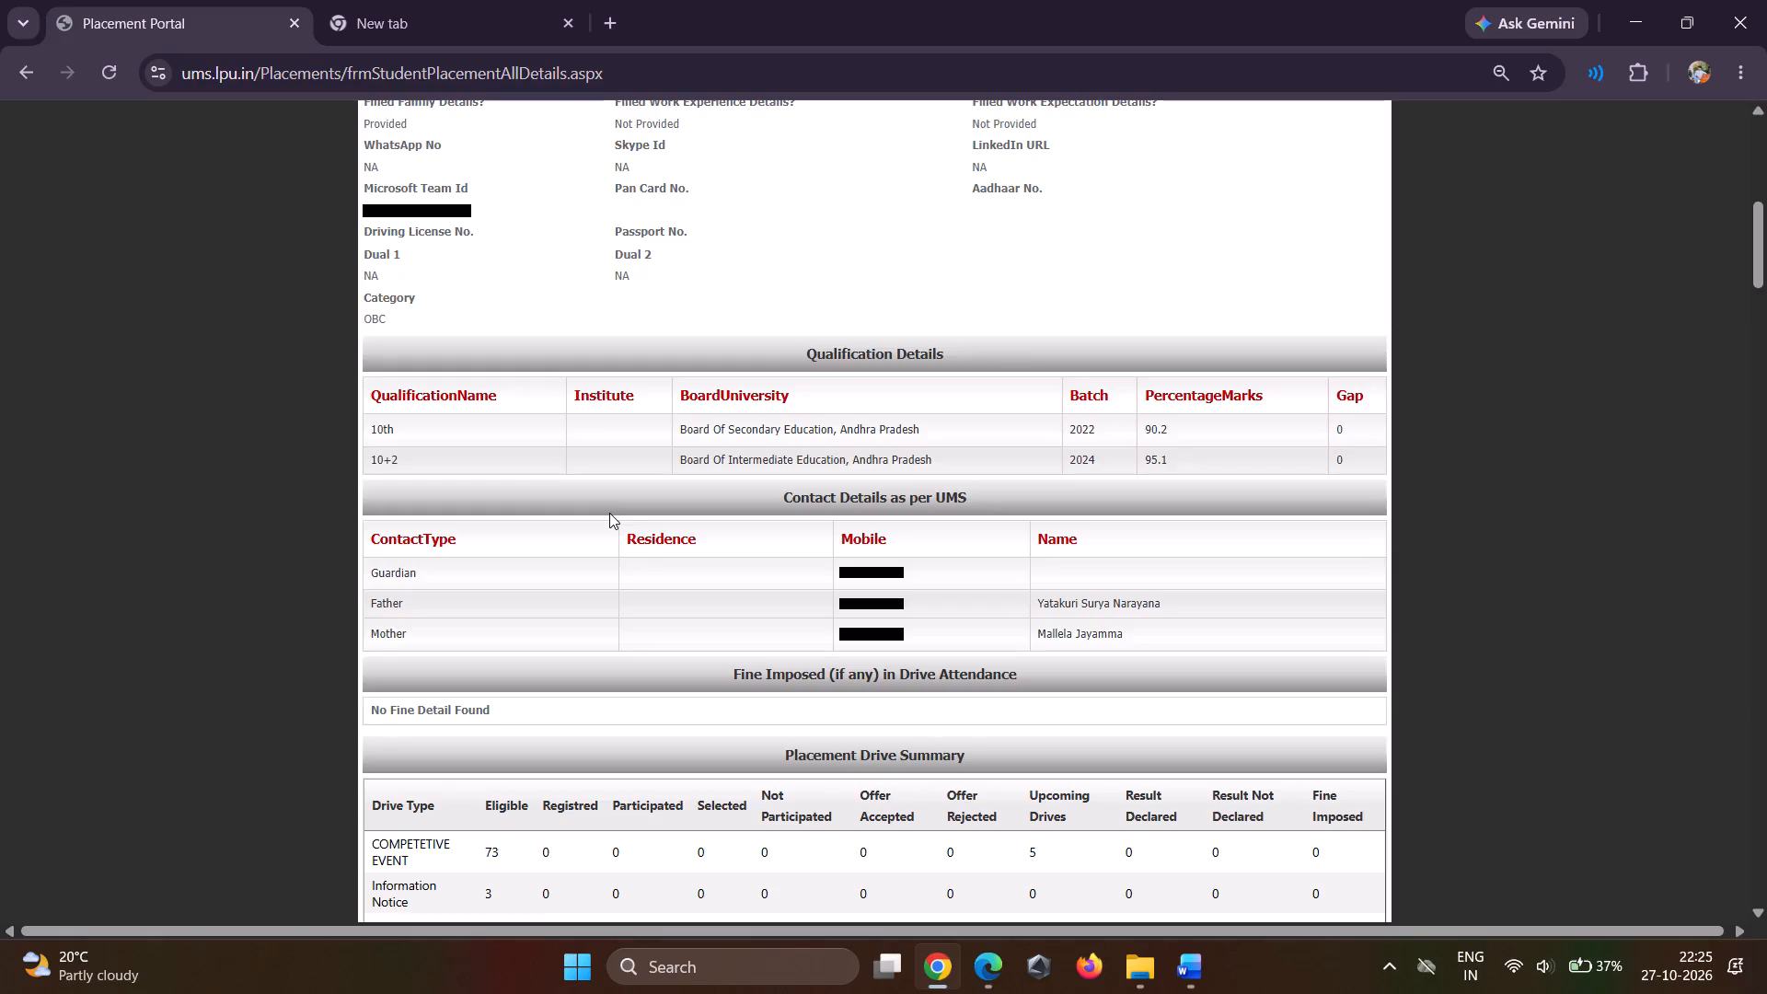
pyautogui.scroll(-1, 609, 513)
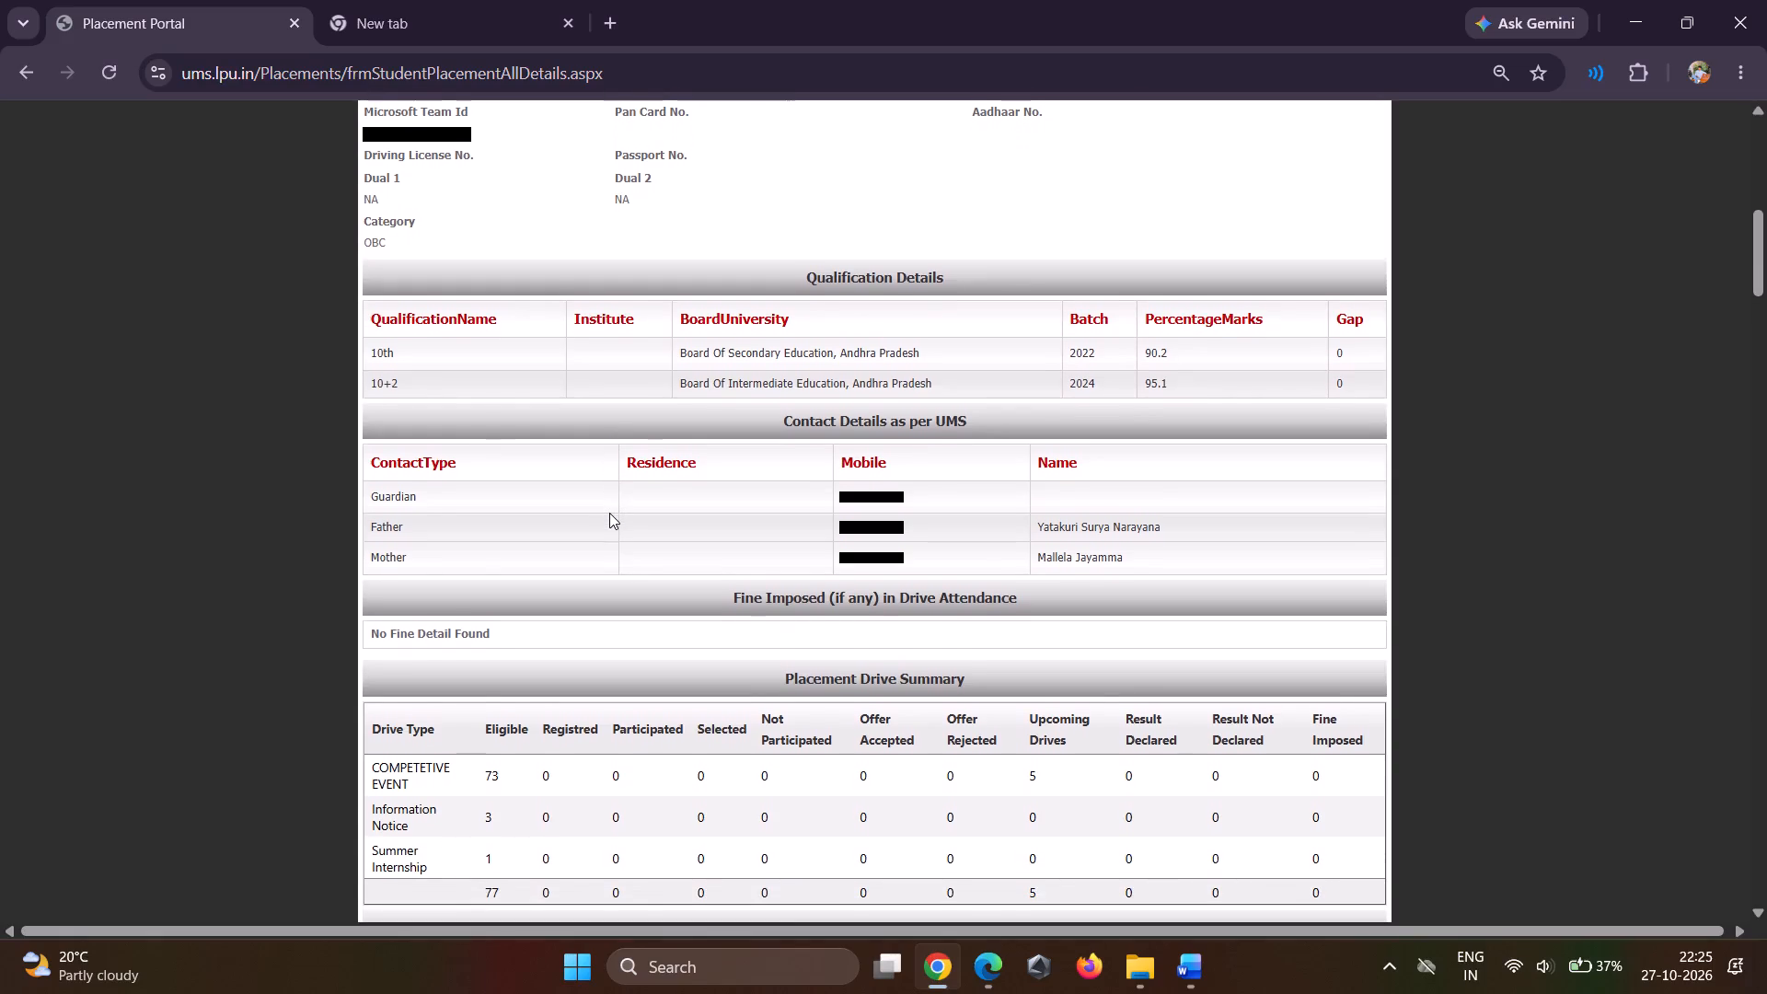
pyautogui.scroll(-3, 609, 513)
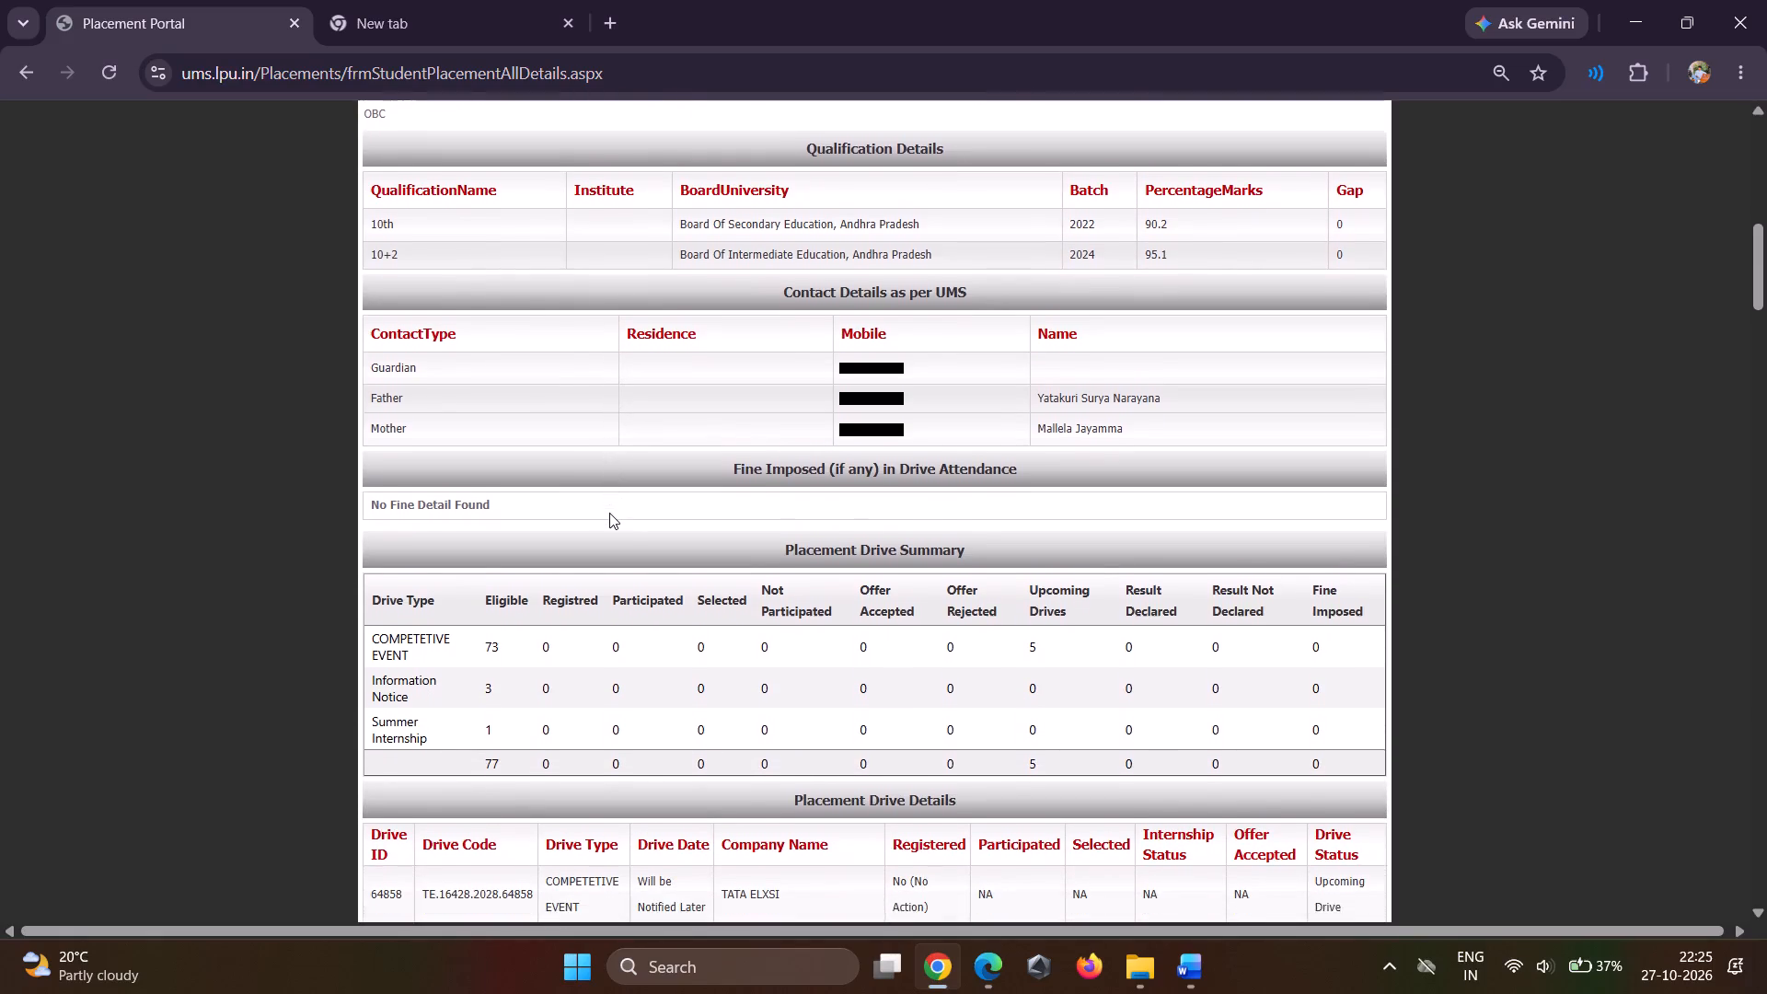
pyautogui.scroll(-1, 609, 513)
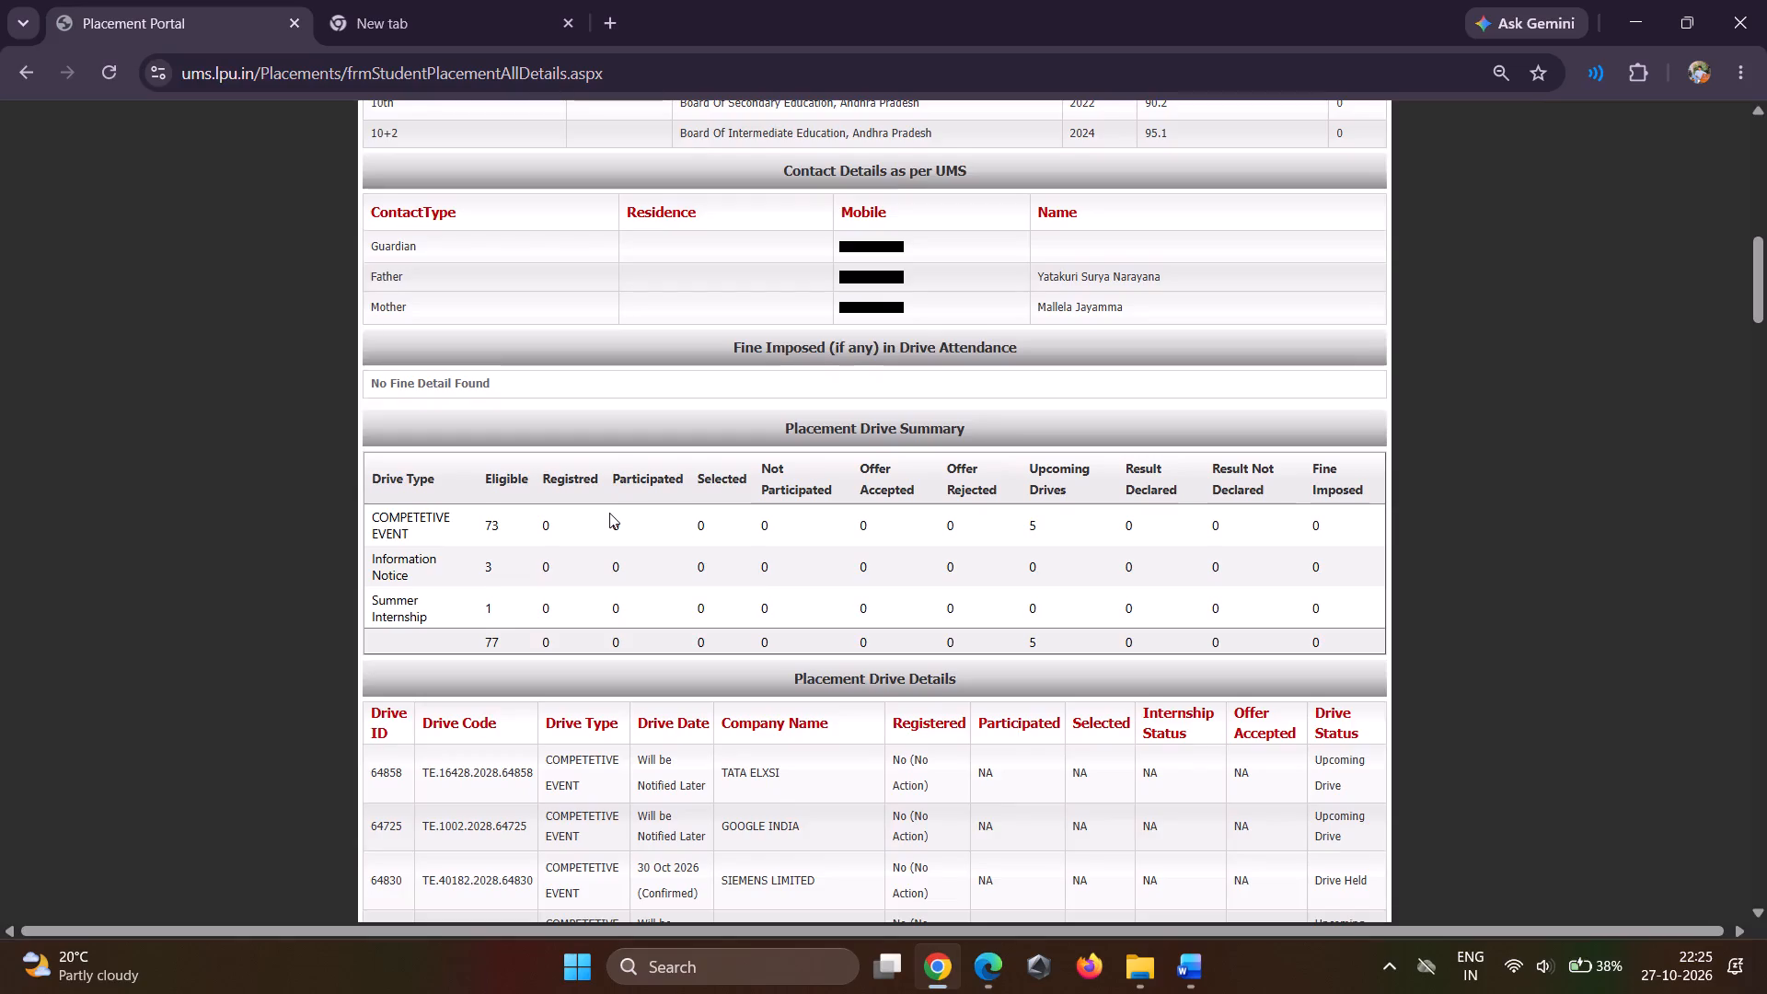
pyautogui.scroll(-1, 609, 513)
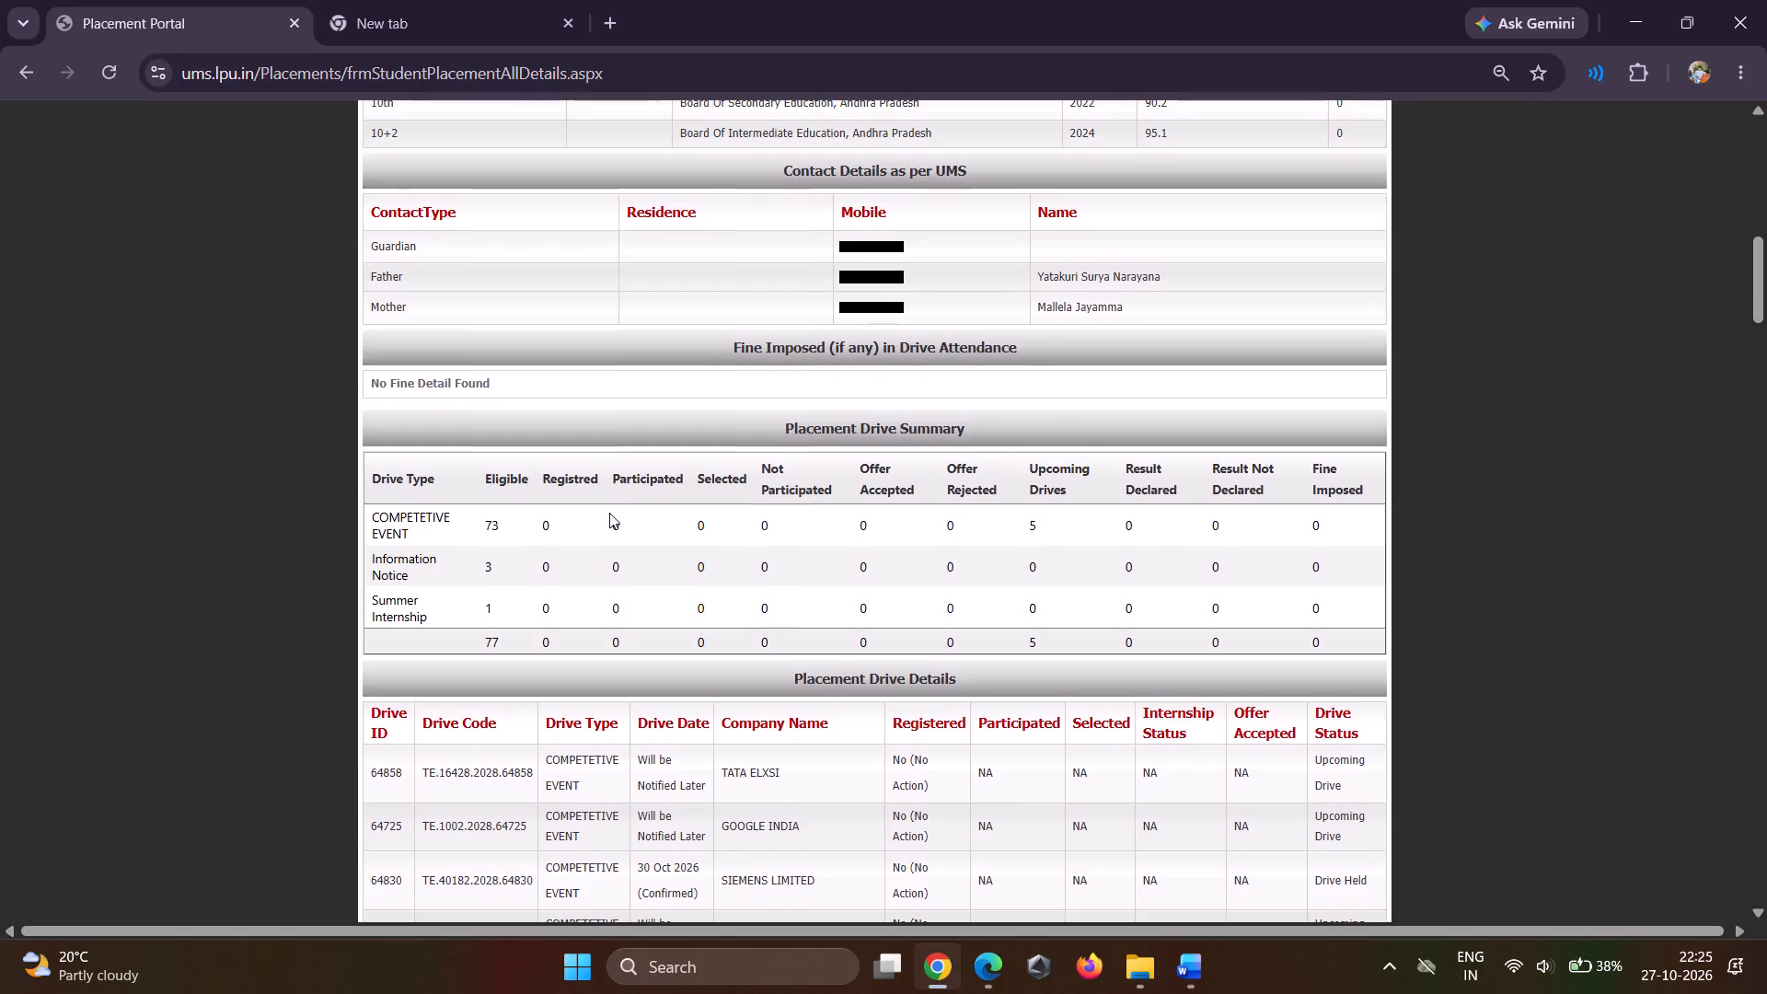
pyautogui.scroll(-1, 609, 513)
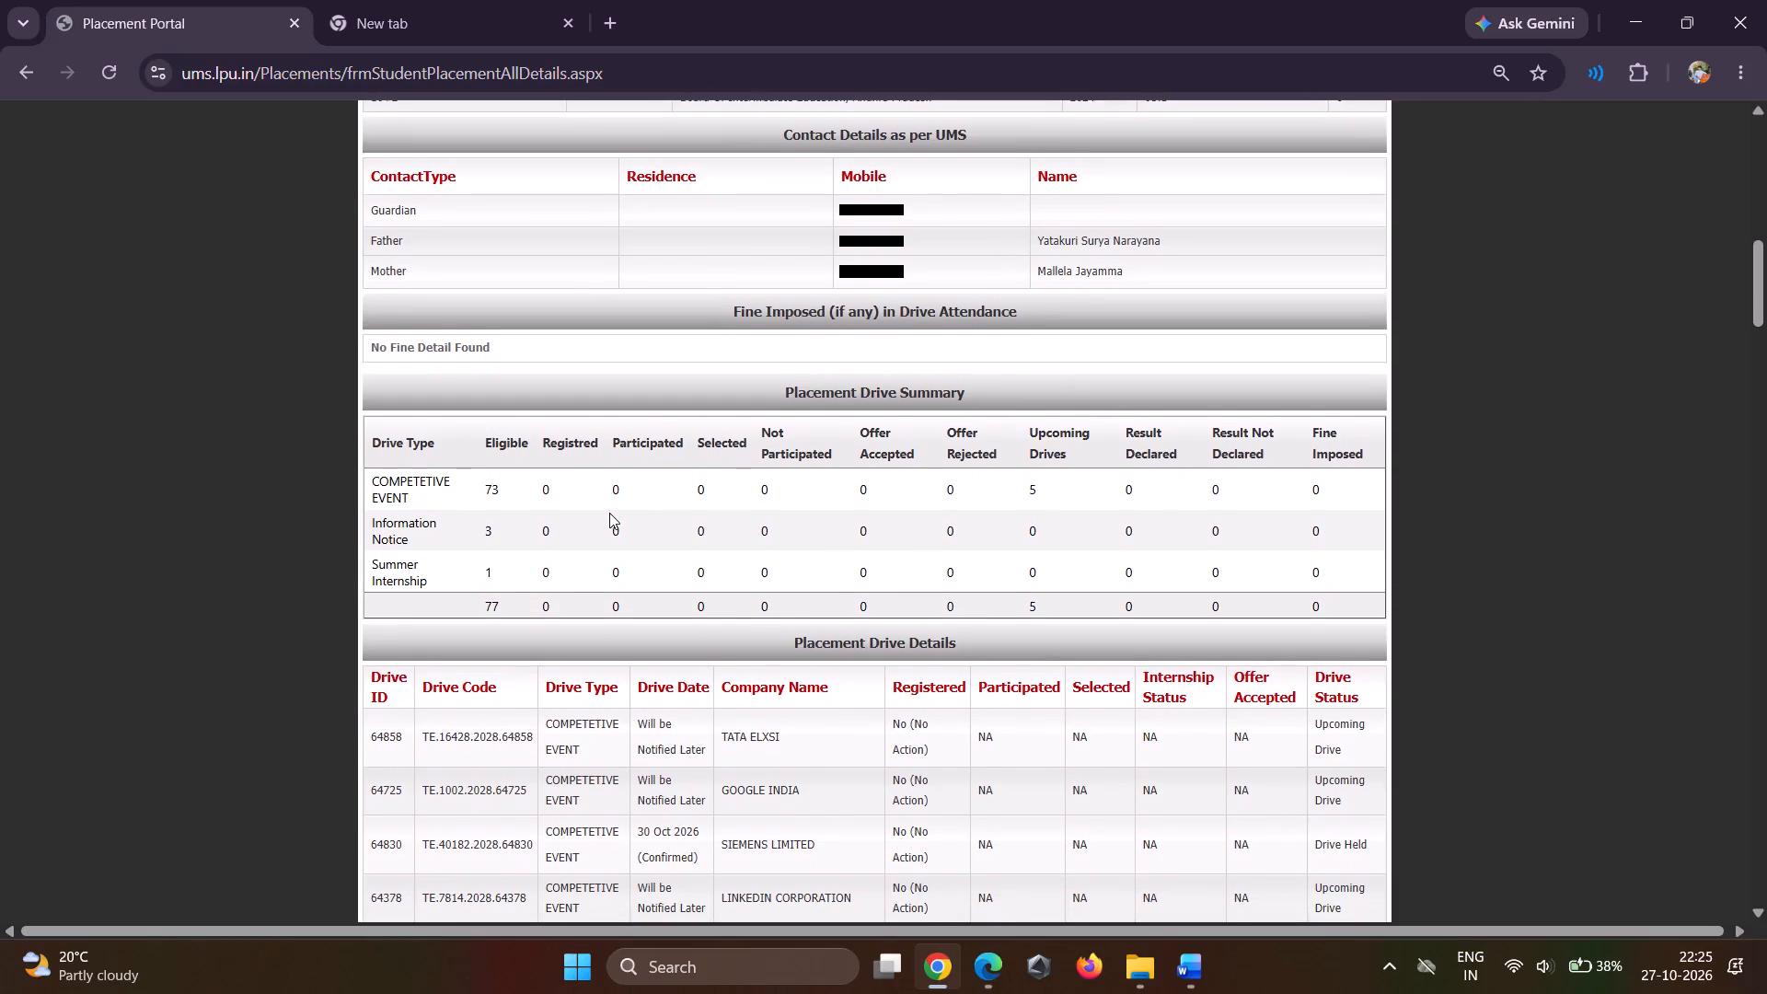
pyautogui.scroll(-3, 609, 513)
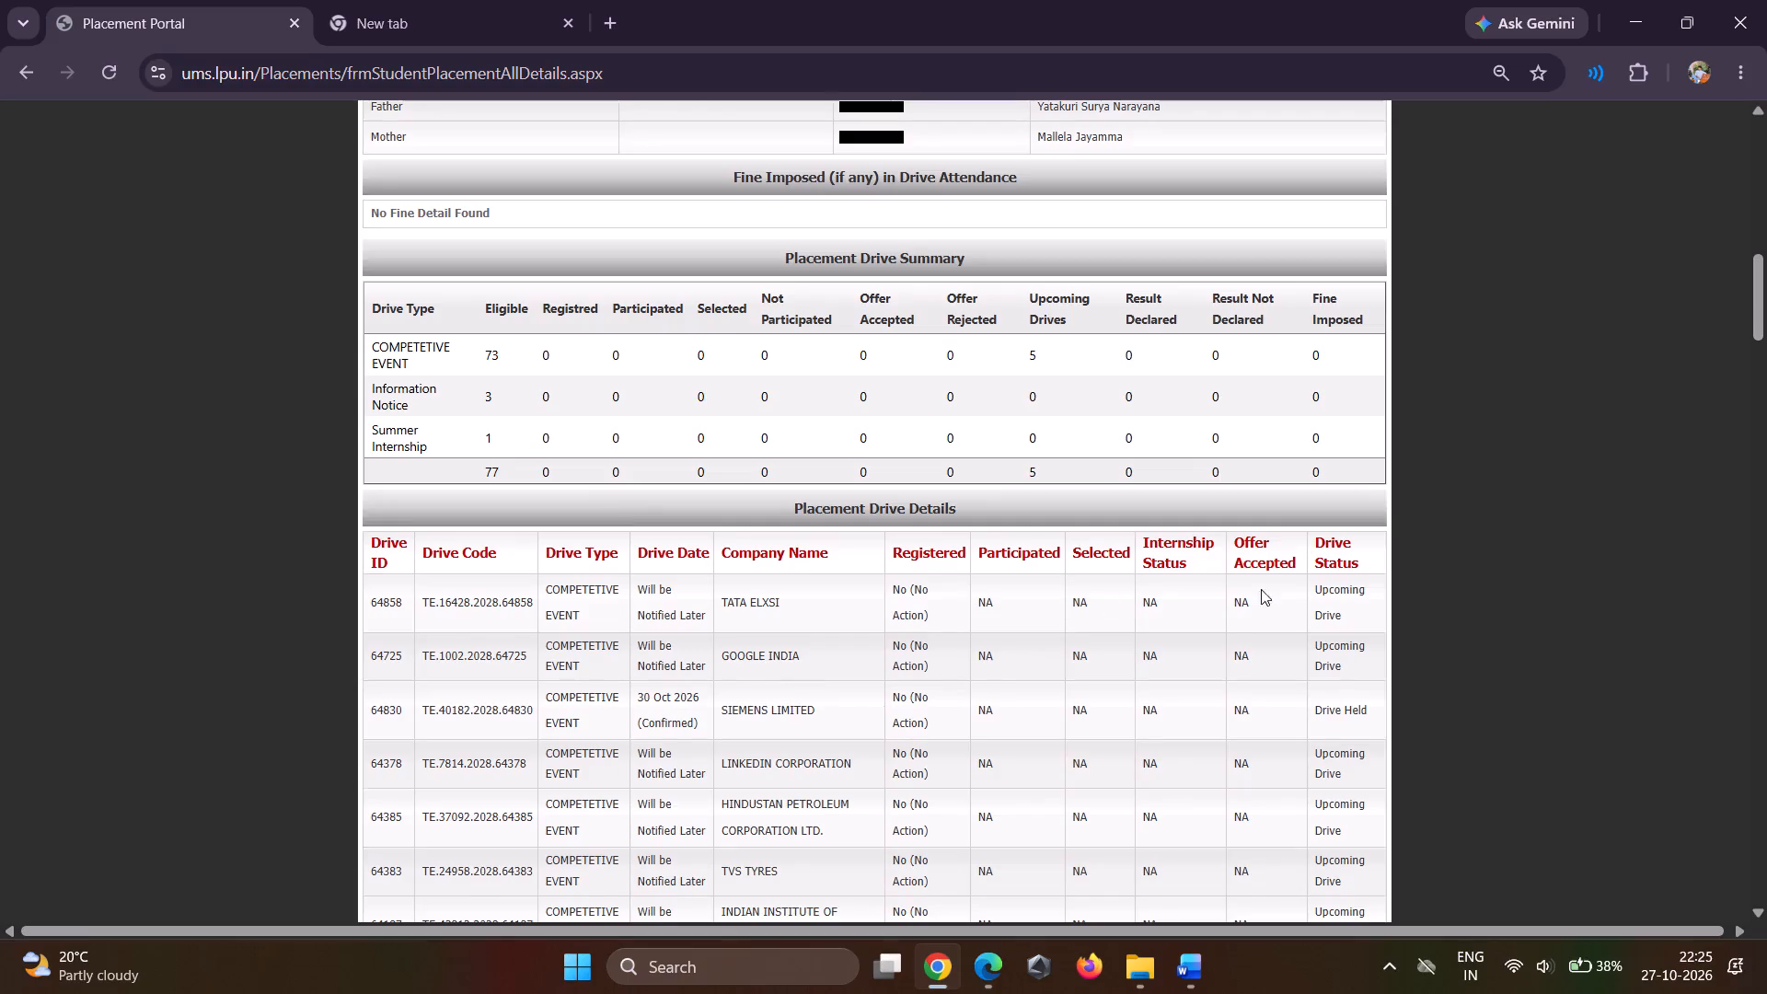
pyautogui.scroll(-12, 1095, 643)
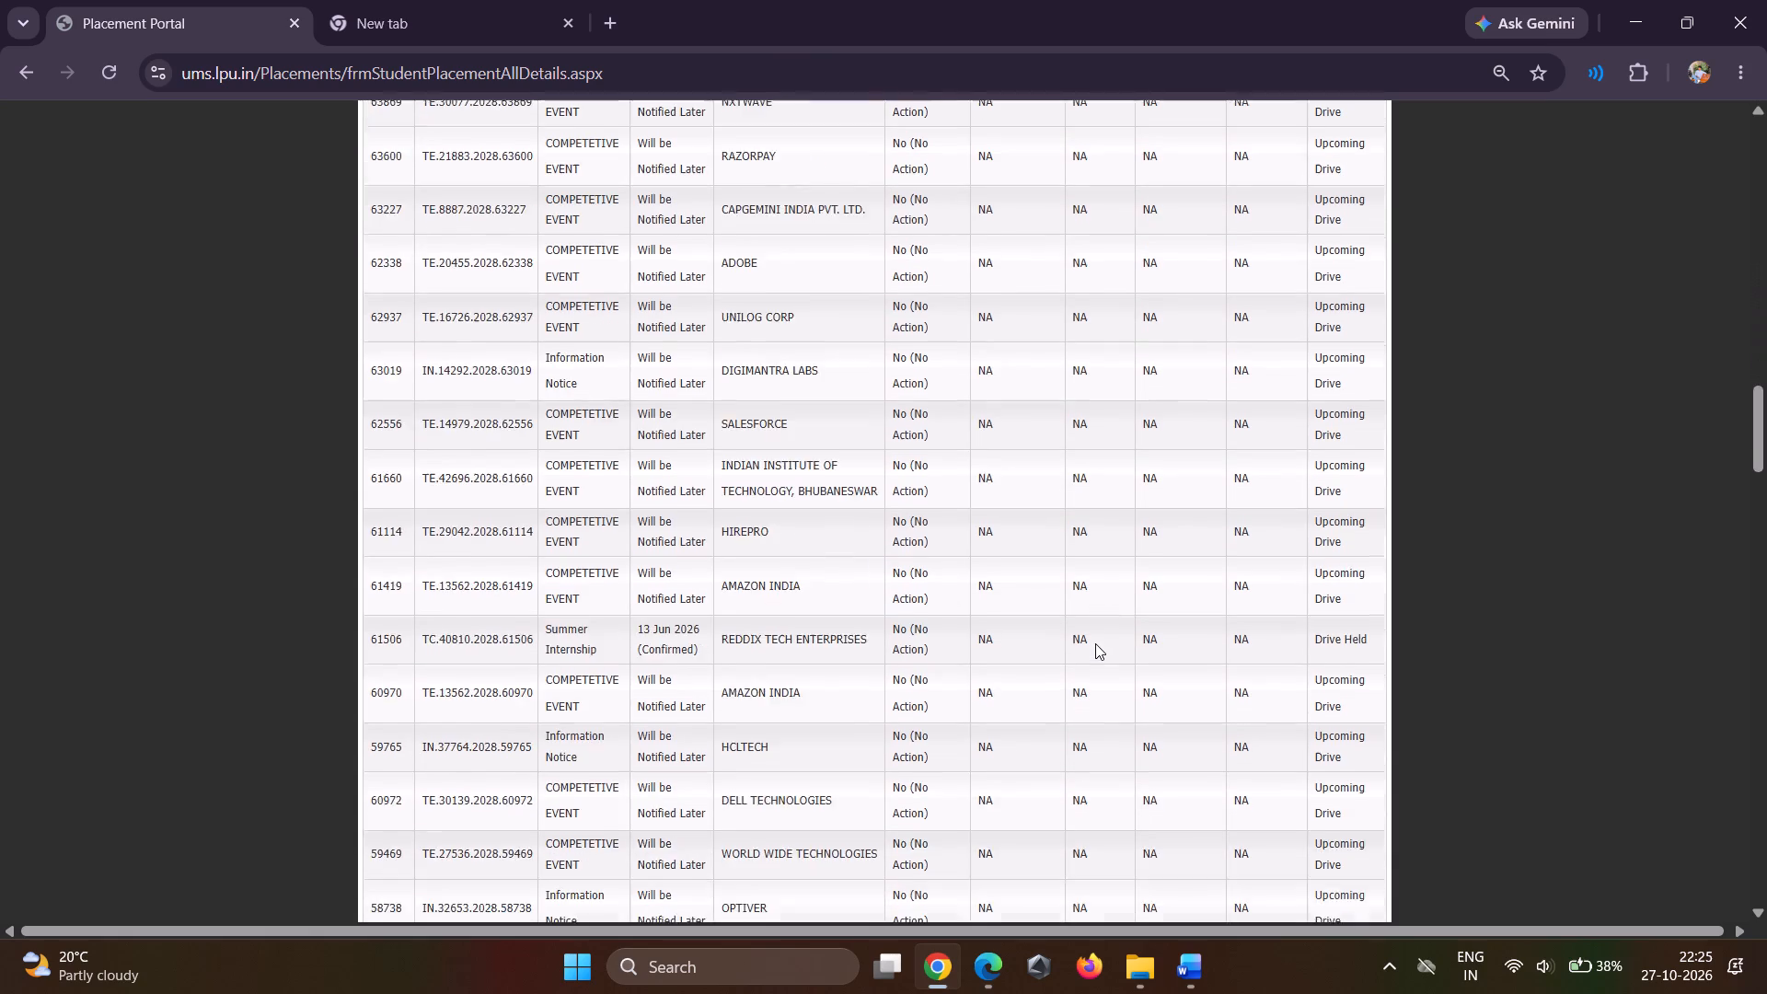
pyautogui.scroll(-6, 1095, 643)
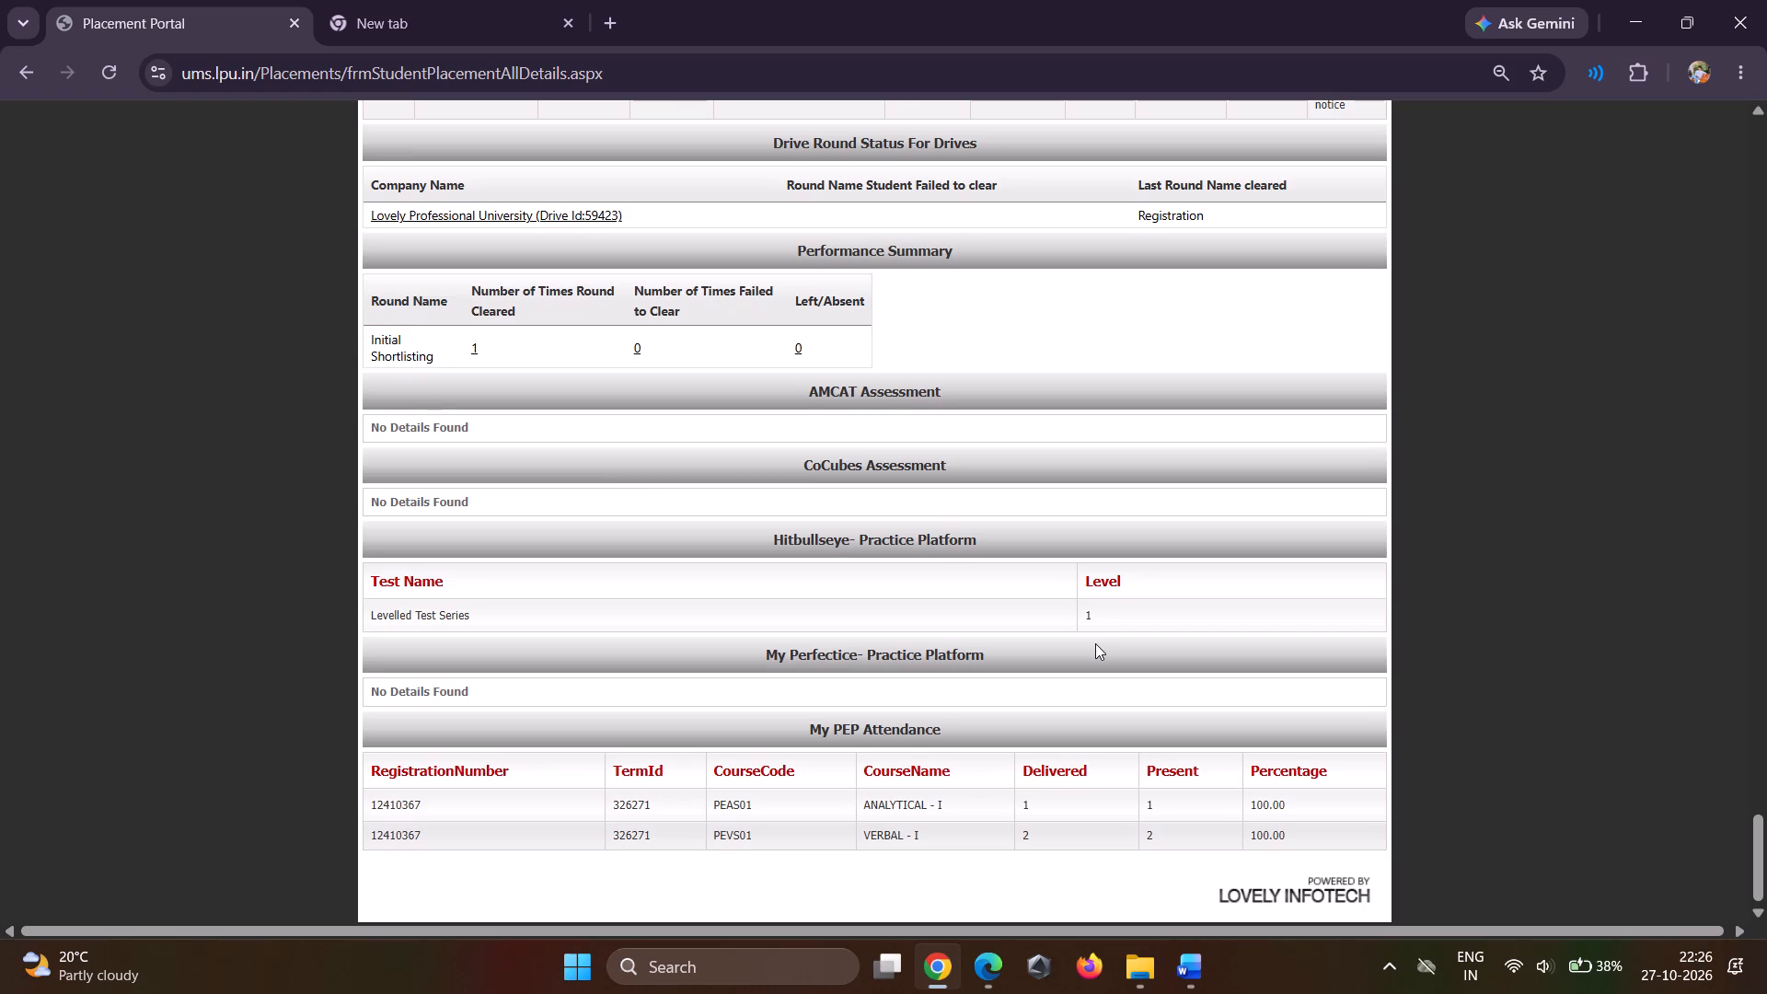
# Review the Drive Round Status, Performance Summary, assessment and PEP attendance sections at the end of the placement profile.
pyautogui.scroll(1, 1095, 643)
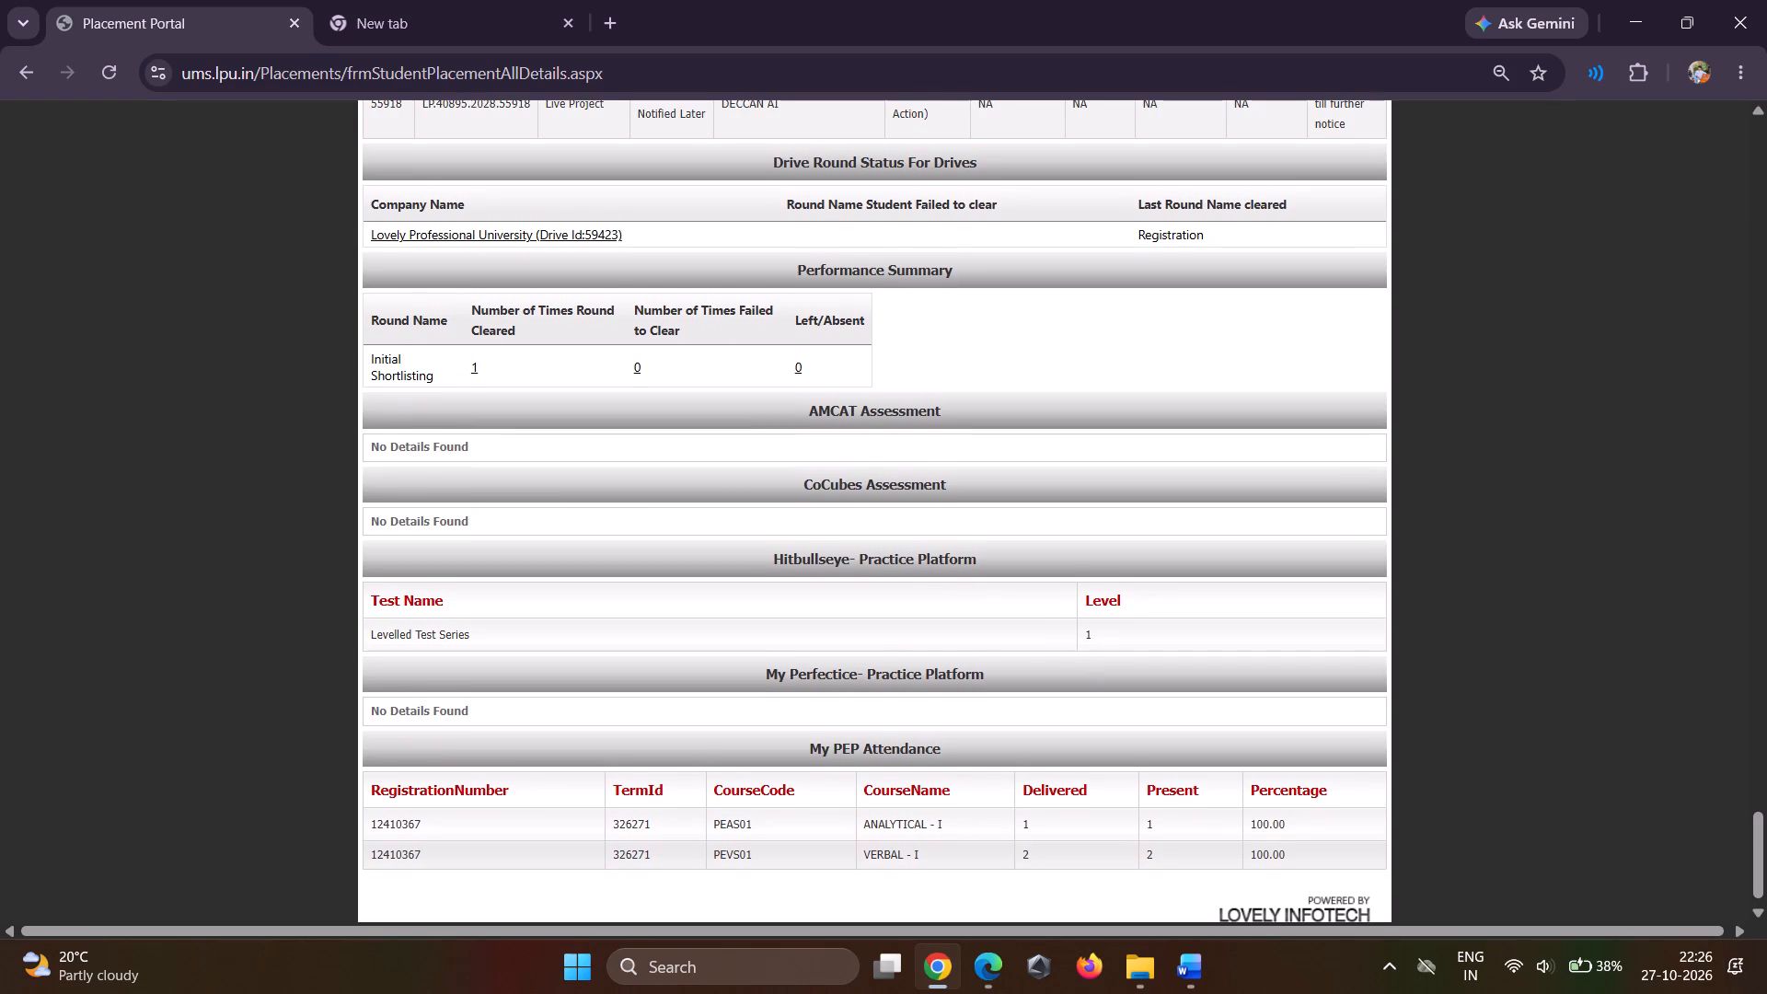
pyautogui.scroll(1, 899, 553)
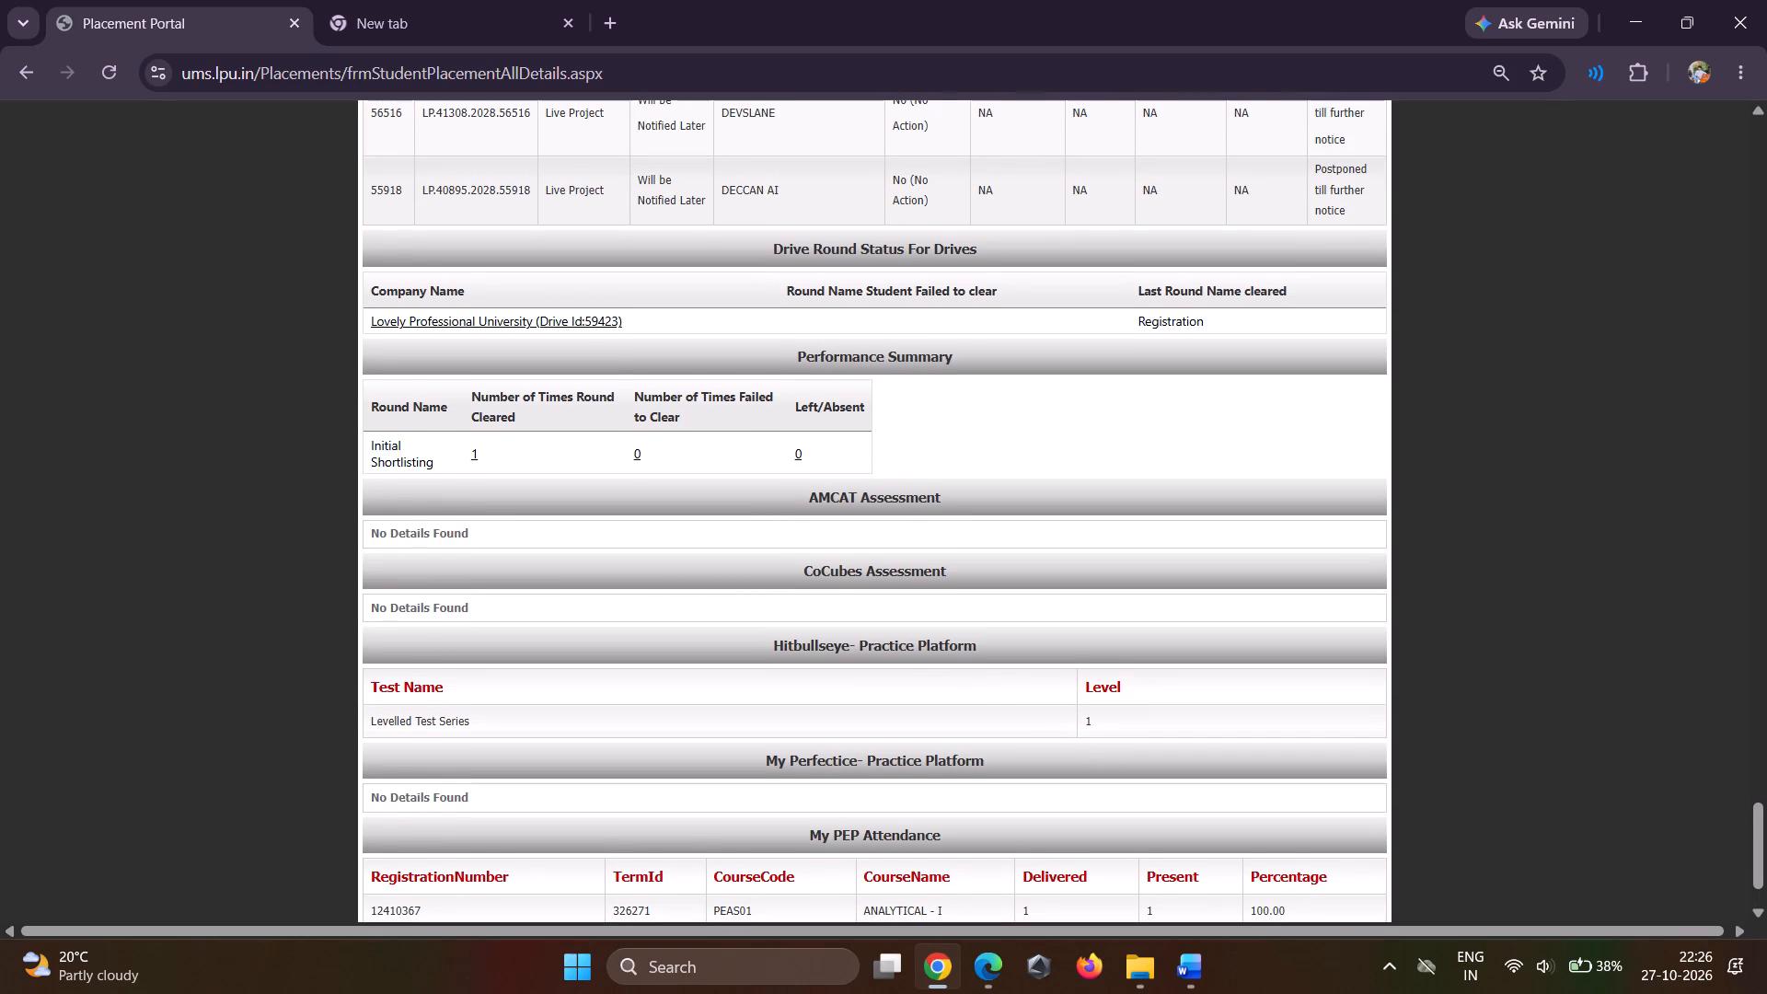
pyautogui.scroll(1, 830, 501)
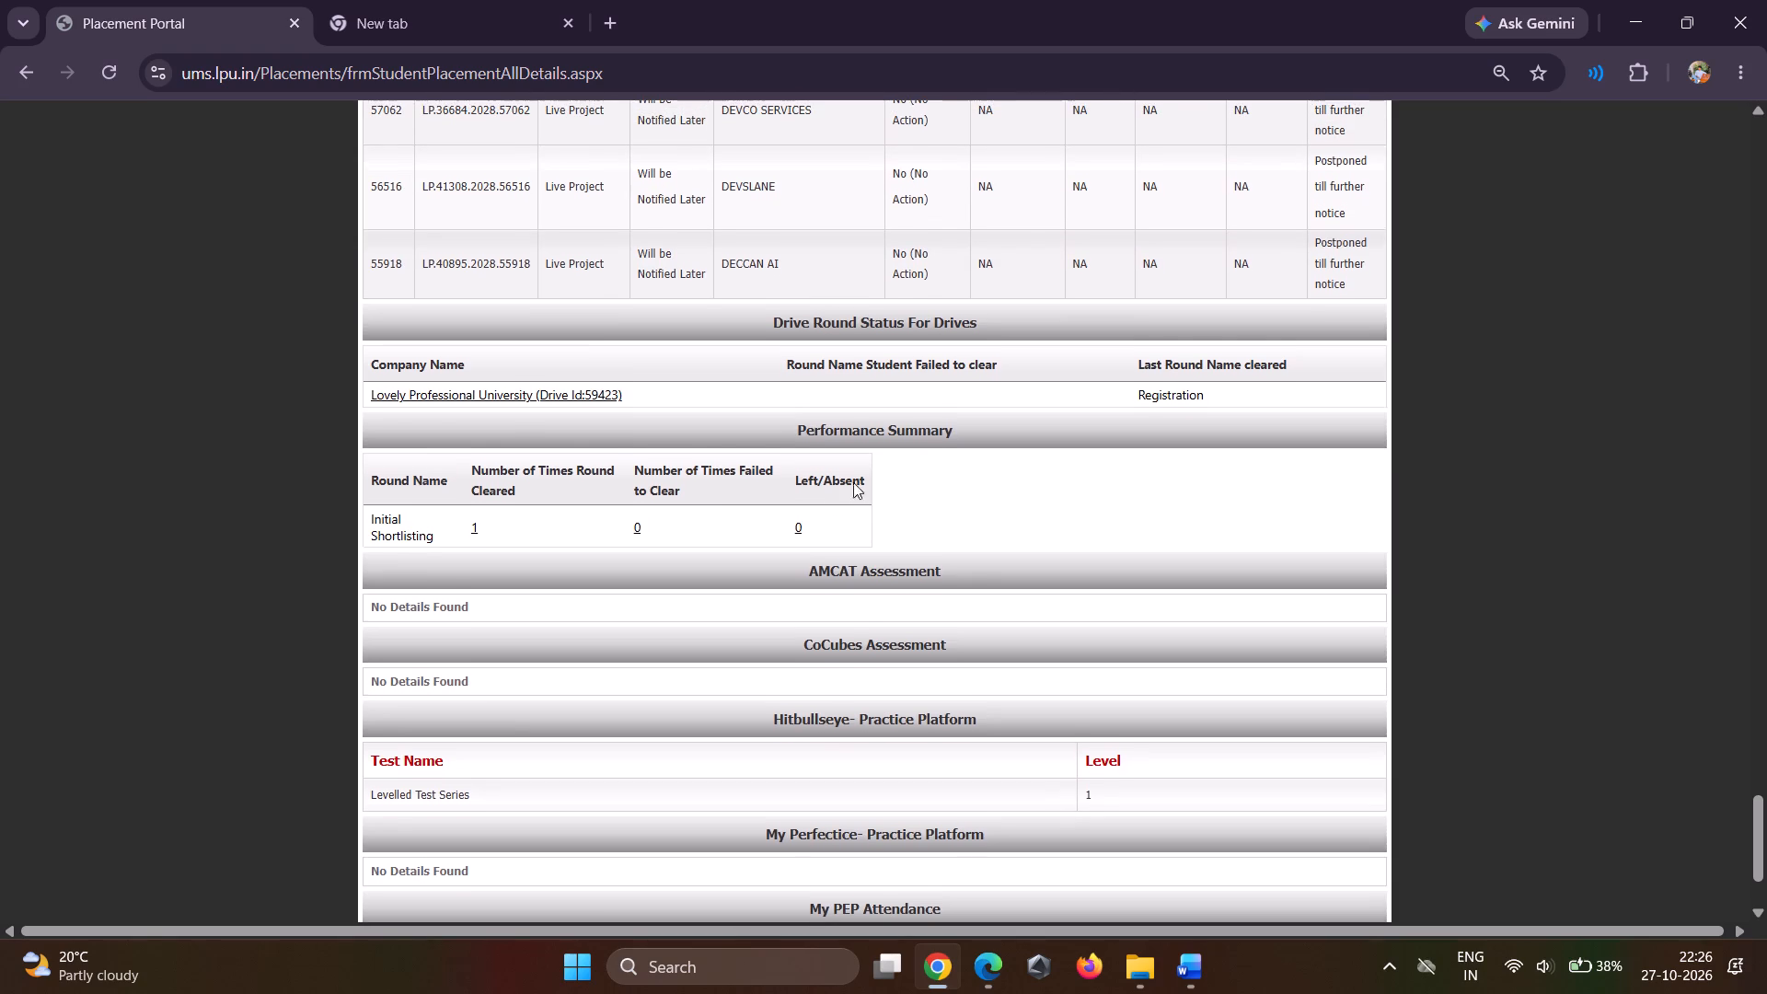
pyautogui.scroll(1, 932, 457)
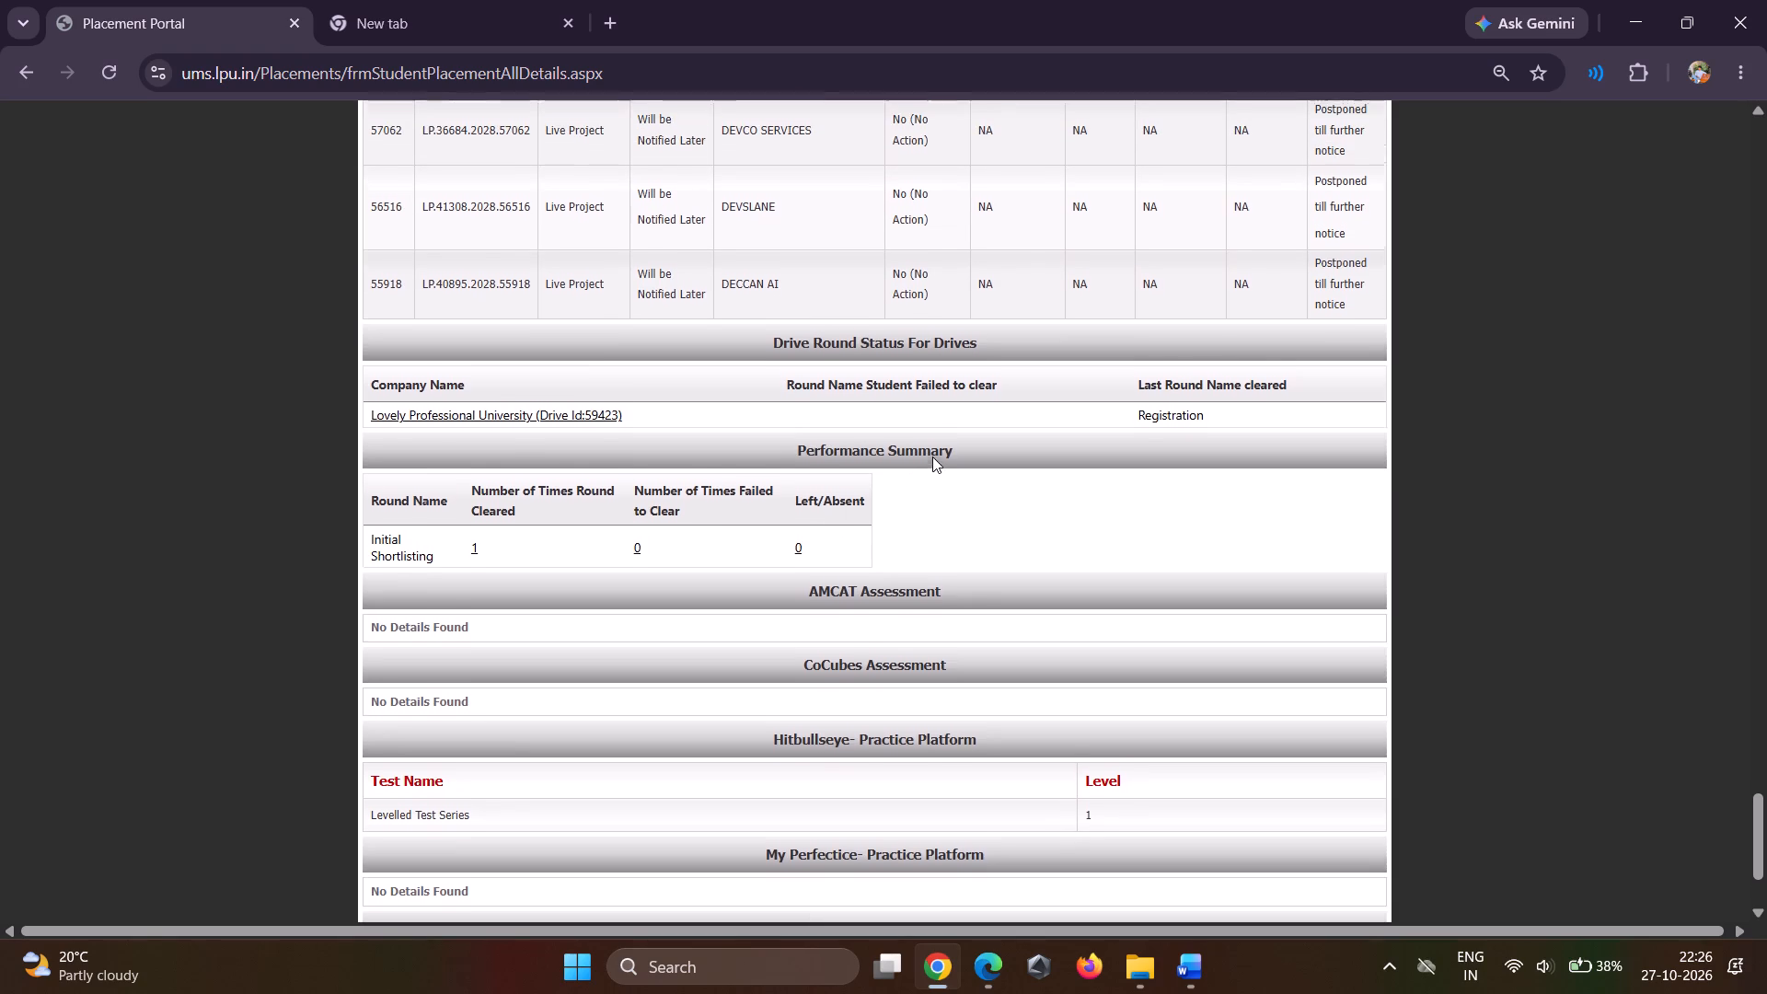
pyautogui.scroll(2, 932, 457)
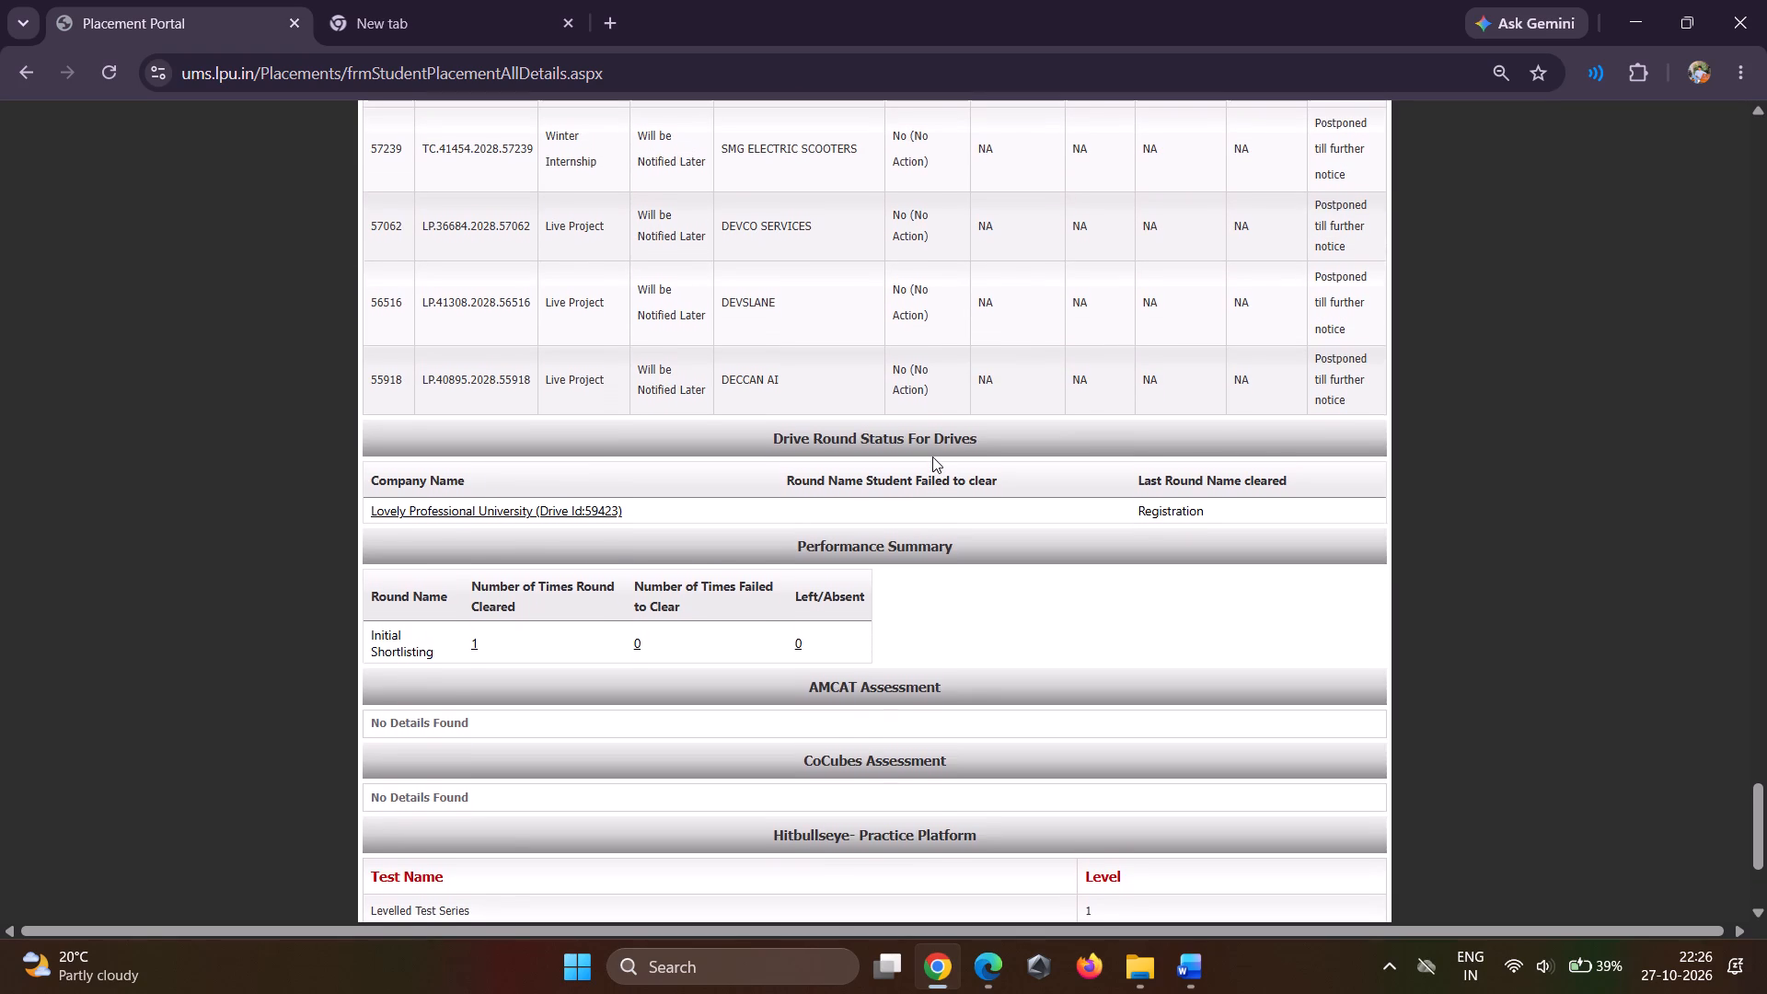
pyautogui.scroll(1, 738, 484)
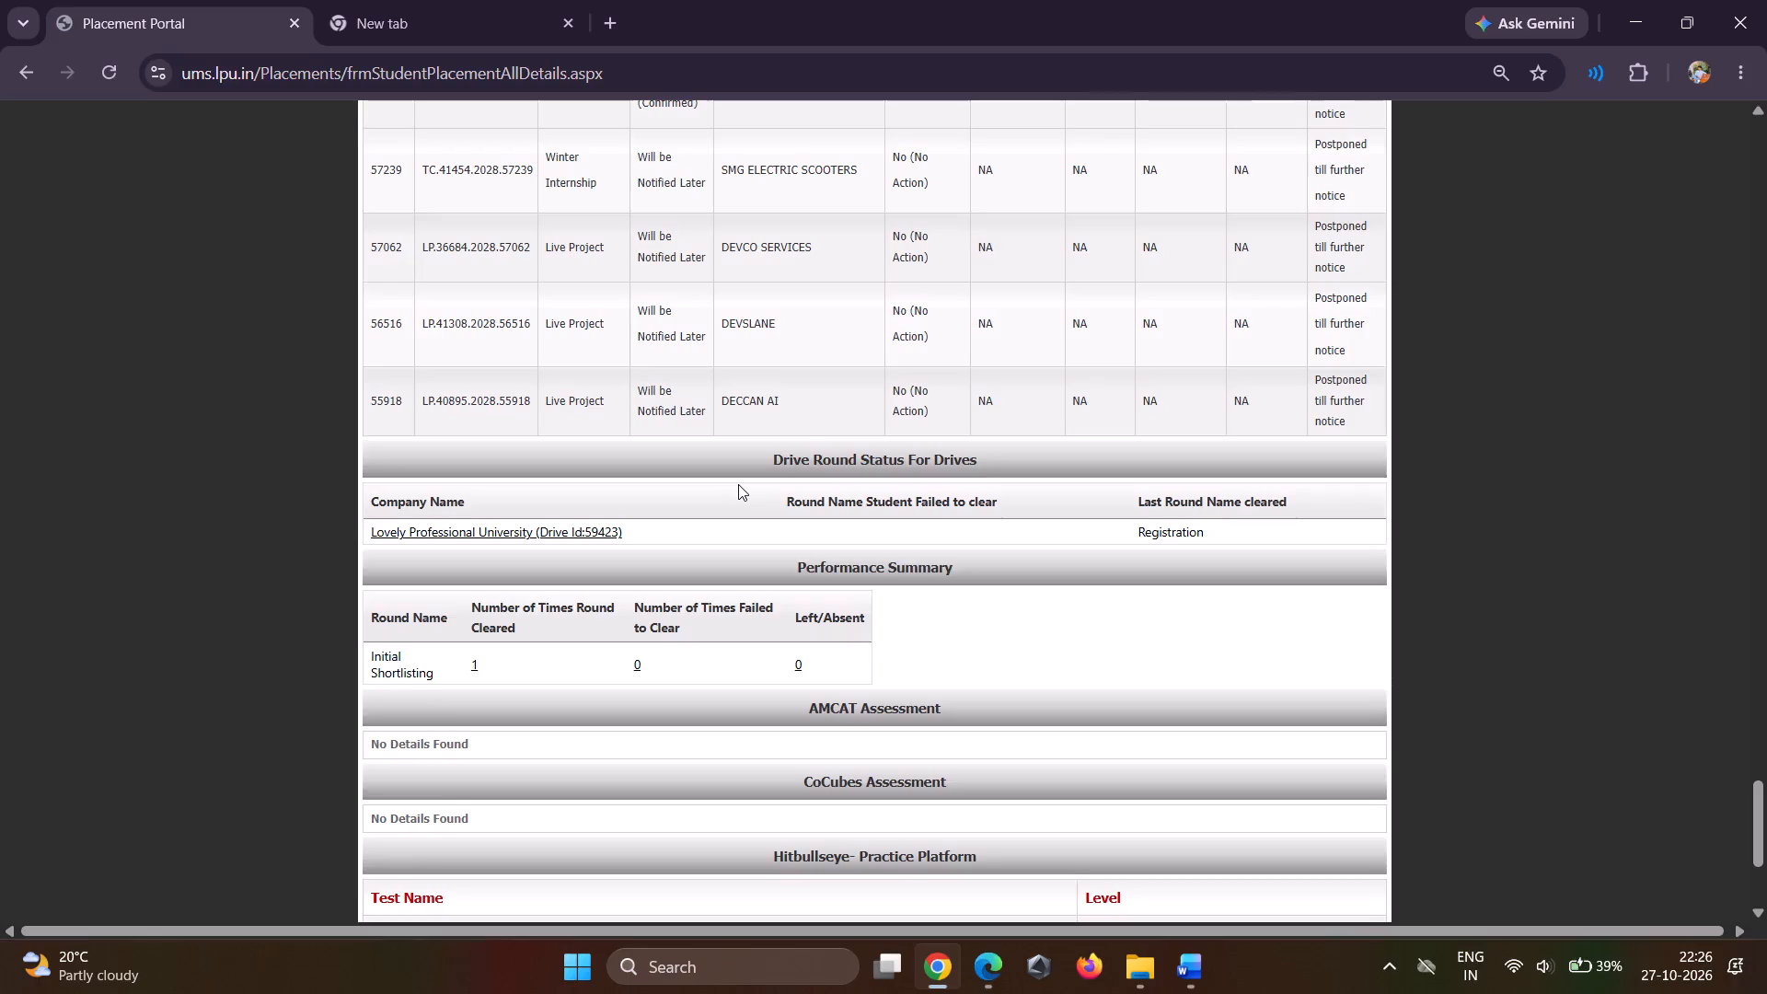
# Open the Details Updation page of the placement portal, dismiss the pending details notice, and select the email field for editing.
pyautogui.scroll(2, 738, 484)
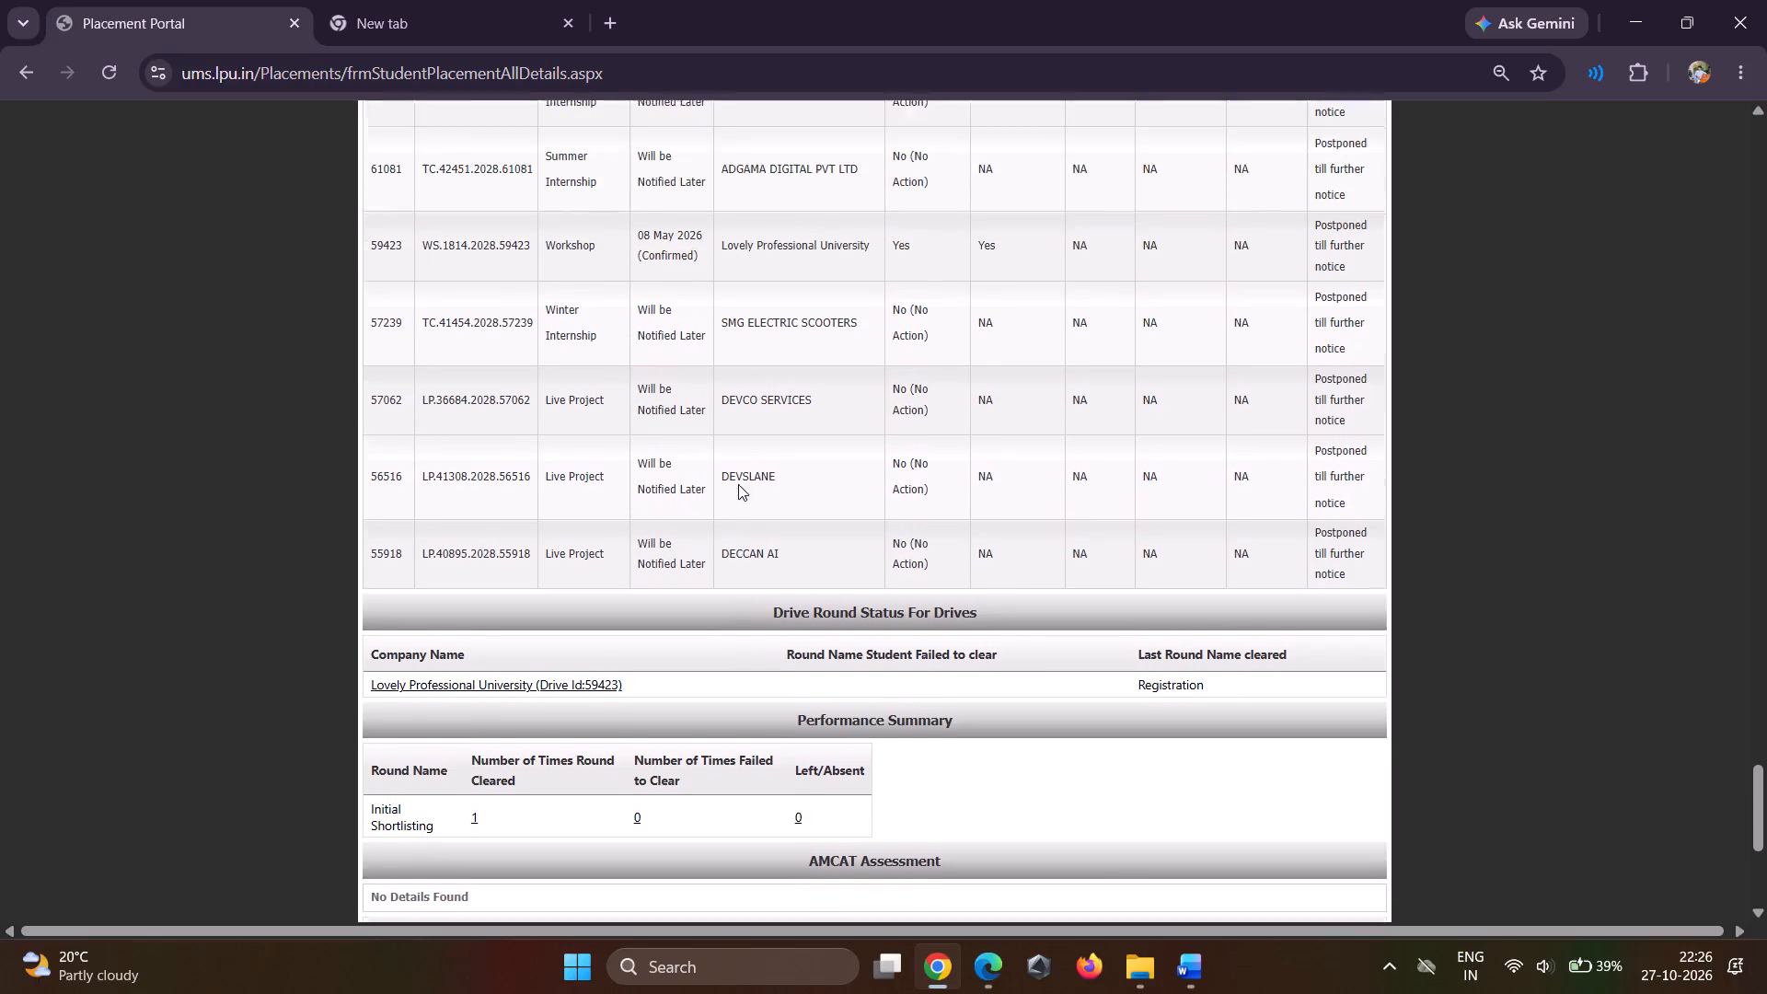
pyautogui.scroll(11, 738, 484)
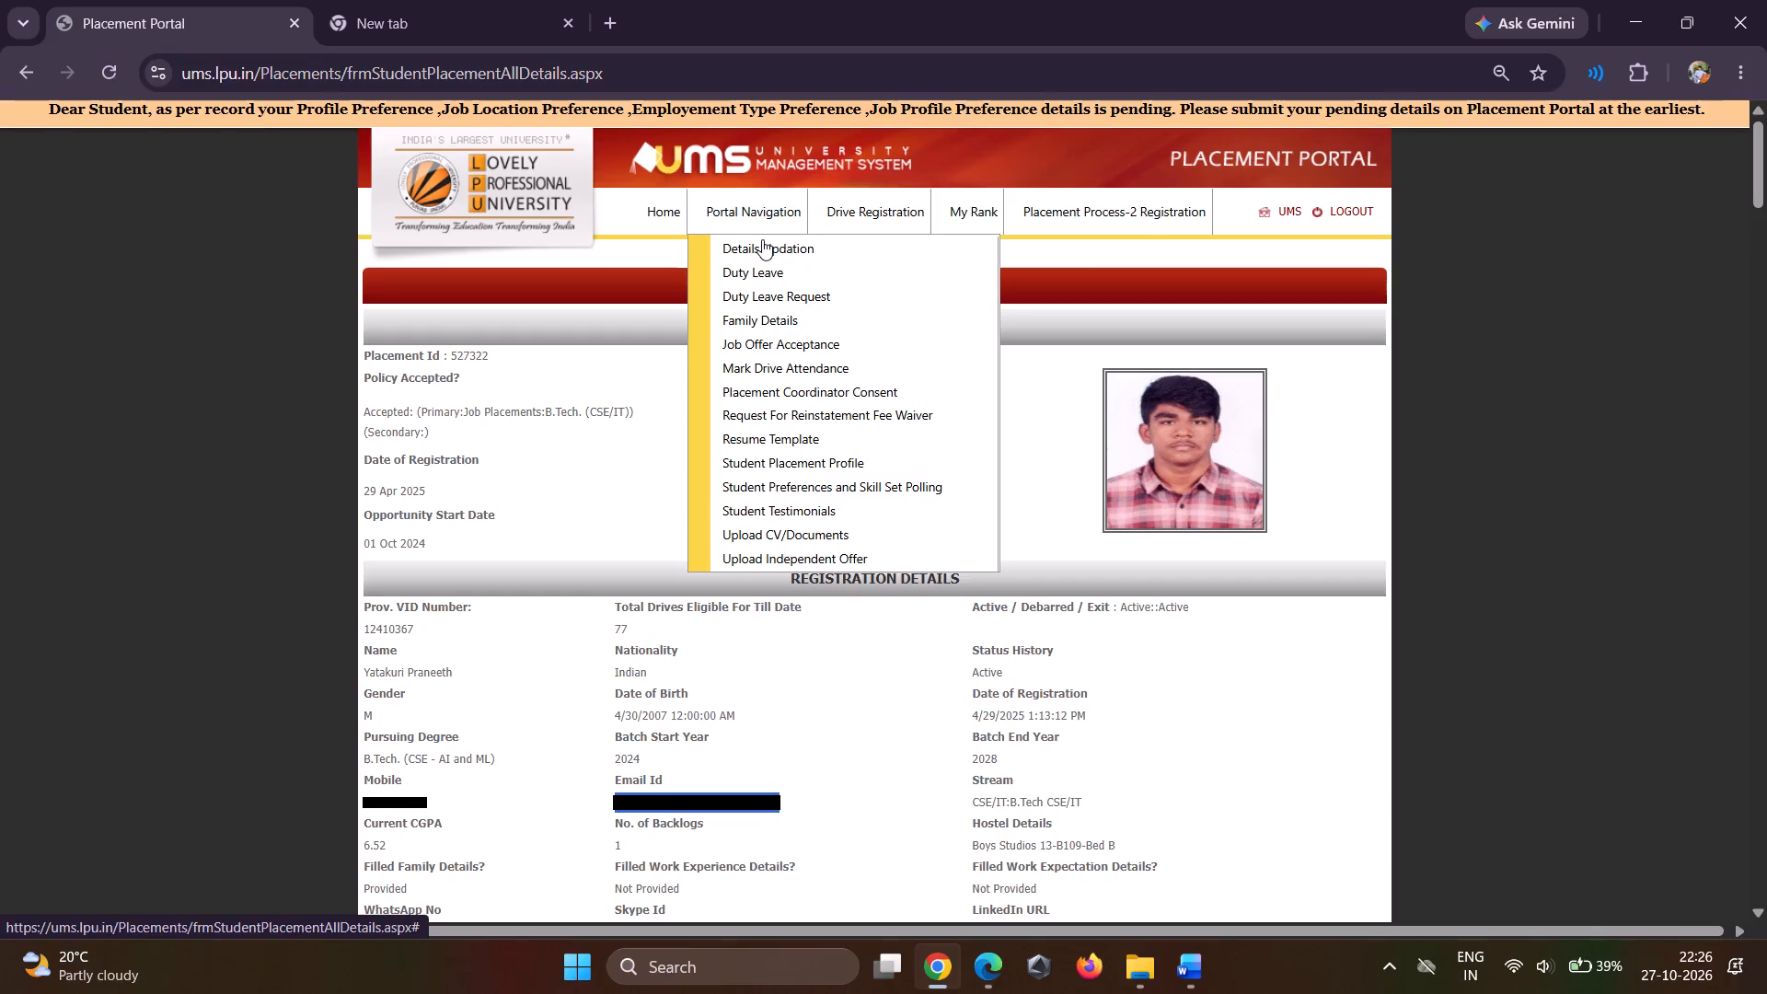
pyautogui.click(762, 239)
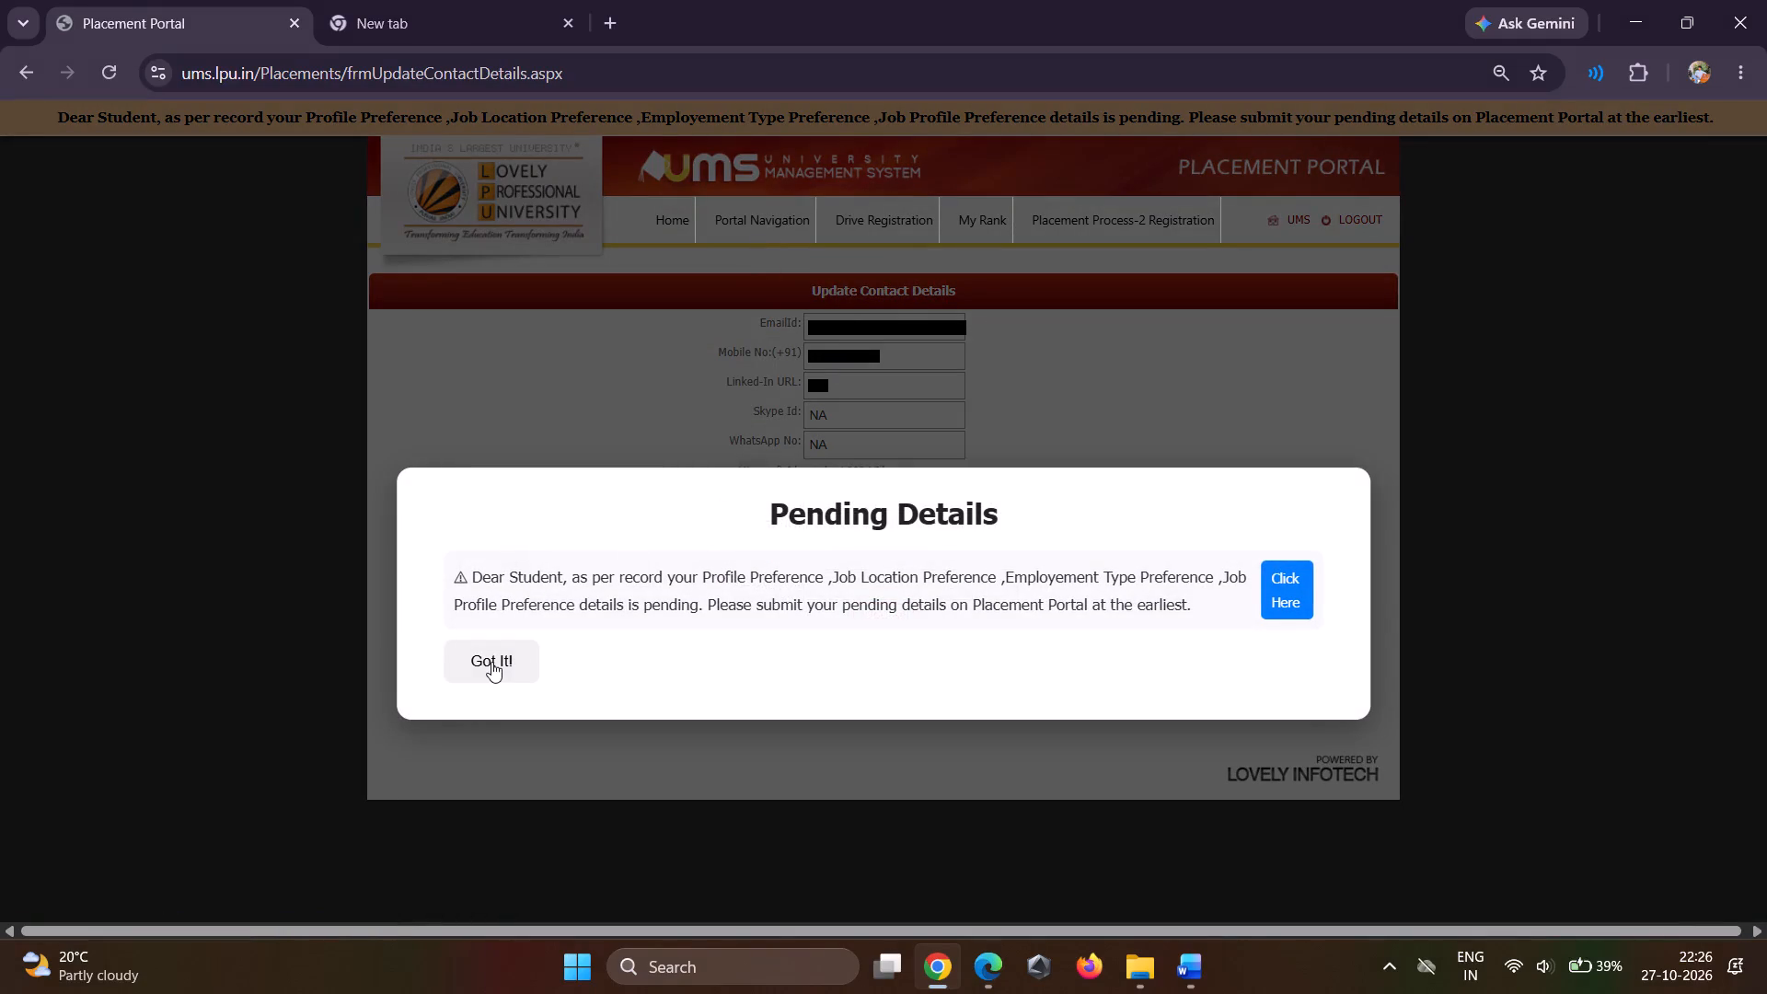
pyautogui.click(491, 662)
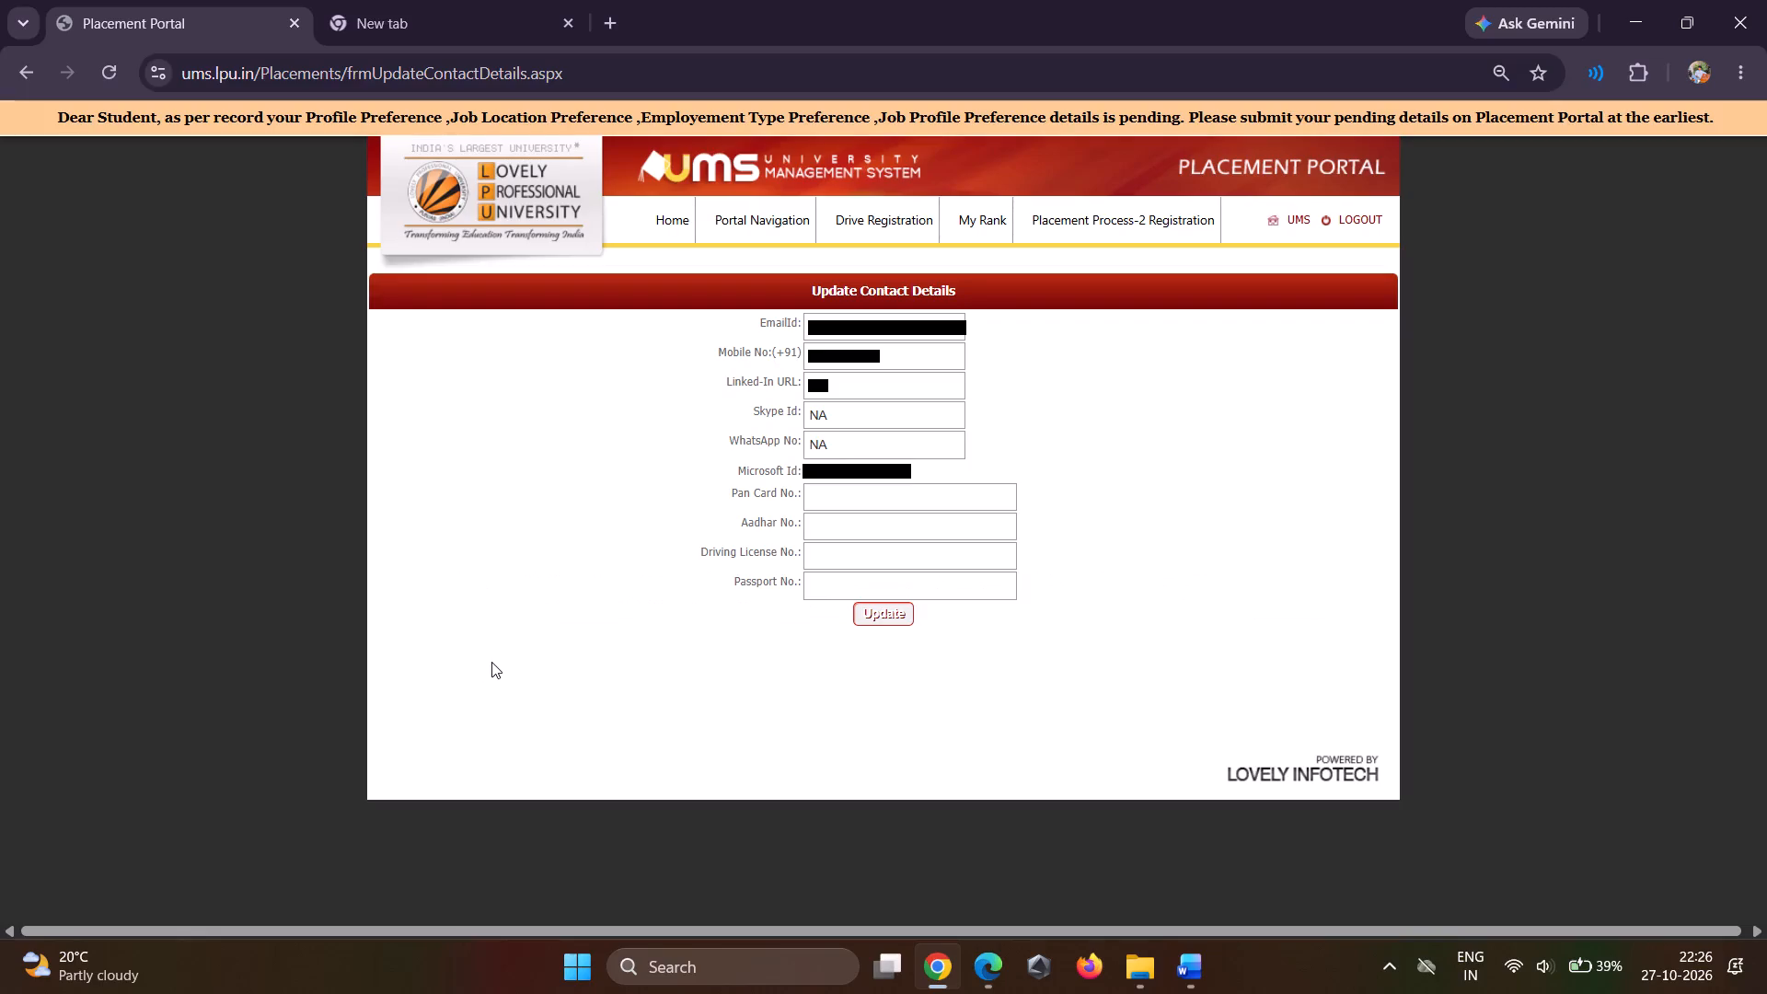
pyautogui.click(962, 335)
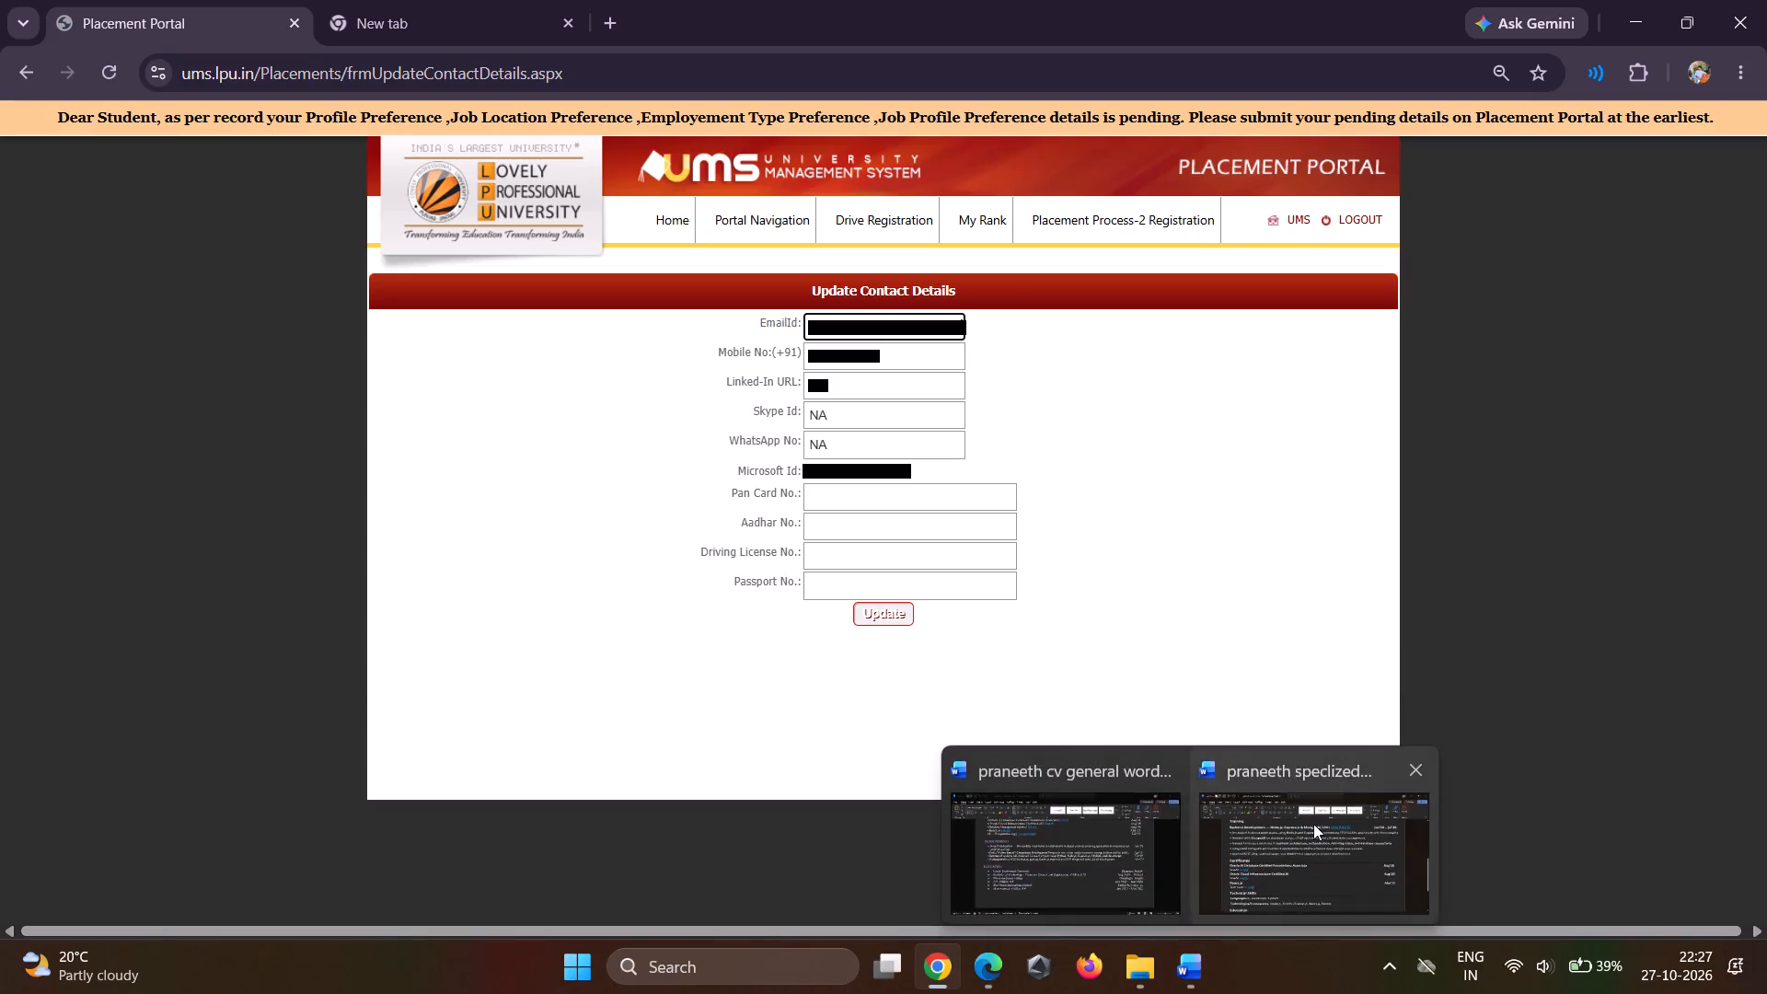
# Switch to the specialized CV in Word and check the contact details in its header.
pyautogui.click(1313, 824)
pyautogui.scroll(8, 1163, 689)
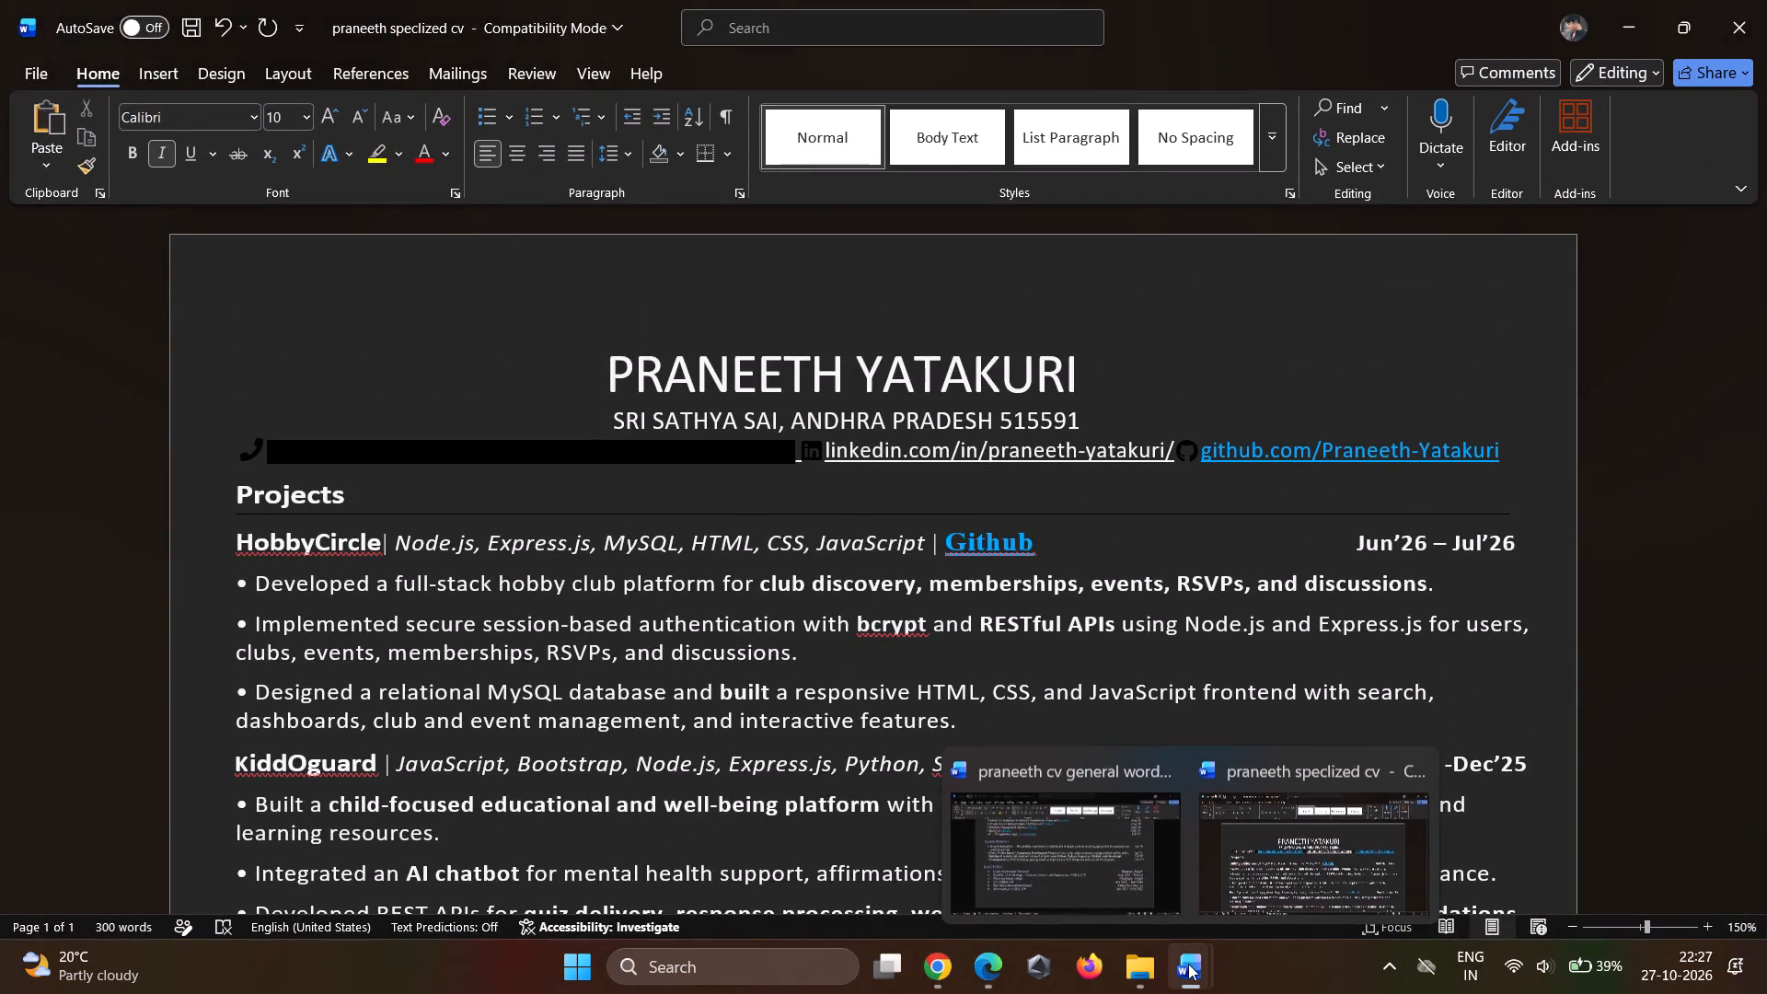
# Switch to Word and check the contact details at the top of the general CV and the specialized CV.
pyautogui.click(1156, 879)
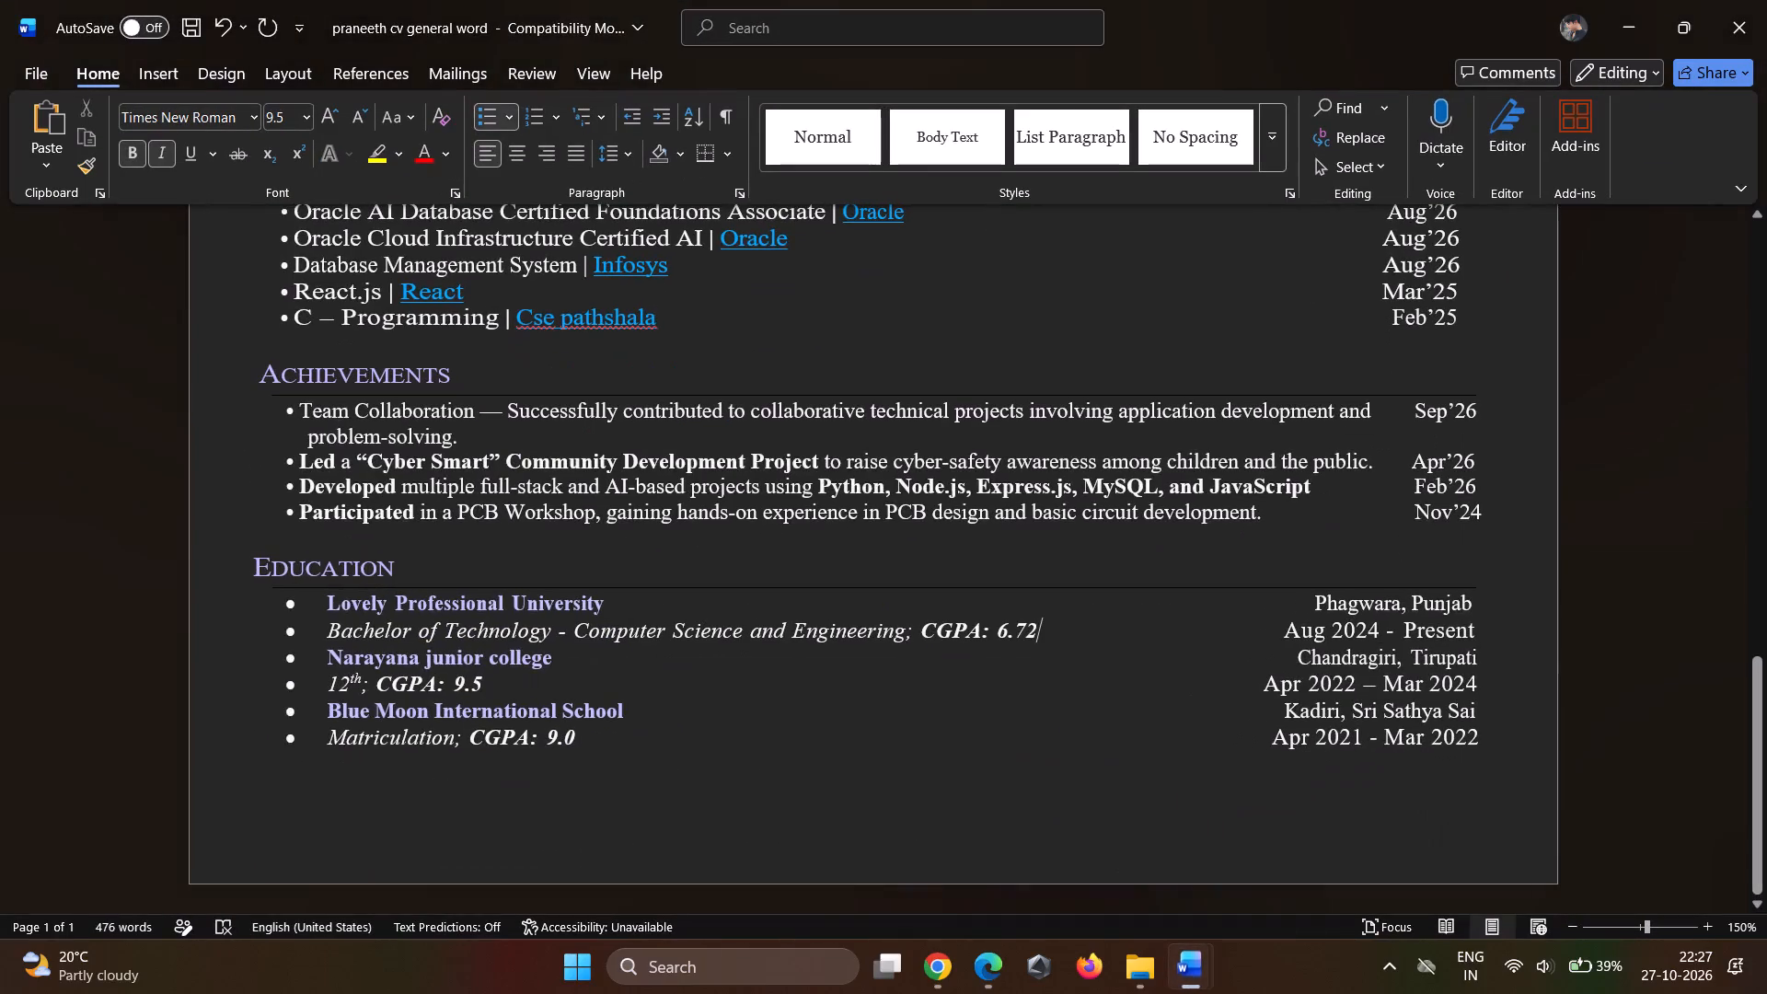
pyautogui.scroll(8, 992, 625)
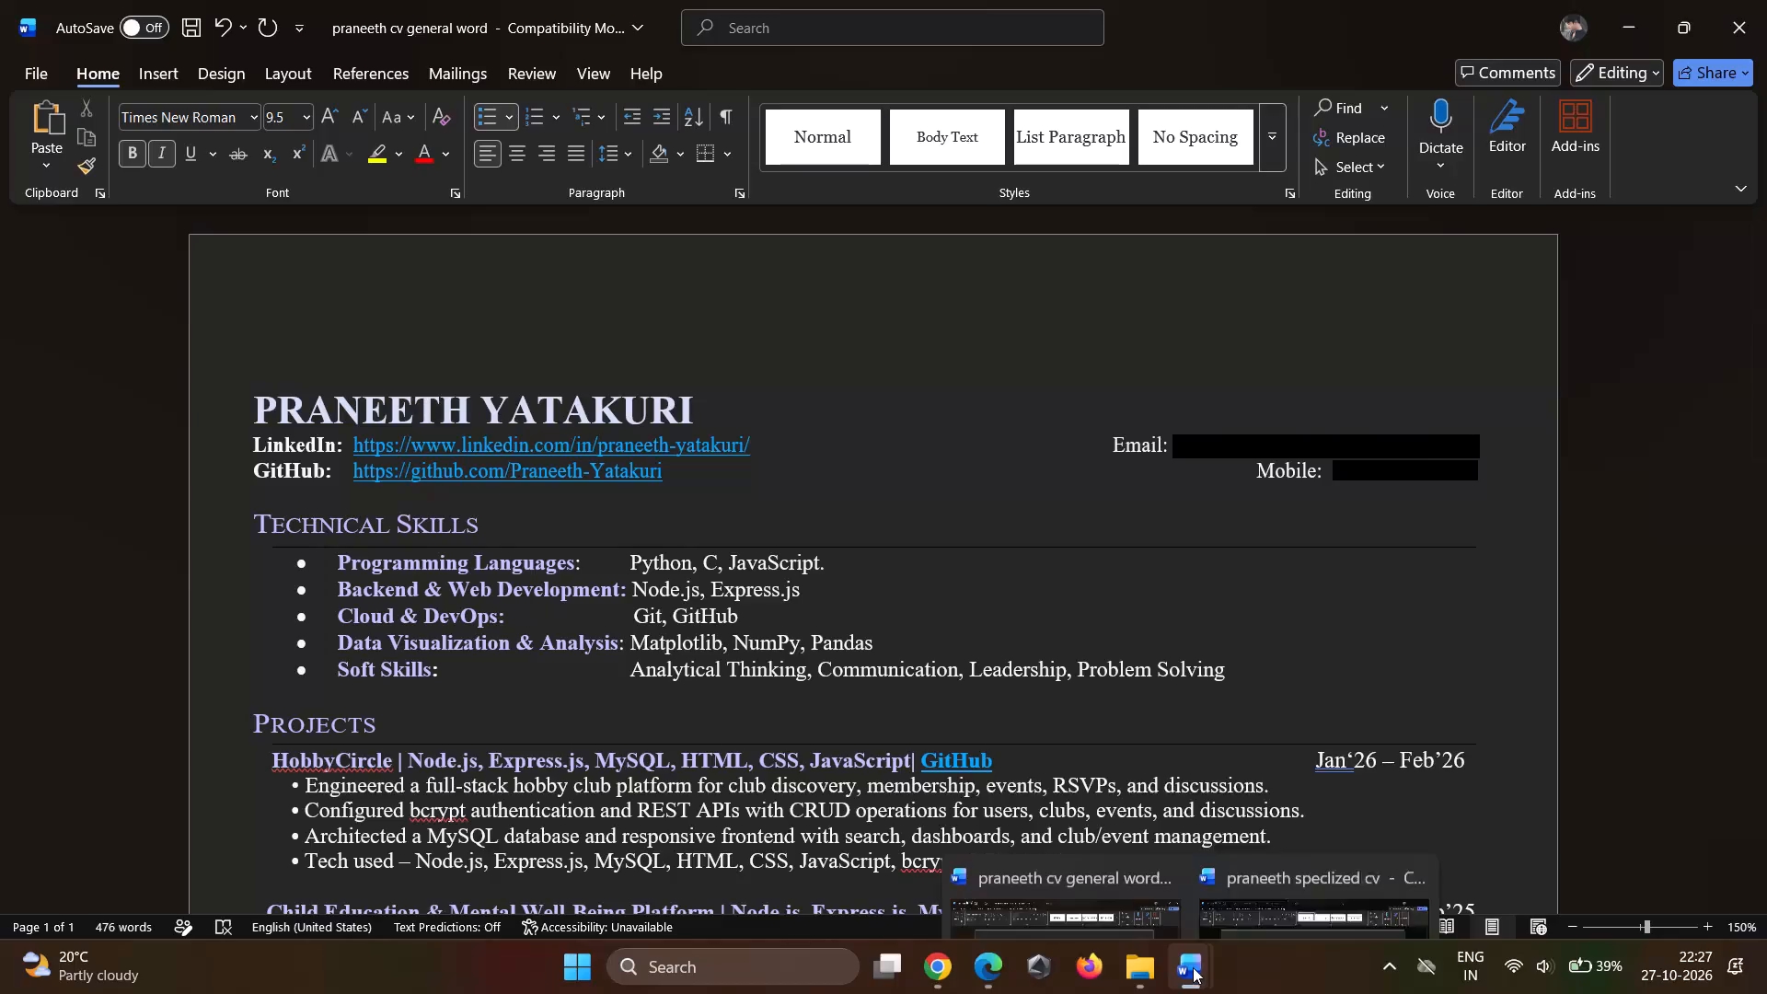
pyautogui.click(1112, 852)
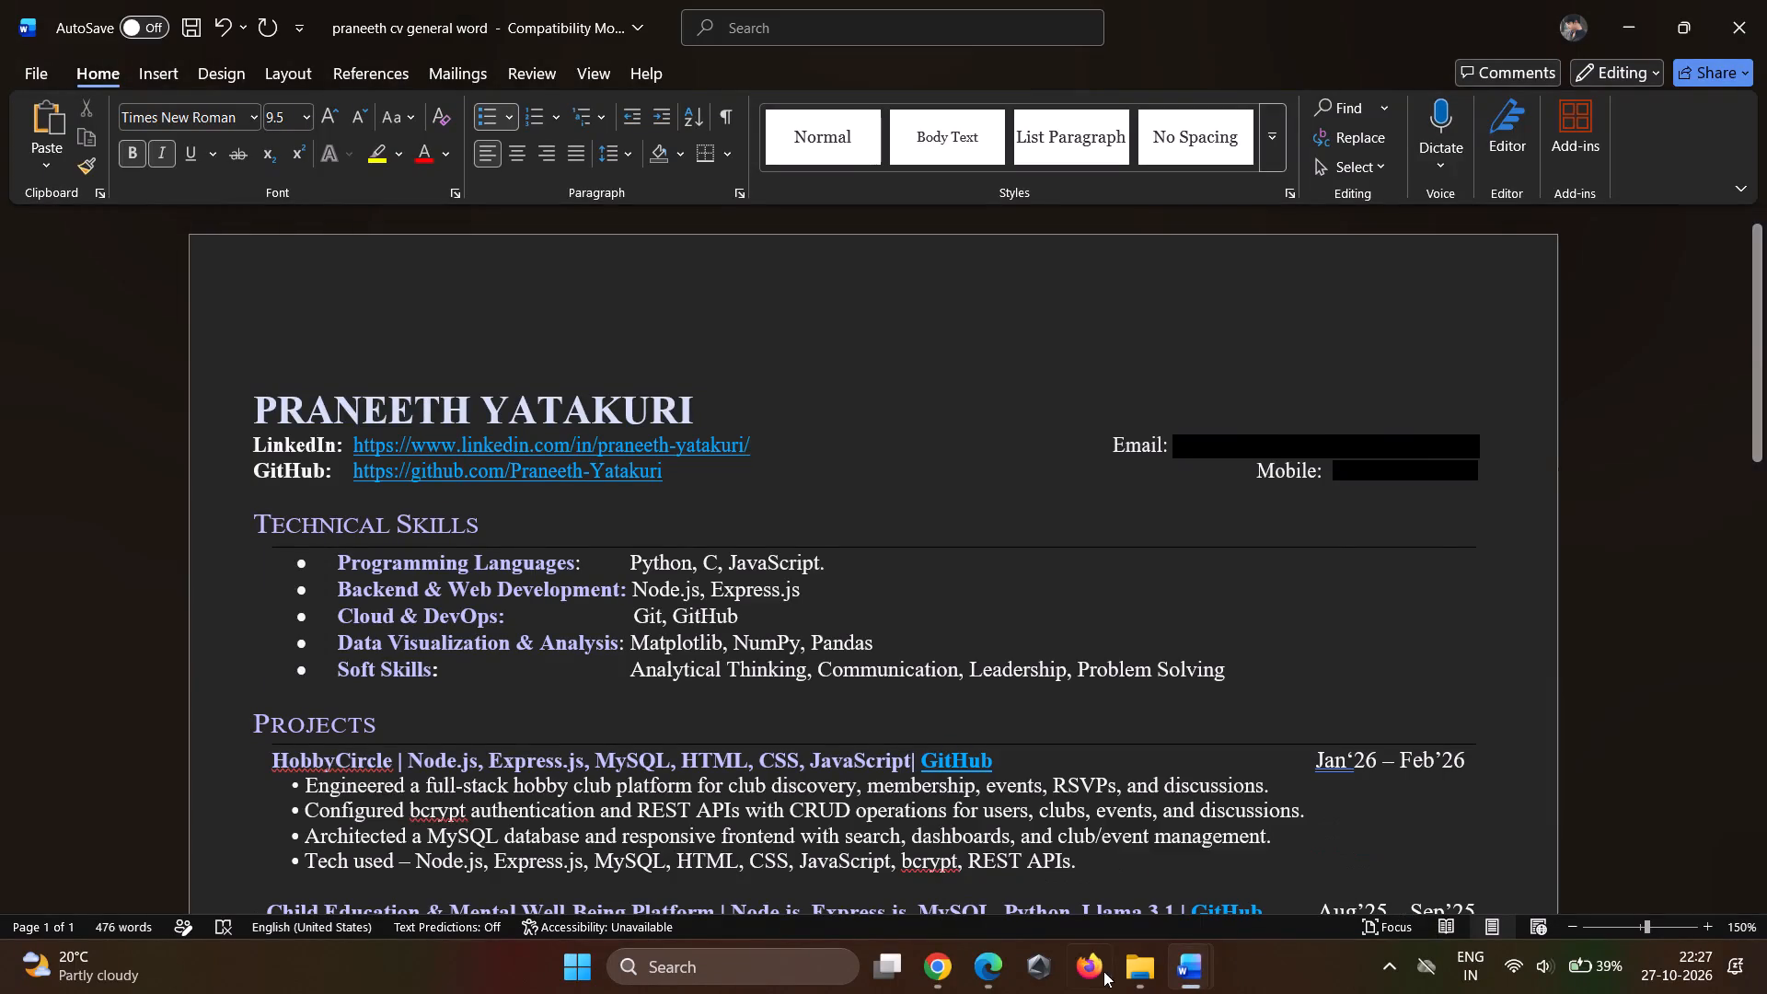
pyautogui.click(1293, 836)
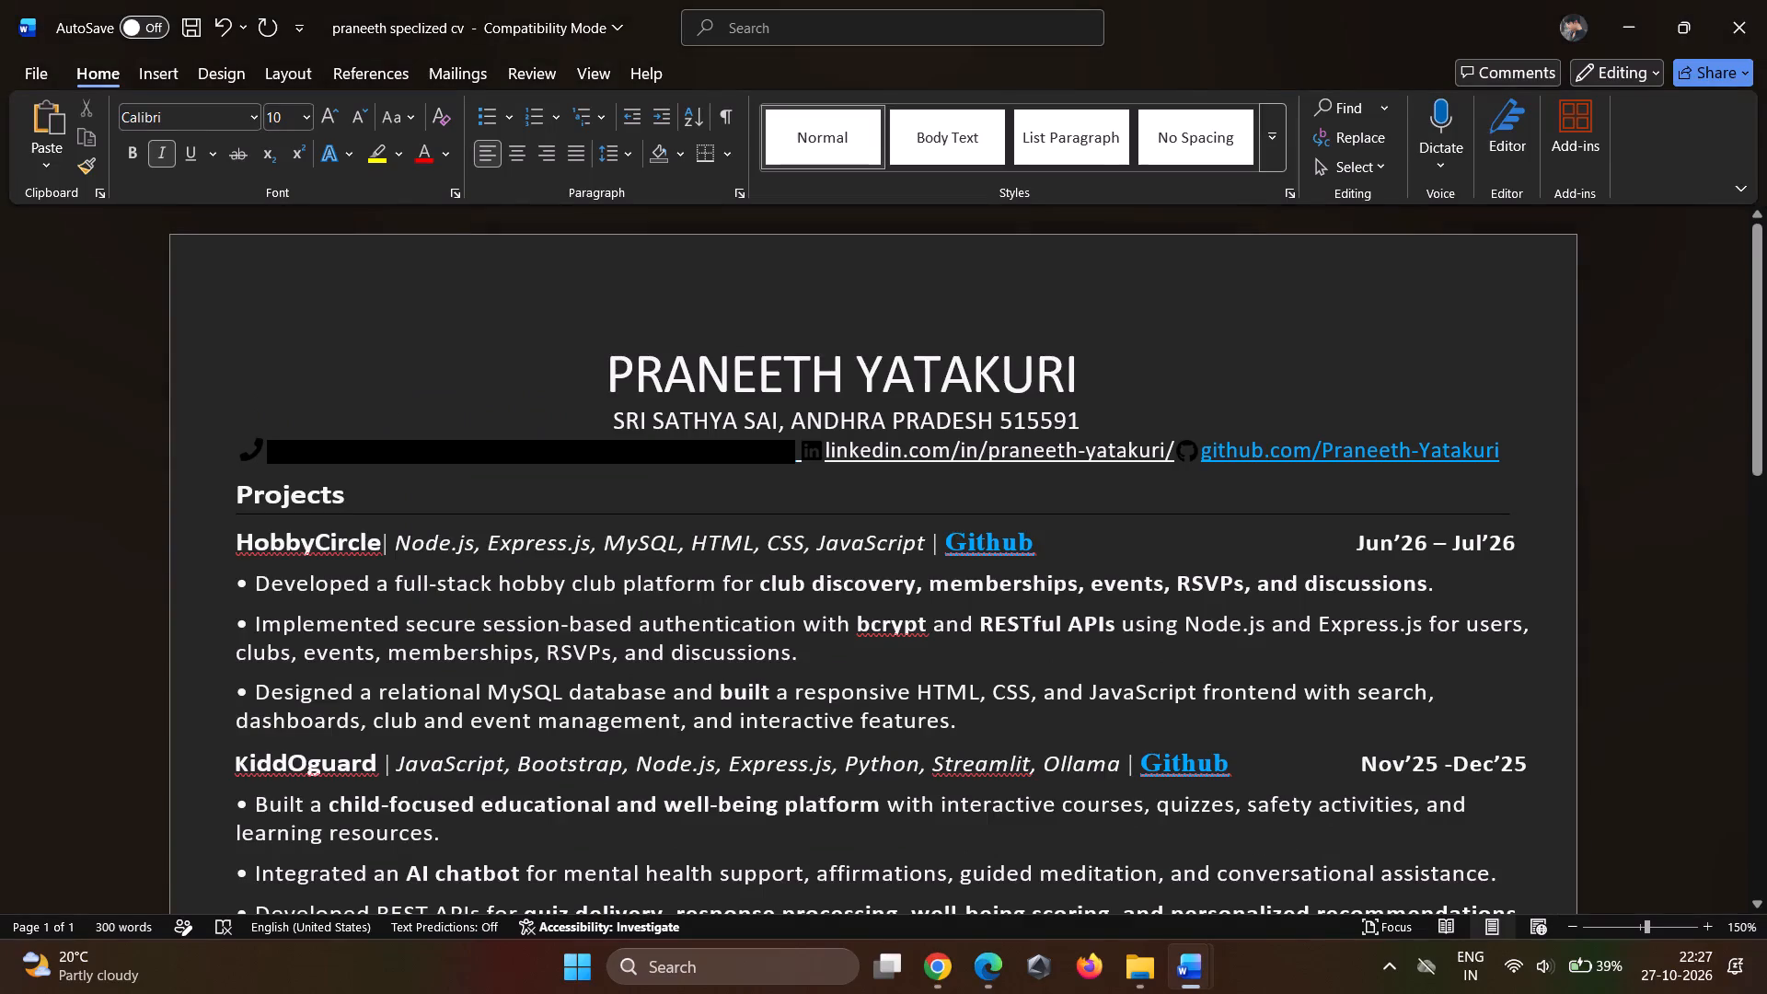
# Switch back to the Placement Portal in Chrome and delete three characters within the EmailId field of Update Contact Details.
pyautogui.click(941, 964)
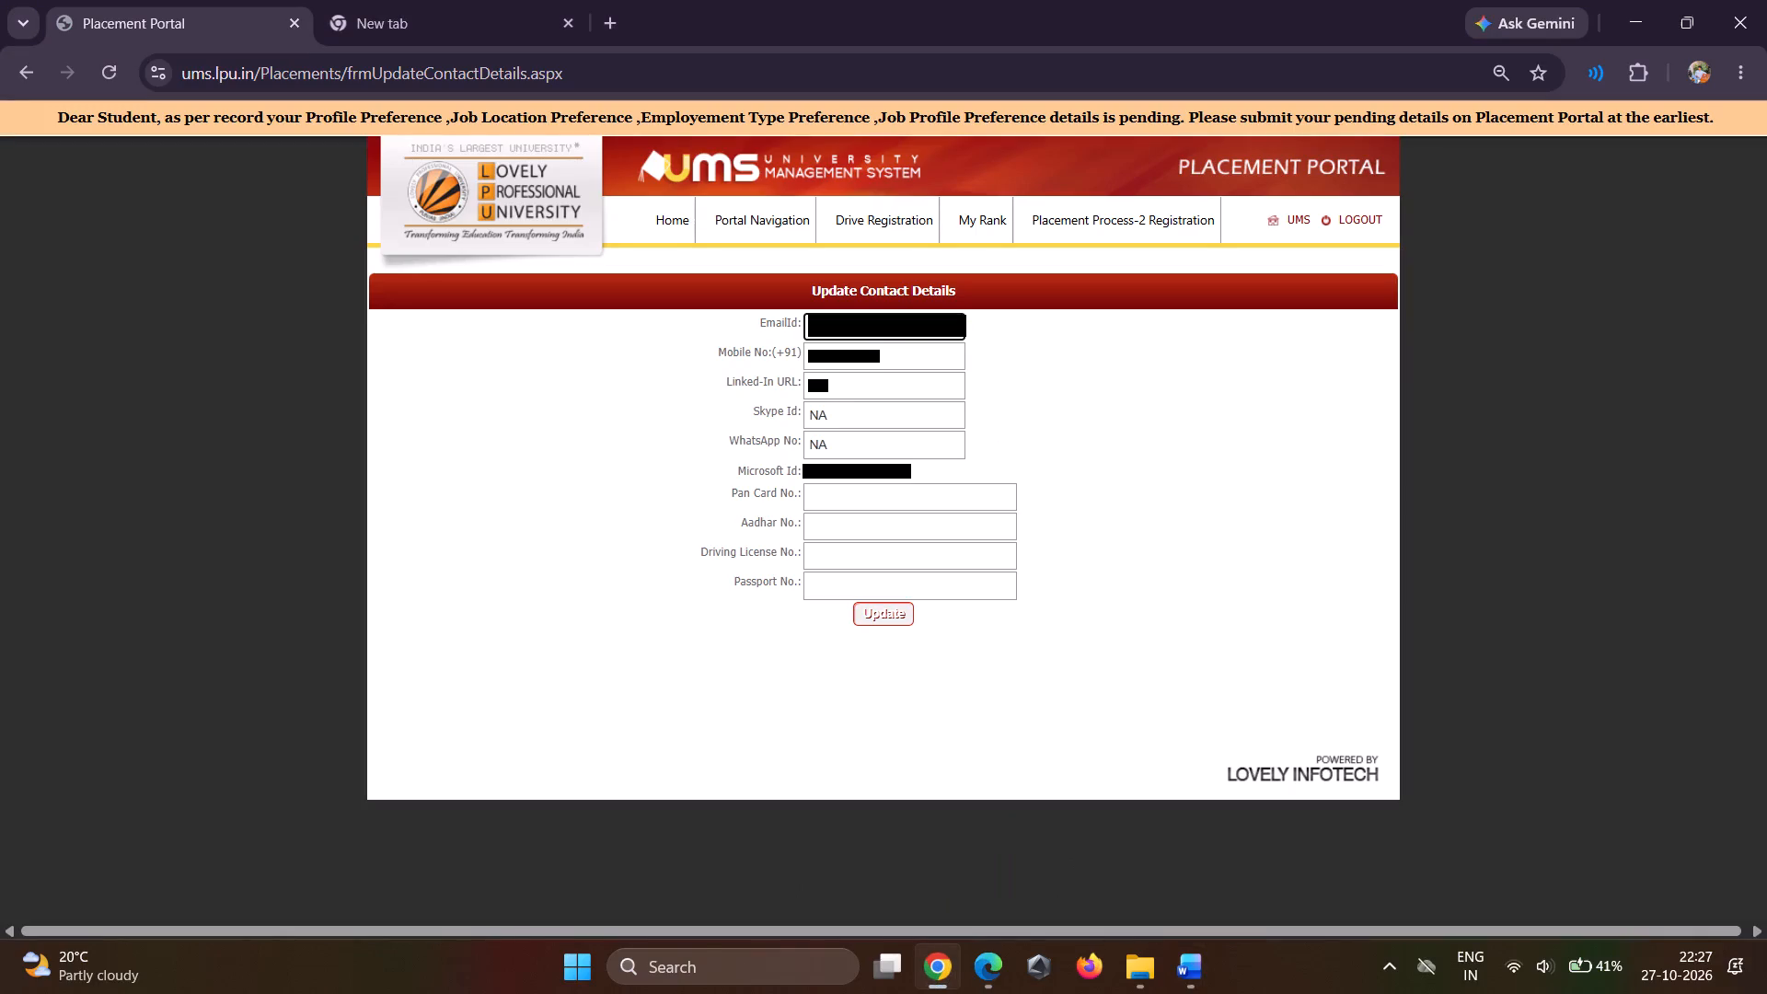
pyautogui.press('Left')
pyautogui.press('Left')
pyautogui.press('Left')
pyautogui.press('Left')
pyautogui.press('Left')
pyautogui.press('BackSpace')
pyautogui.press('BackSpace')
pyautogui.press('BackSpace')
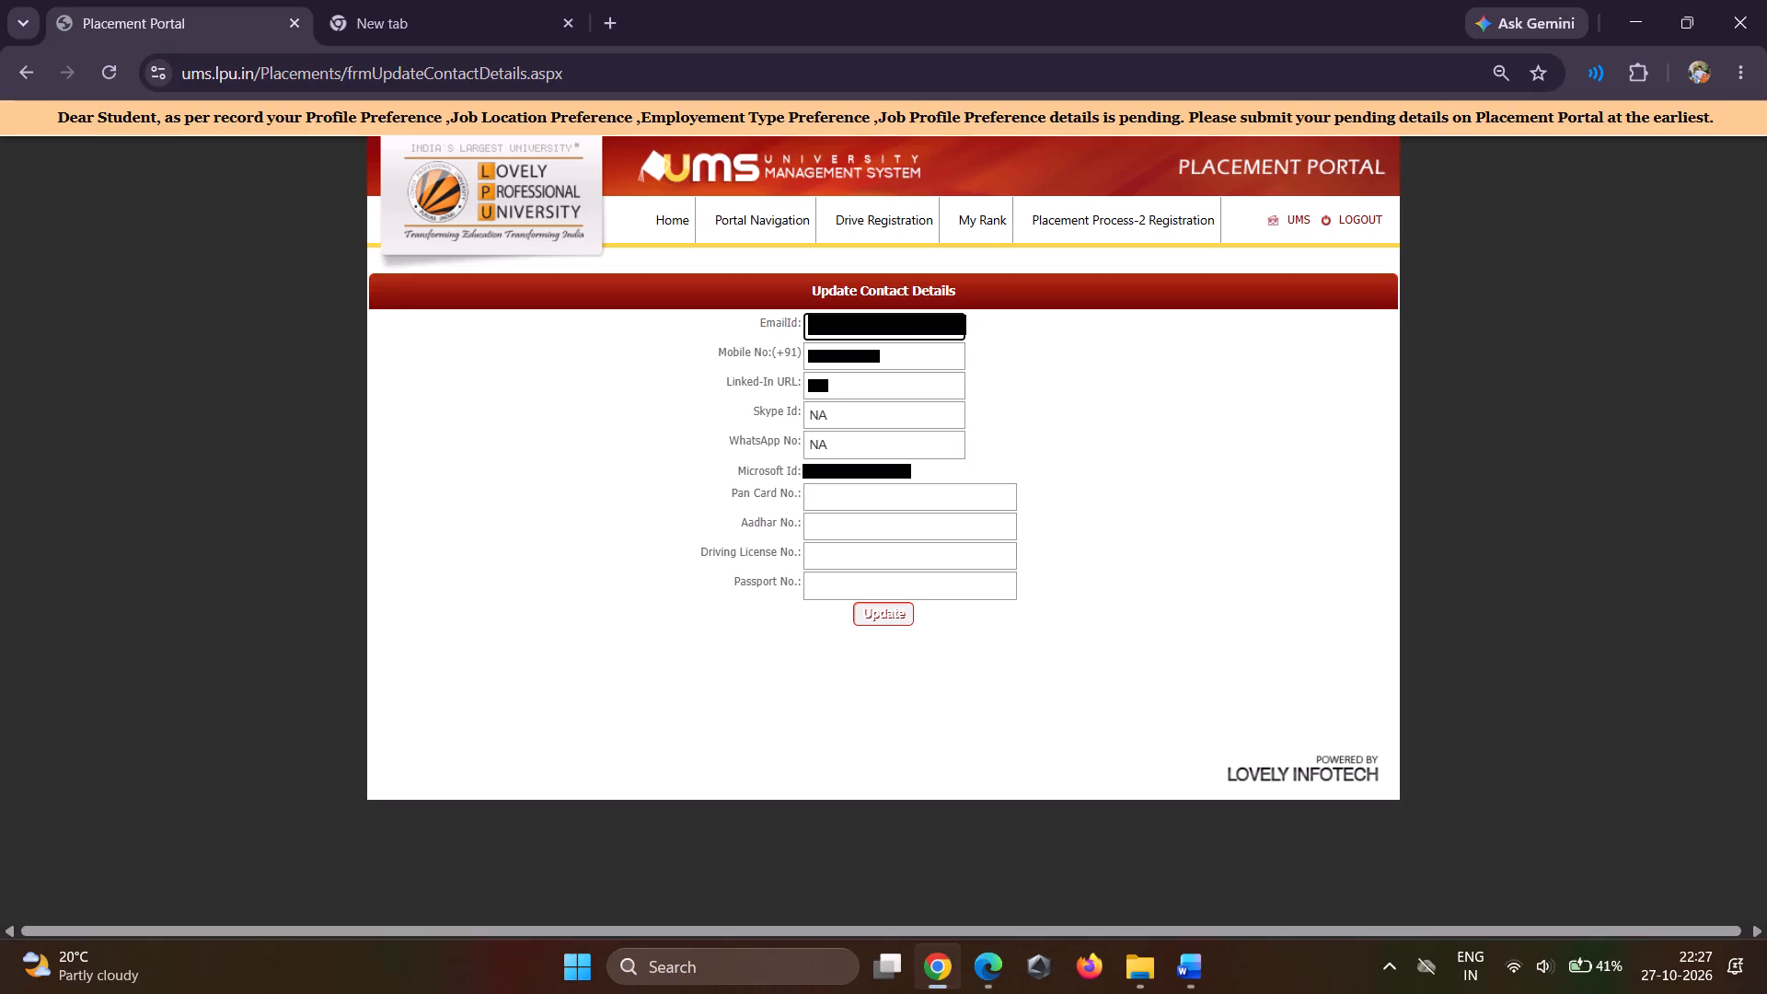
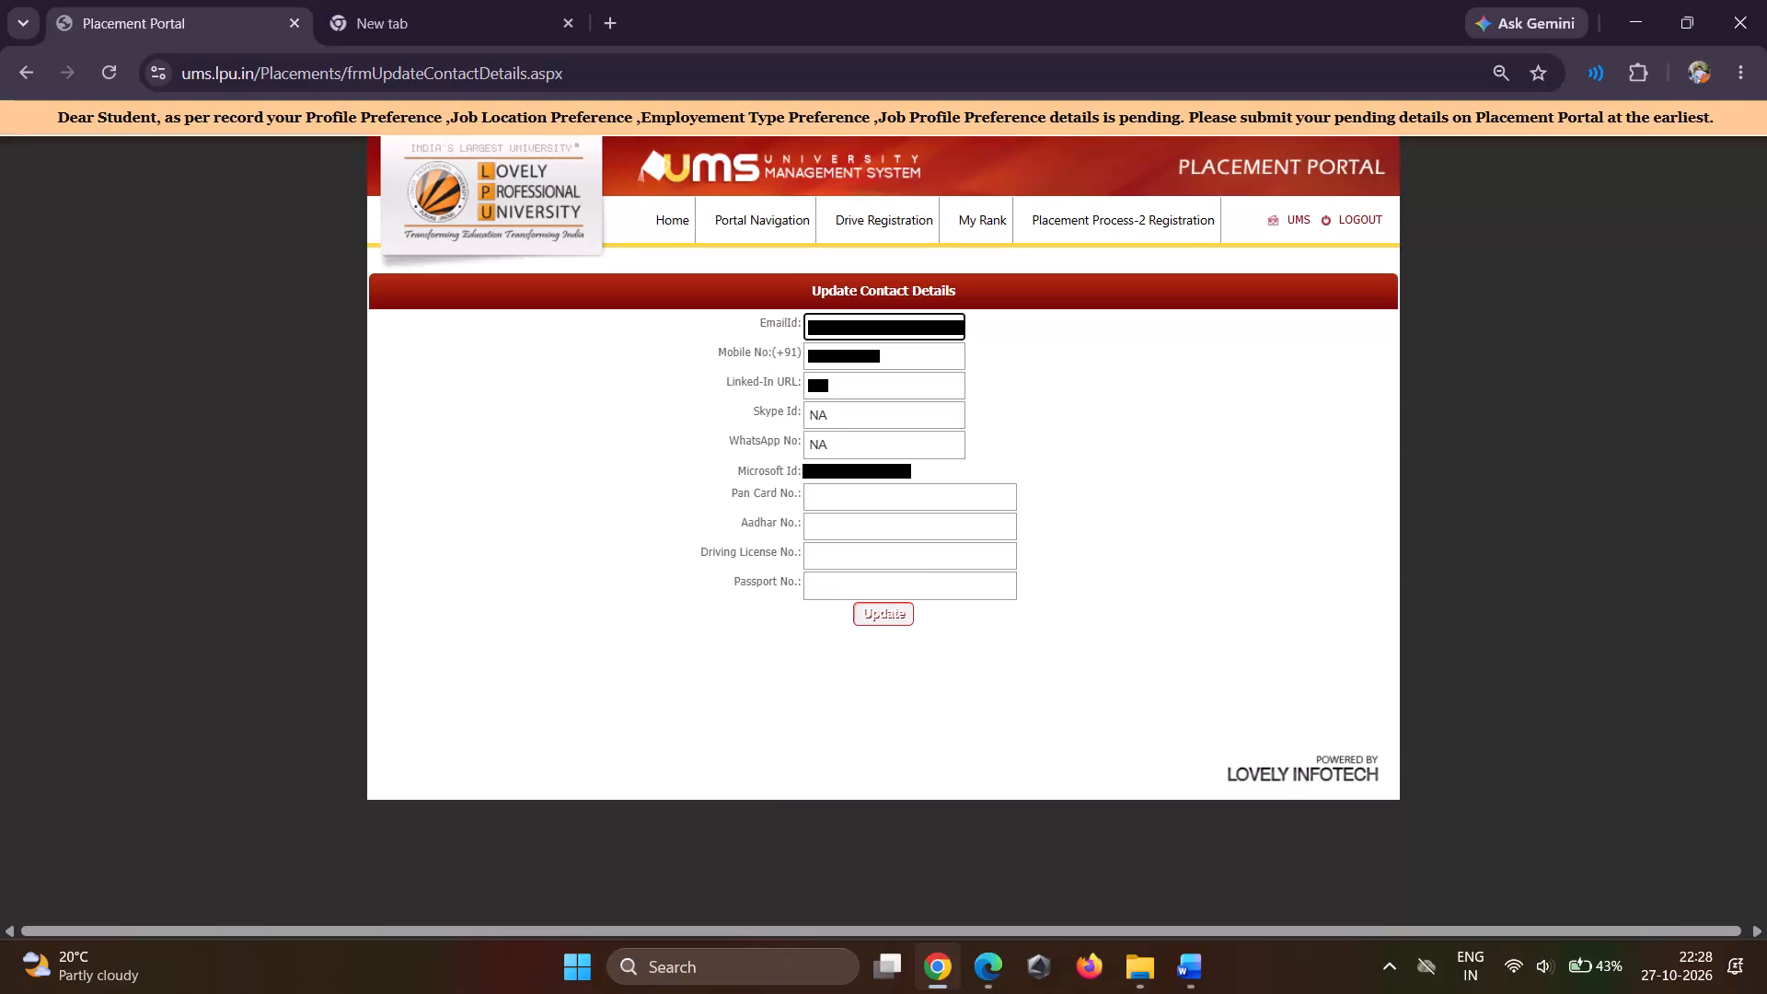
# Submit the edited contact details, agreeing to the Contact Details Updation Consent, and dismiss the Pending Details notice.
pyautogui.press('Right')
pyautogui.press('Right')
pyautogui.press('Right')
pyautogui.press('Right')
pyautogui.press('Right')
pyautogui.press('Right')
pyautogui.press('Right')
pyautogui.press('Right')
pyautogui.press('Right')
pyautogui.press('Right')
pyautogui.press('Right')
pyautogui.click(886, 616)
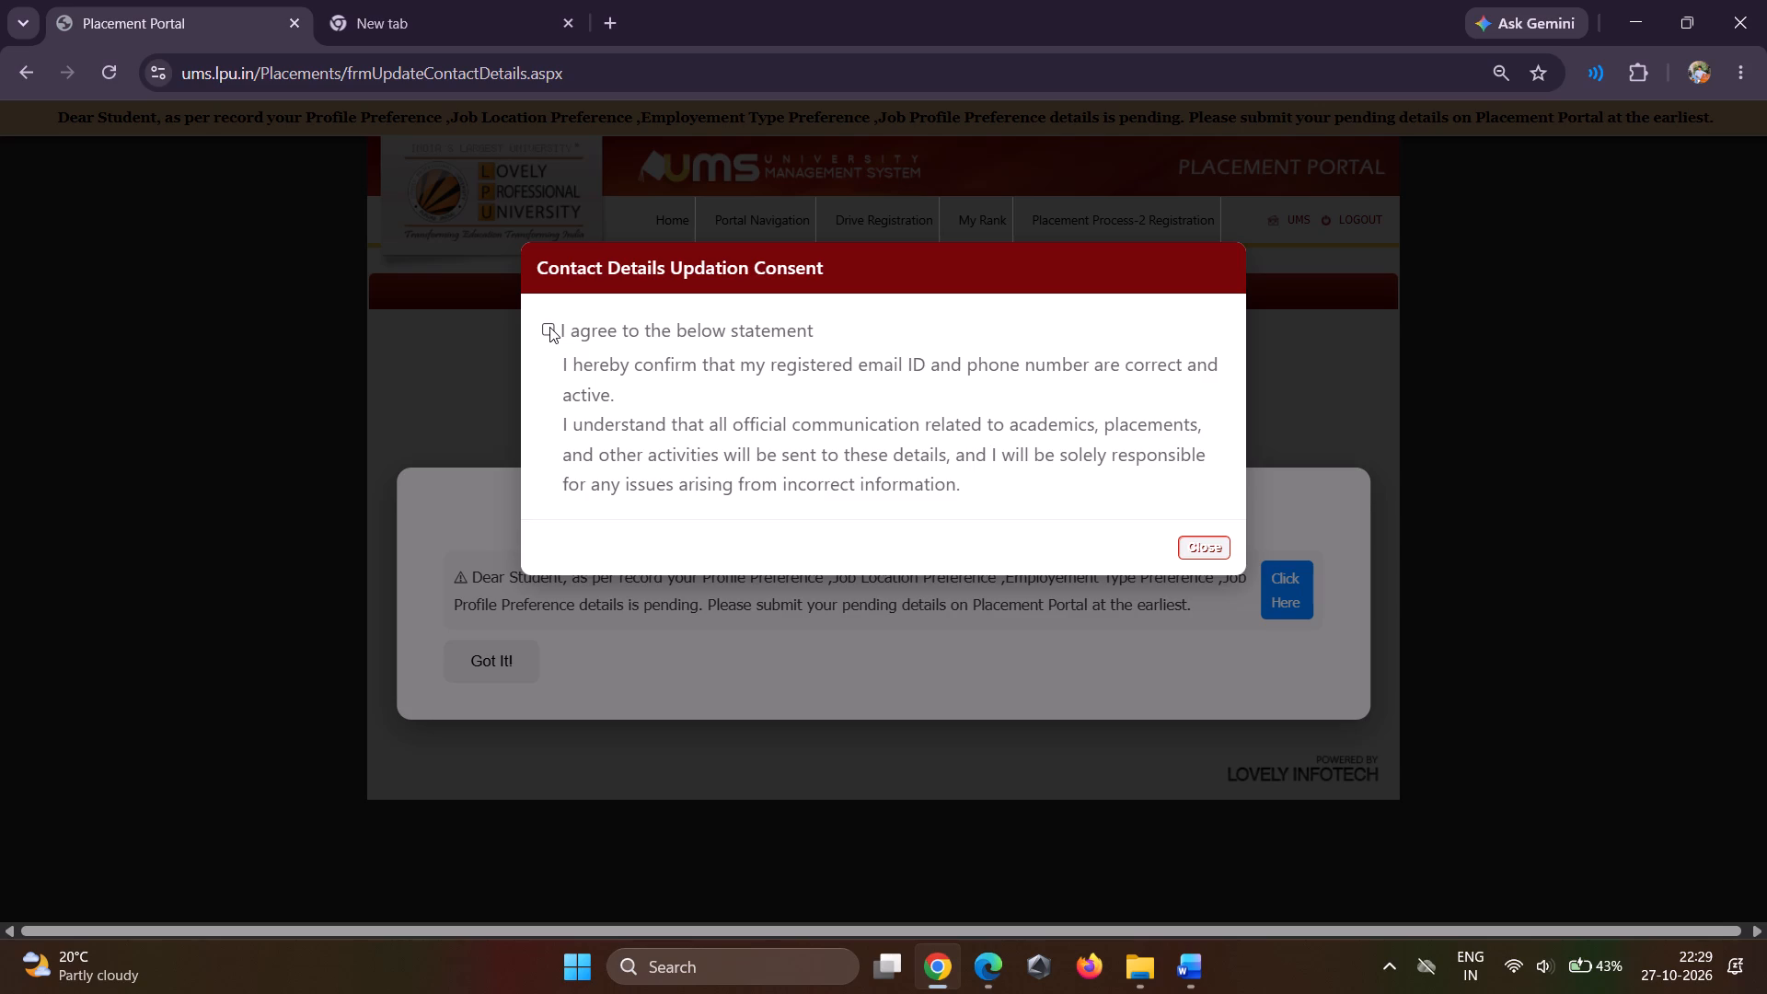
pyautogui.click(549, 327)
pyautogui.click(1138, 548)
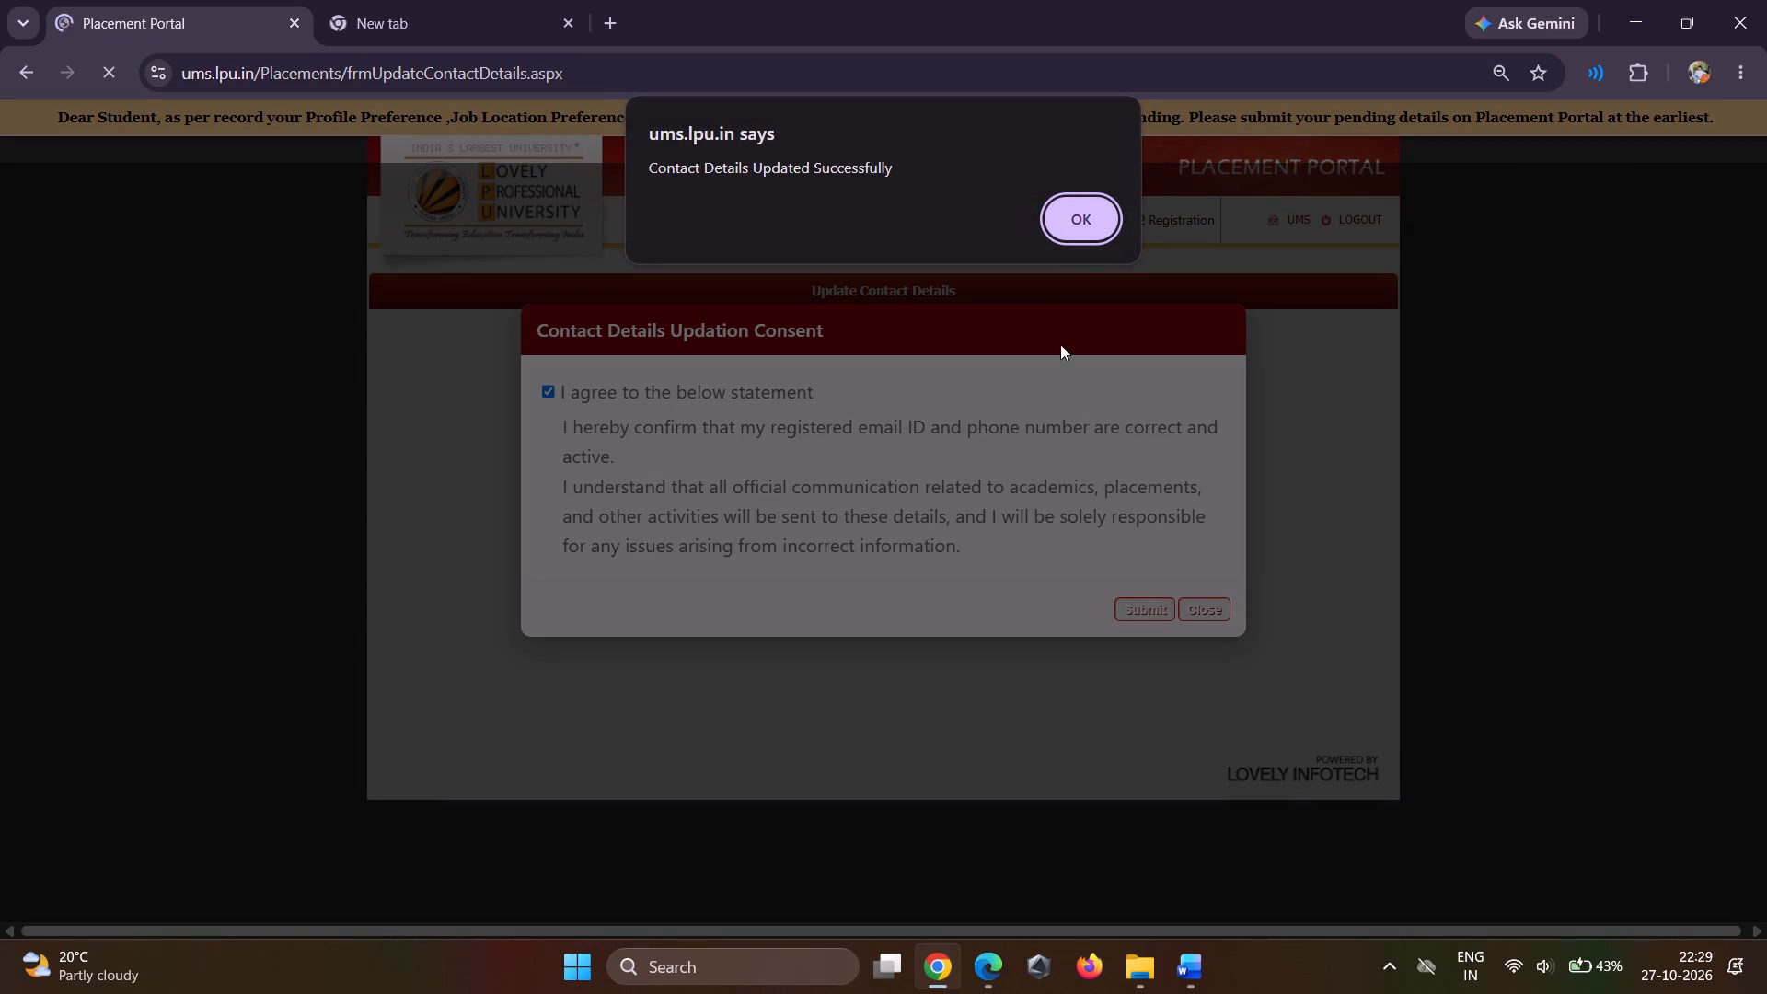
pyautogui.click(1068, 223)
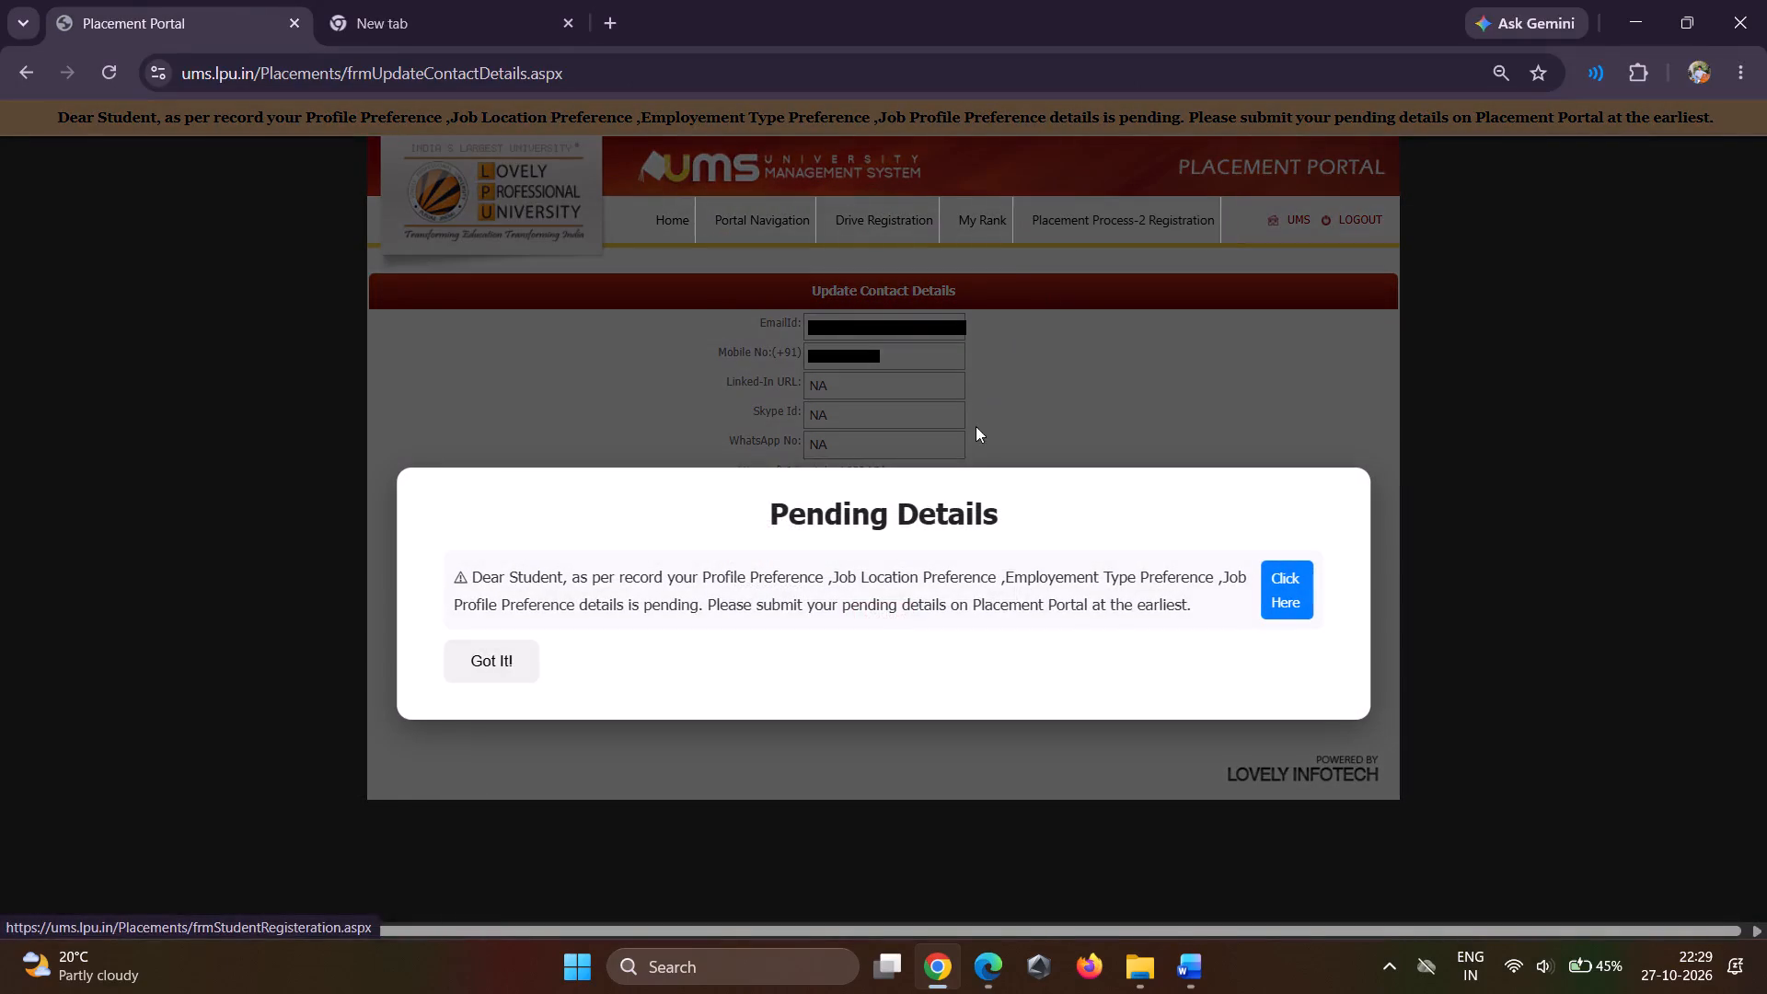
pyautogui.click(470, 667)
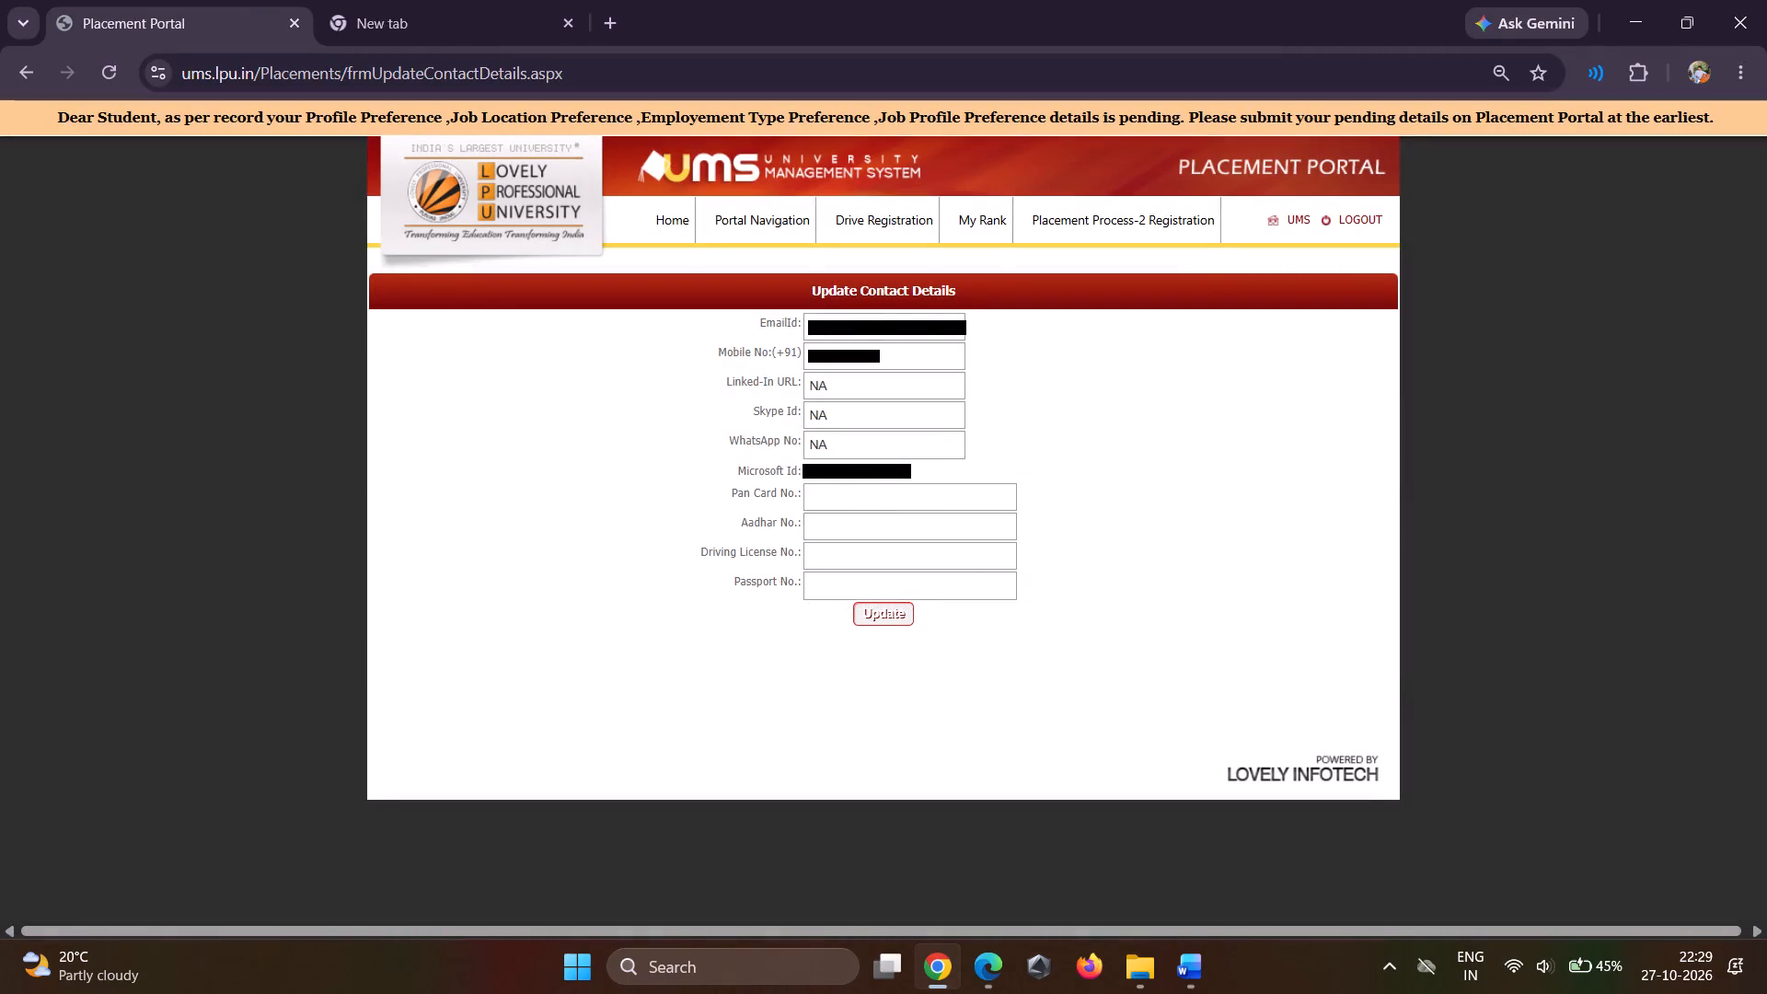
# Reopen Details Updation, dismiss the notice and reload the page to check the saved contact details.
pyautogui.hscroll(-2, 883, 330)
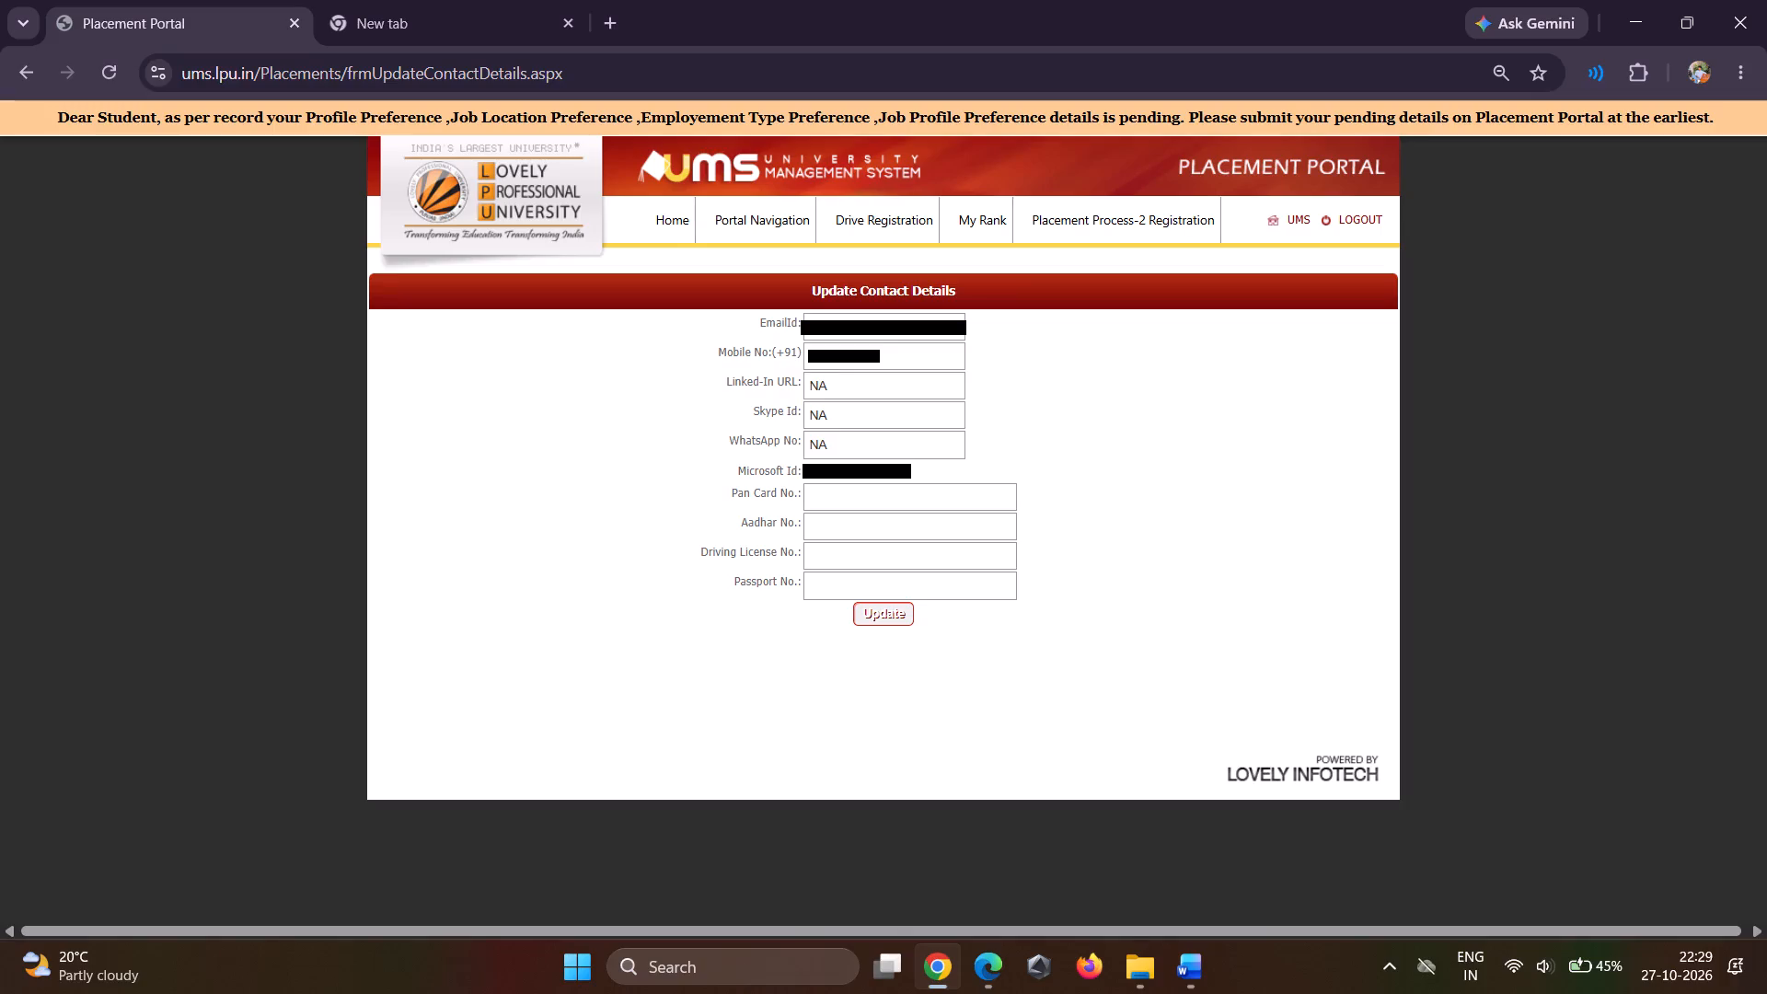
pyautogui.hscroll(5, 883, 330)
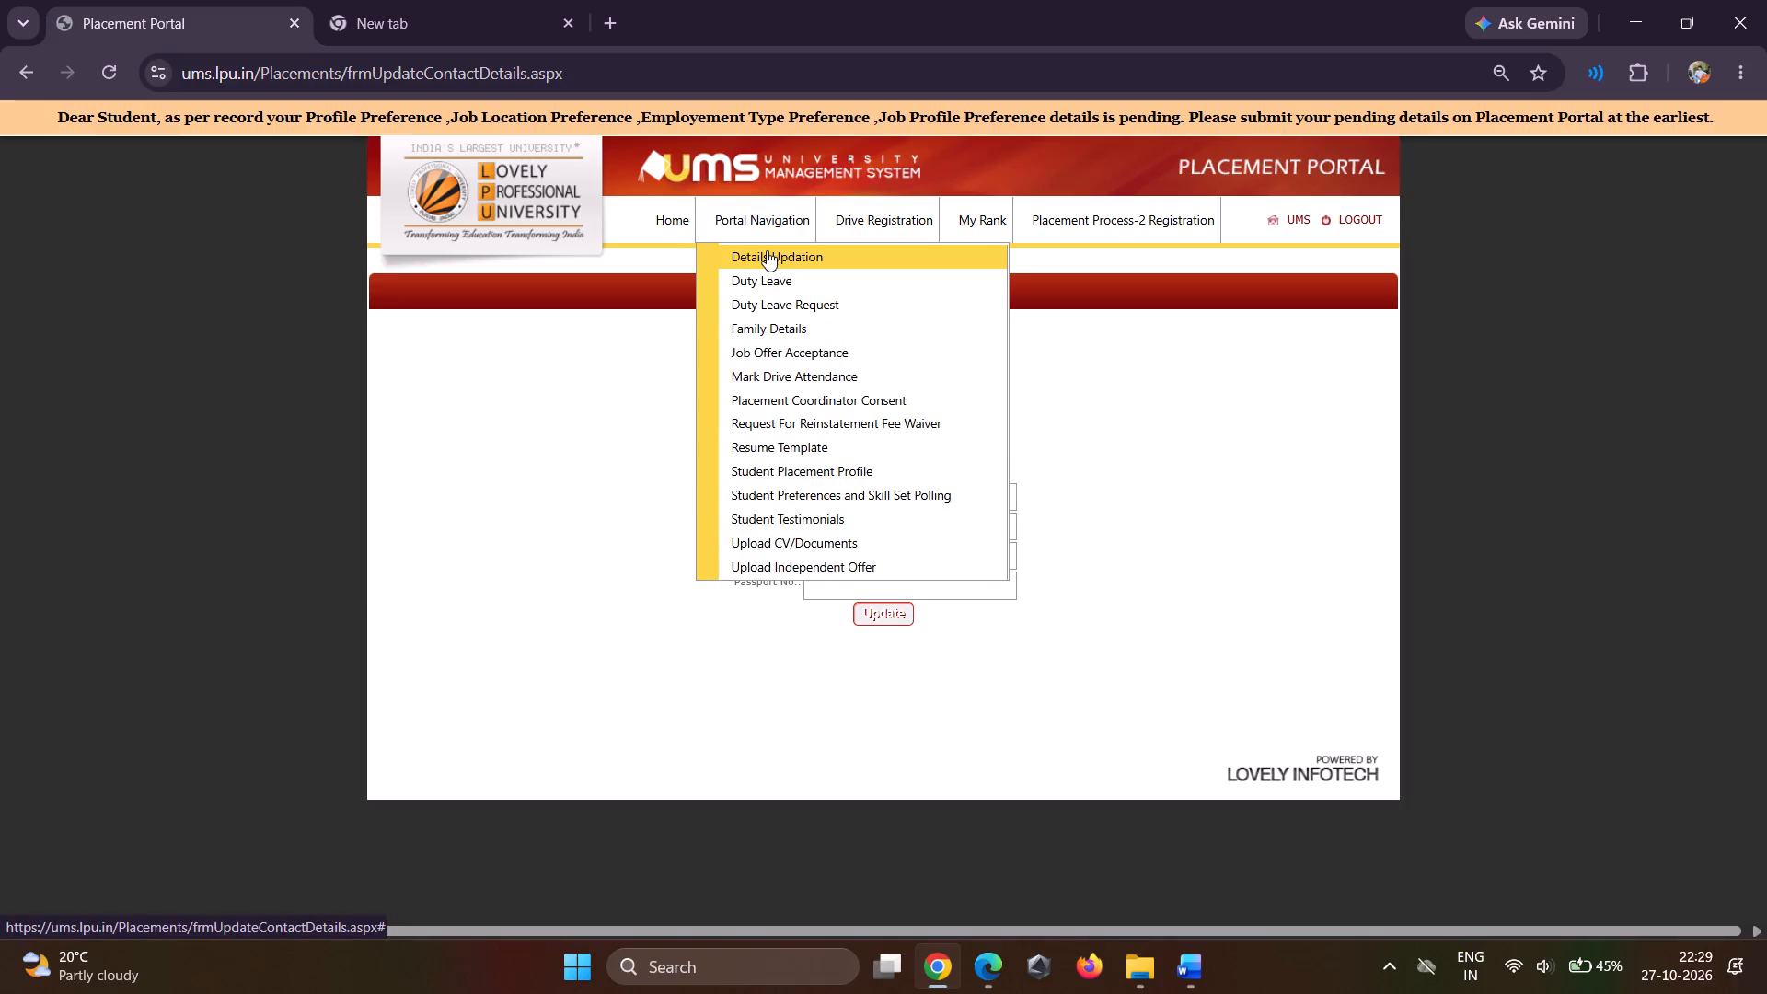
pyautogui.click(767, 250)
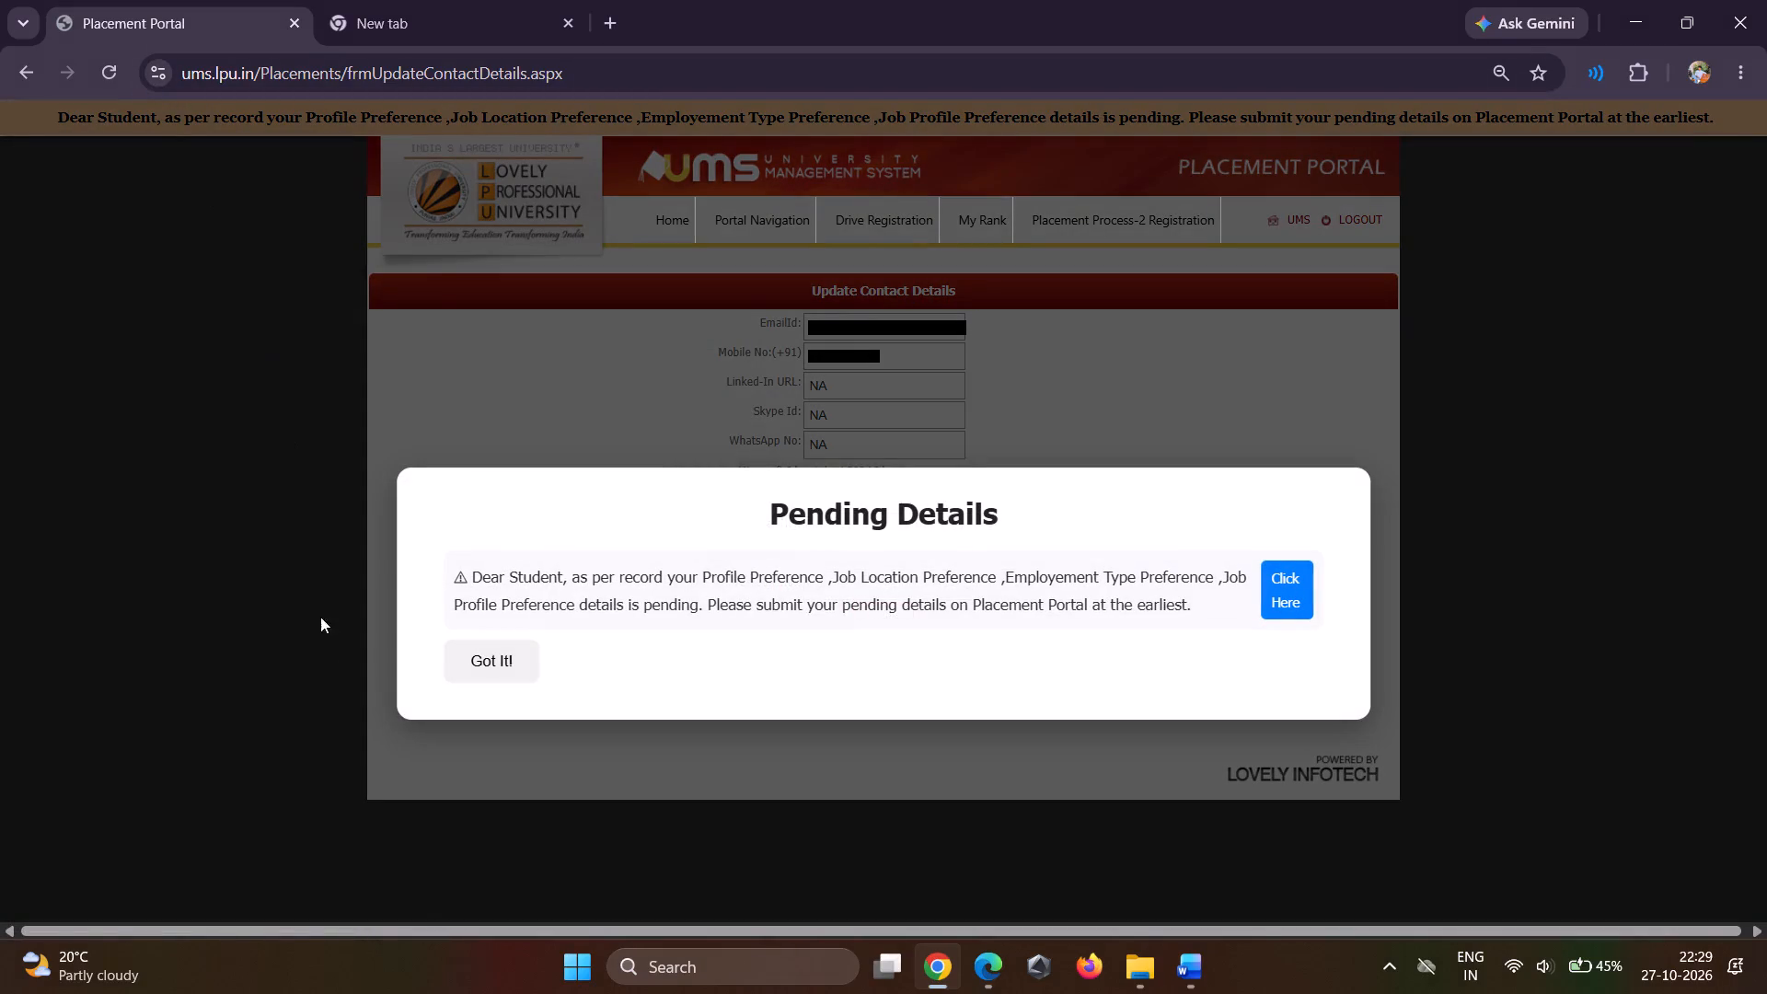
pyautogui.click(485, 669)
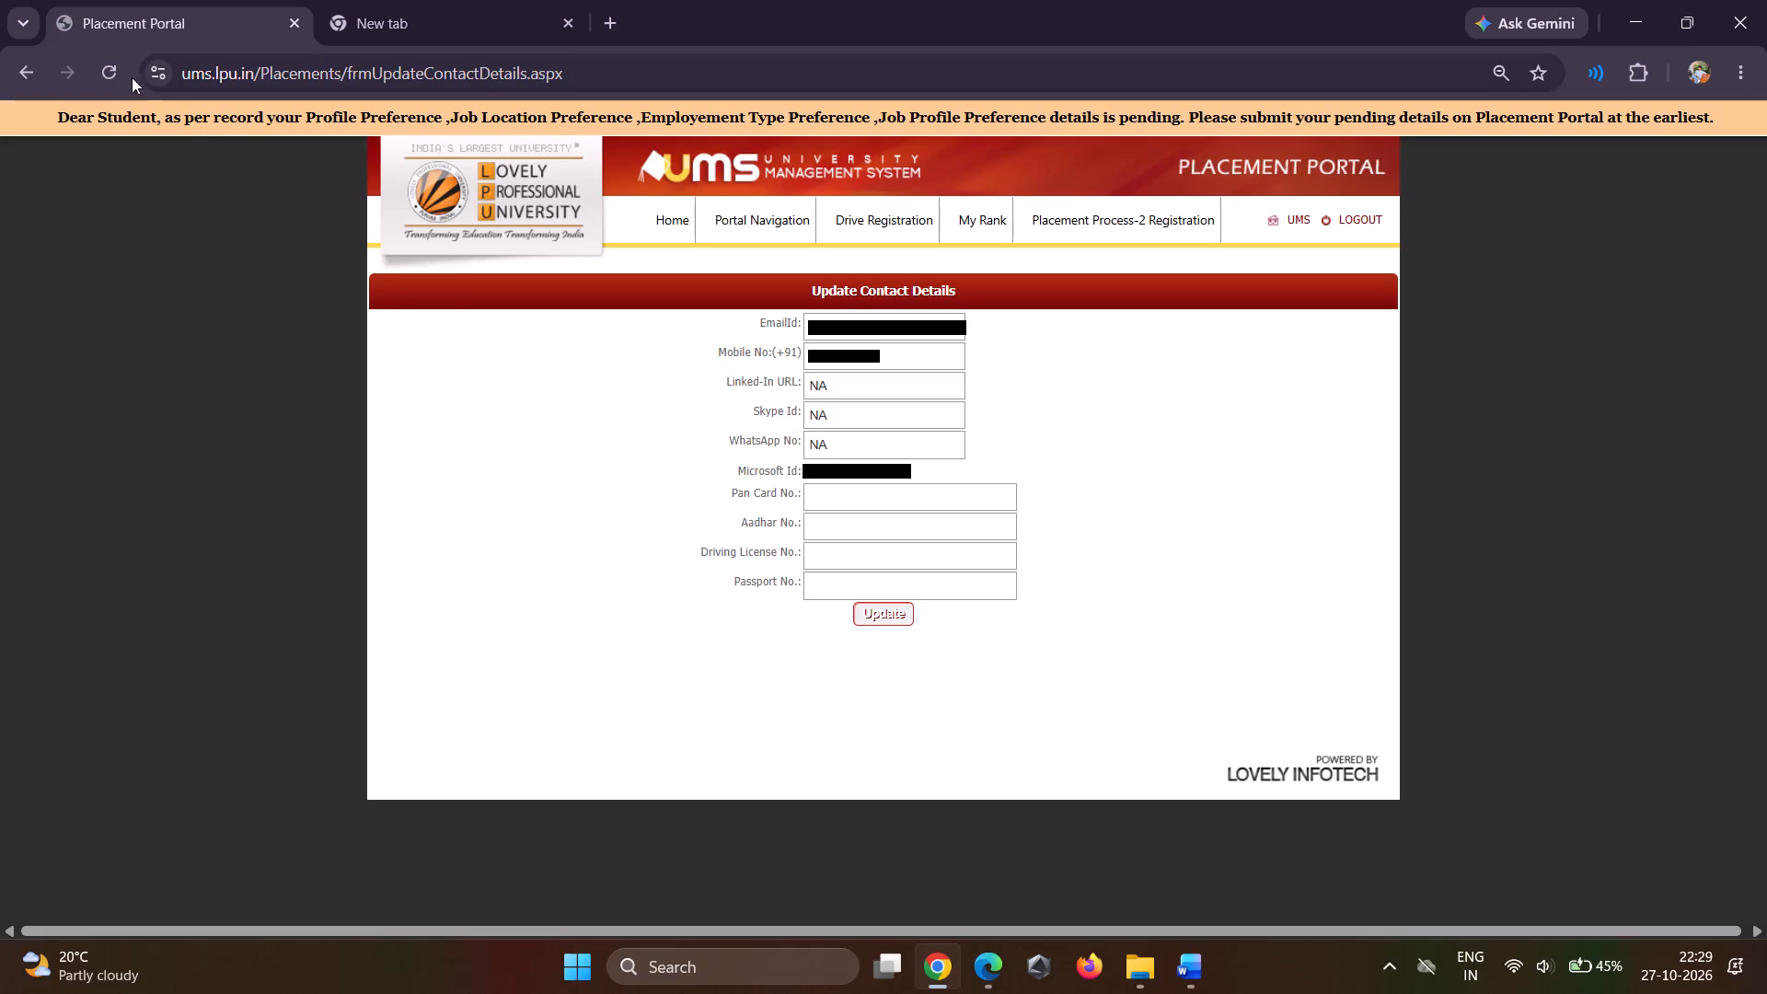
pyautogui.click(108, 70)
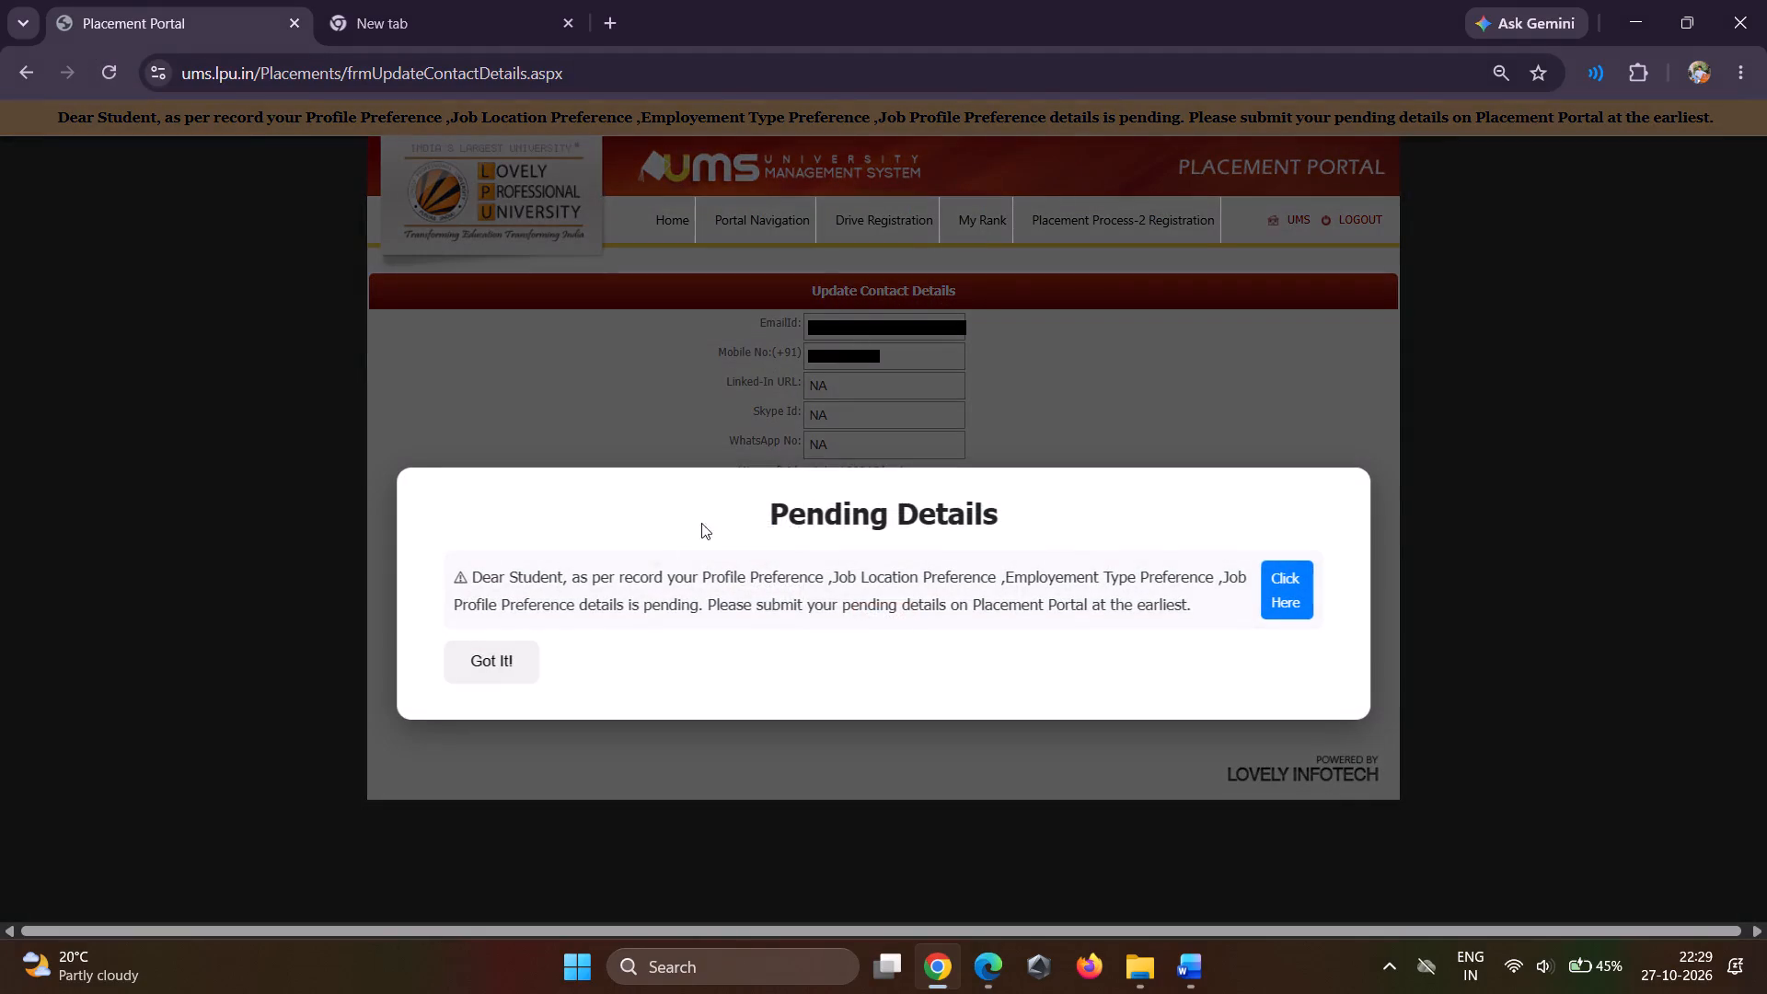
# Open the Career Services Registration (Process-2) form from the Pending Details notice and dismiss the notice there.
pyautogui.click(1278, 571)
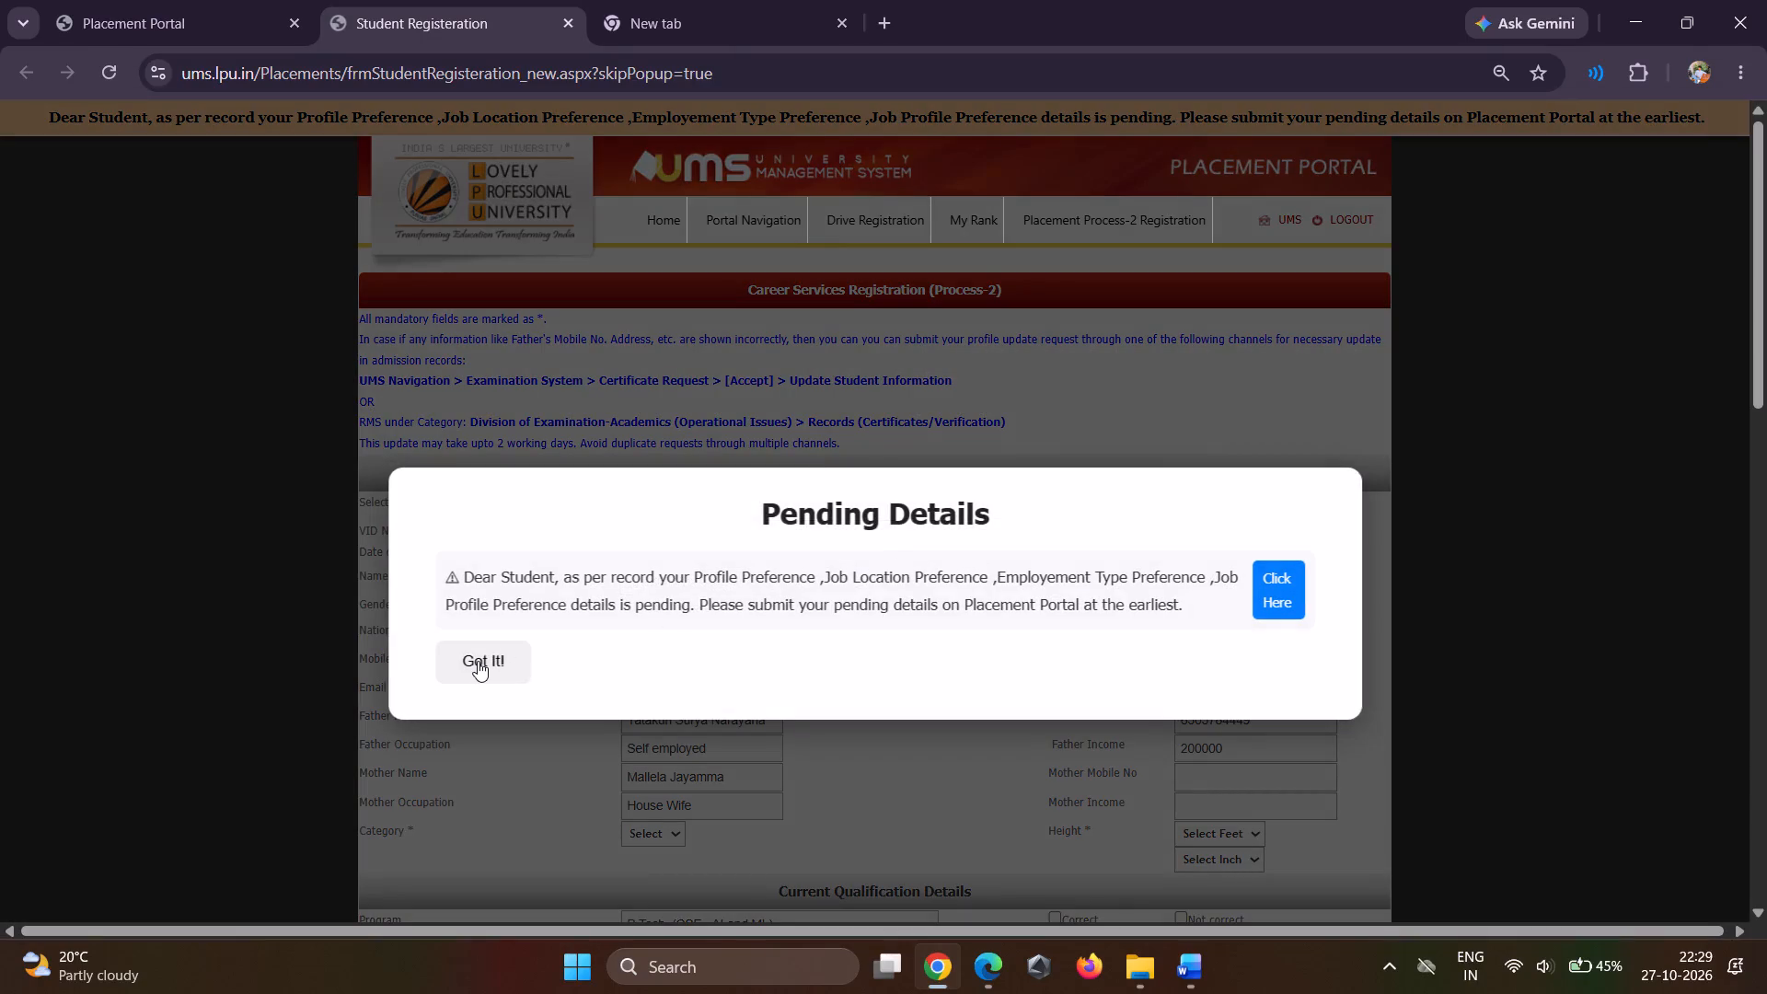
pyautogui.click(478, 661)
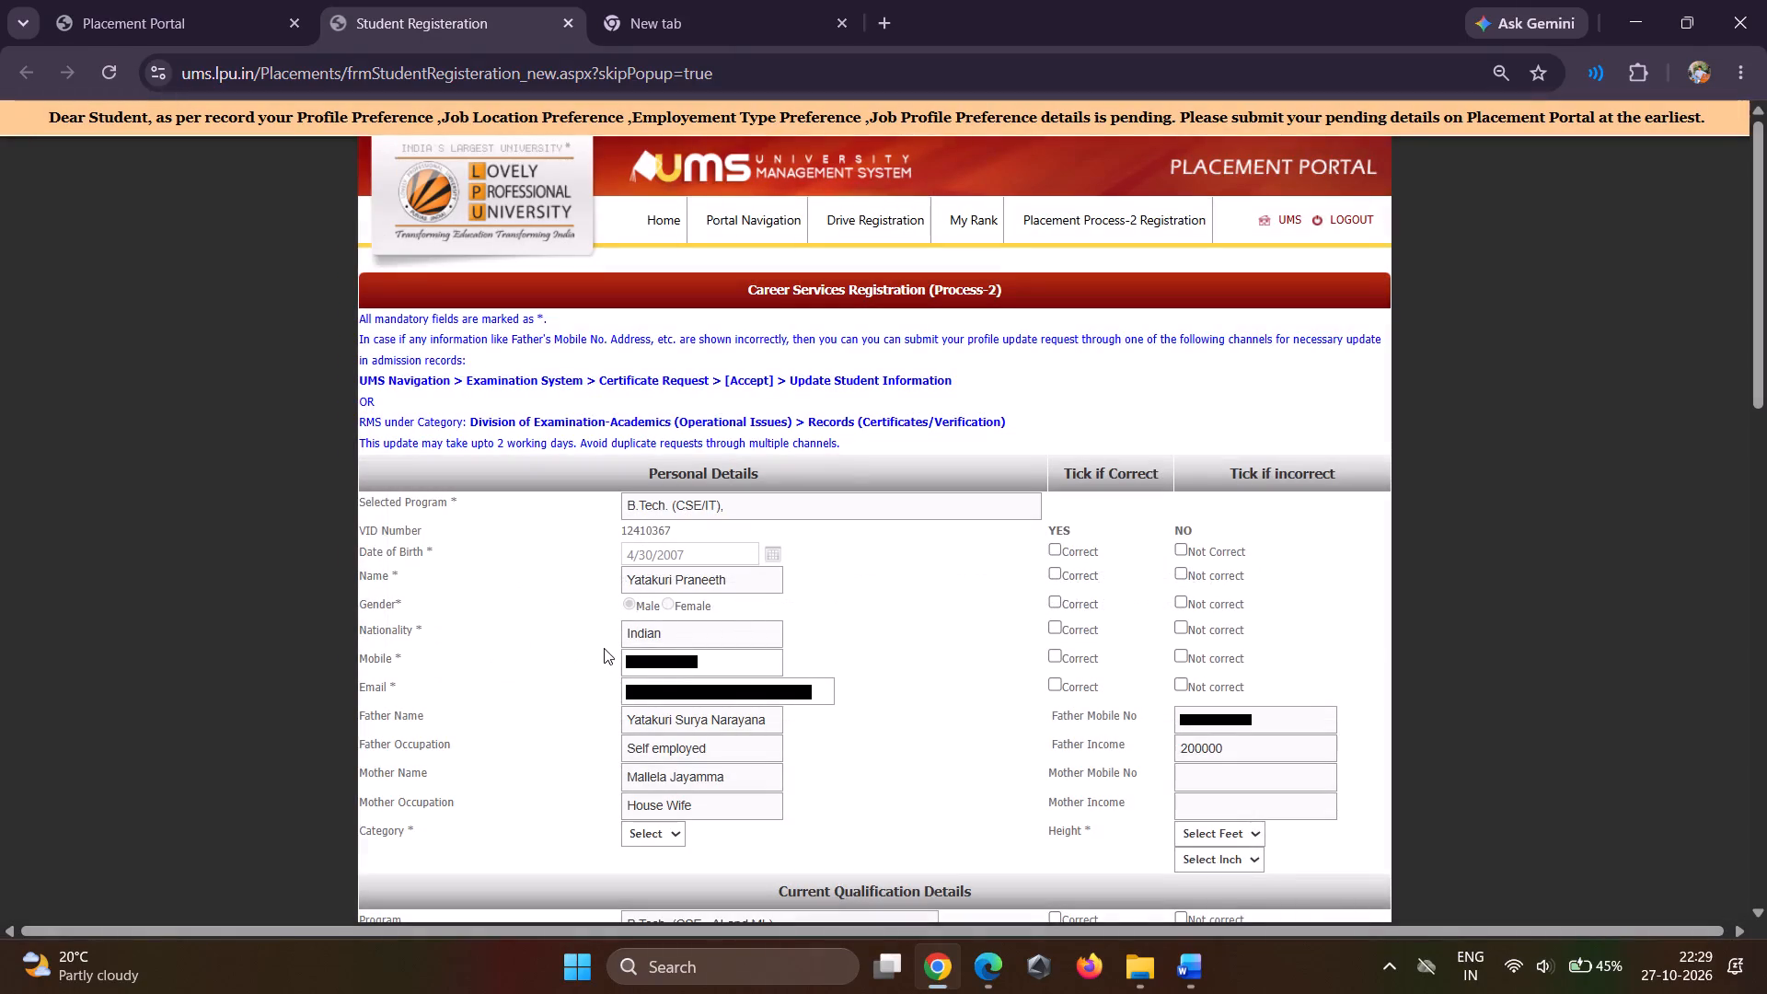
# Examine the registration form's personal, qualification, address, languages and CV upload sections.
pyautogui.scroll(1, 604, 648)
pyautogui.scroll(-5, 604, 648)
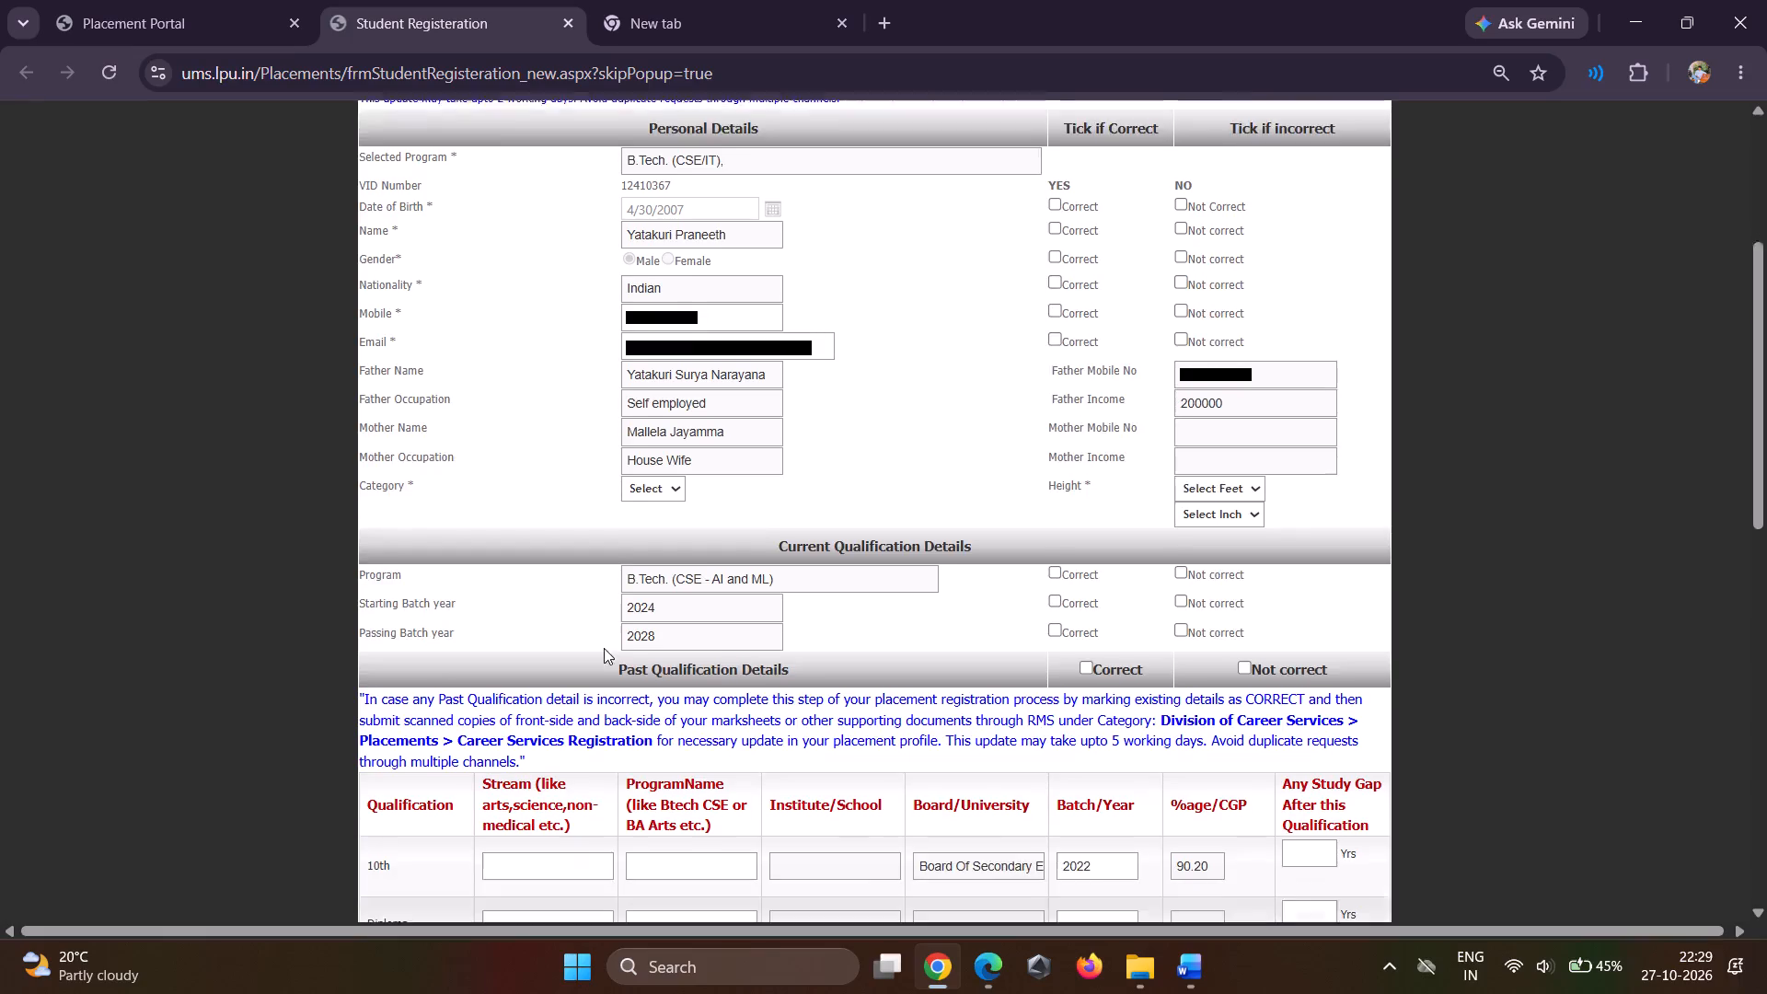
pyautogui.scroll(-1, 604, 648)
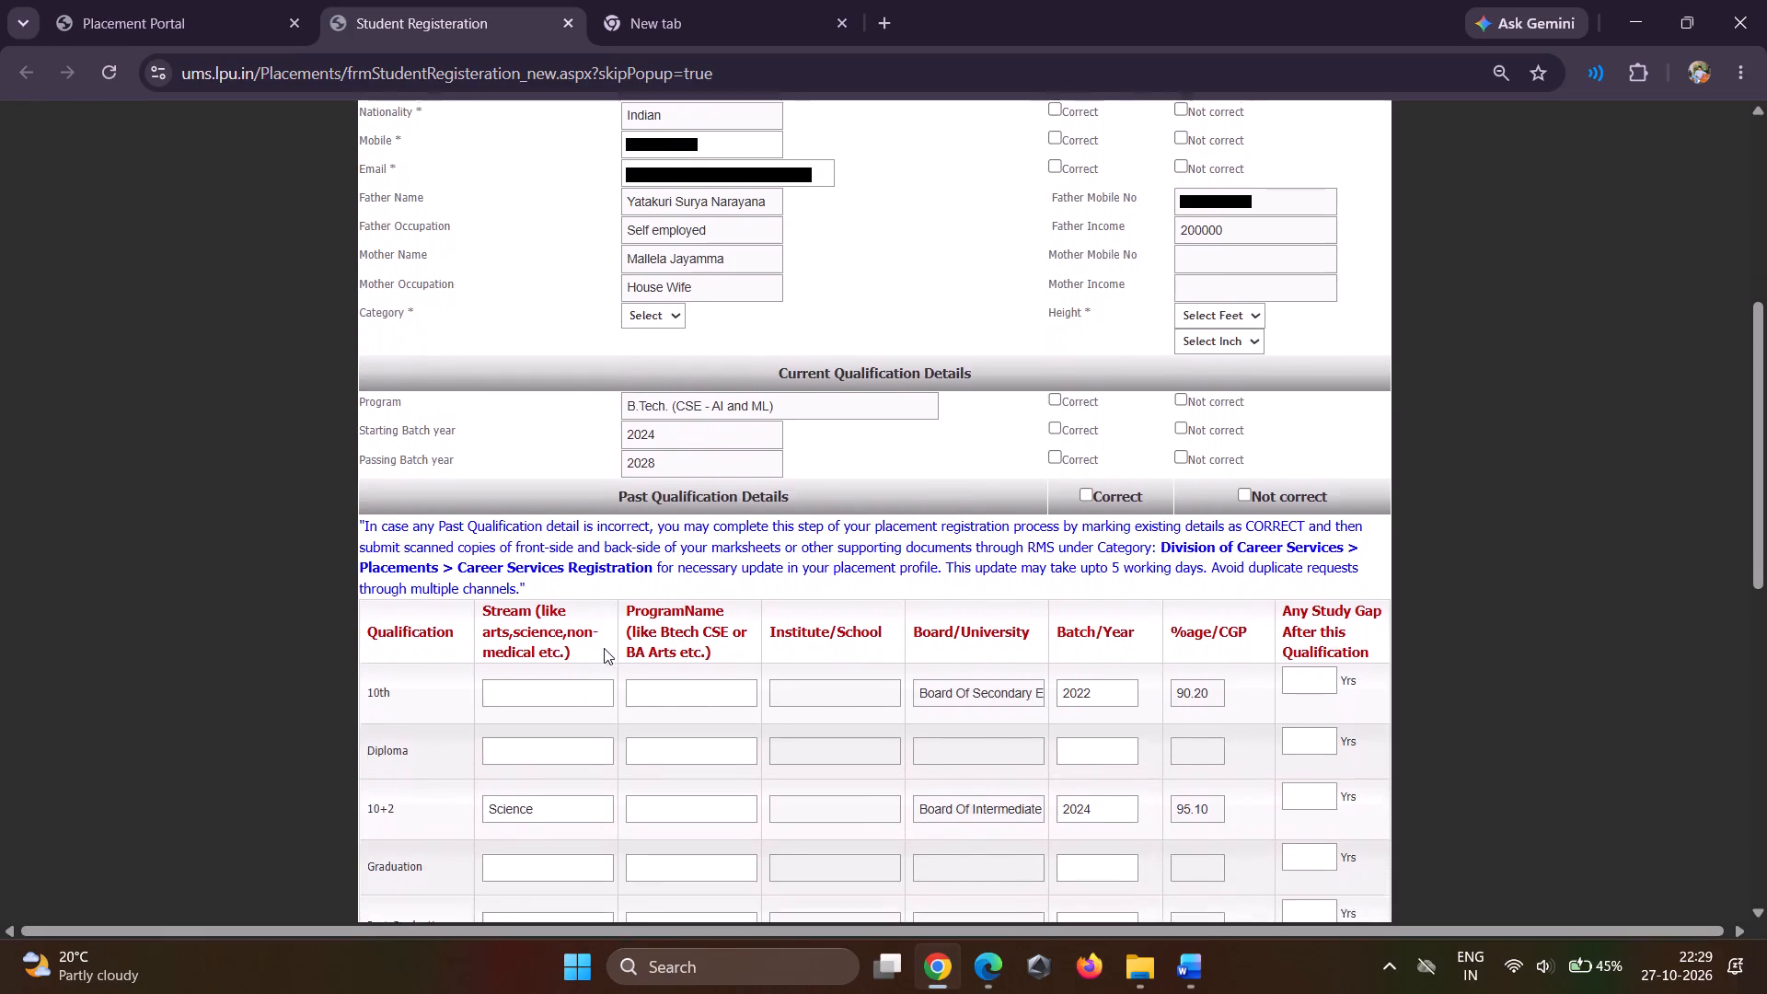
pyautogui.scroll(-2, 604, 648)
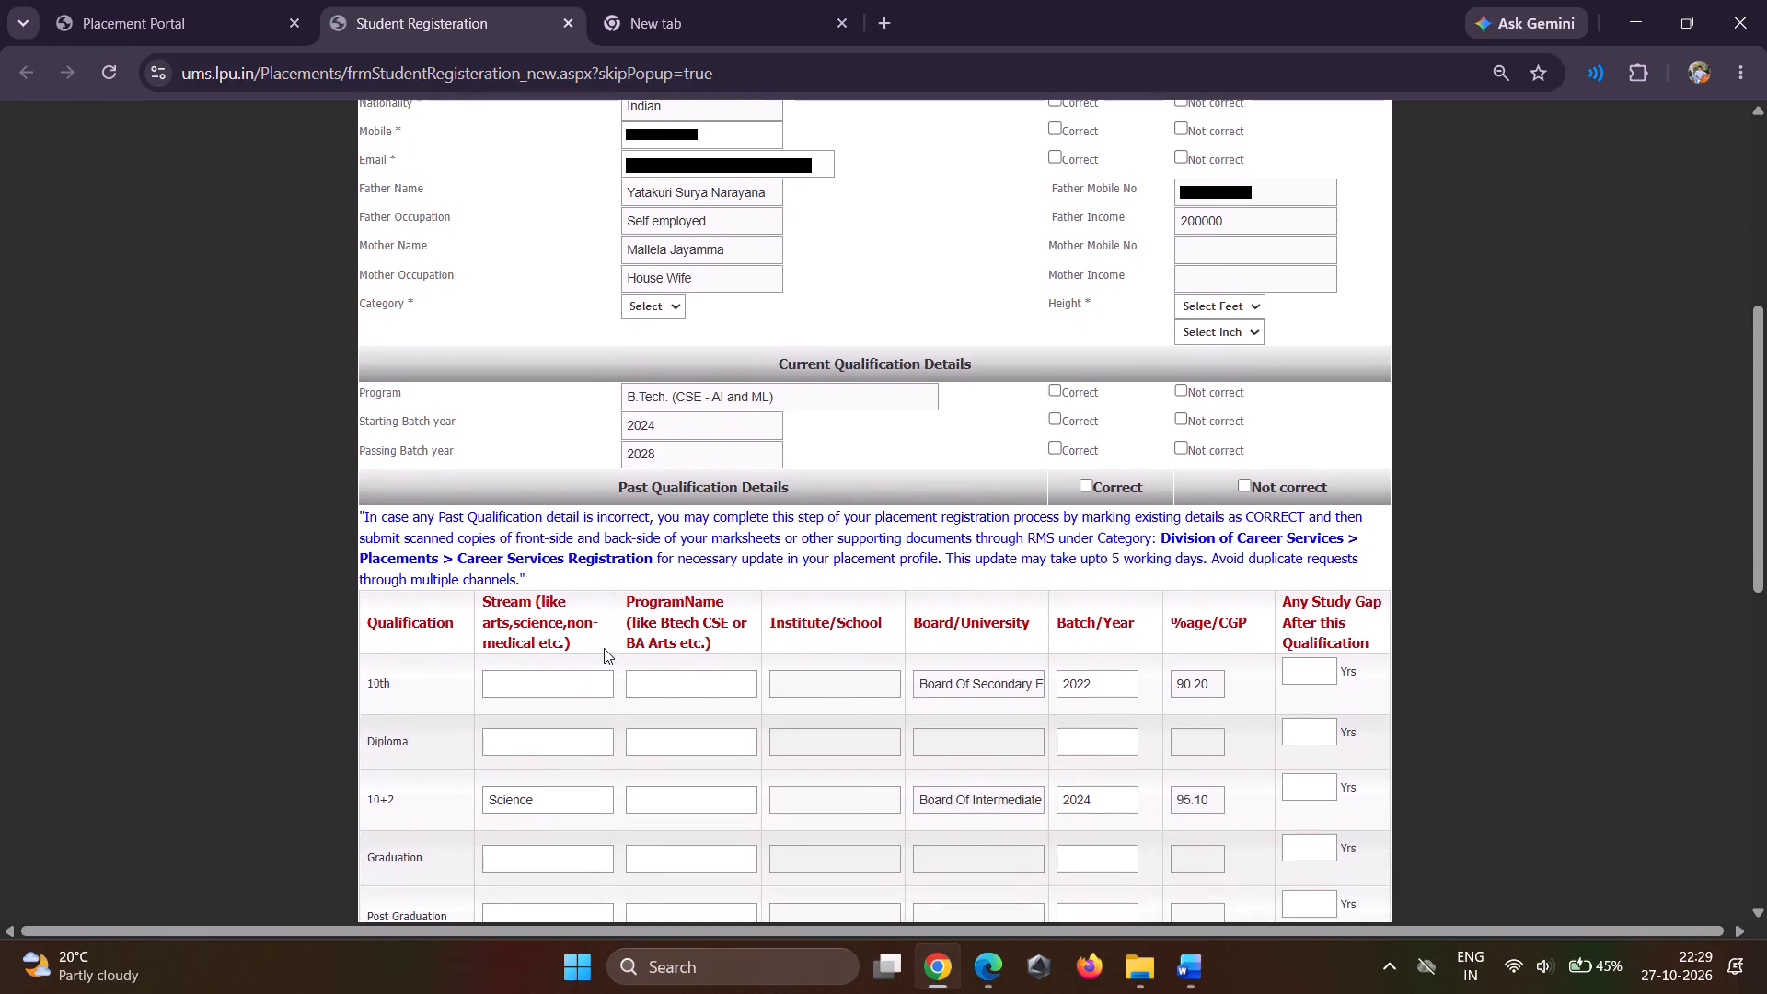
pyautogui.scroll(-1, 604, 648)
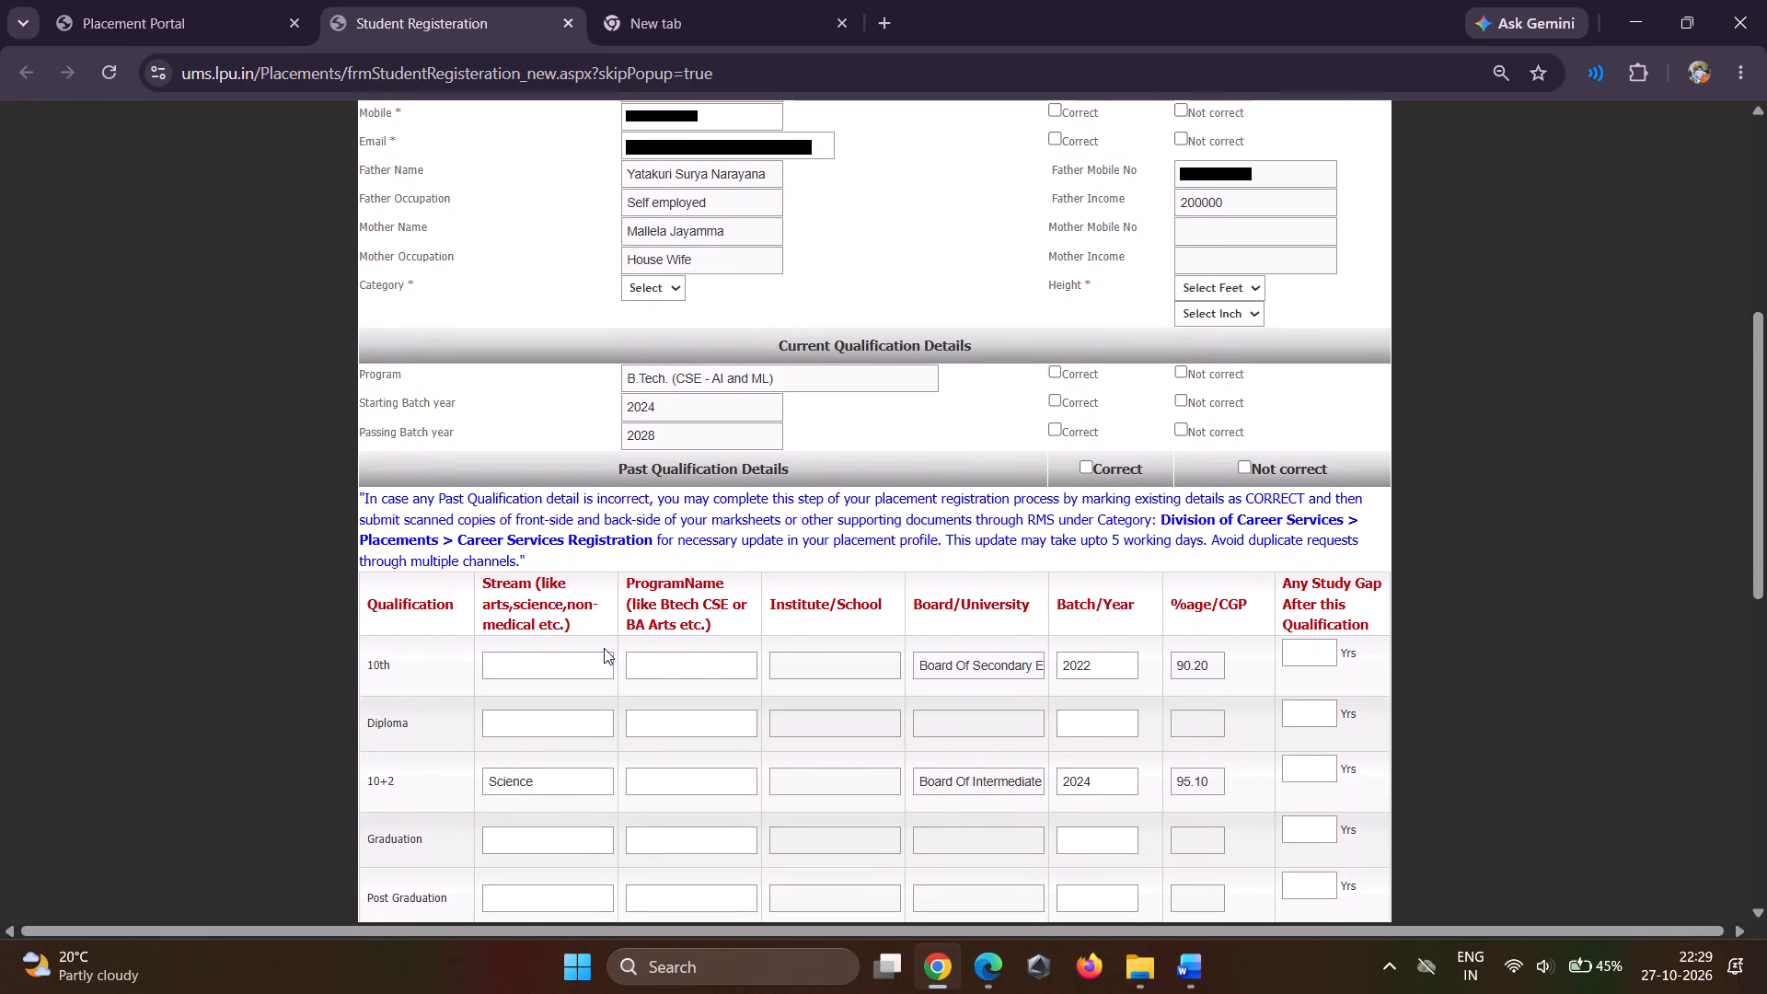
pyautogui.scroll(-11, 604, 648)
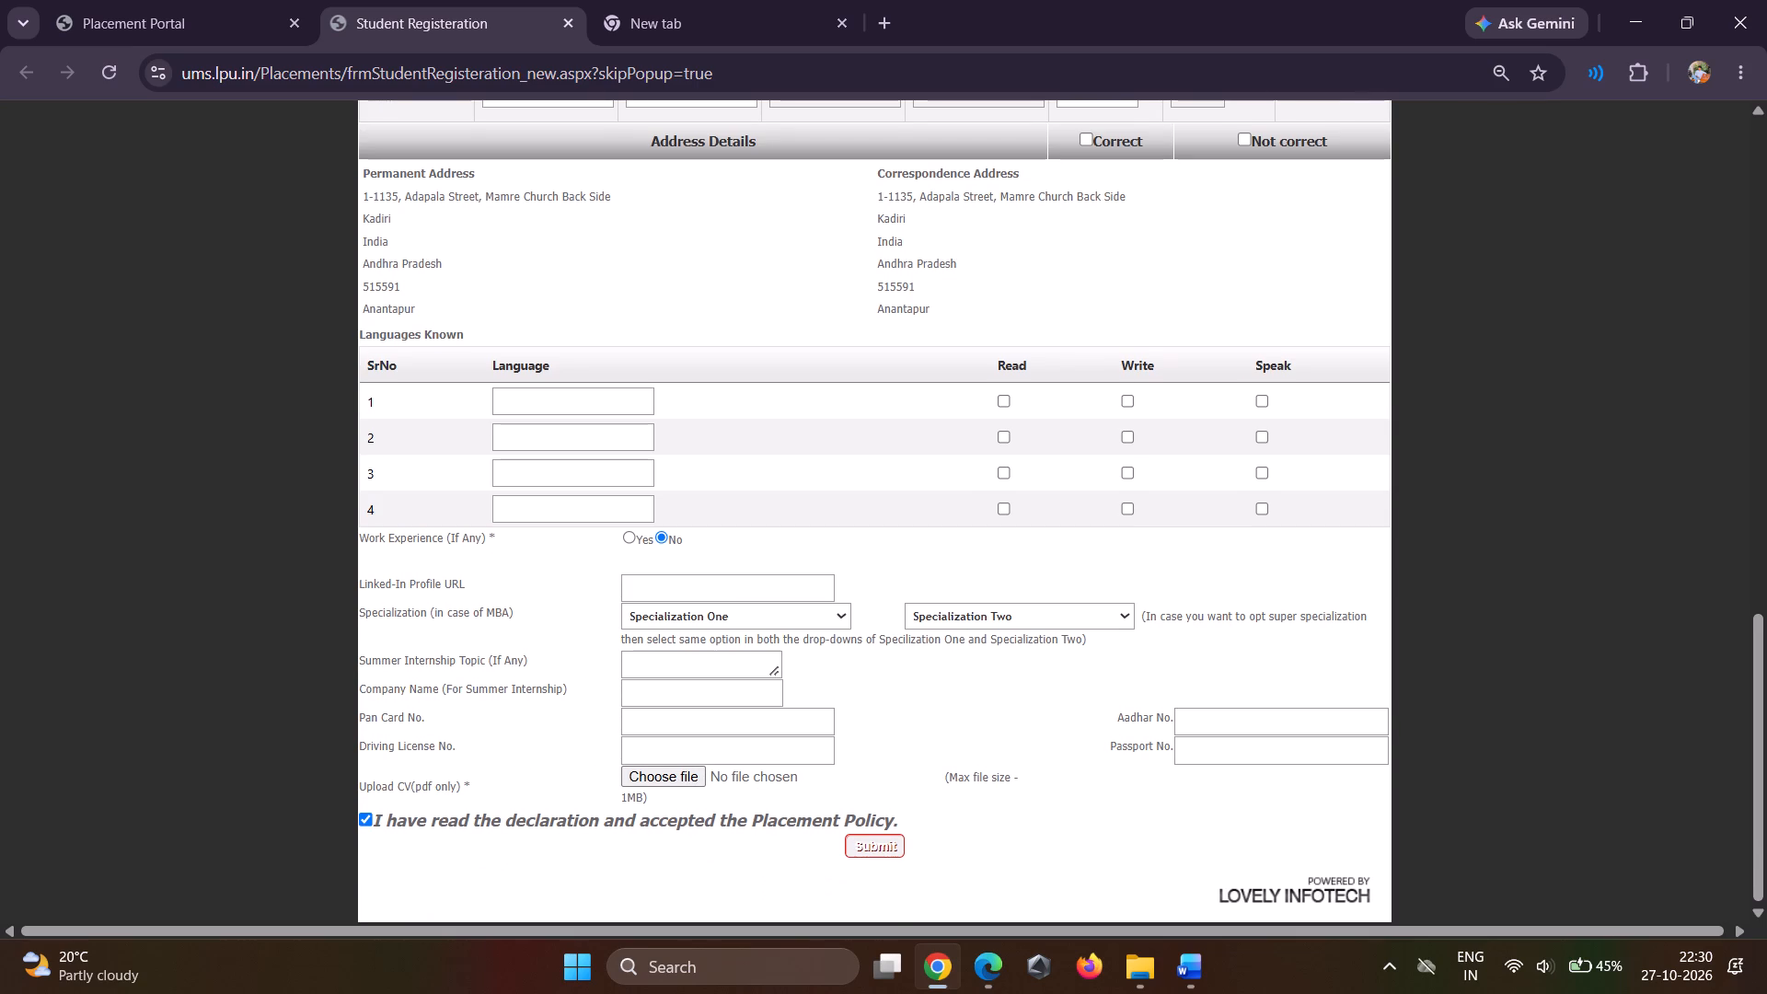
pyautogui.scroll(1, 540, 607)
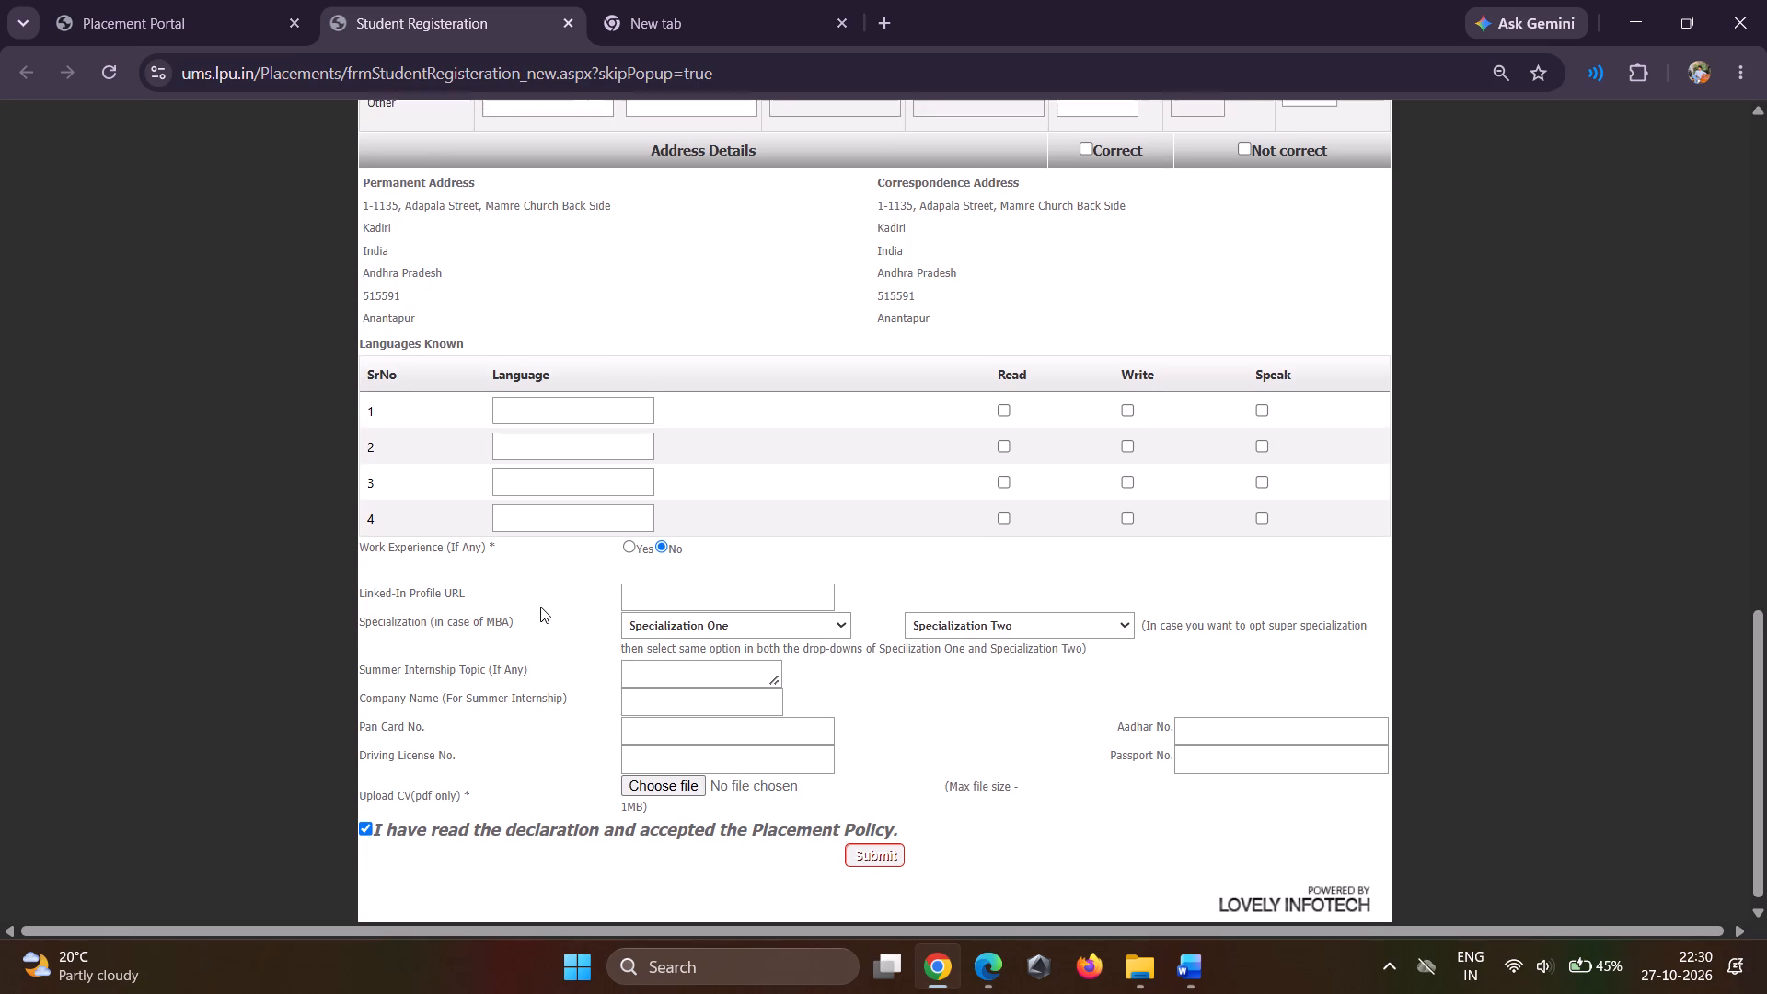
pyautogui.scroll(3, 540, 607)
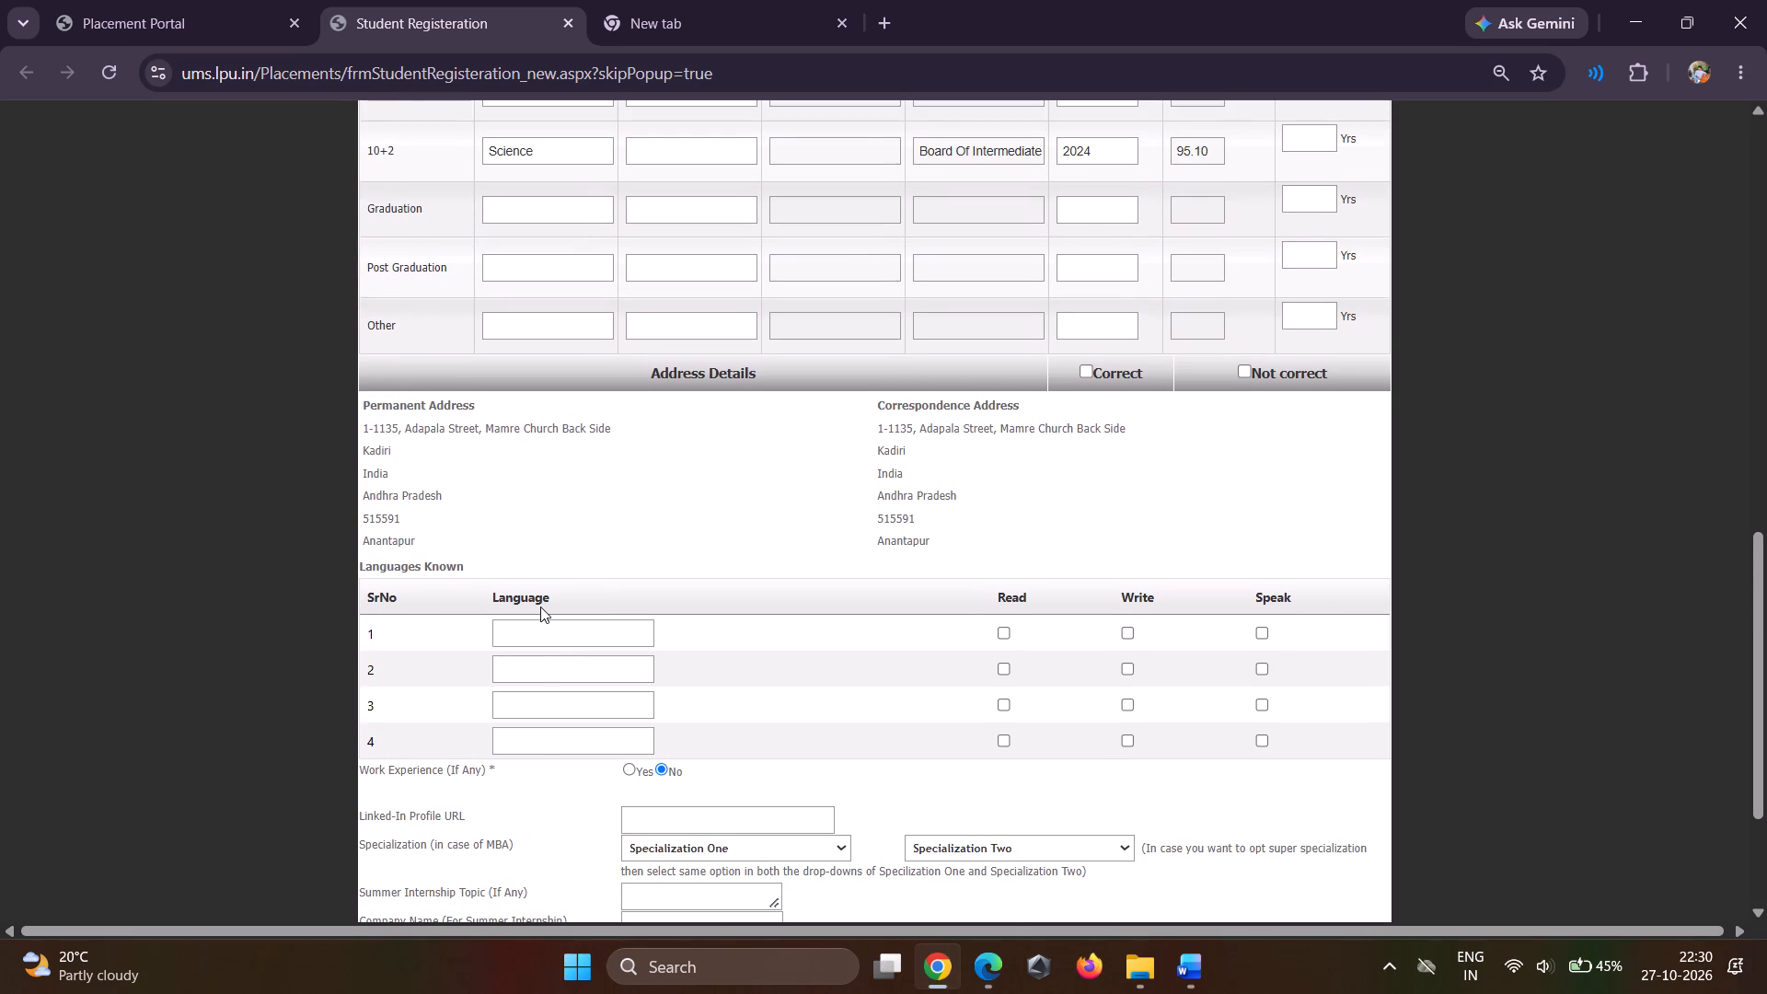
pyautogui.scroll(2, 540, 607)
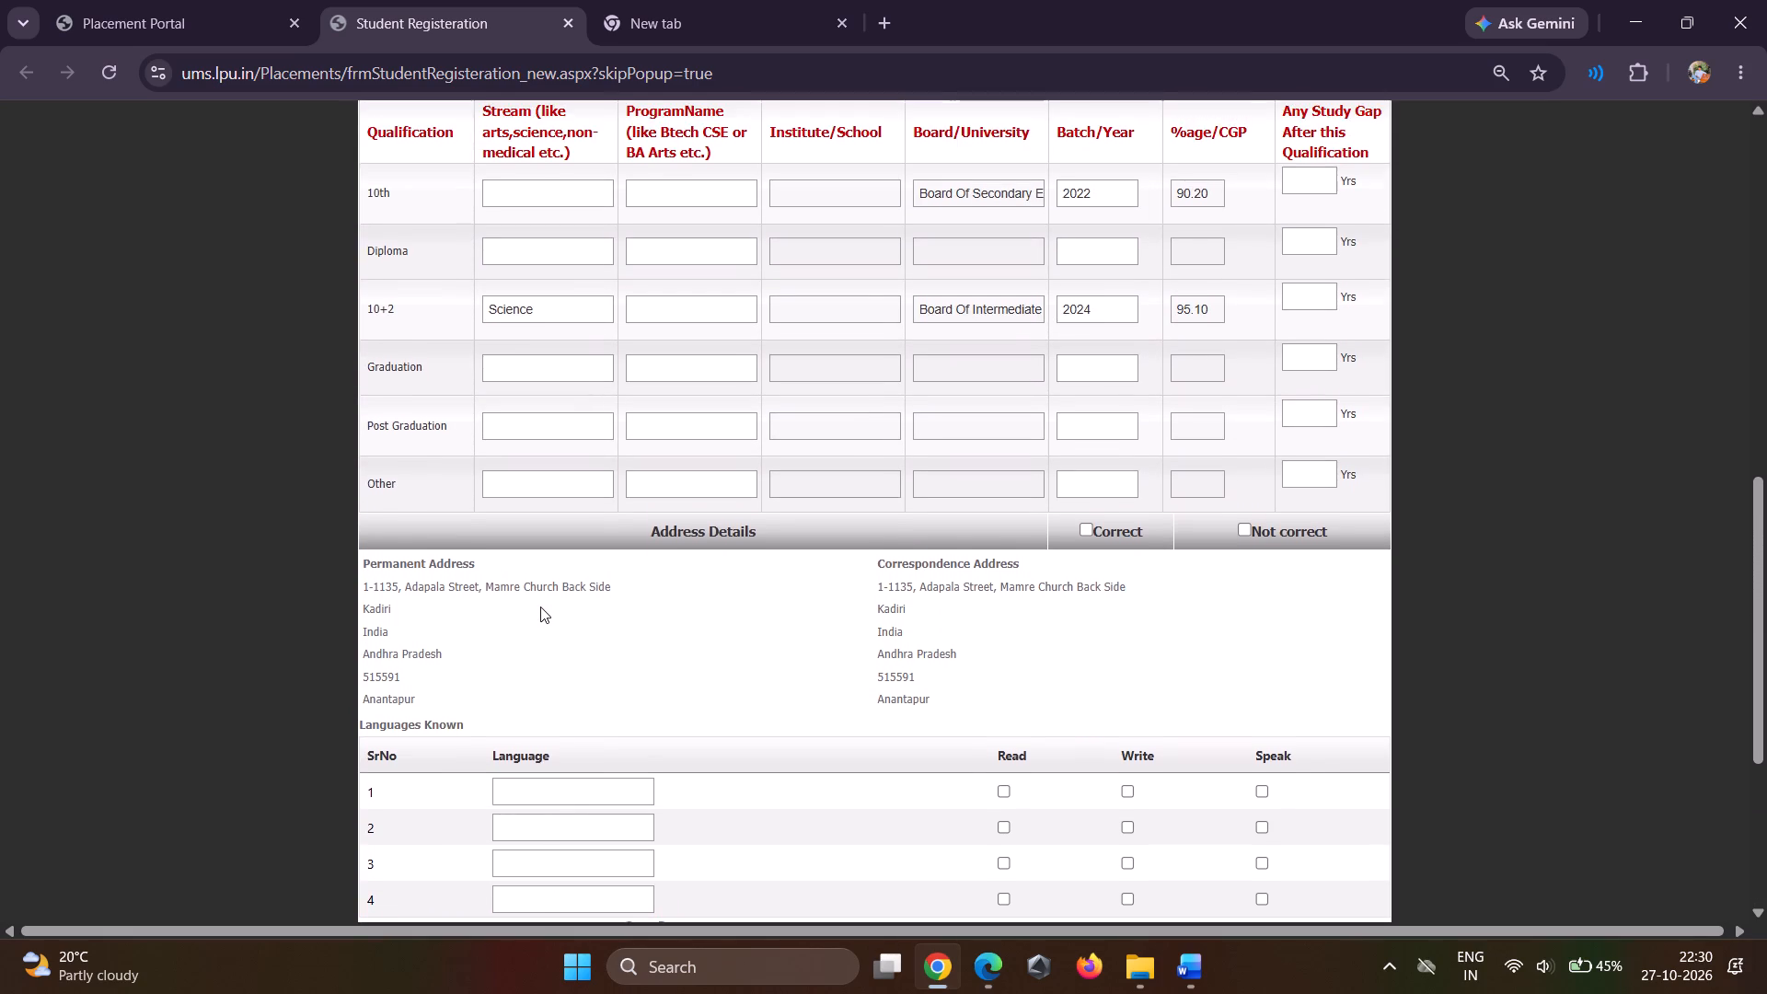
pyautogui.scroll(1, 540, 607)
pyautogui.scroll(-1, 540, 607)
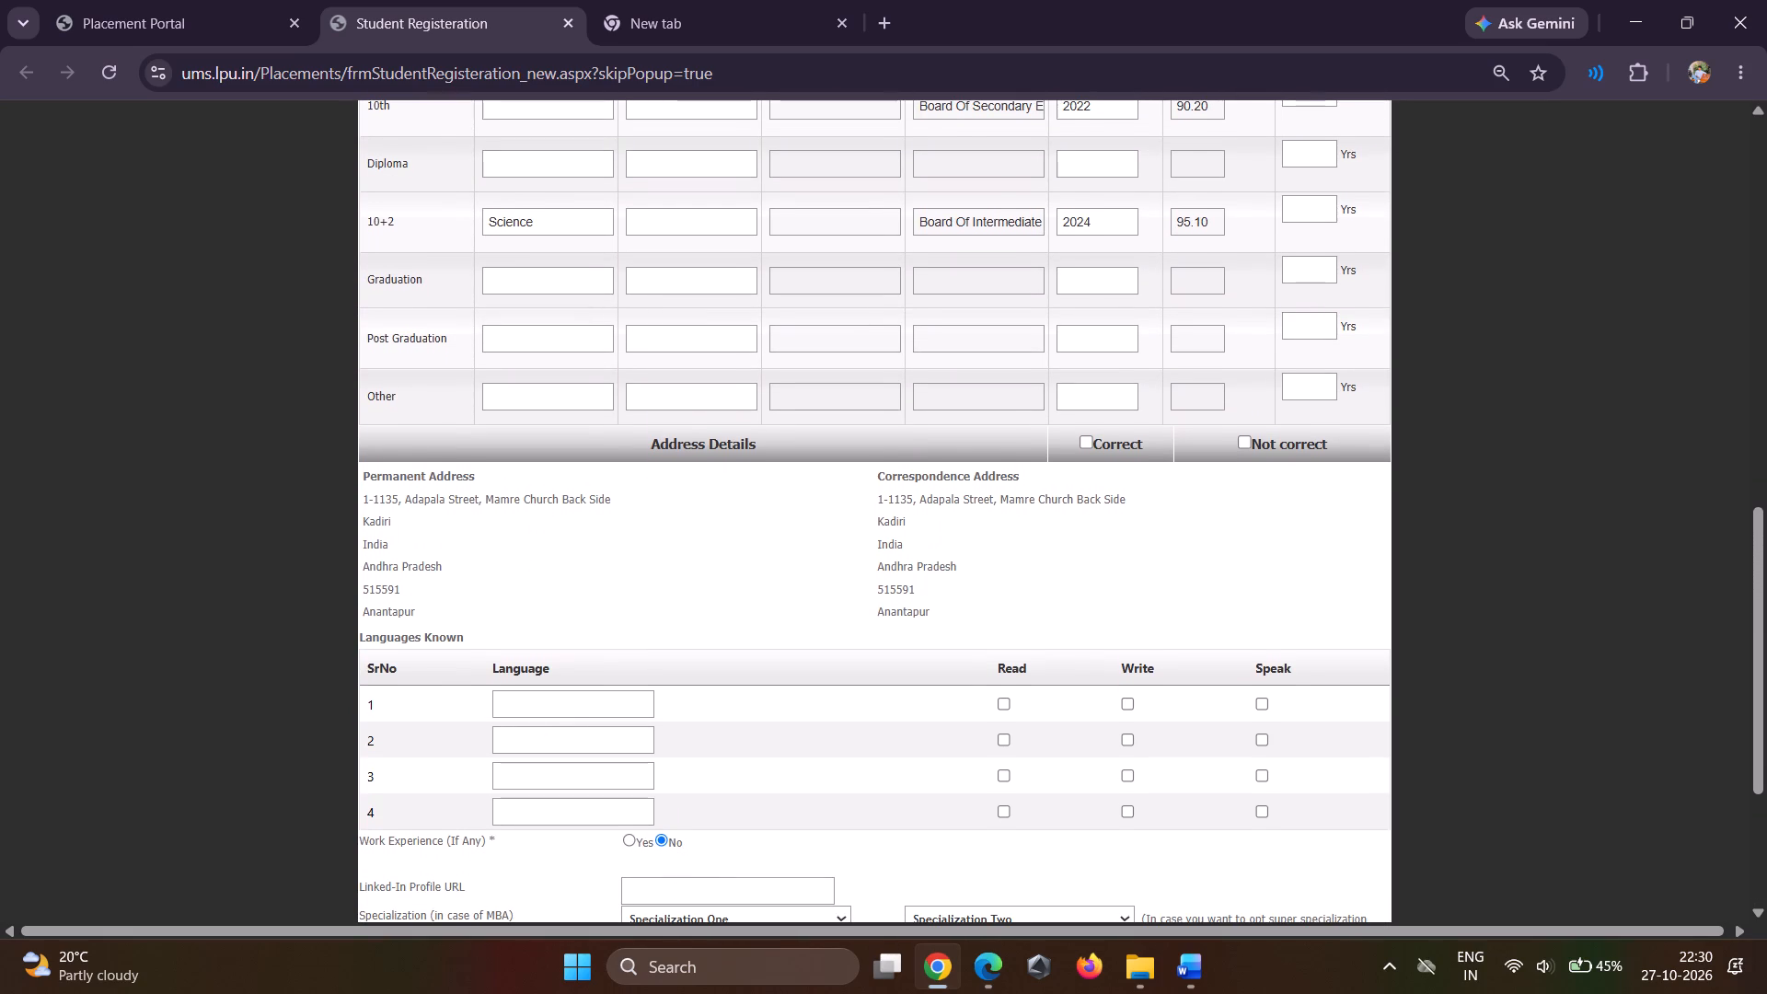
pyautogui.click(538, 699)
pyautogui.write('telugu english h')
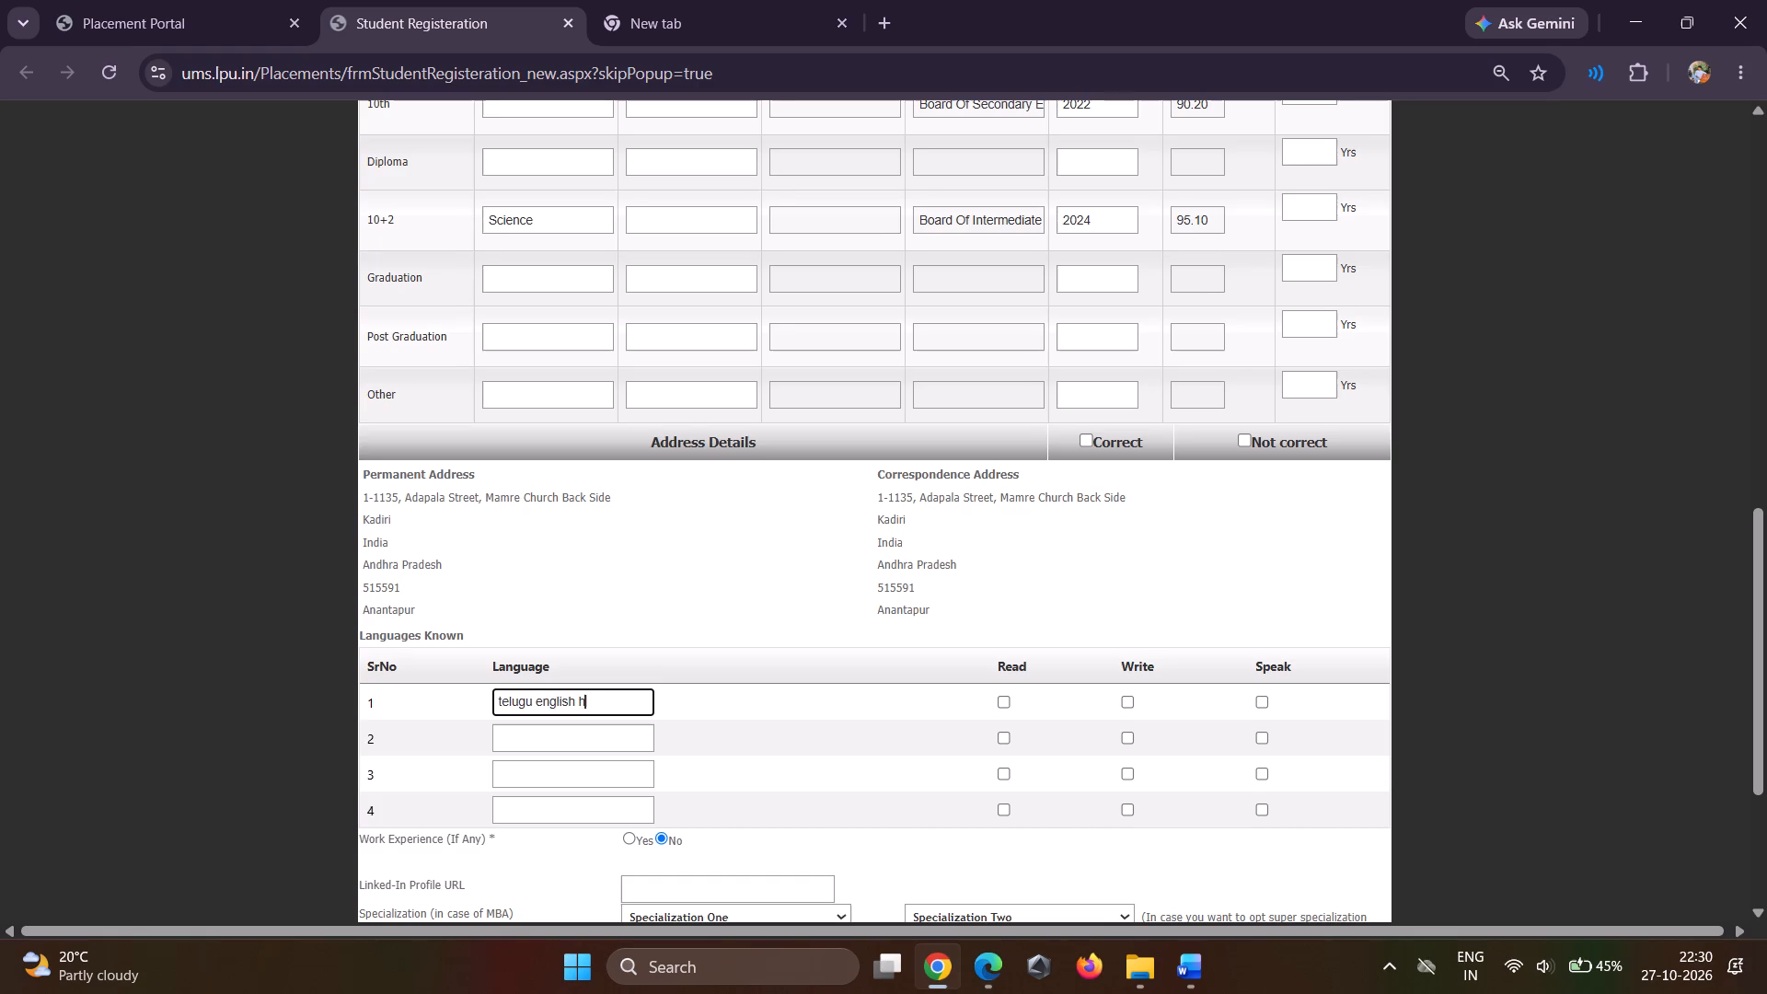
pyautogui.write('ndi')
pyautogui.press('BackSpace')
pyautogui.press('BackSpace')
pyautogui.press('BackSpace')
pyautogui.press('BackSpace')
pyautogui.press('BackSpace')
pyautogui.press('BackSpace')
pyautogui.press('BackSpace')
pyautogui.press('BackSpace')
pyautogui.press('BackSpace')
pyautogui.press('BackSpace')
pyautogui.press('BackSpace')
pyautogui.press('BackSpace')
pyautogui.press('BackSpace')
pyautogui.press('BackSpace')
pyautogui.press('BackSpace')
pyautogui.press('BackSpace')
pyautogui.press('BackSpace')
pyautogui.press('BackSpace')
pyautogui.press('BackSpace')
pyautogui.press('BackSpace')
# Enter ENGLISH, TELUGU and HINDI in the first three rows of the Languages Known table.
pyautogui.hotkey('shift', 'e')
pyautogui.write('NGLISH')
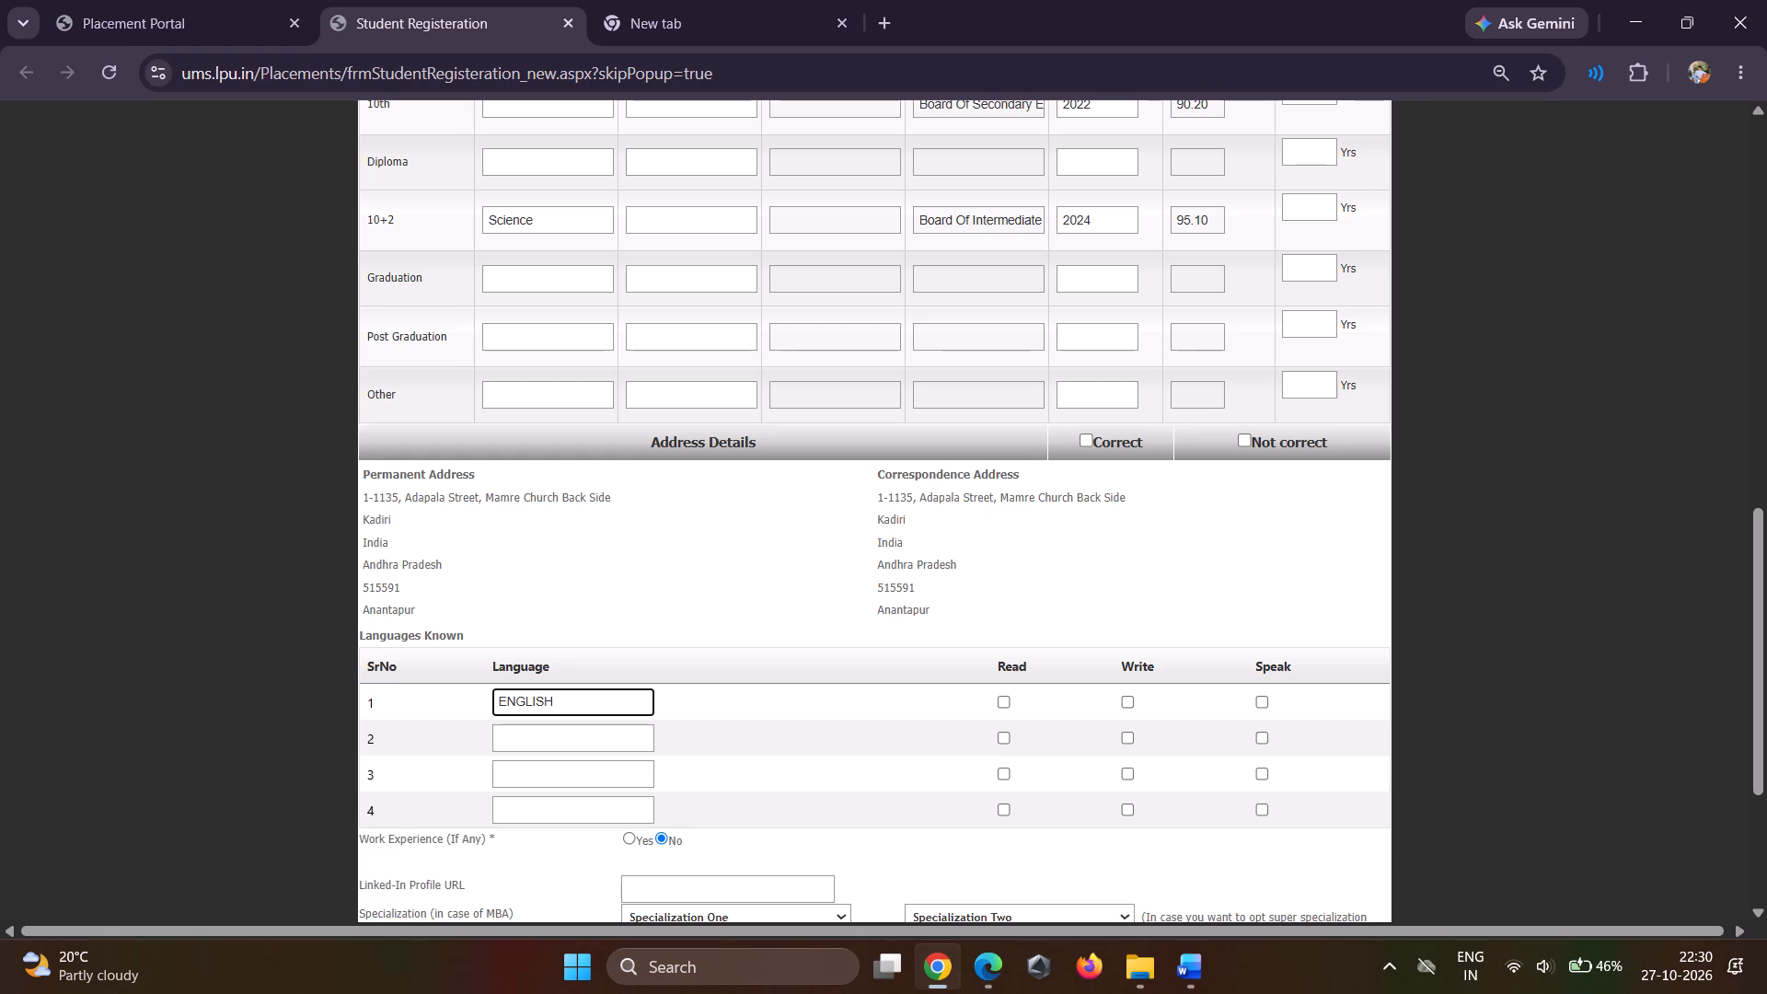
pyautogui.press('Tab')
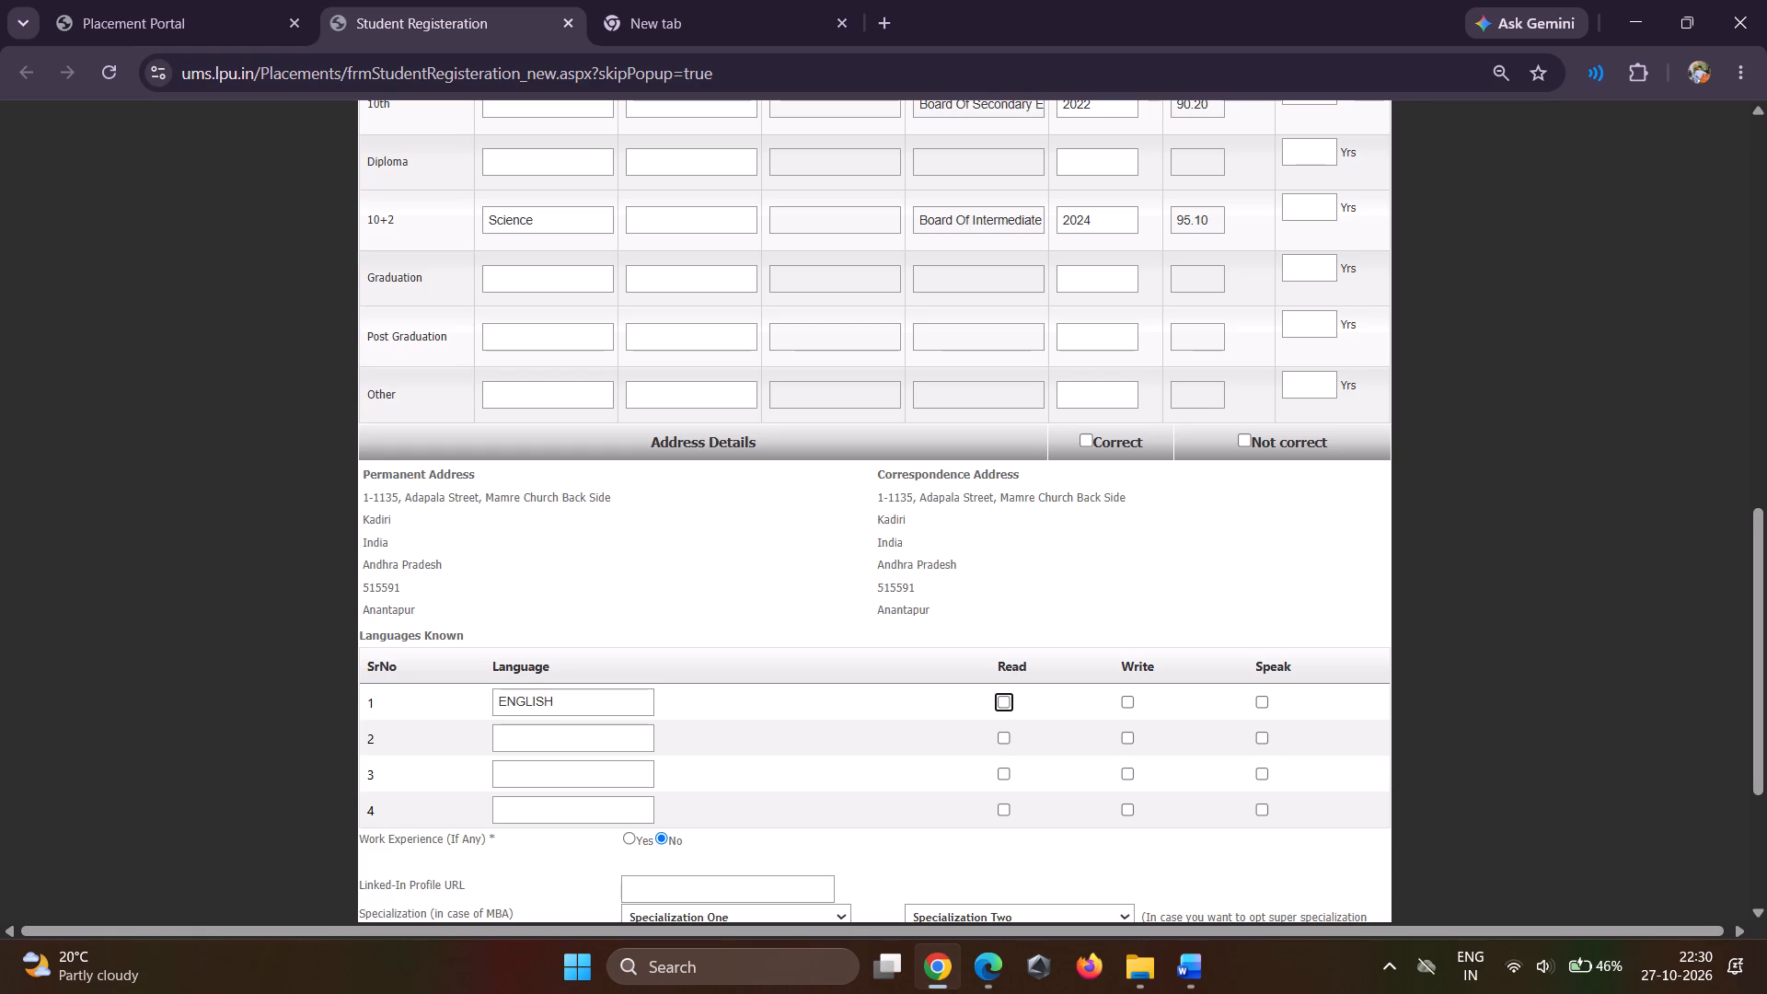
pyautogui.press('Down')
pyautogui.press('Left')
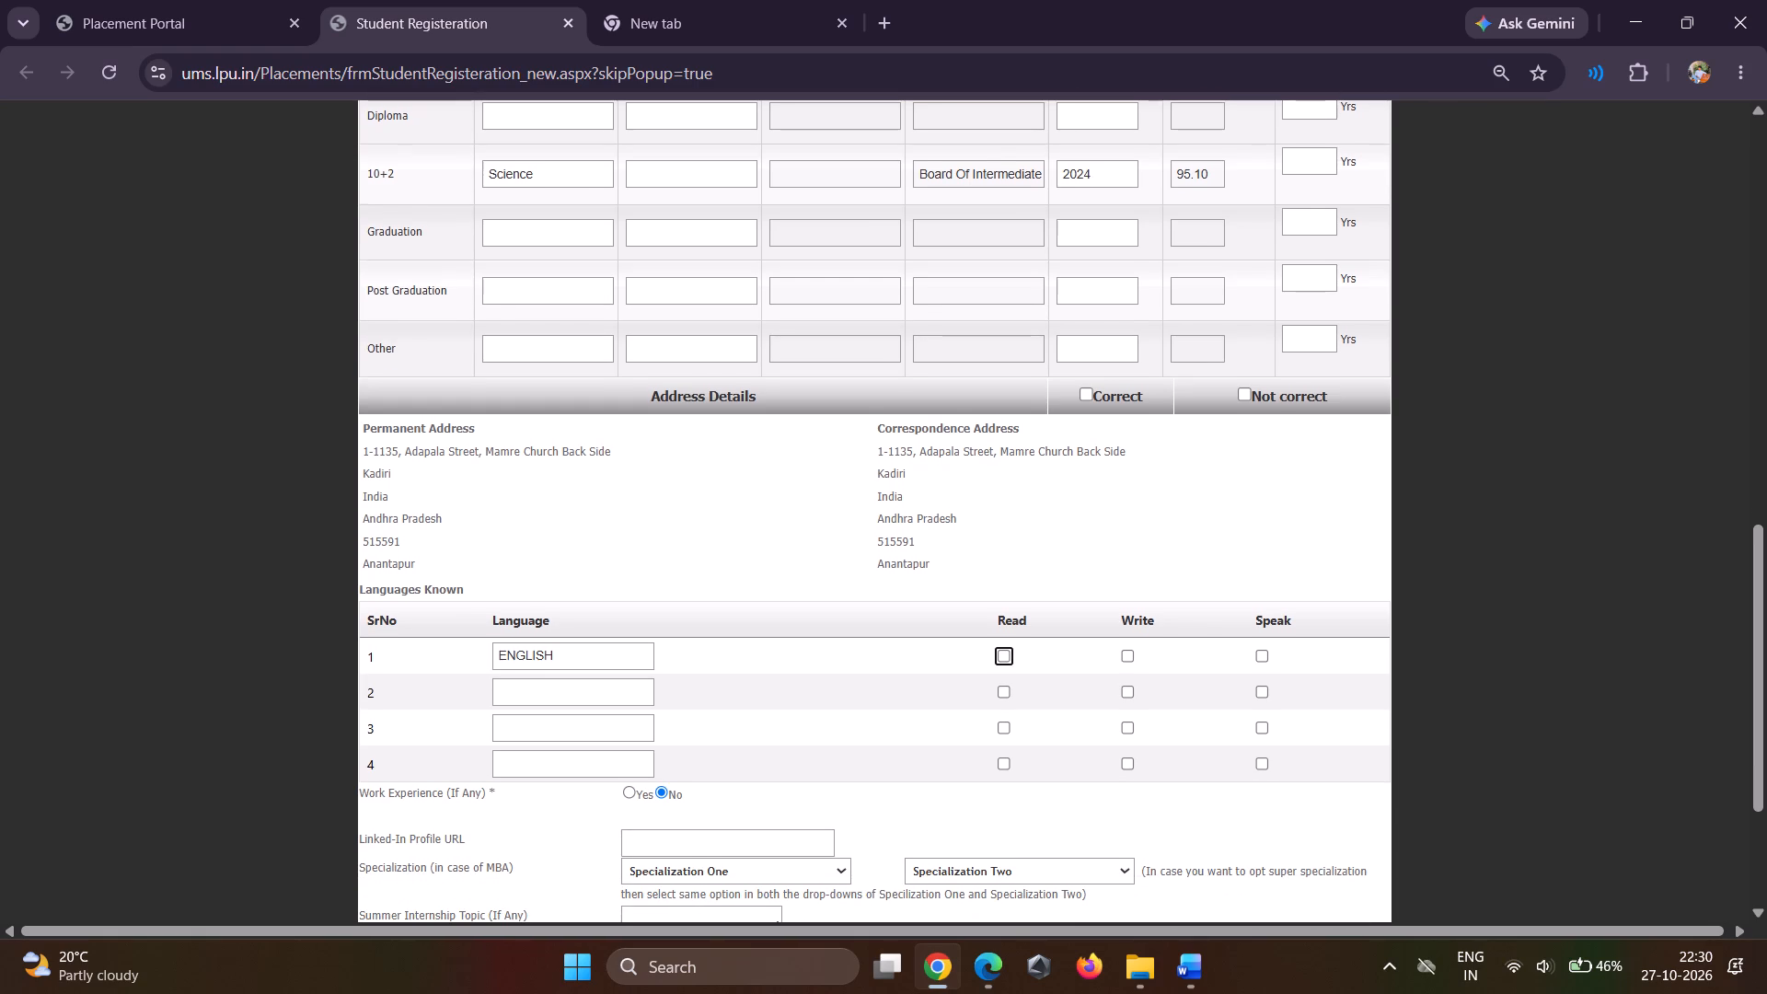
pyautogui.click(538, 683)
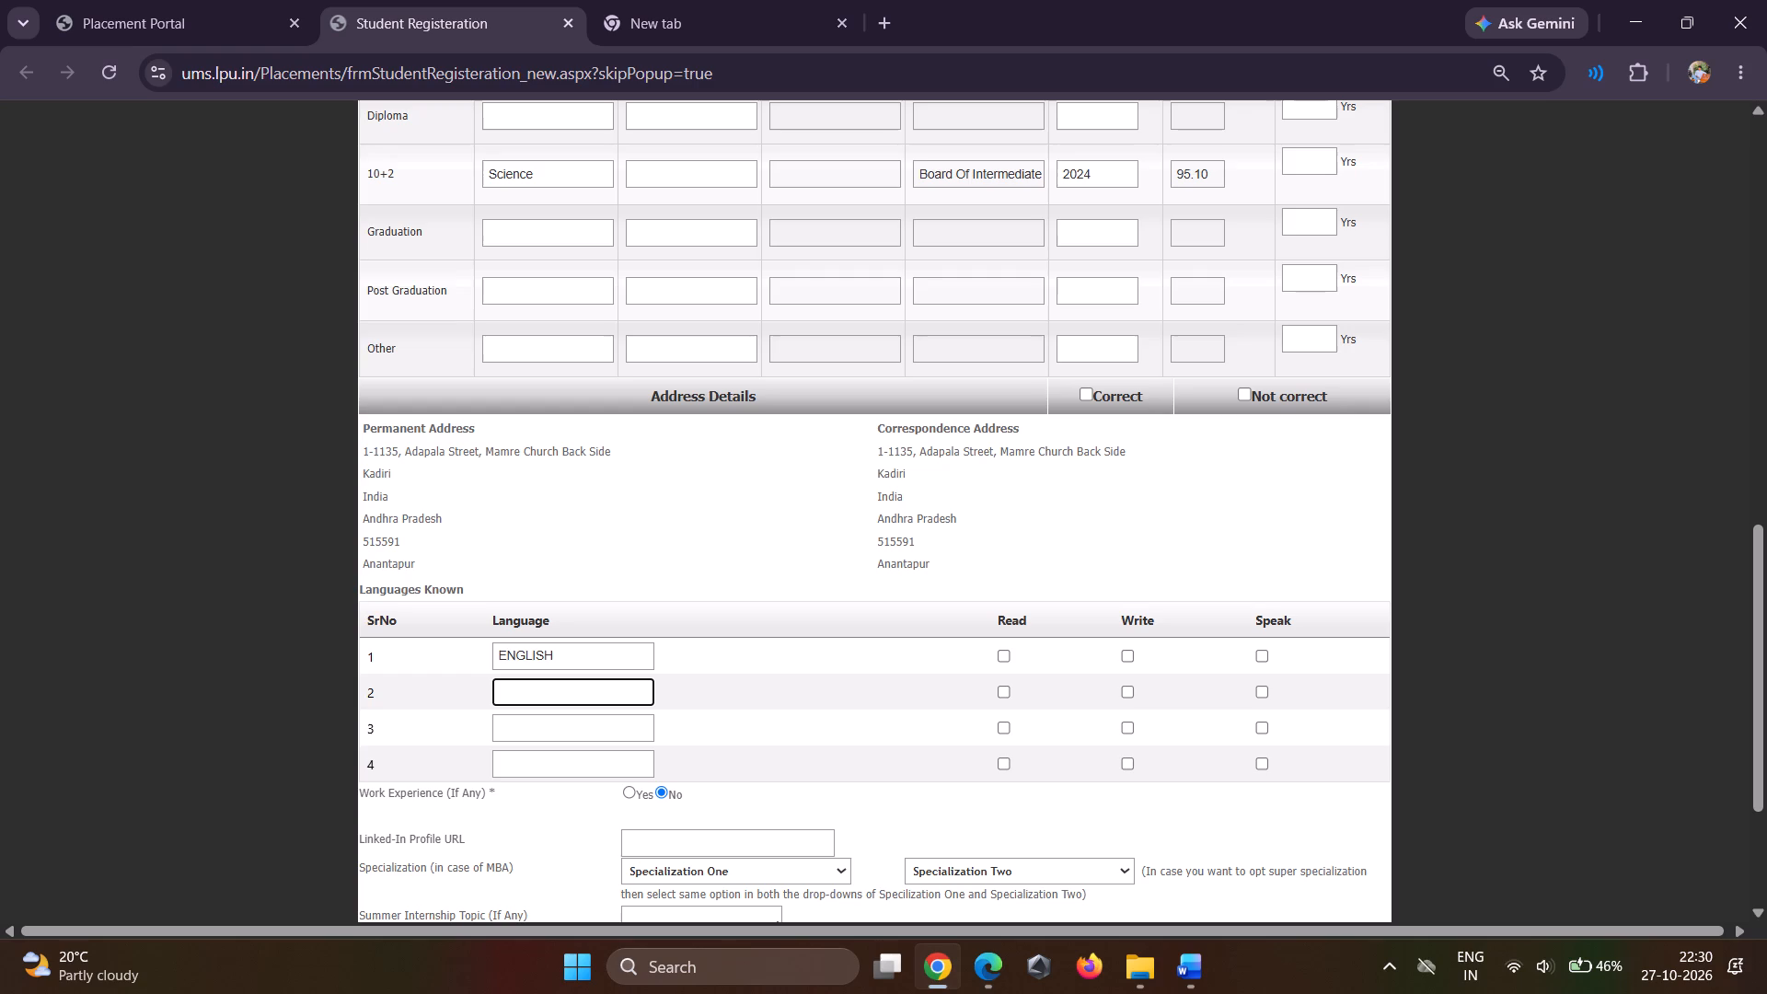
pyautogui.write('TELUGU')
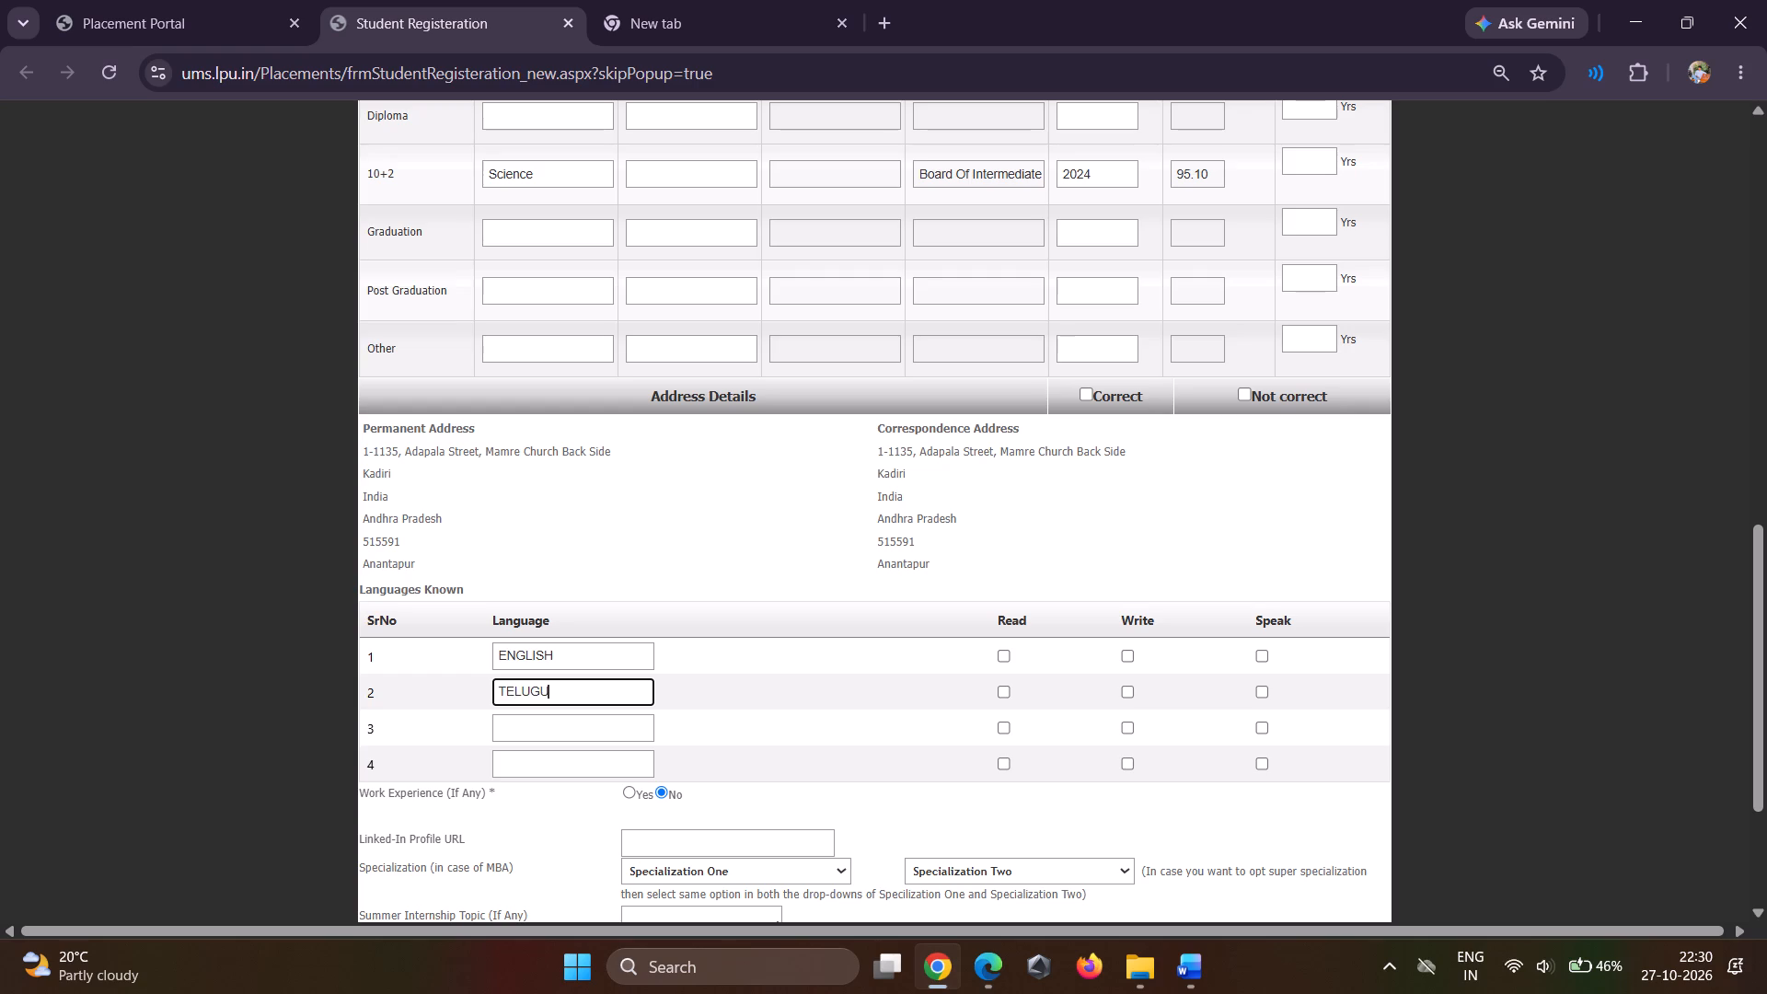
pyautogui.click(537, 728)
pyautogui.write('HINDI')
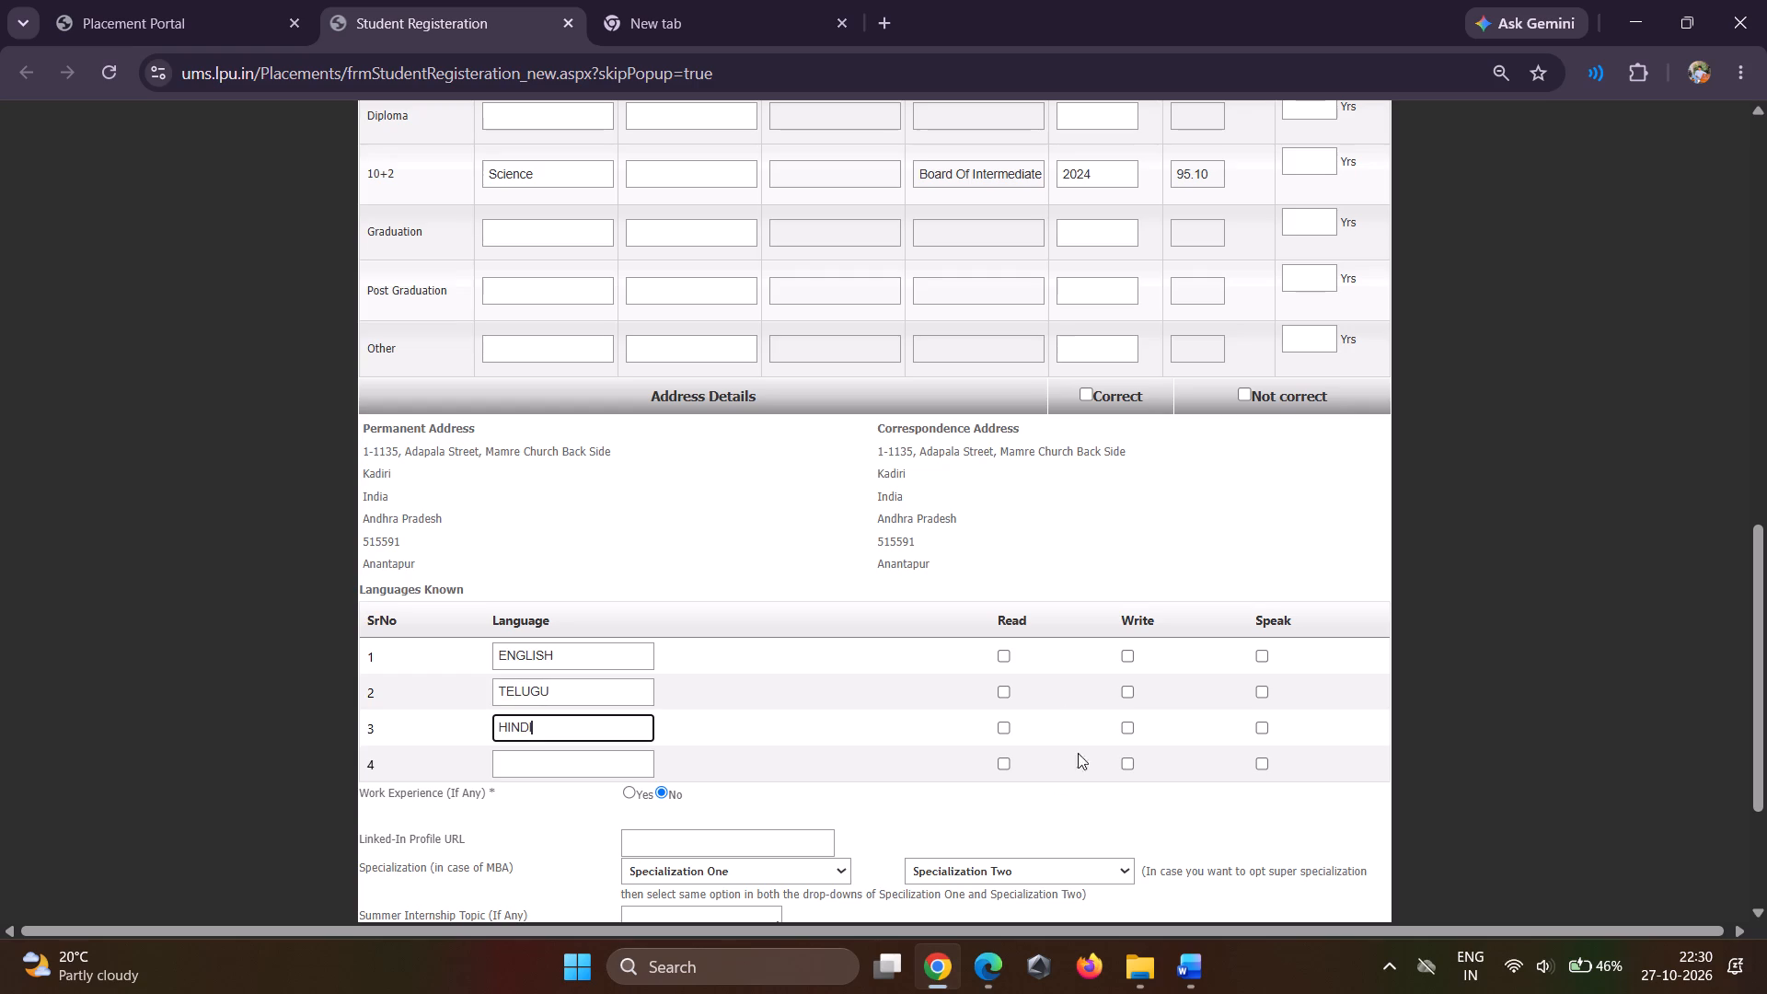
# In Languages Known, mark Read, Write and Speak for ENGLISH and TELUGU, and only Speak for HINDI.
pyautogui.click(1010, 655)
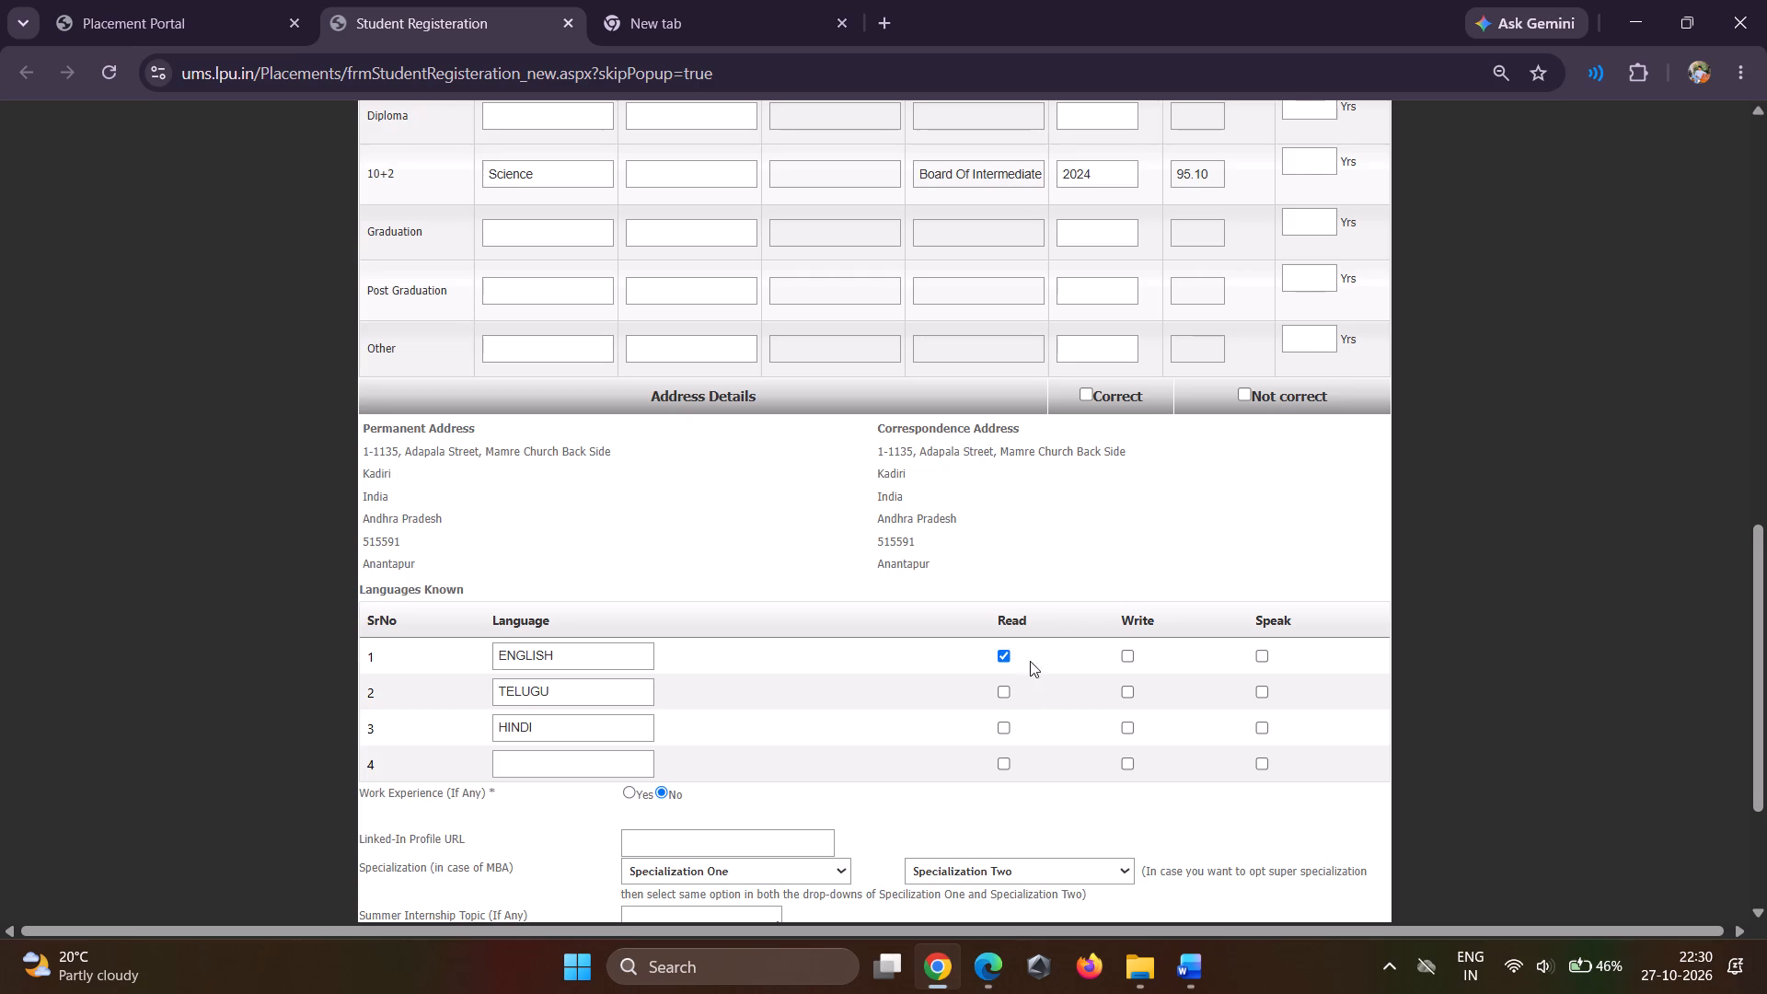
pyautogui.click(1131, 652)
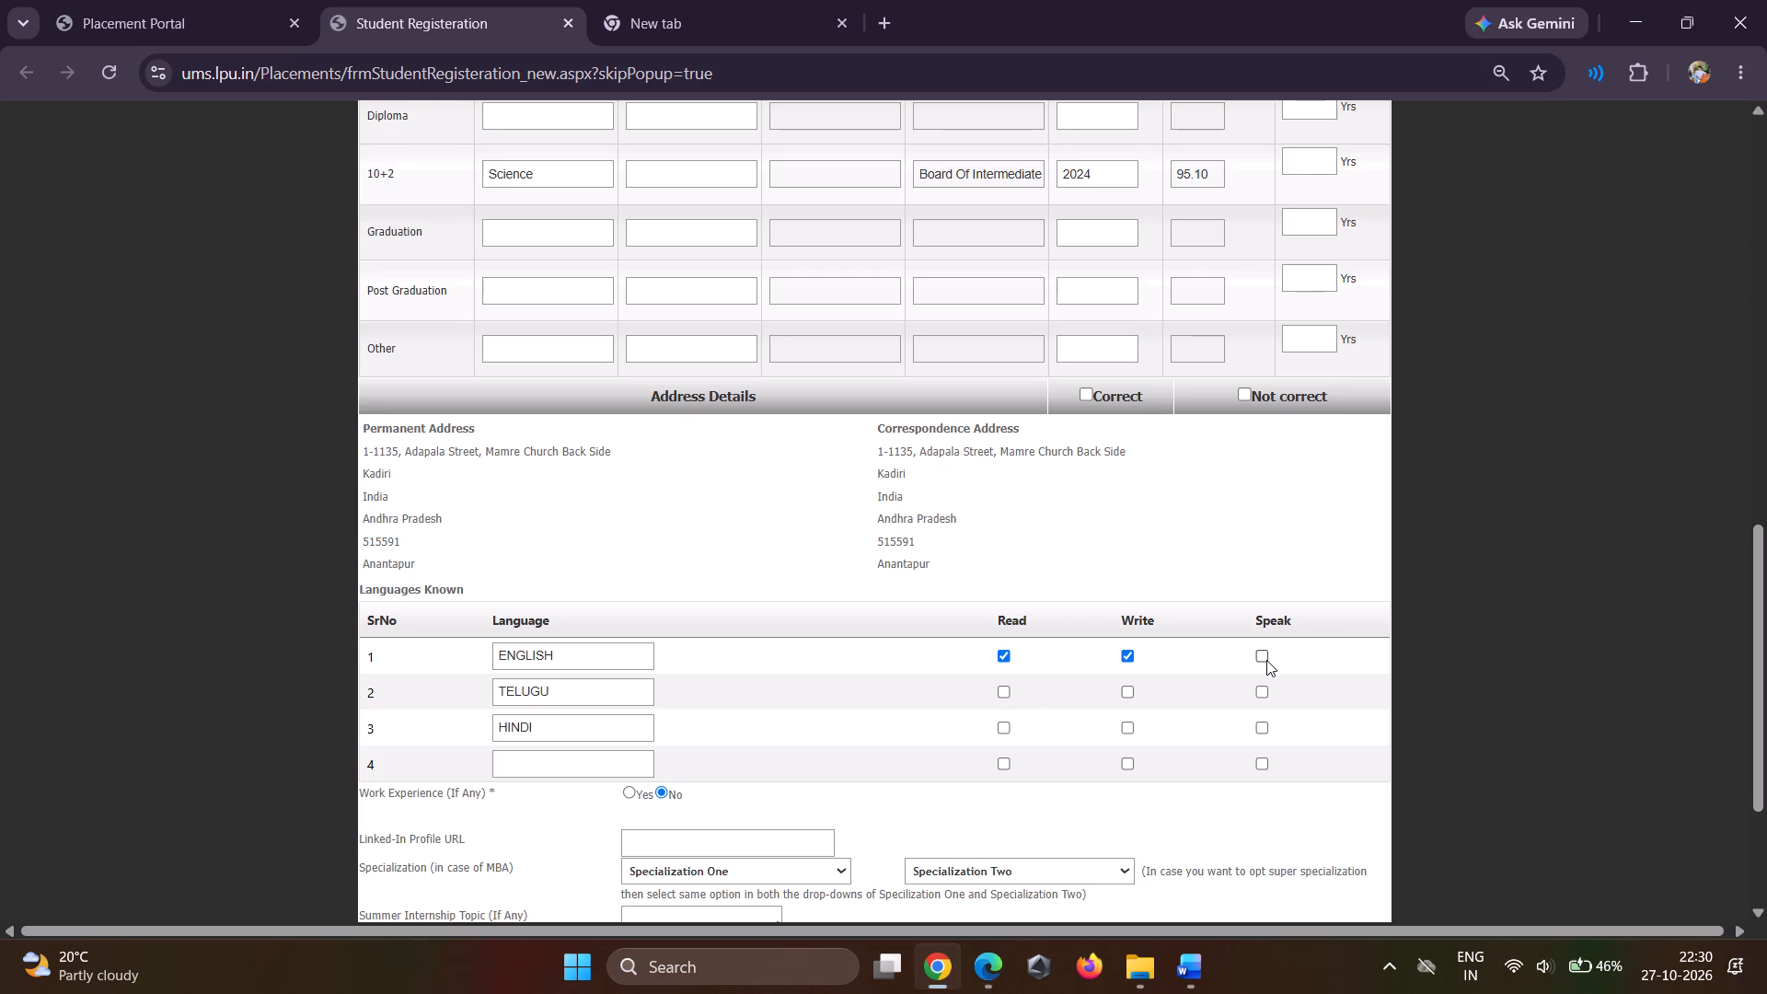
pyautogui.click(1265, 656)
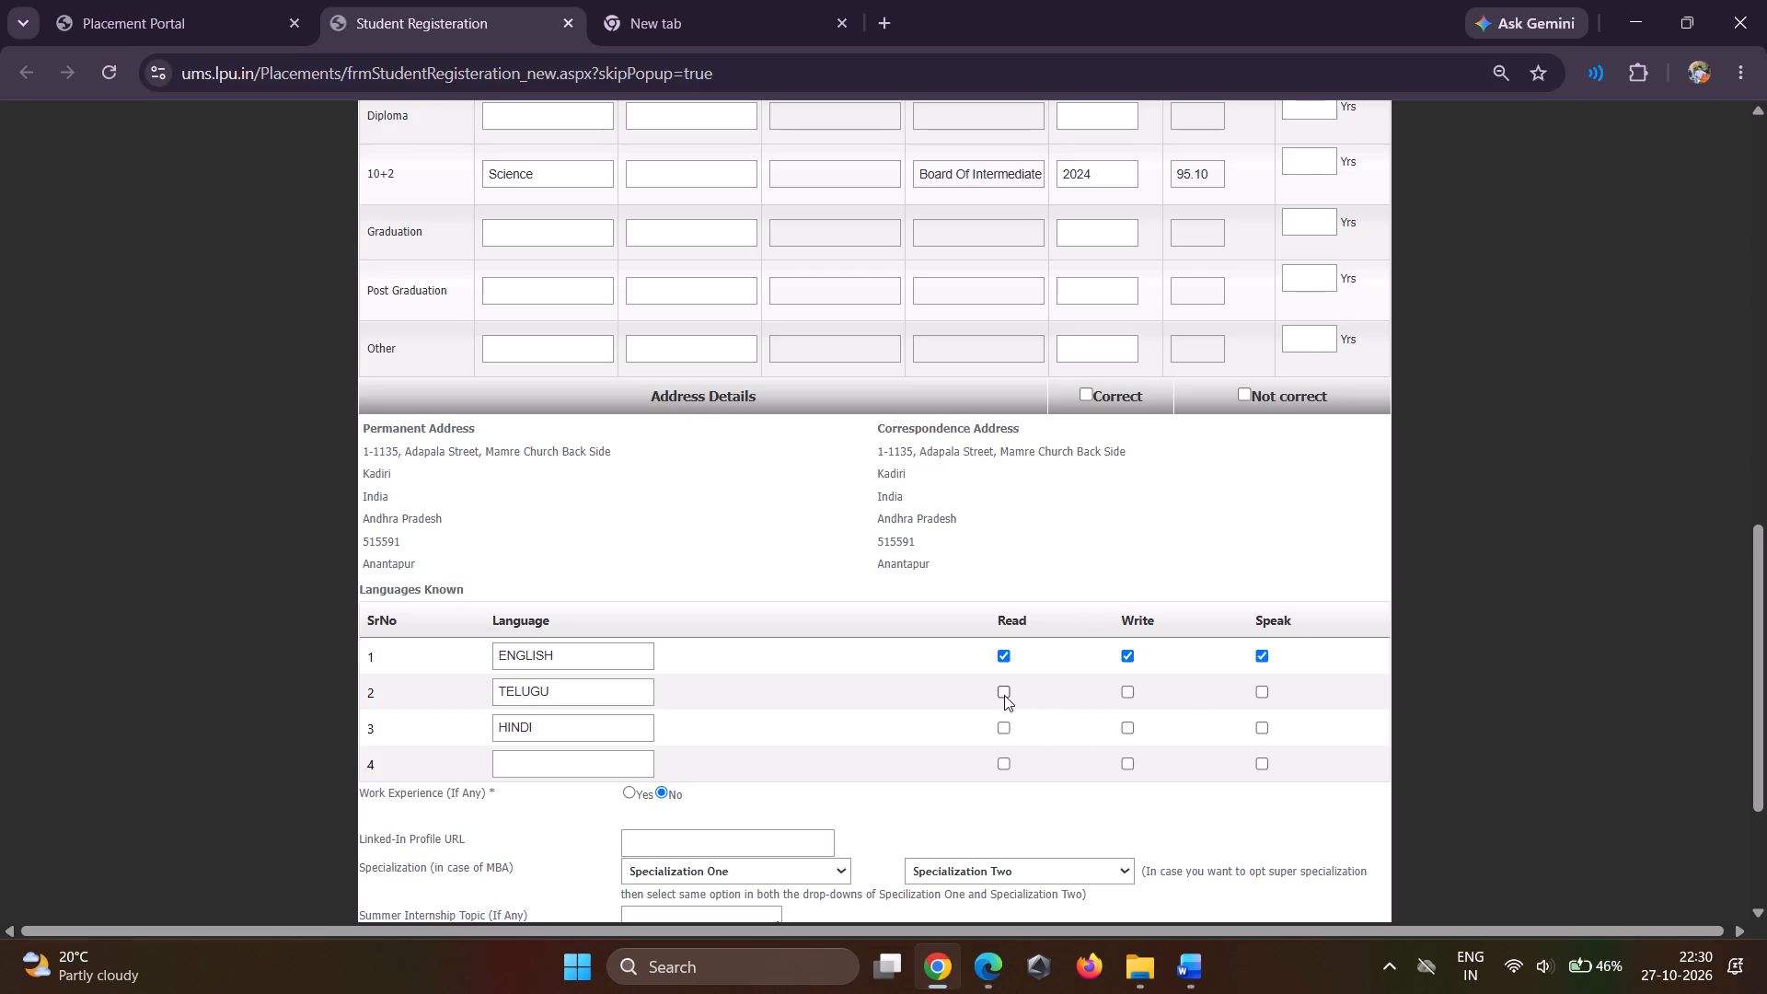
pyautogui.click(1004, 695)
pyautogui.click(1125, 689)
pyautogui.click(1261, 688)
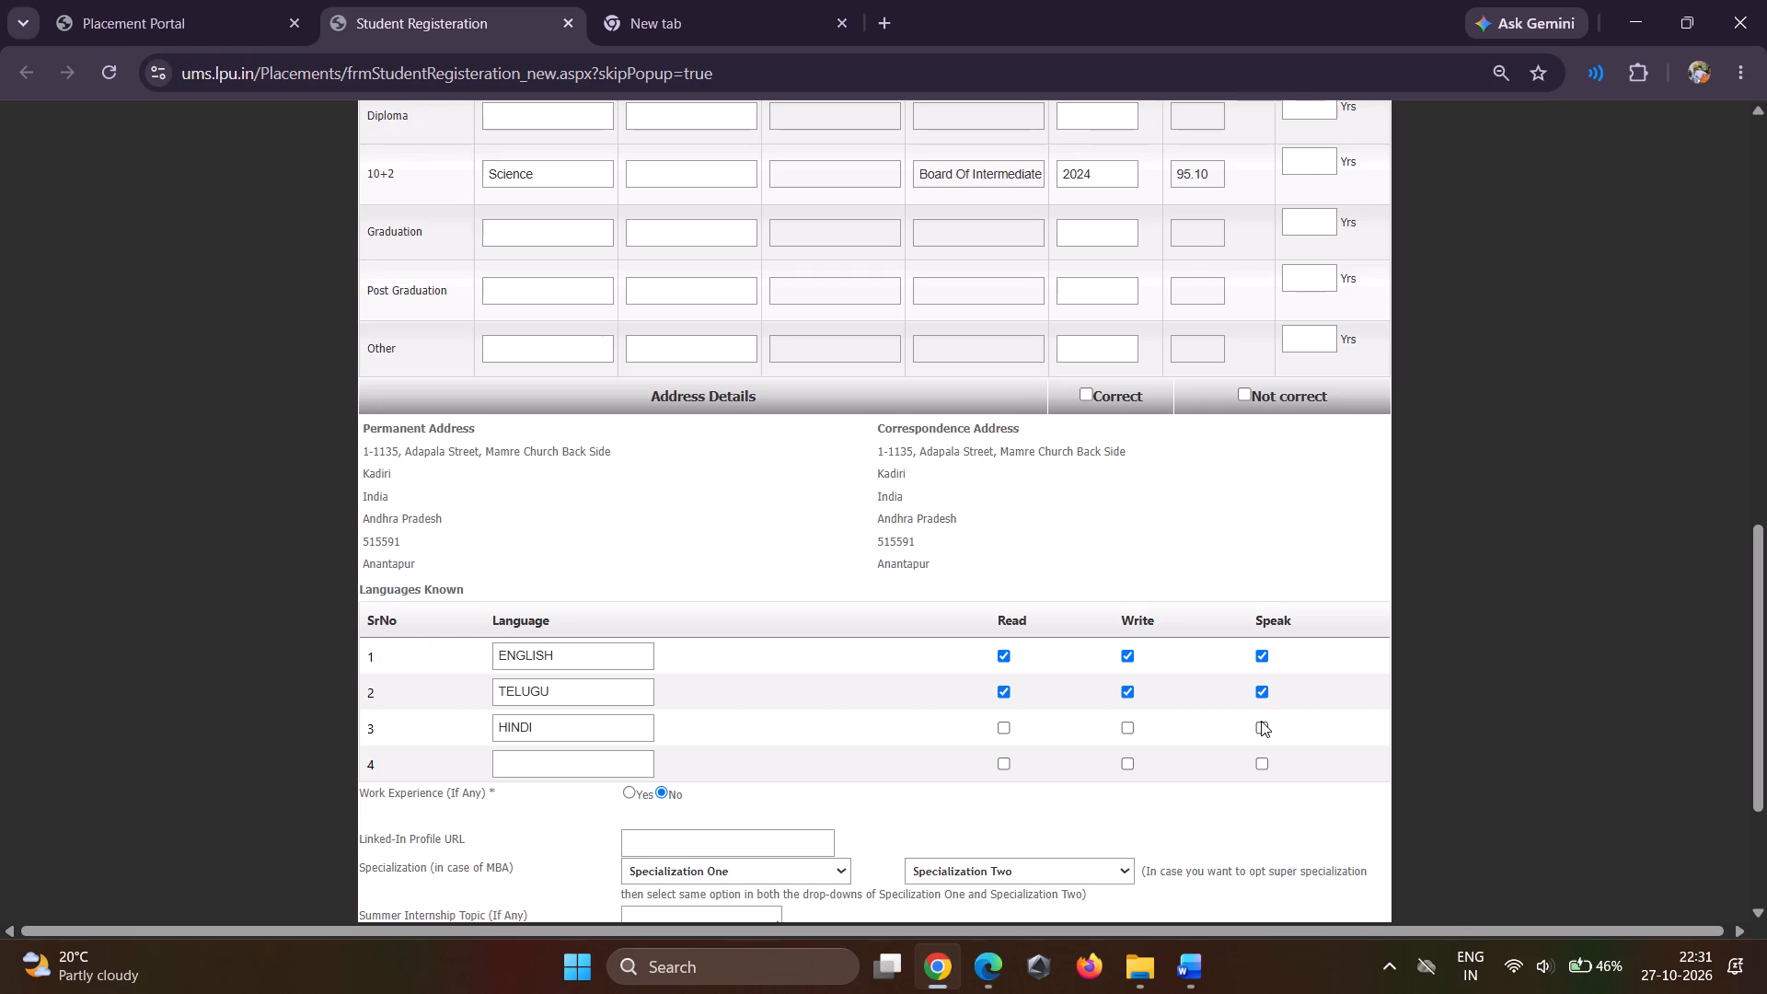
pyautogui.click(1261, 721)
# Mark the Address Details section of the registration form as Correct.
pyautogui.scroll(-3, 981, 760)
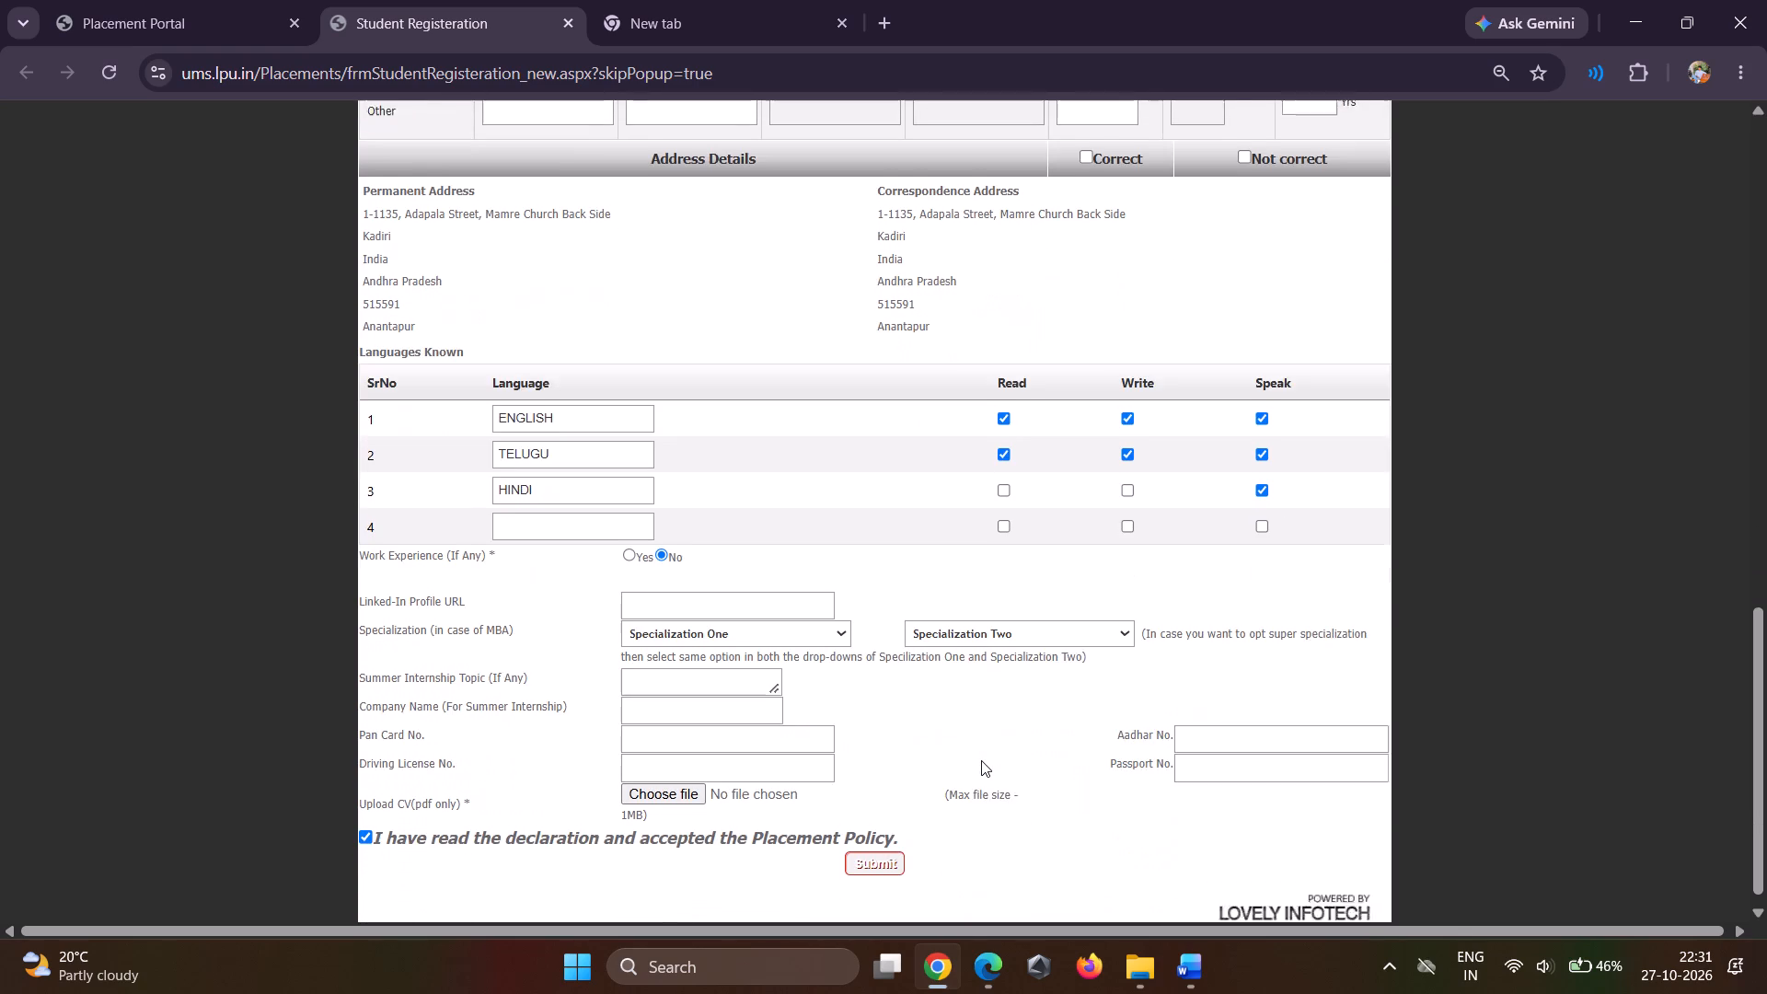
pyautogui.scroll(-2, 981, 760)
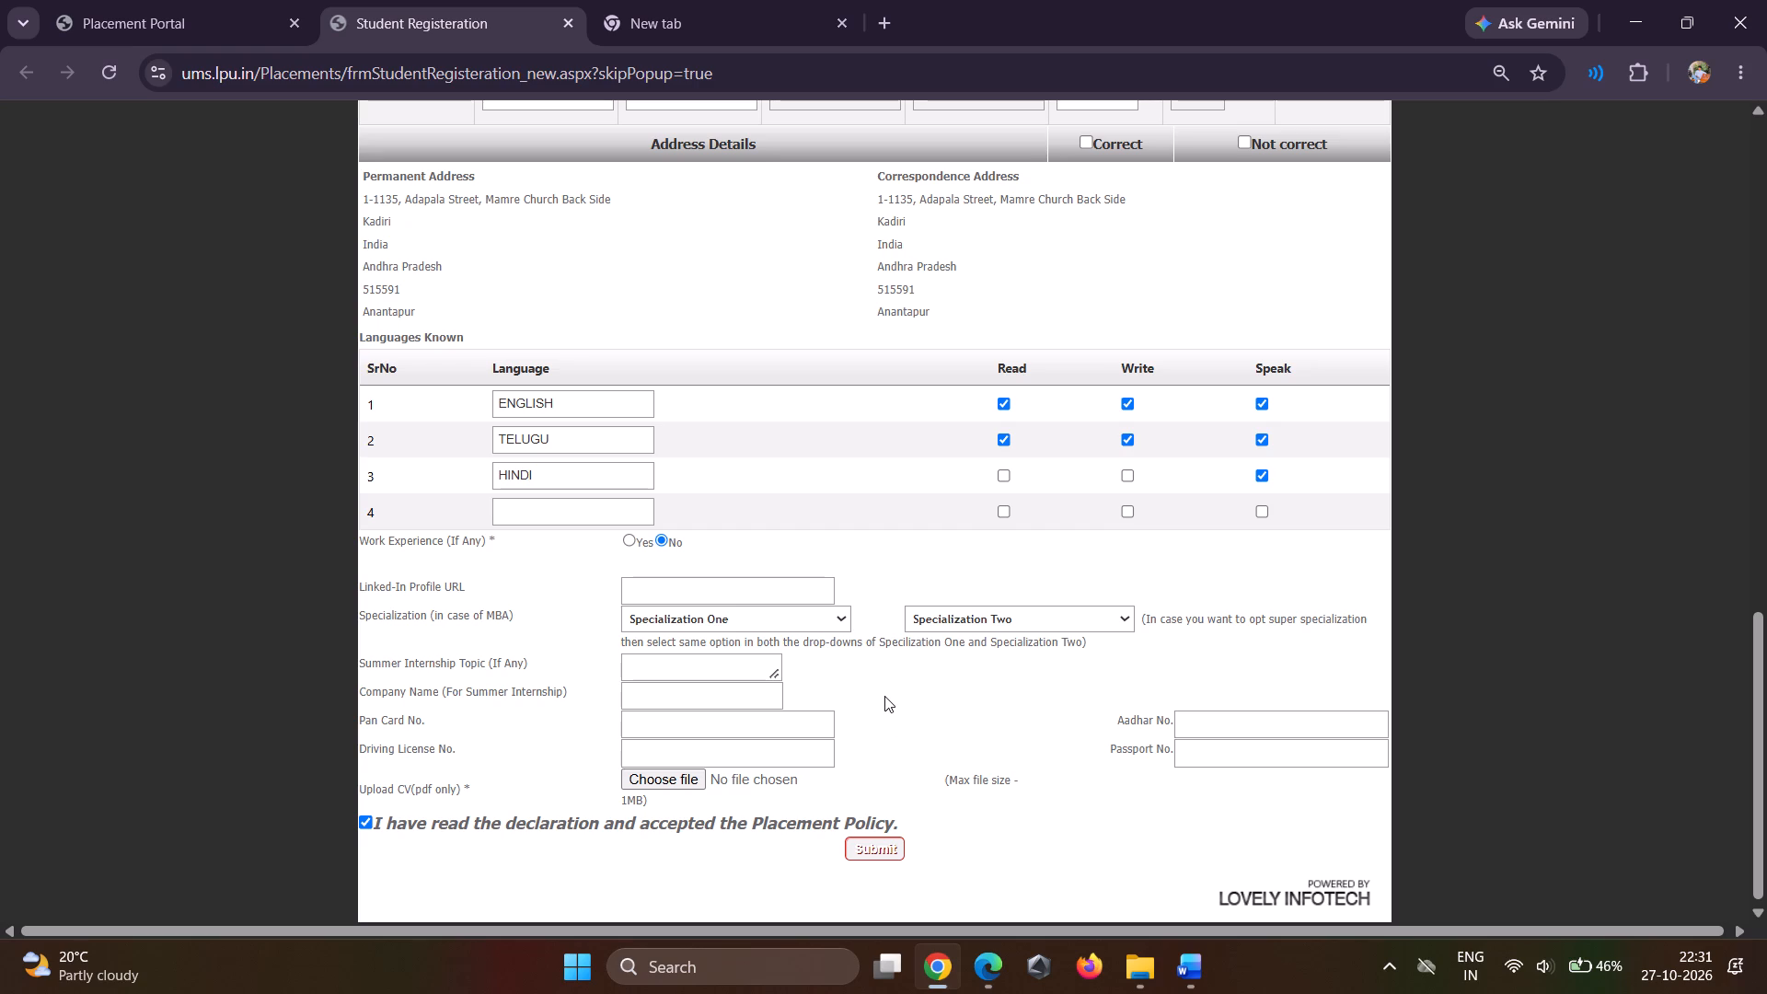
pyautogui.scroll(4, 884, 696)
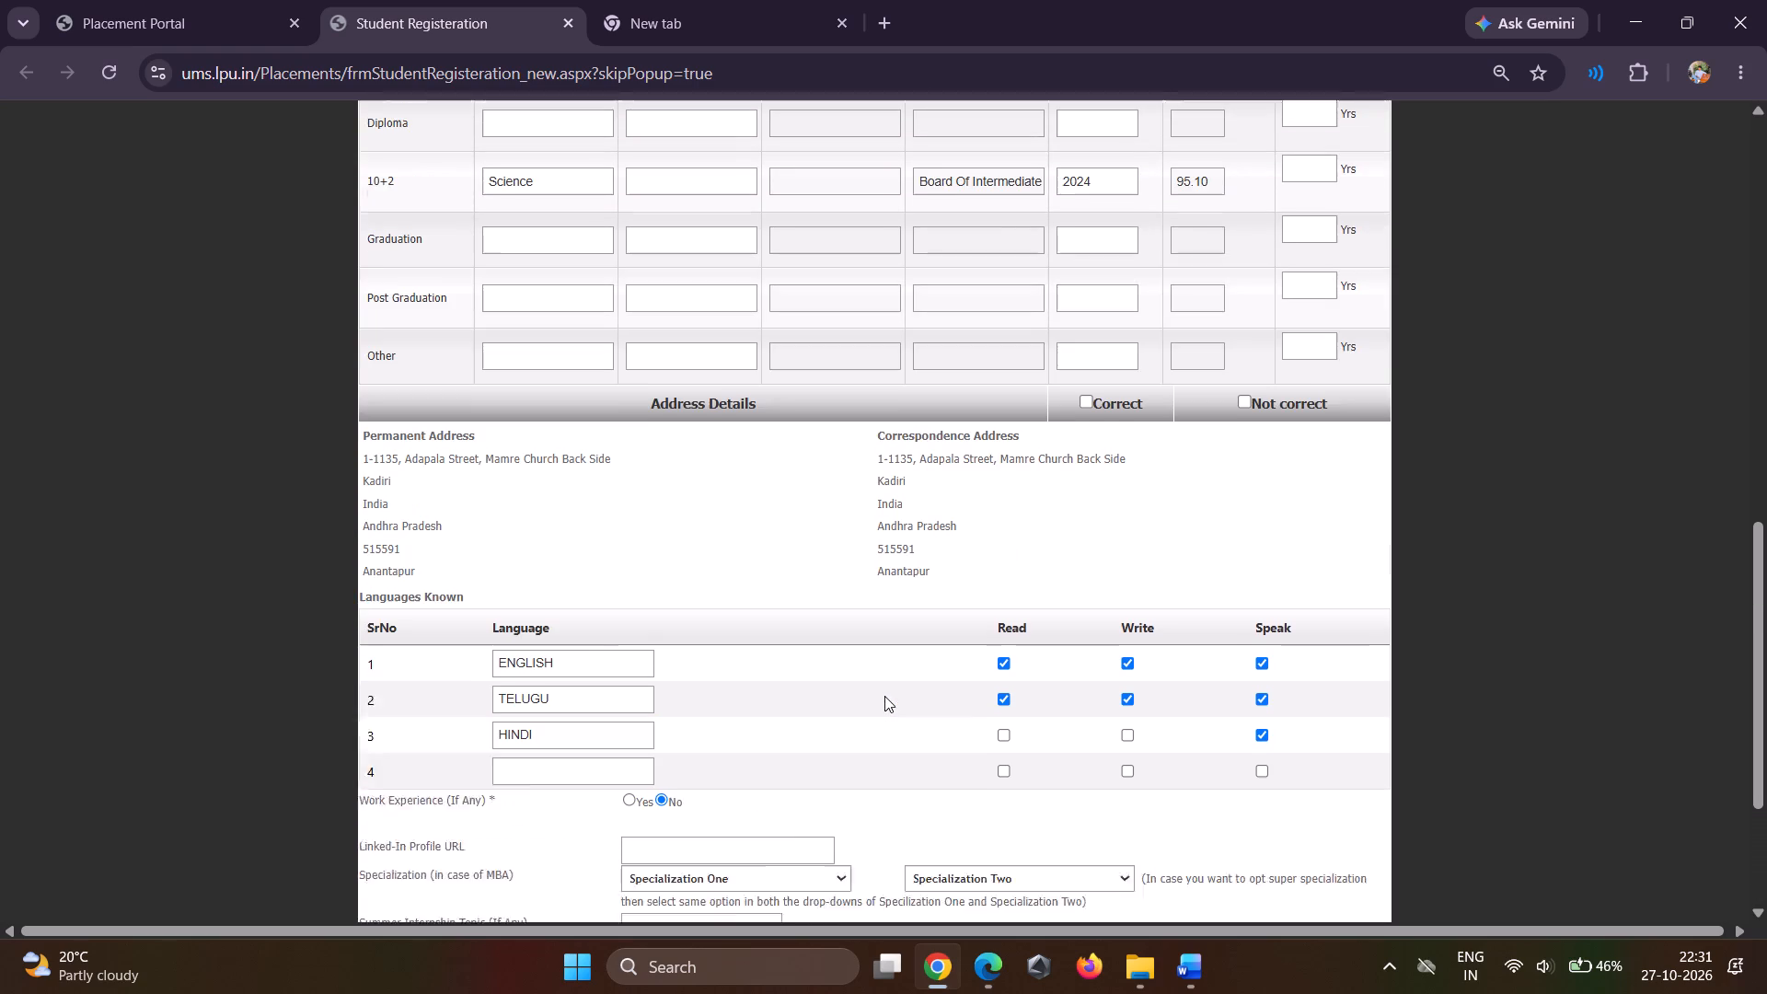
pyautogui.scroll(4, 884, 696)
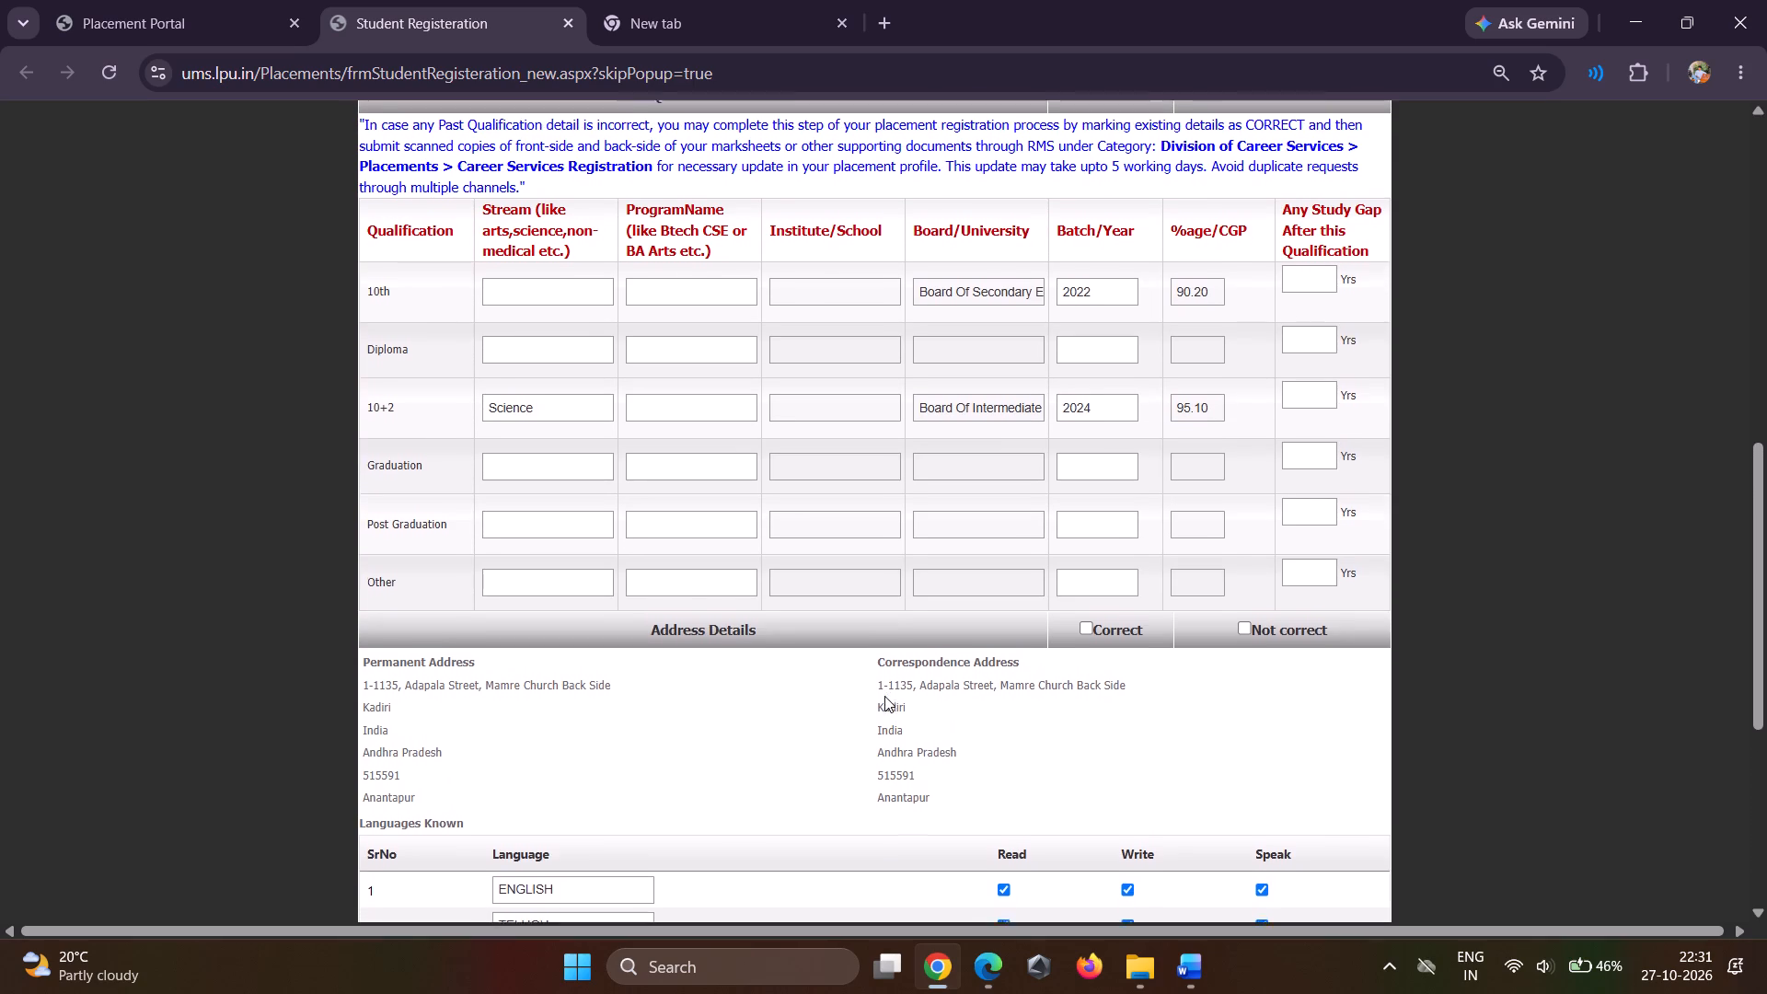
pyautogui.scroll(3, 884, 696)
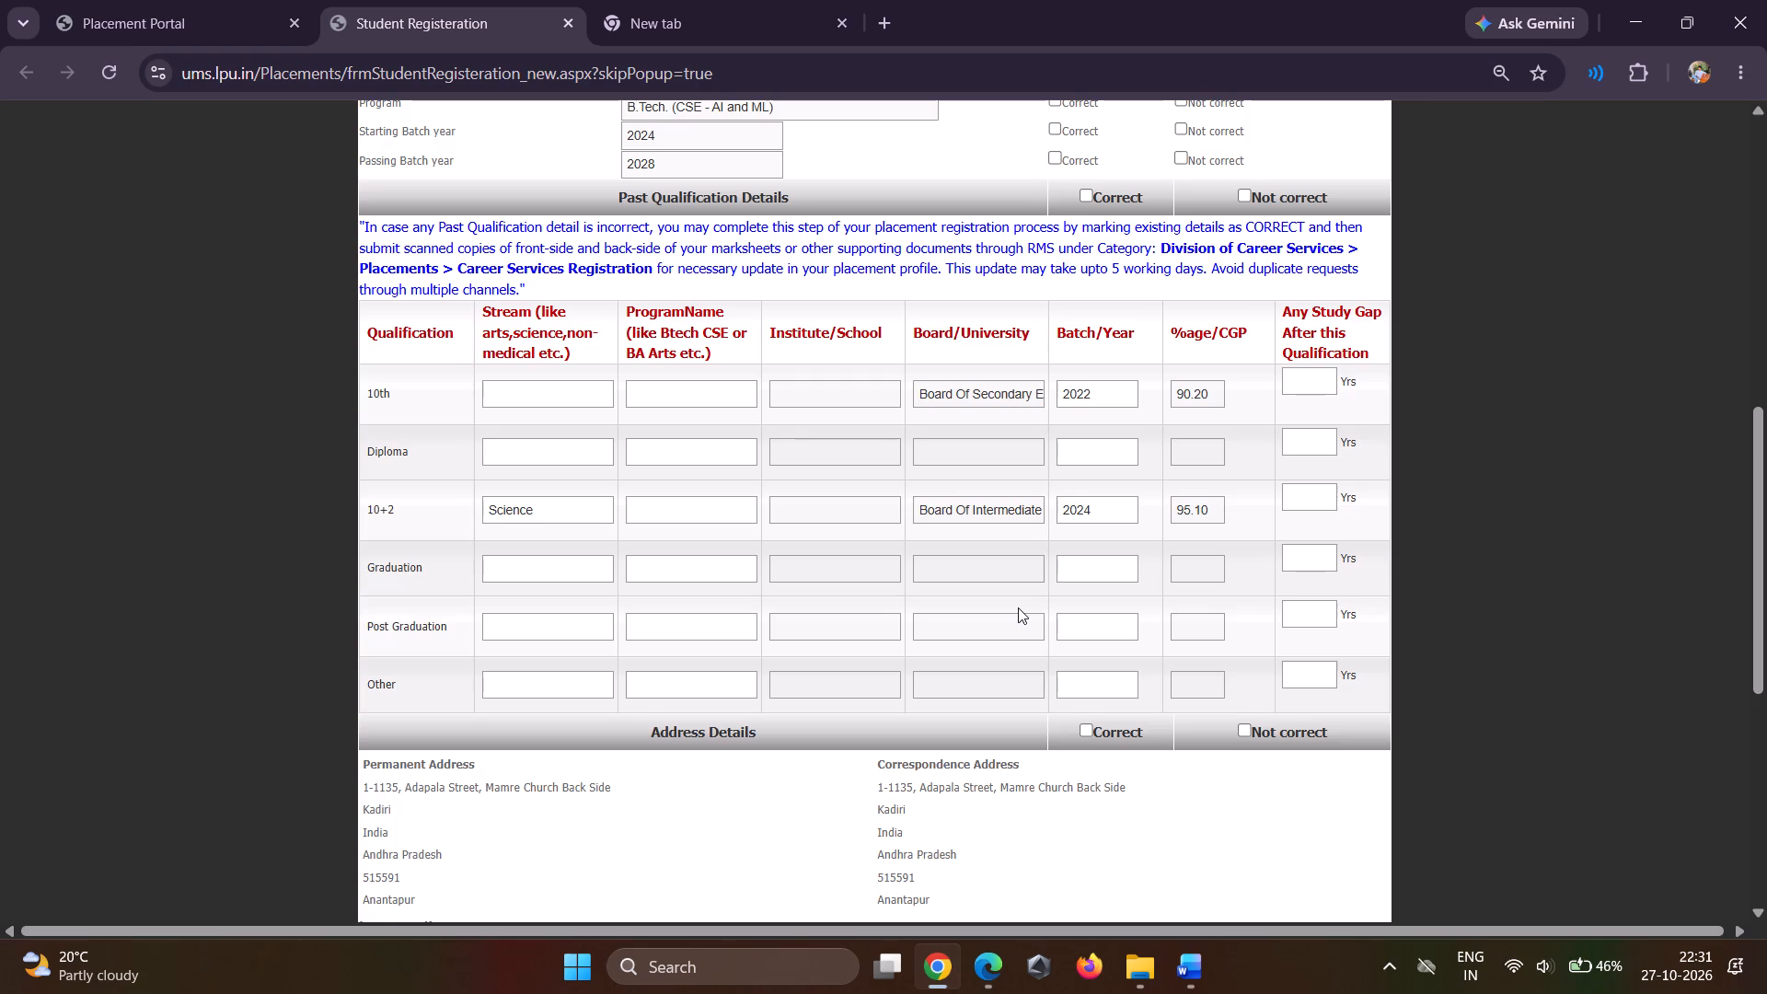
pyautogui.click(1078, 735)
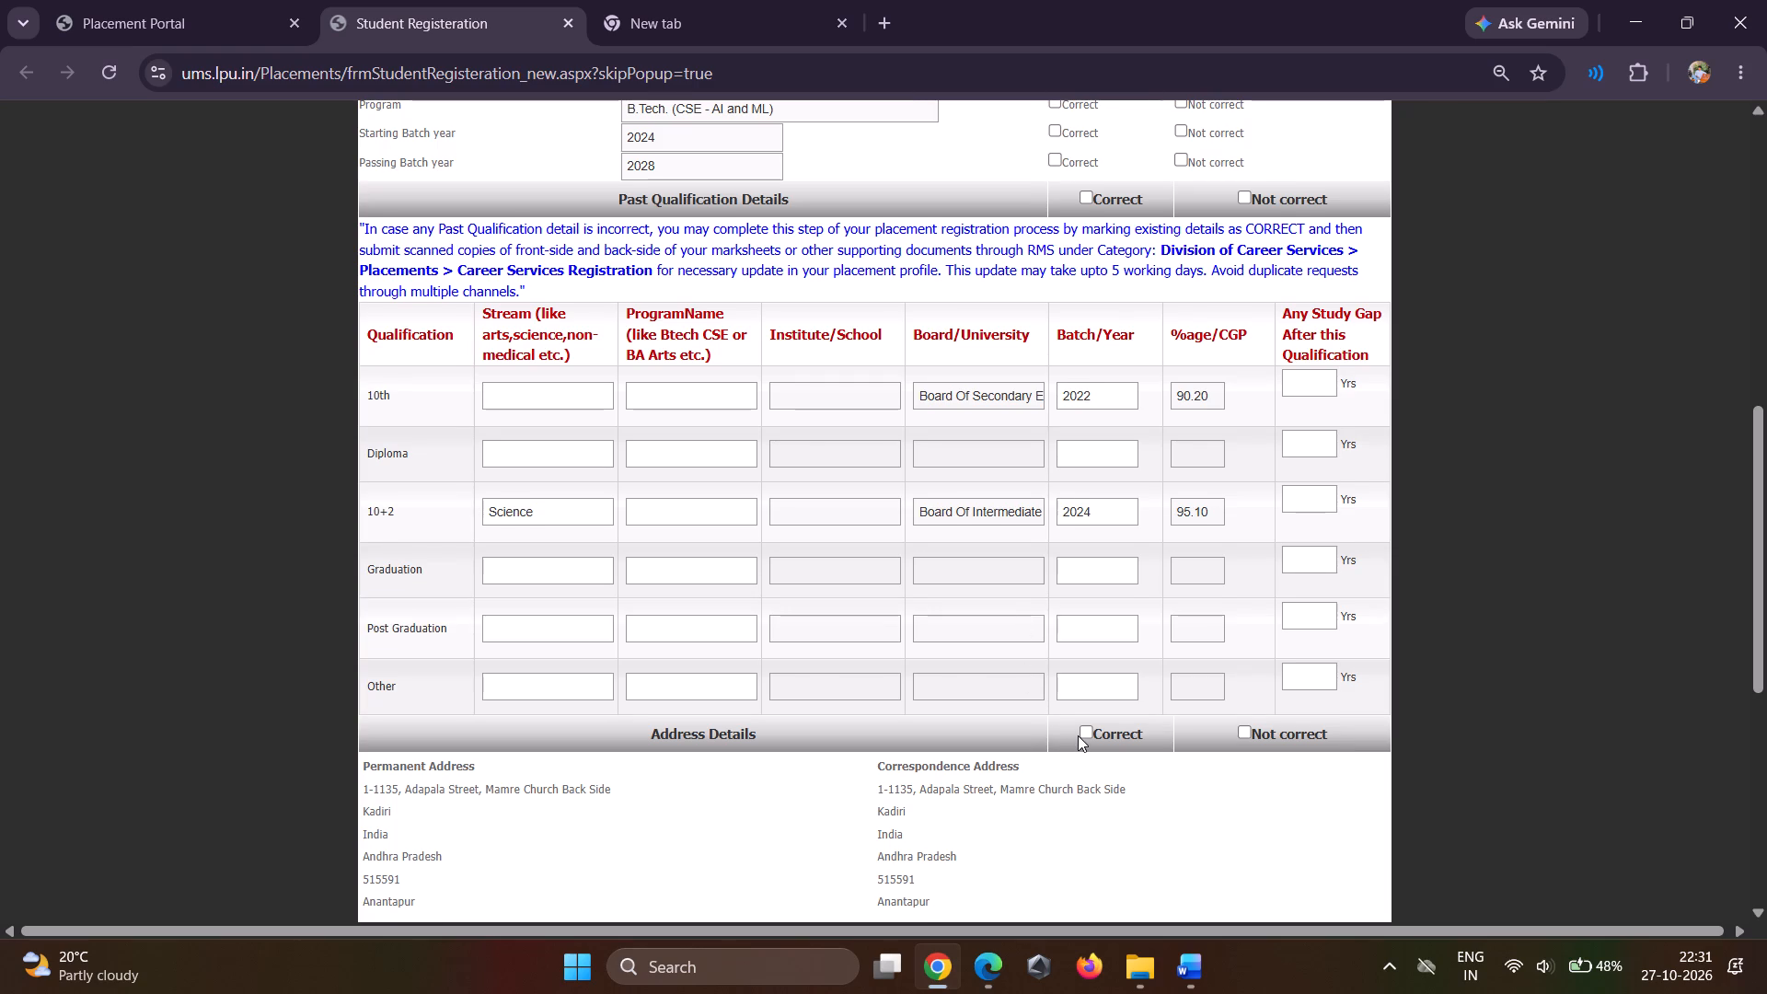
pyautogui.click(1083, 730)
# Mark the Program, Starting Batch year, Passing Batch year and the Past Qualification Details section as Correct.
pyautogui.scroll(2, 1048, 584)
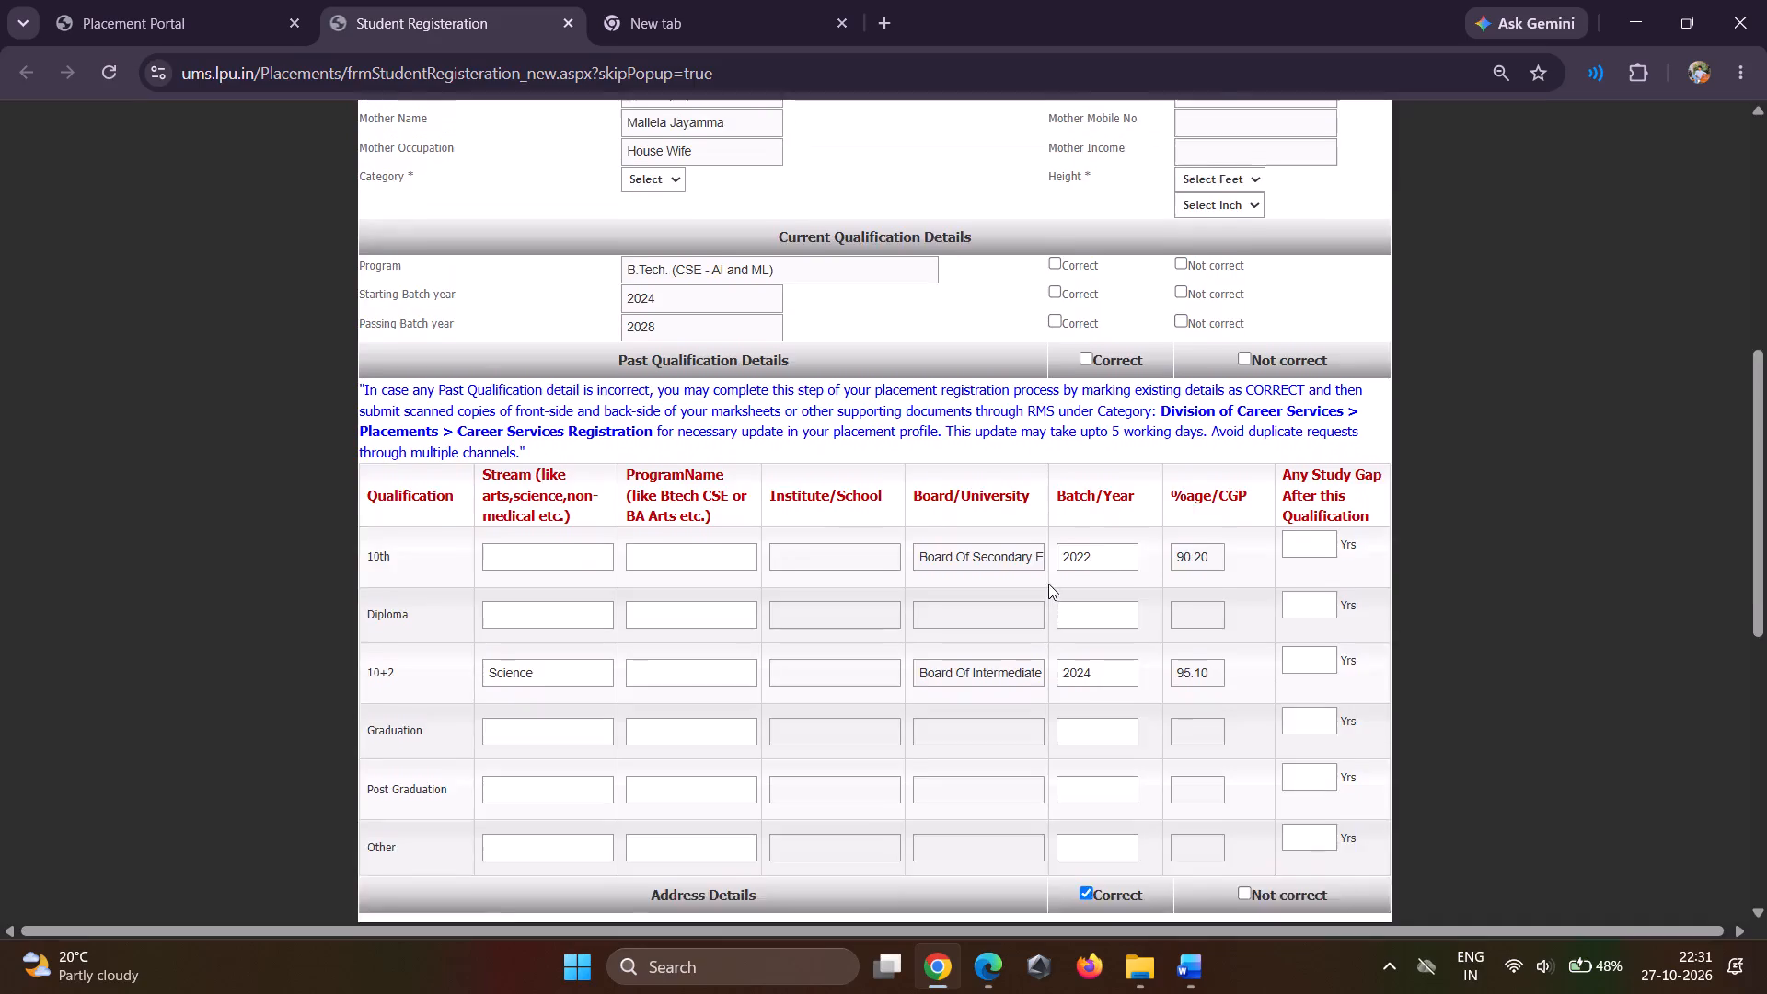
pyautogui.scroll(3, 1048, 584)
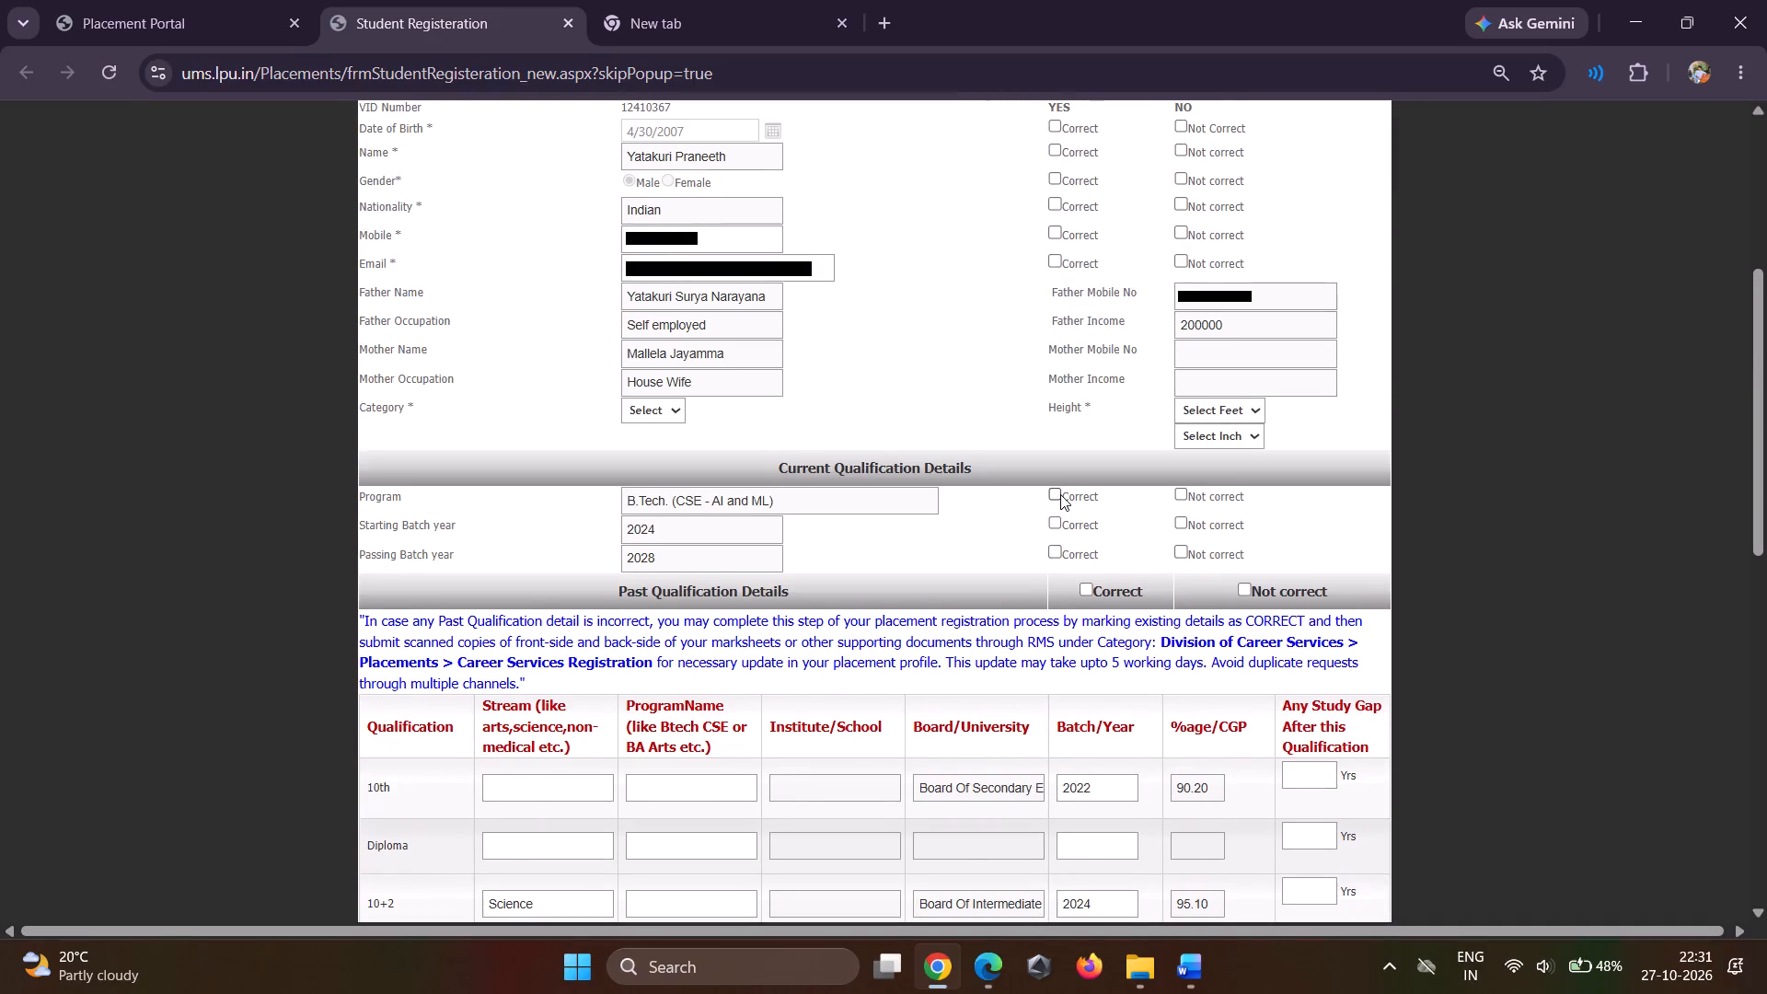
pyautogui.click(1060, 494)
pyautogui.click(1054, 526)
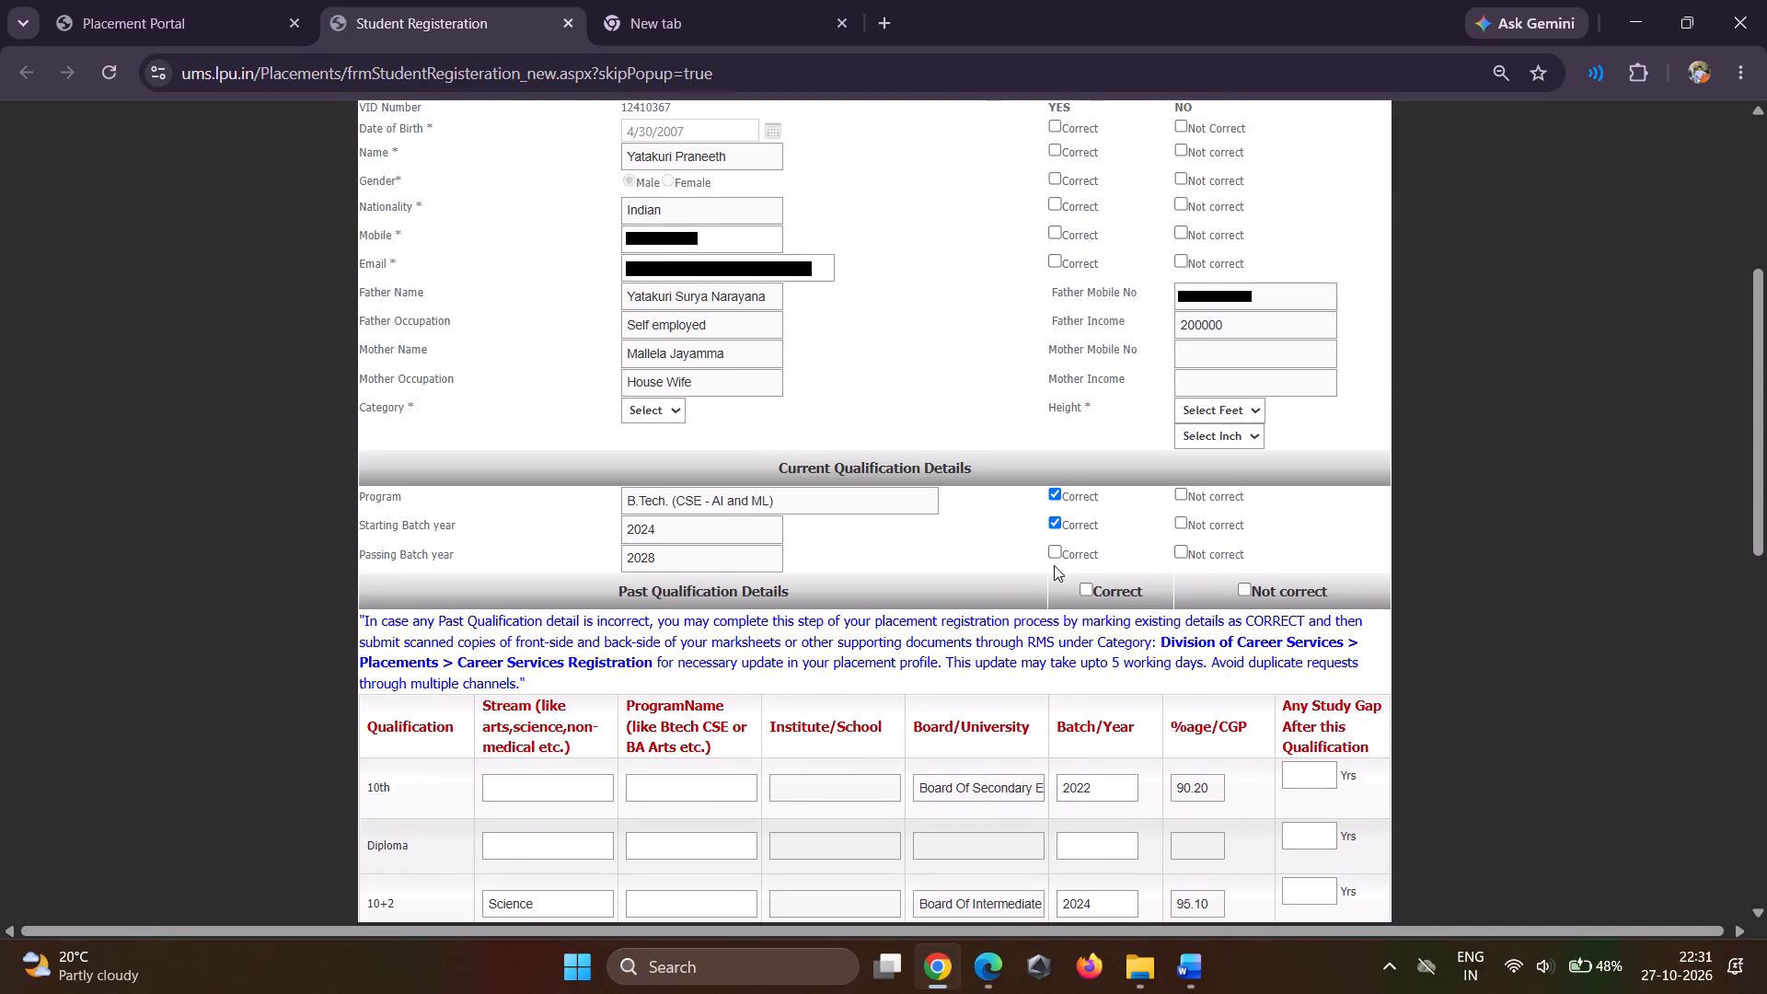
pyautogui.click(1052, 547)
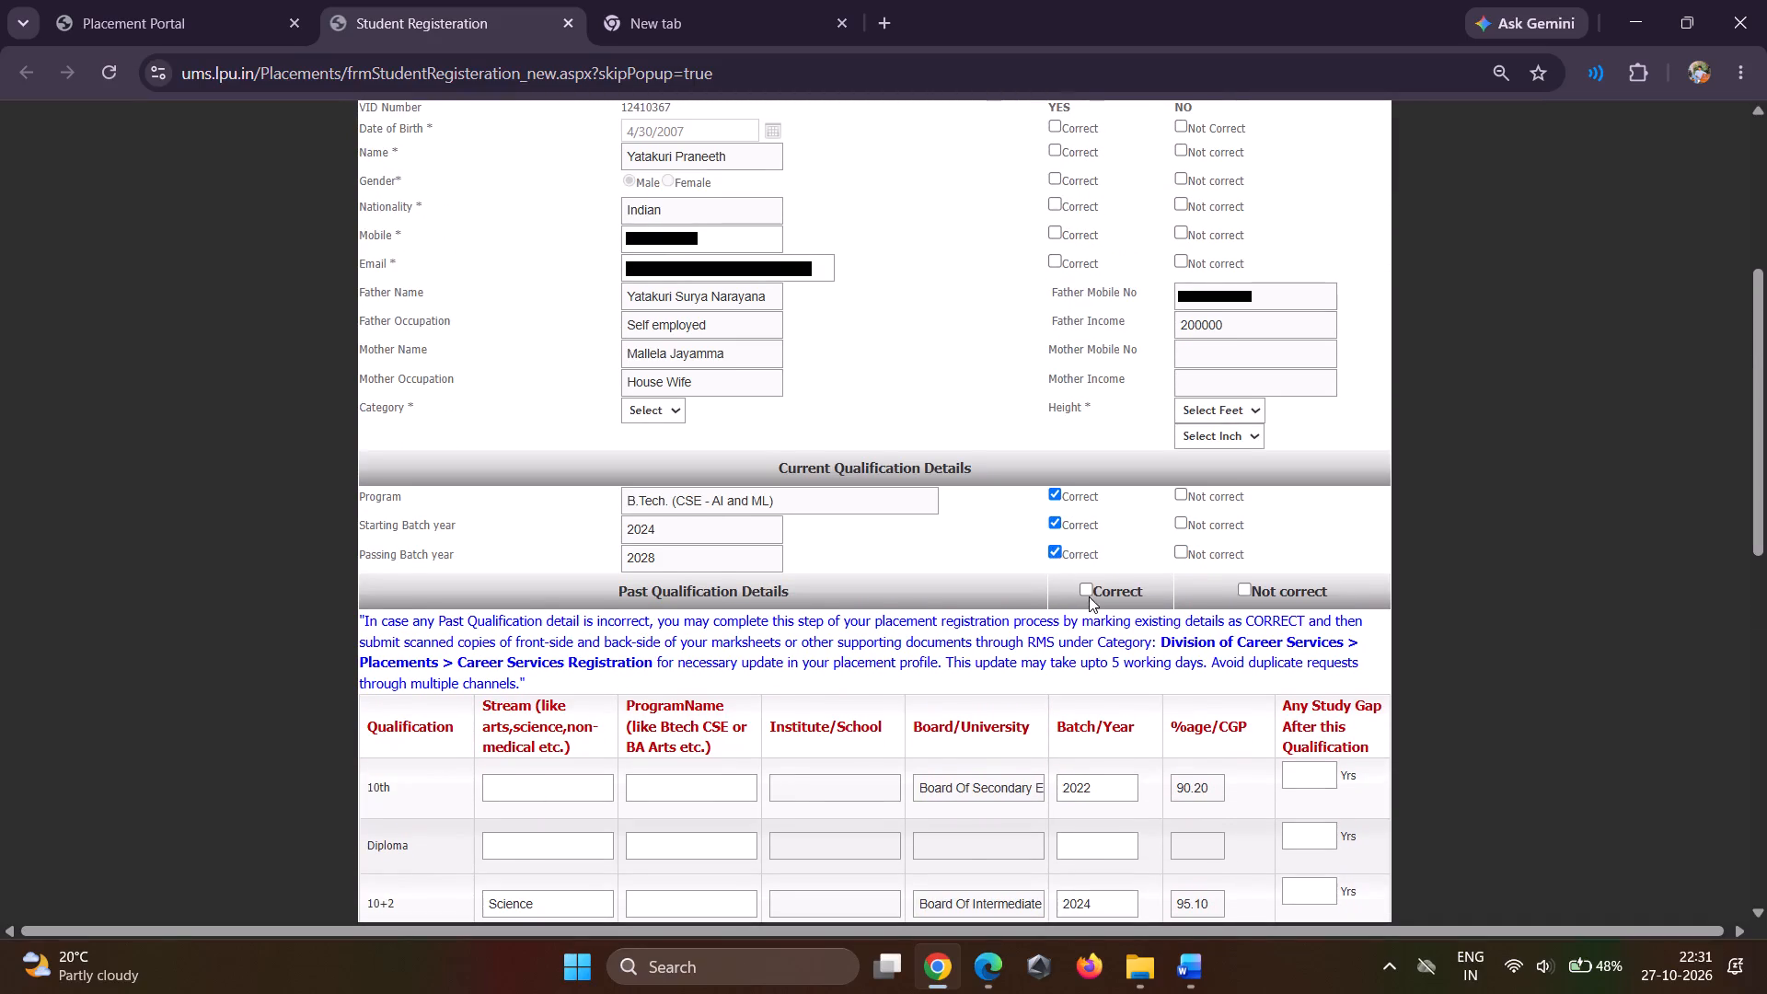
pyautogui.click(1086, 590)
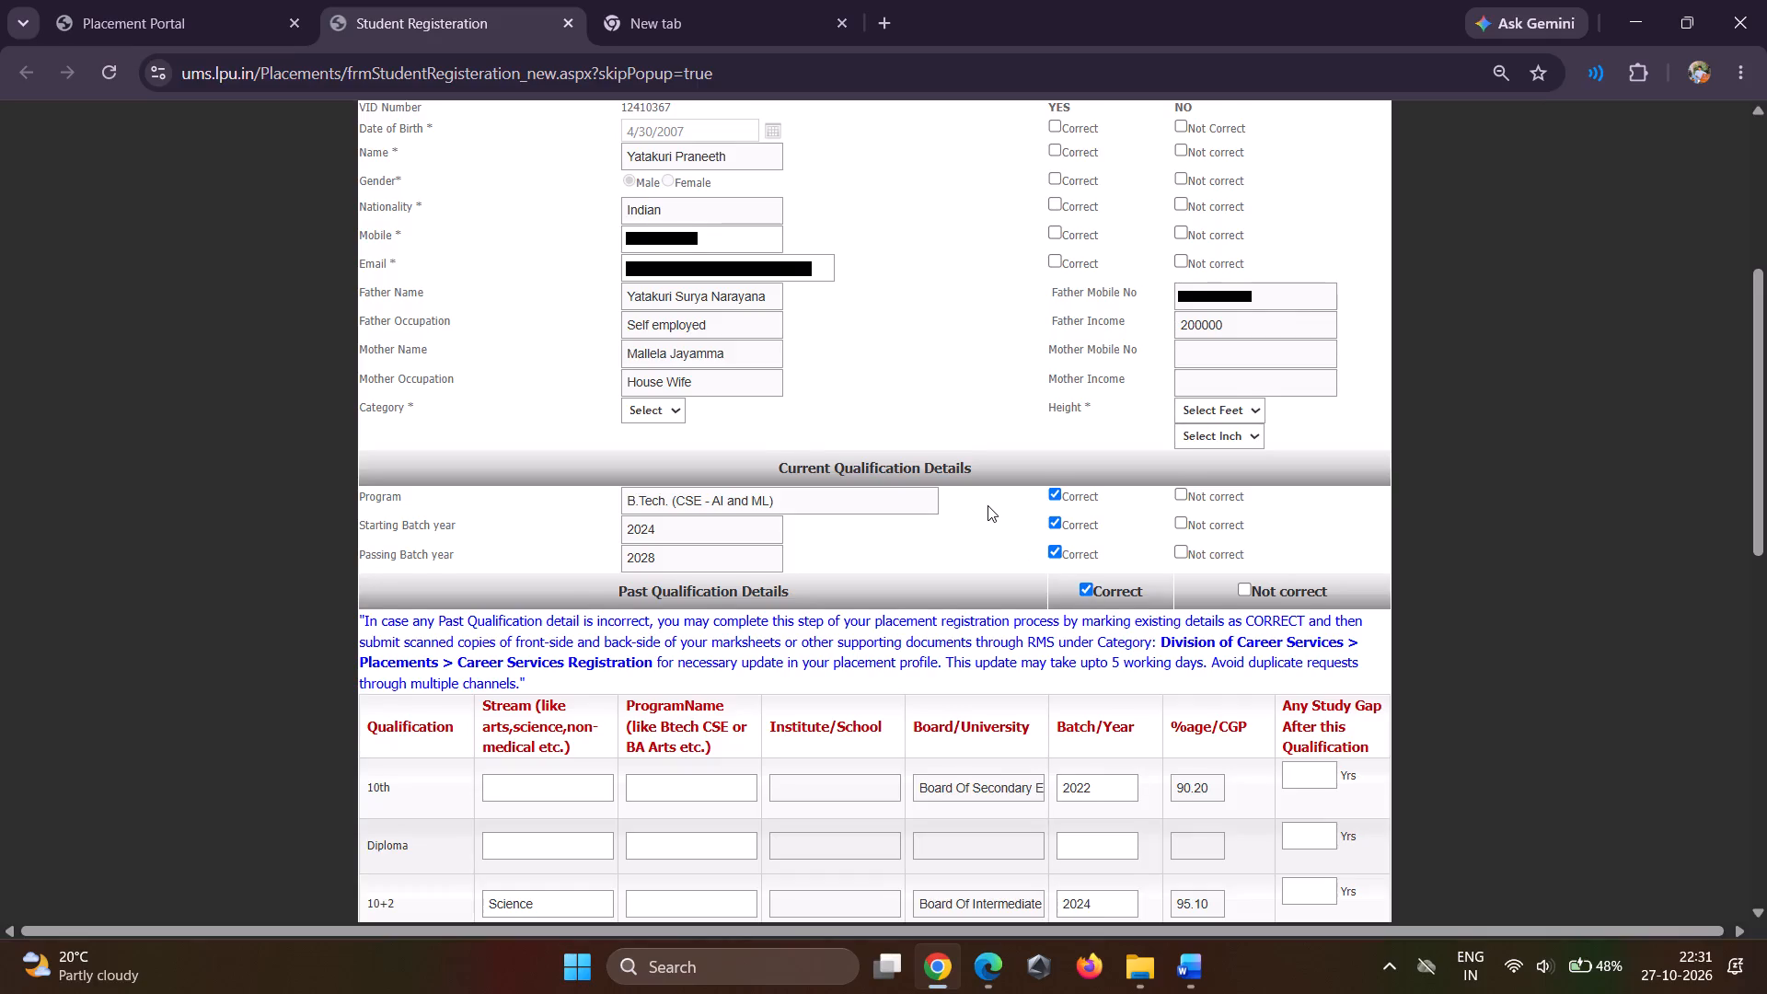
# Mark Date of Birth, Name, Gender, Nationality, Mobile and Email as Correct in the Personal Details section.
pyautogui.scroll(3, 987, 505)
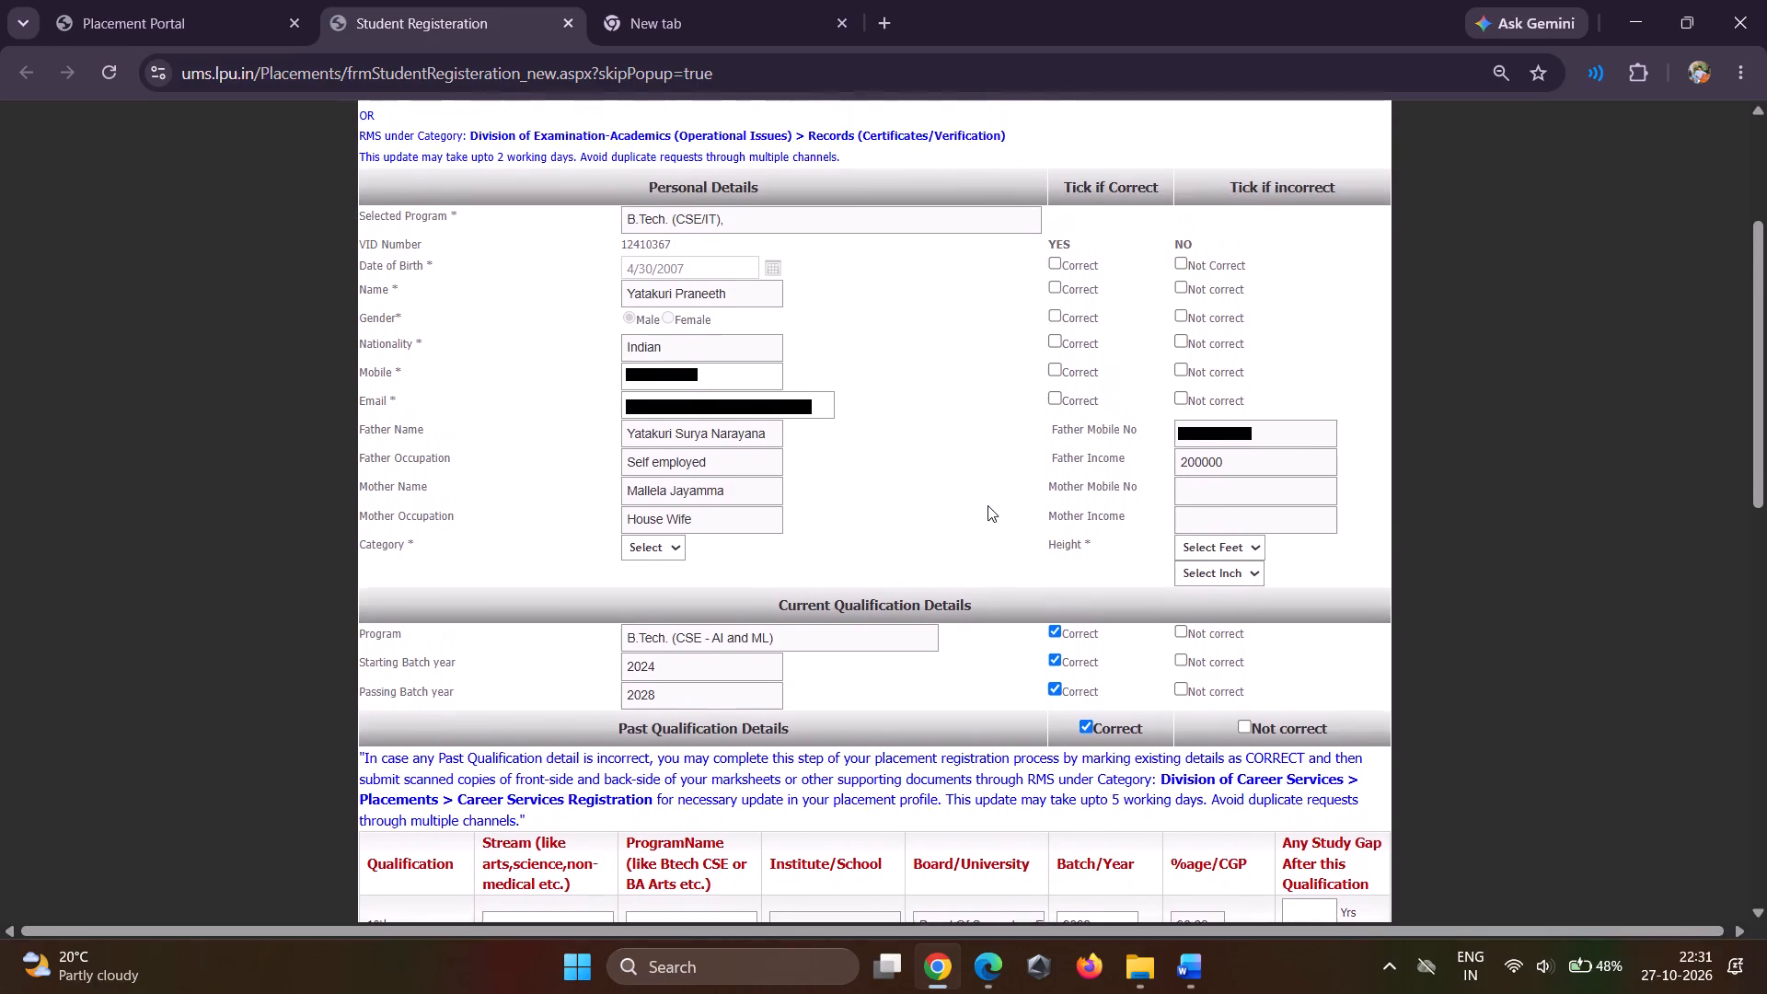
pyautogui.scroll(1, 987, 505)
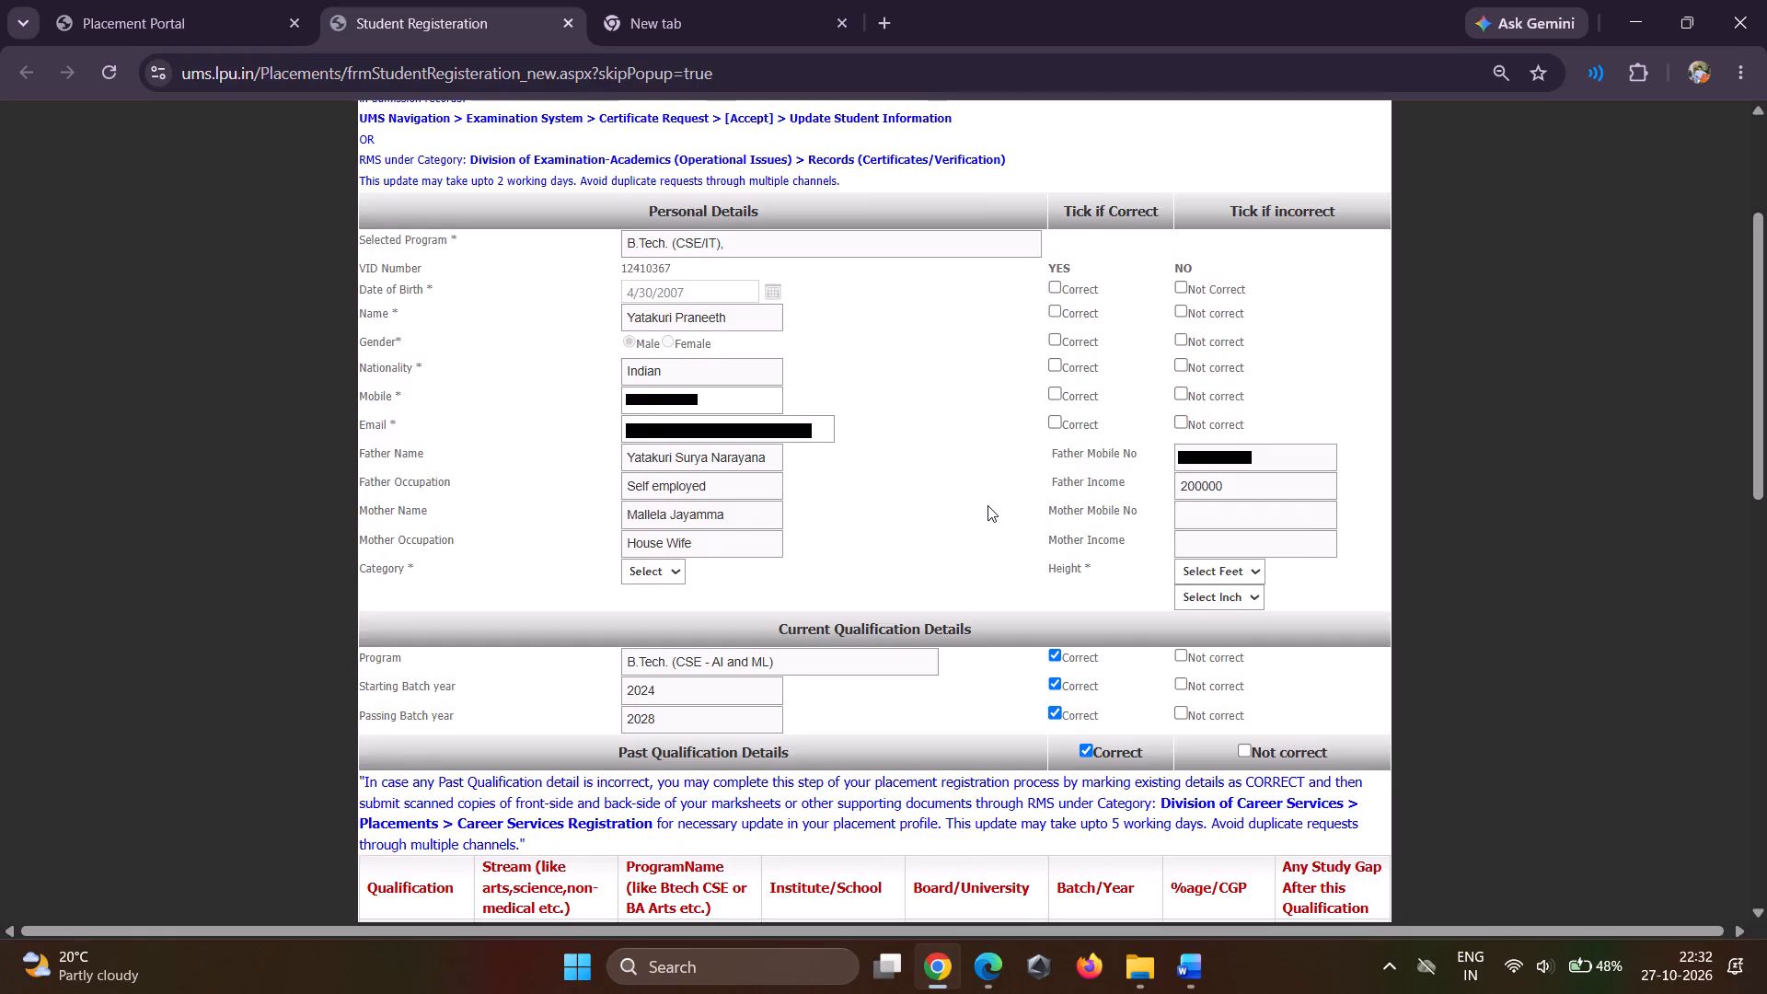
pyautogui.scroll(1, 987, 505)
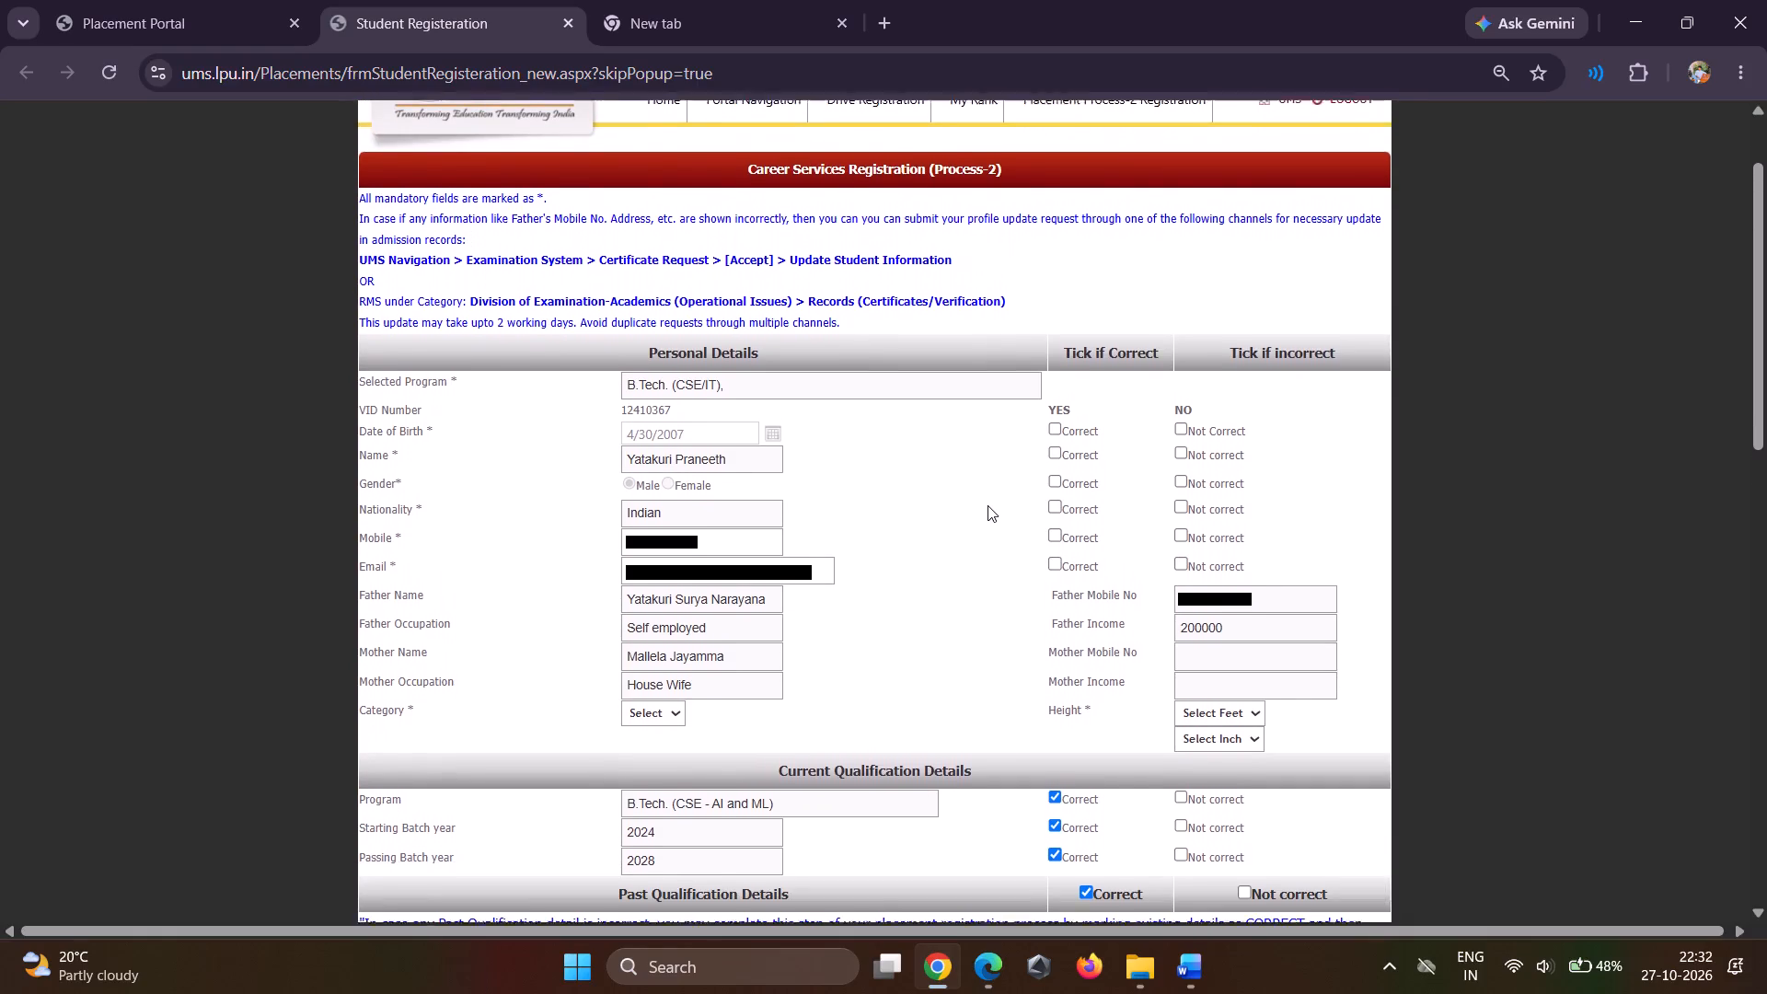
pyautogui.scroll(1, 987, 505)
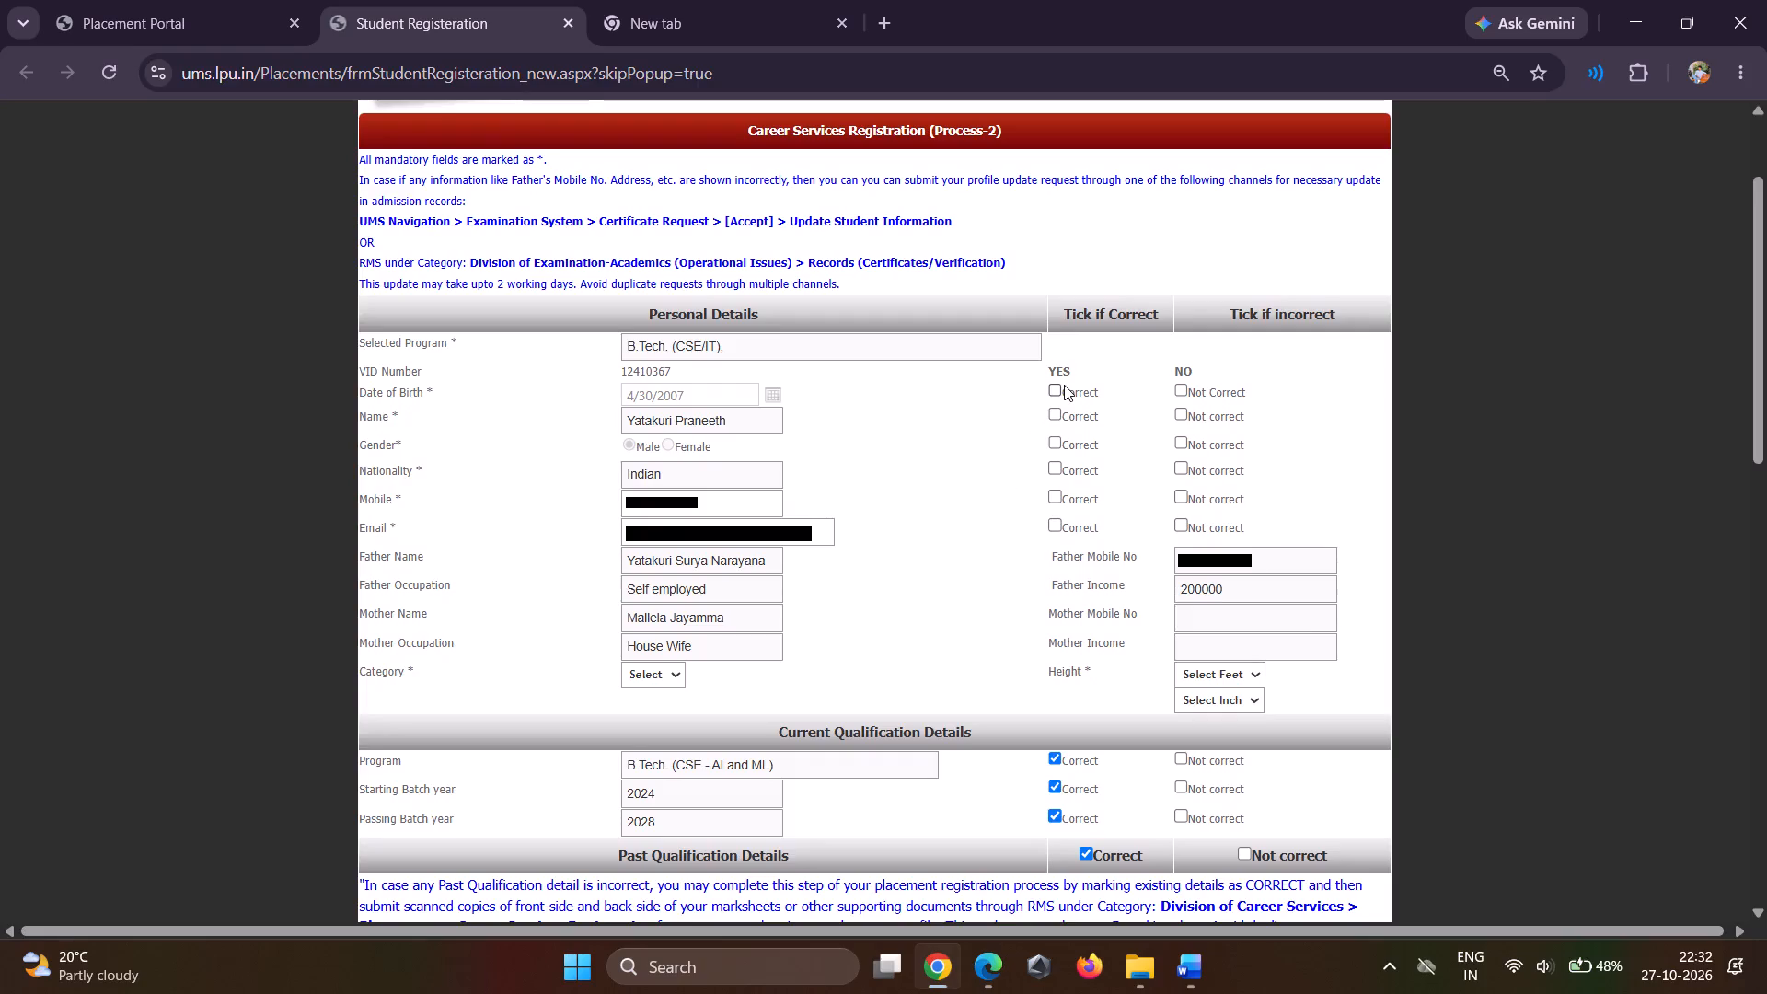
pyautogui.click(1059, 386)
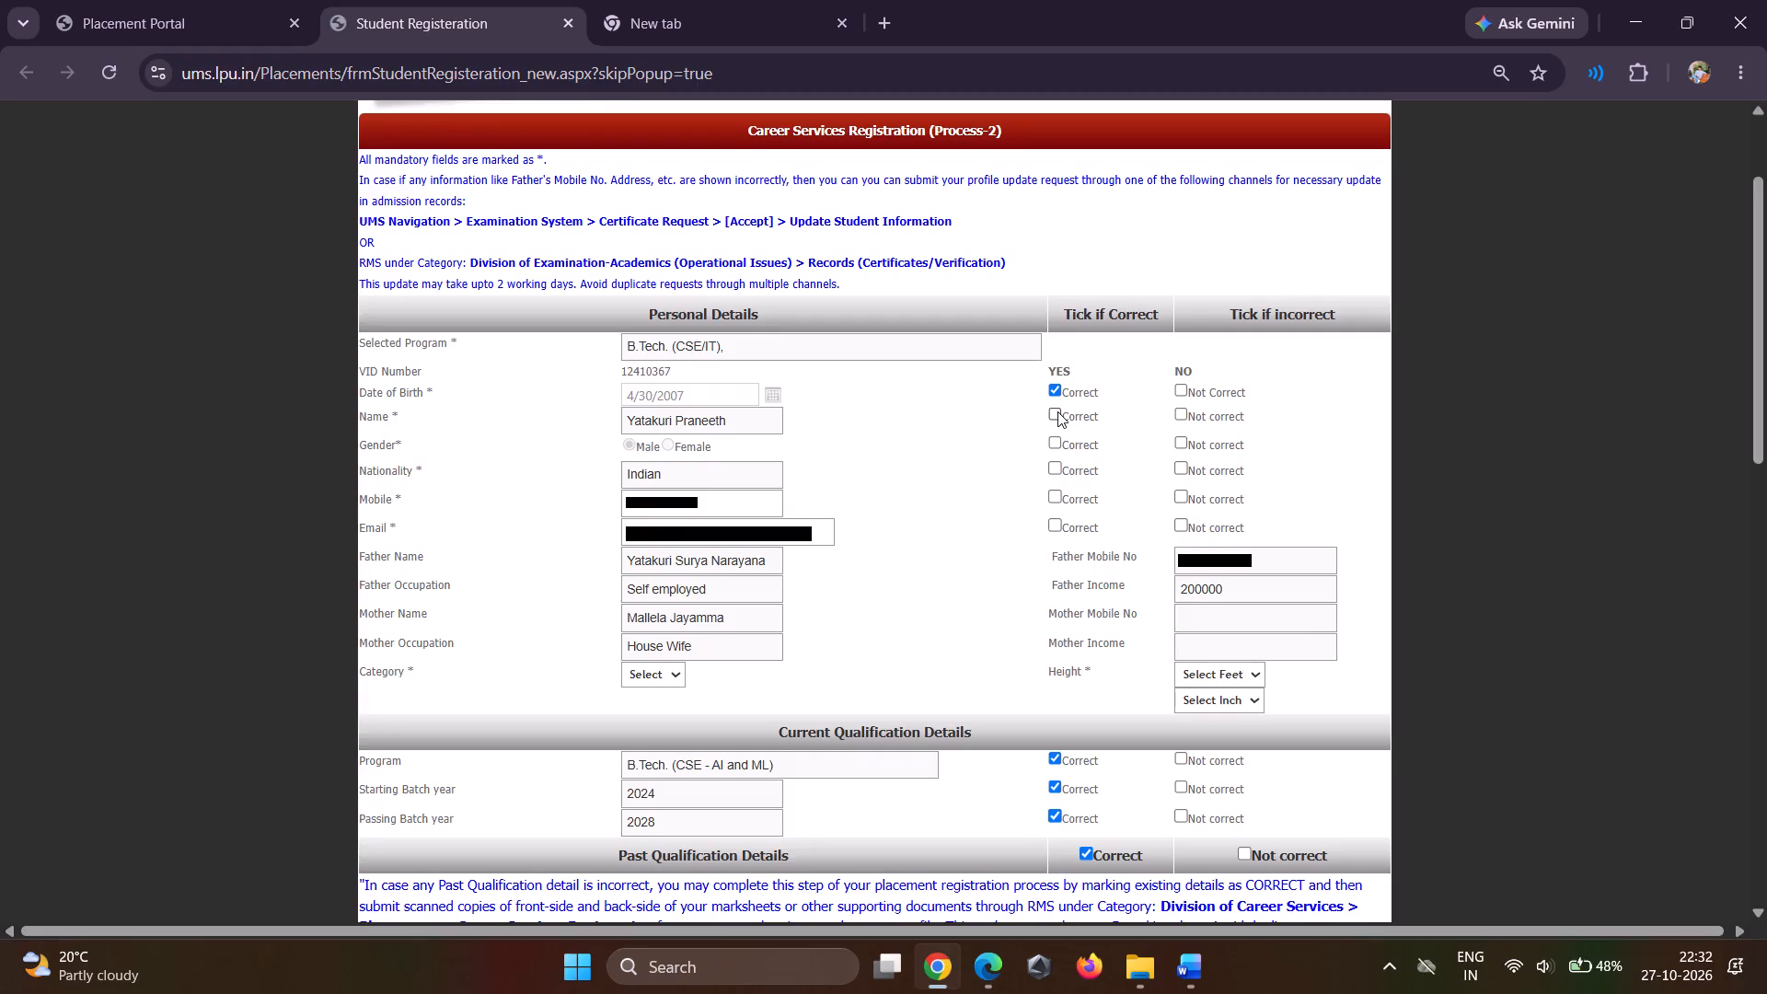
pyautogui.click(1057, 411)
pyautogui.click(1055, 442)
pyautogui.click(1048, 469)
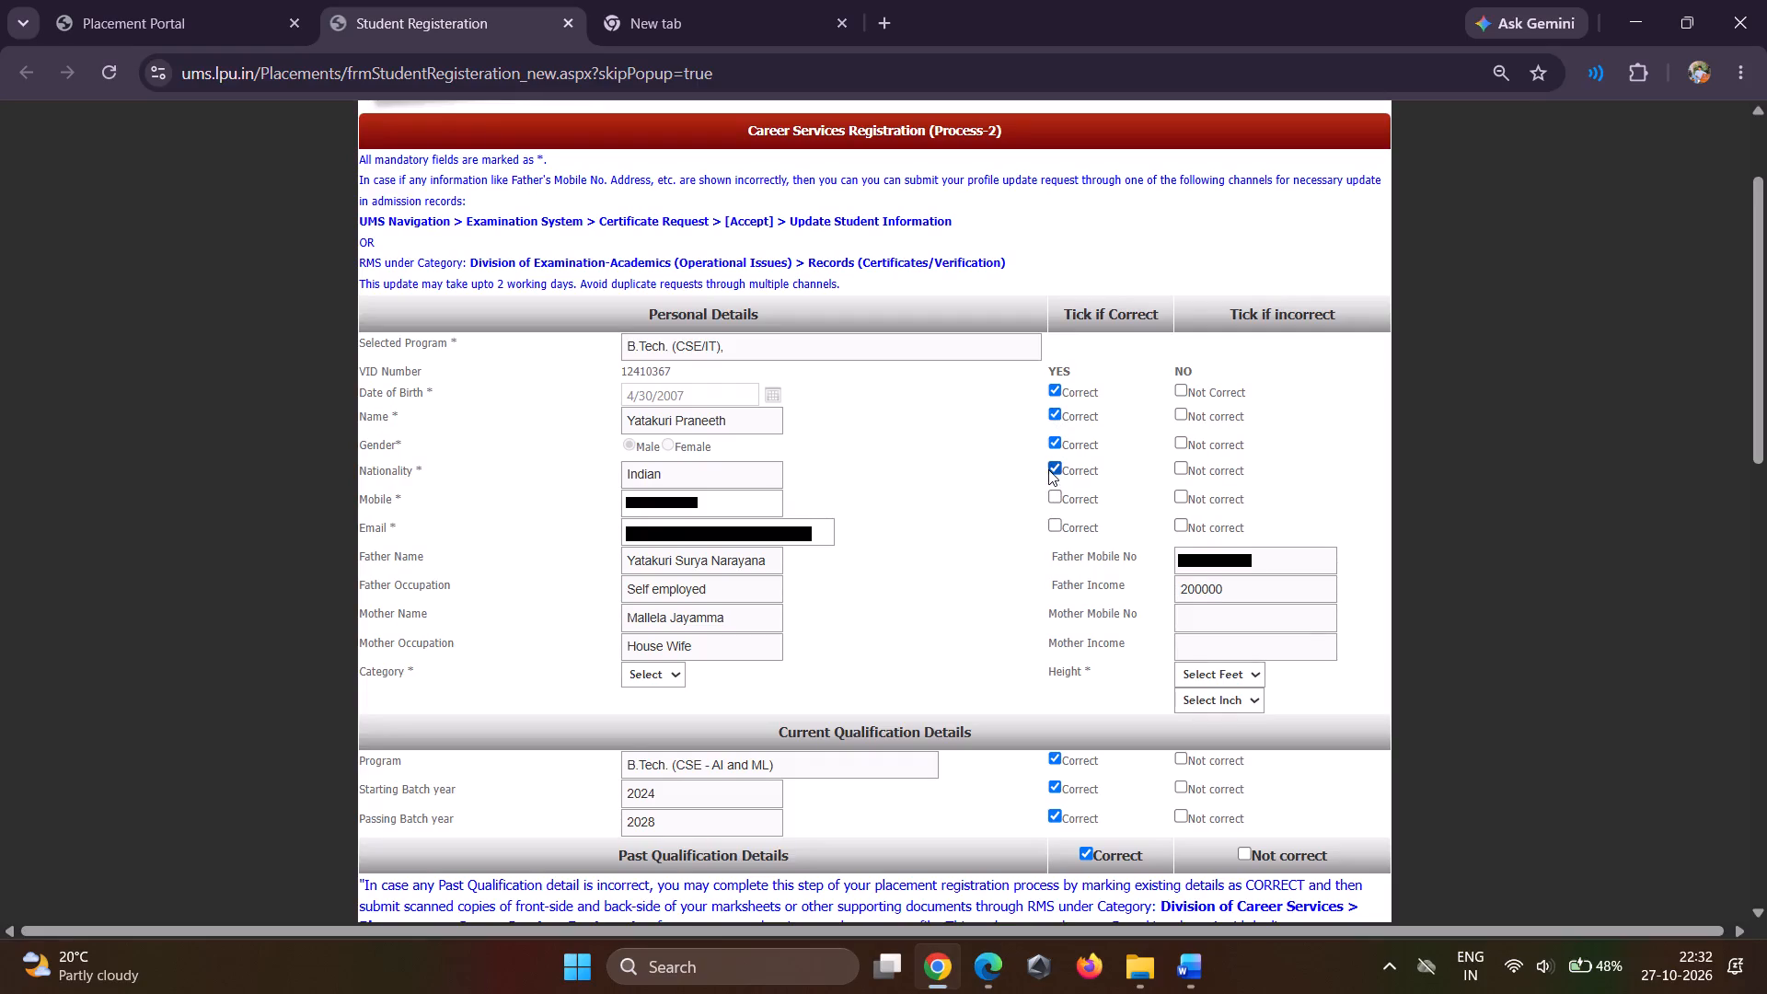
pyautogui.click(1047, 486)
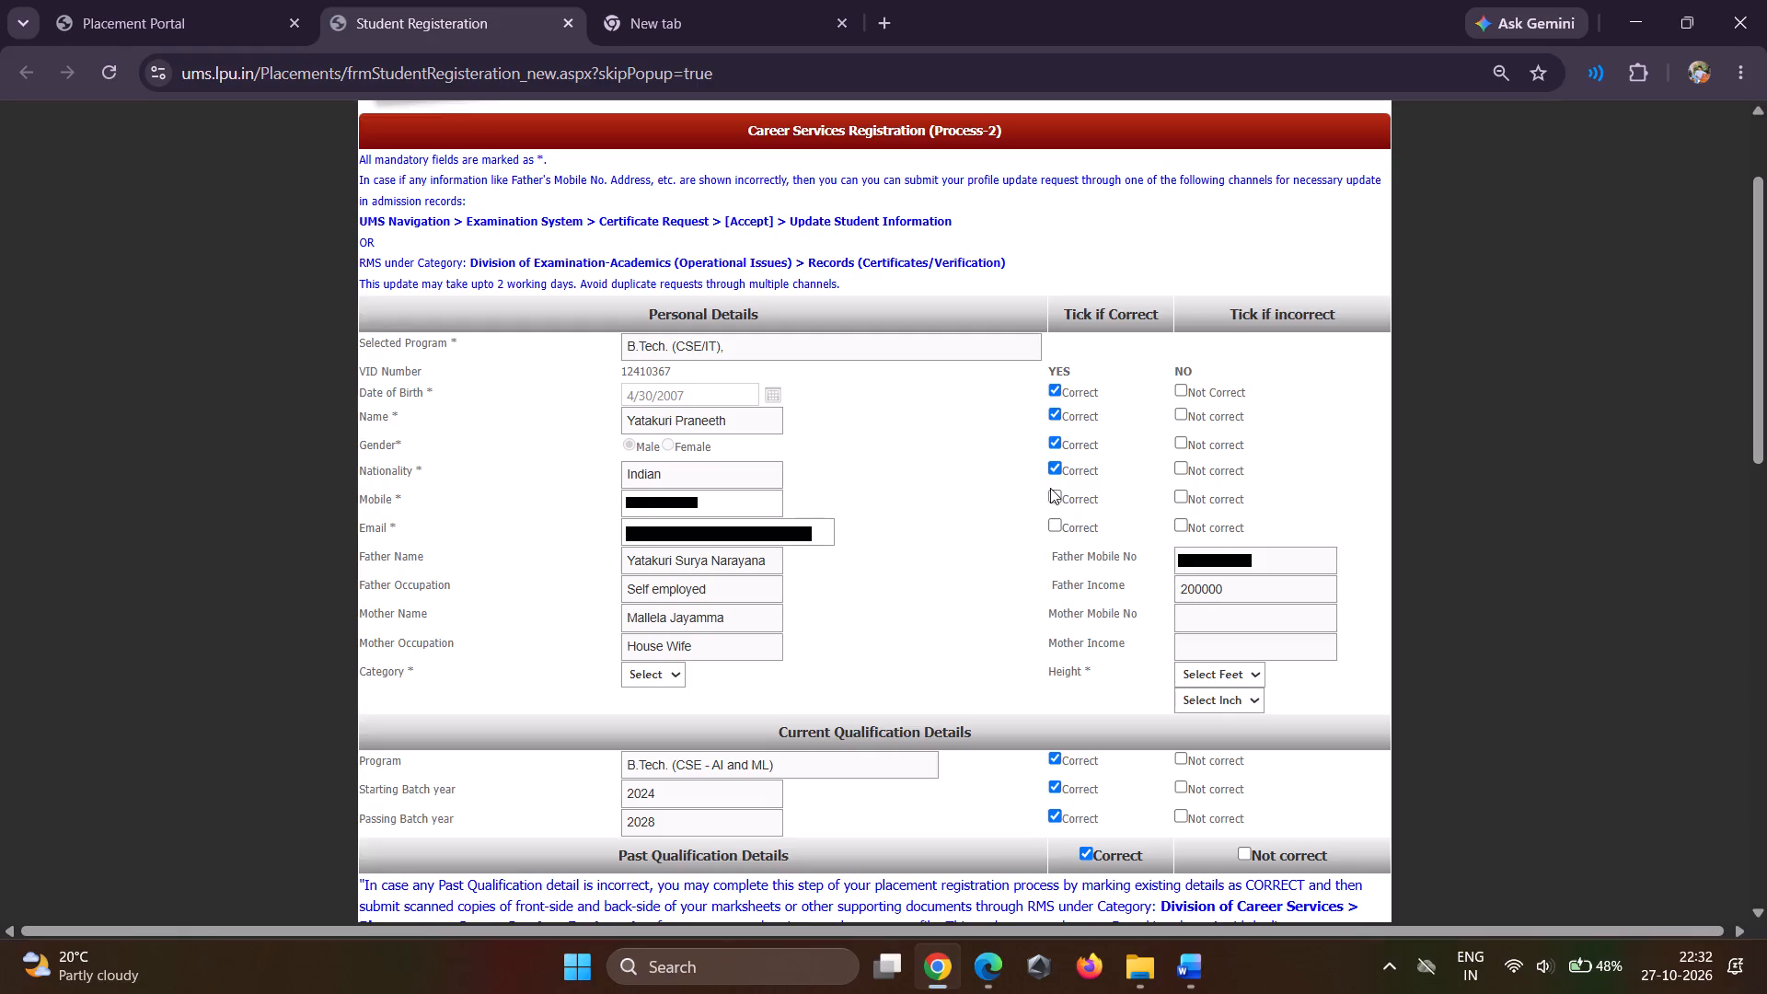
pyautogui.click(1055, 491)
pyautogui.scroll(-1, 1055, 491)
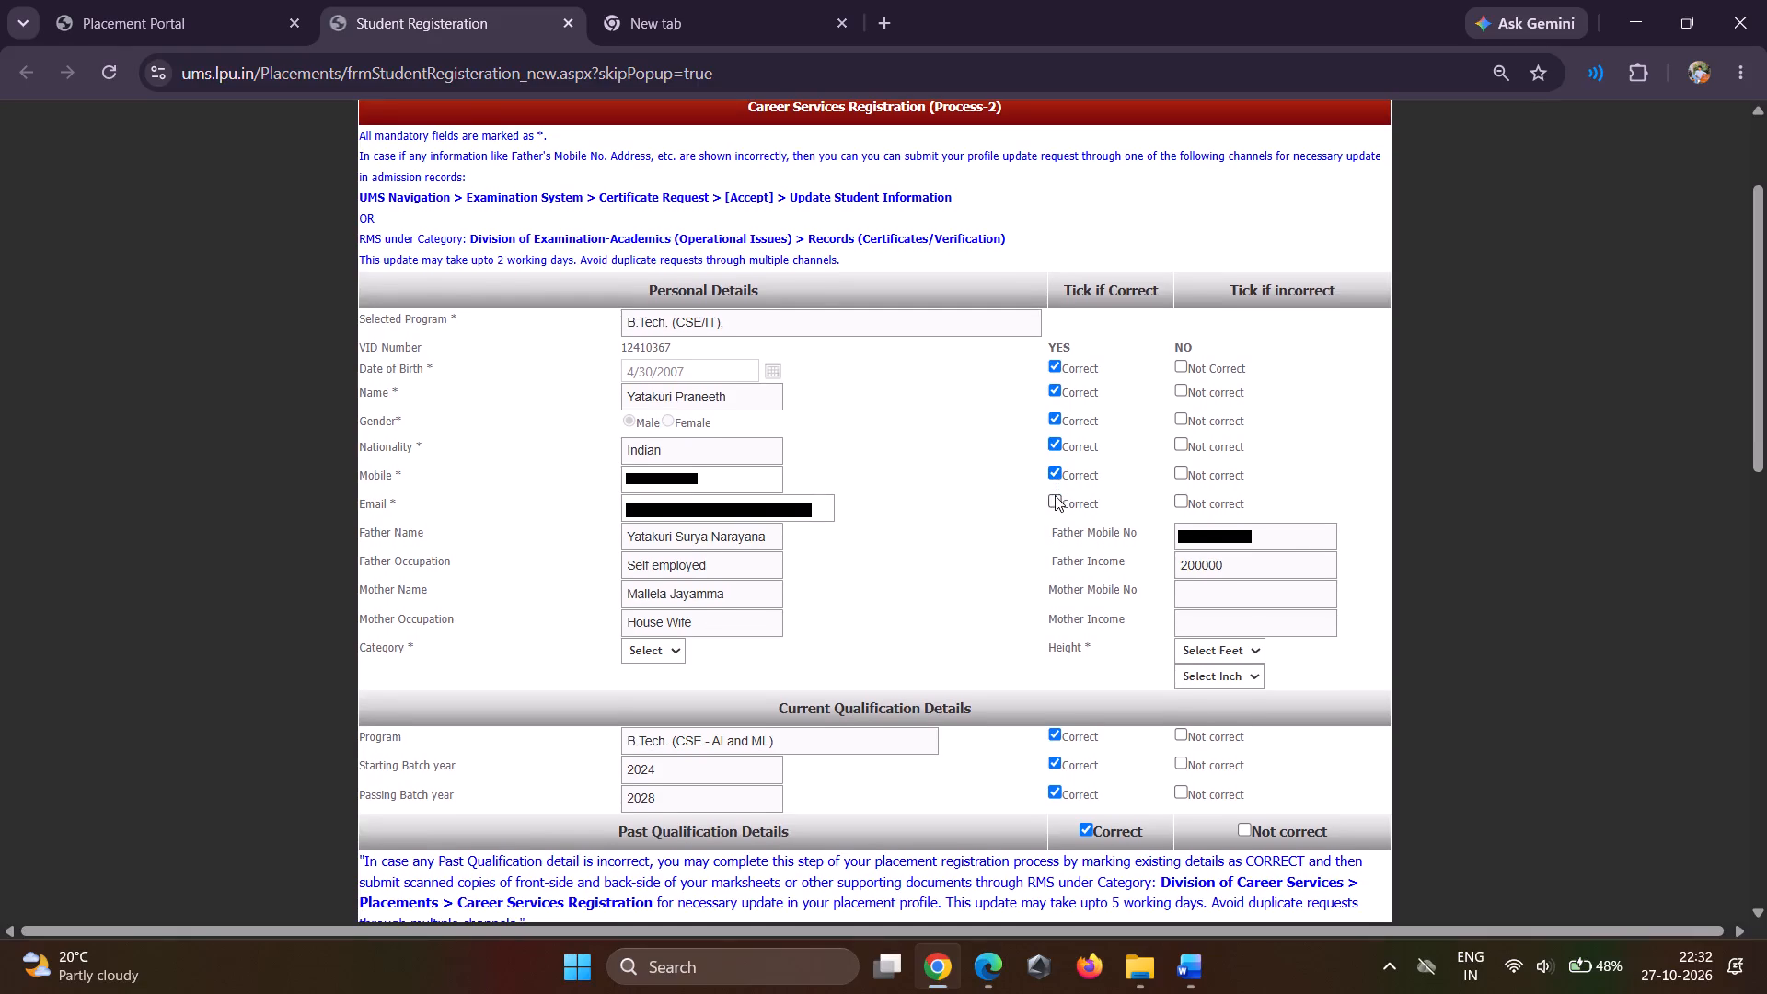
pyautogui.click(1057, 497)
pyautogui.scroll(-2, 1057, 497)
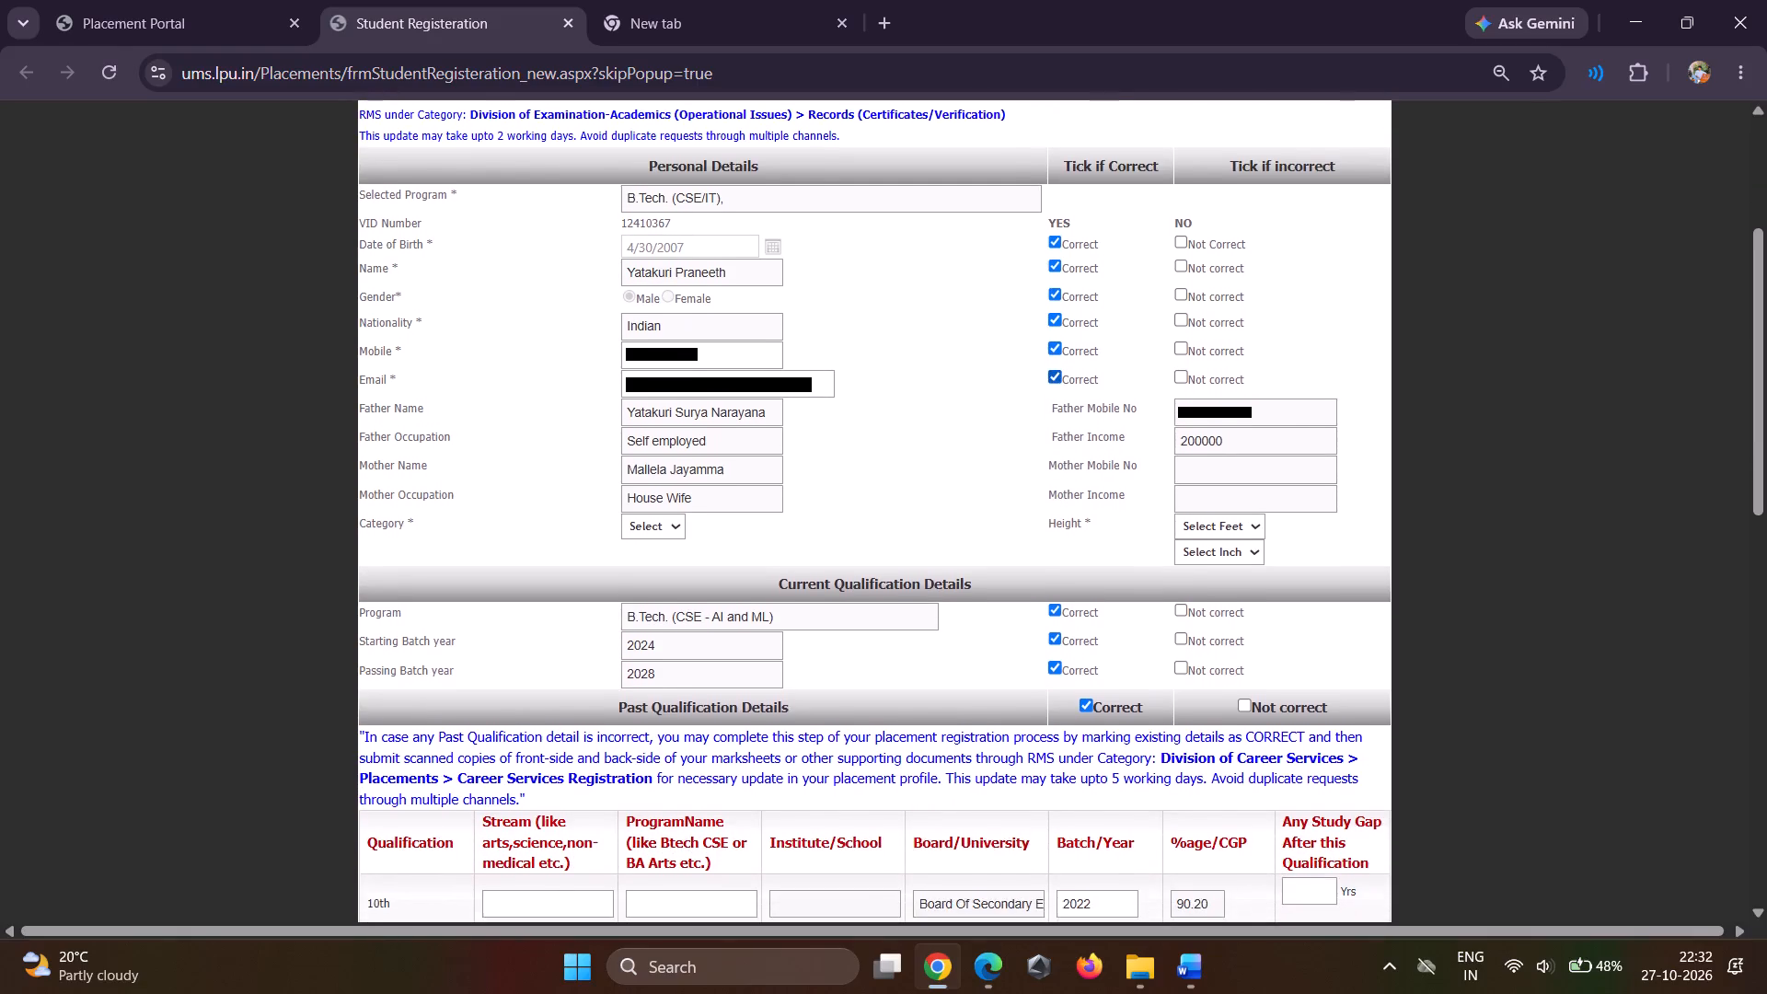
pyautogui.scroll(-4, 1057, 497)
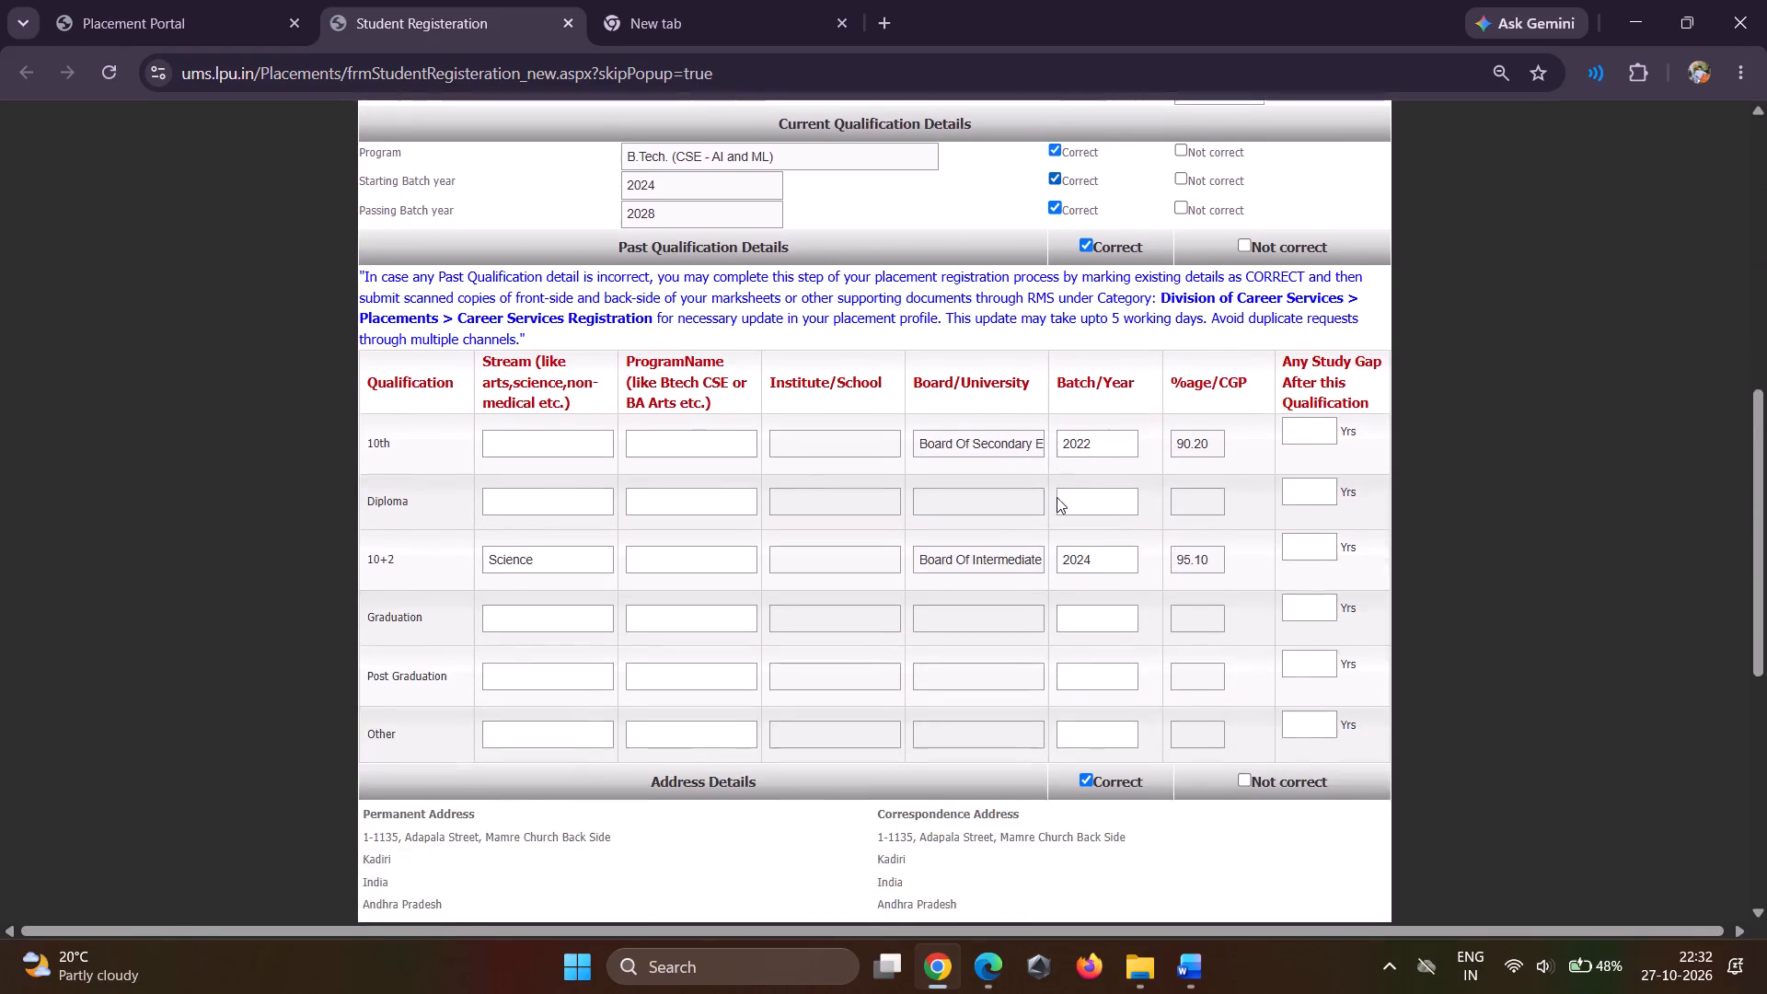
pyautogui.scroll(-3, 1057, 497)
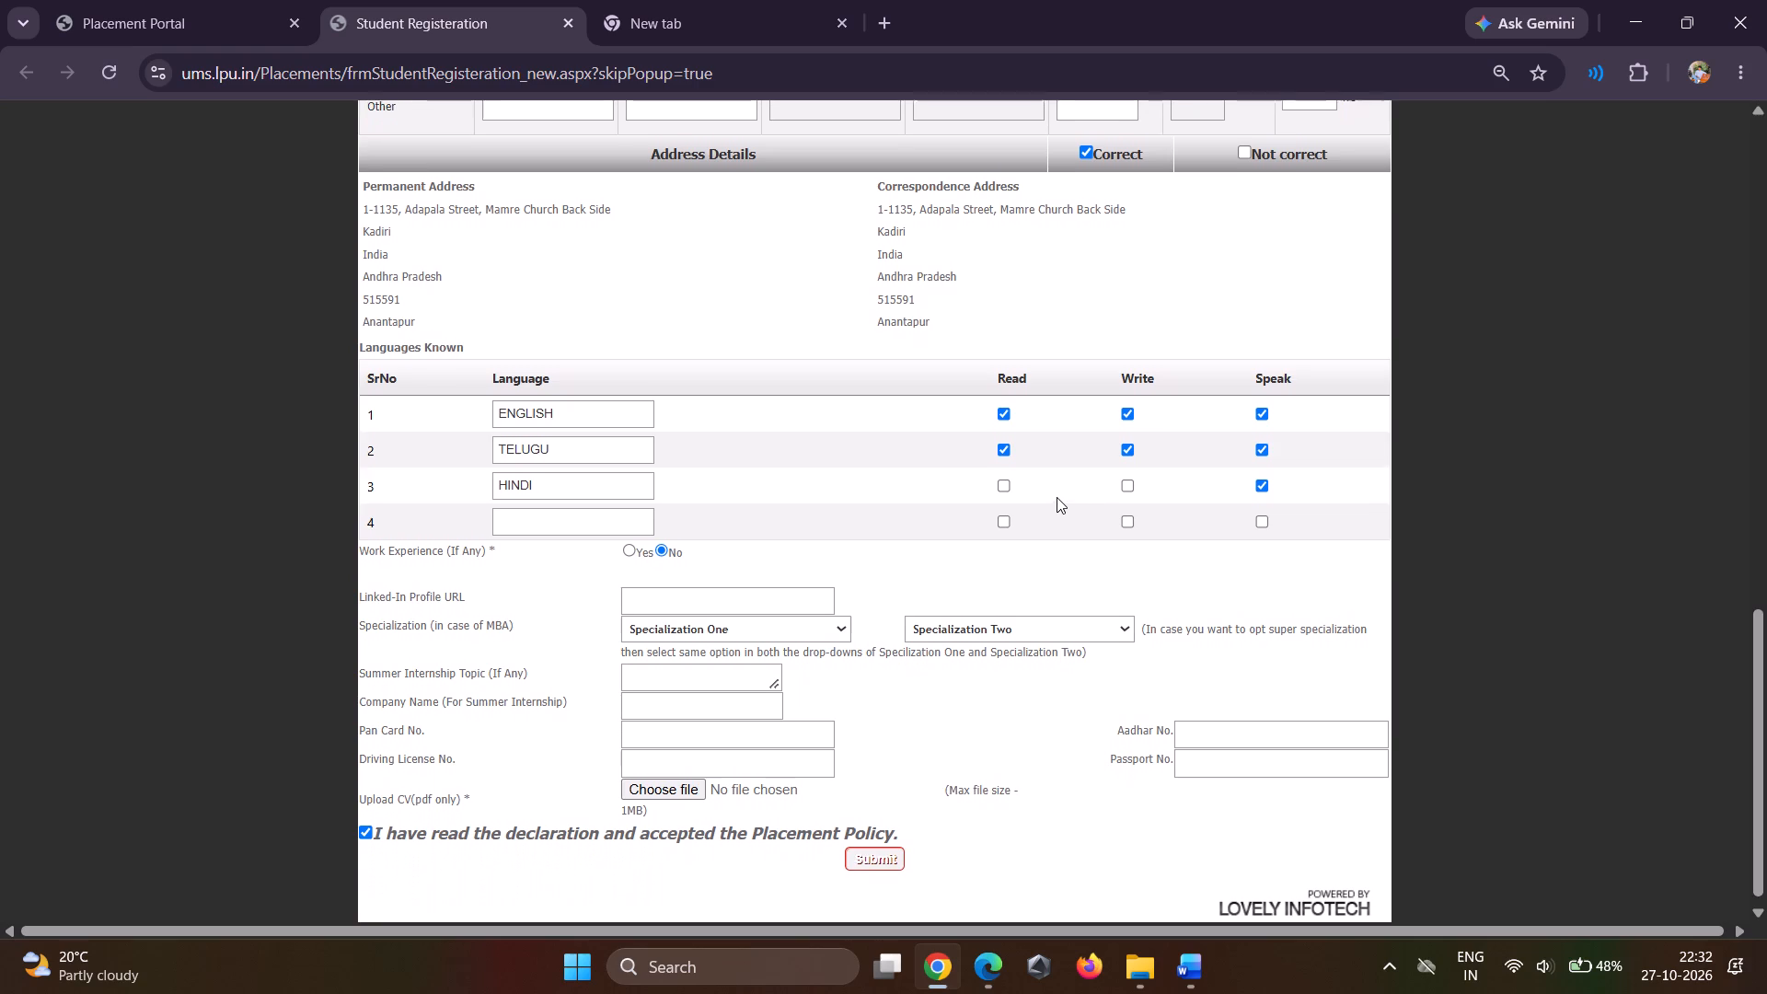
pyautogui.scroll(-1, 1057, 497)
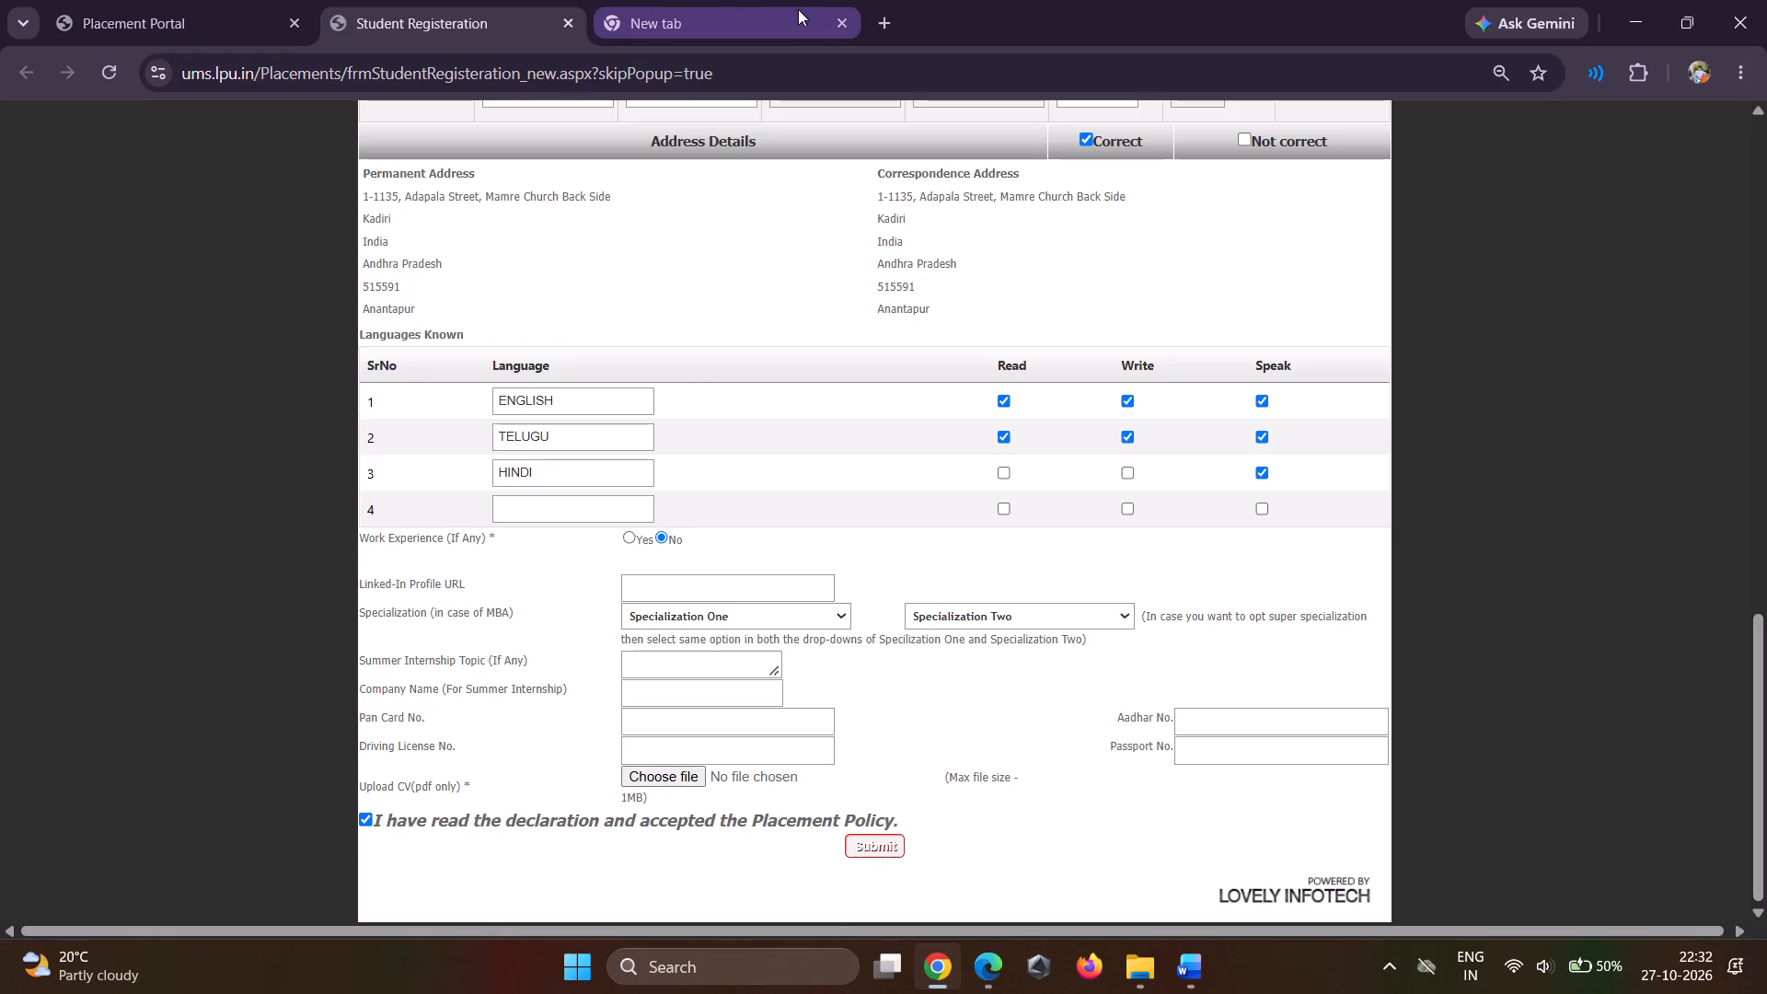
# Close the empty browser tab, return to the Placement Portal tab, dismiss its Pending Details notice and open Placement Process-2 Registration.
pyautogui.click(843, 21)
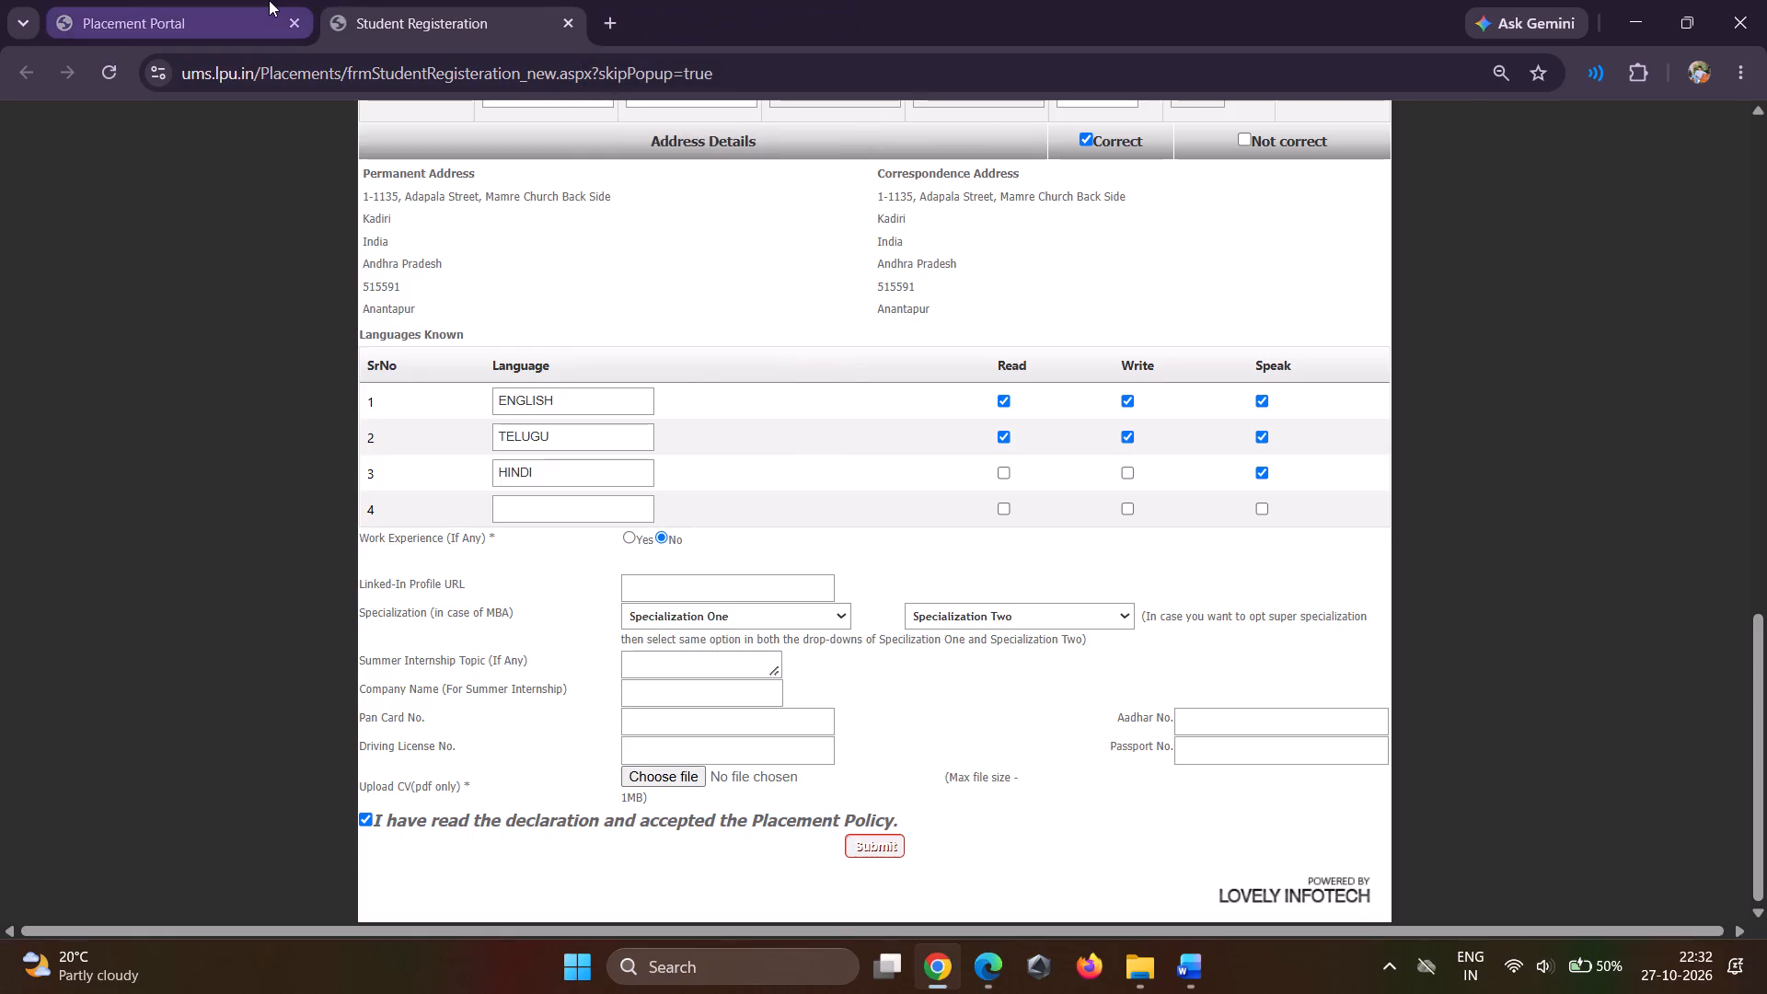
pyautogui.click(269, 0)
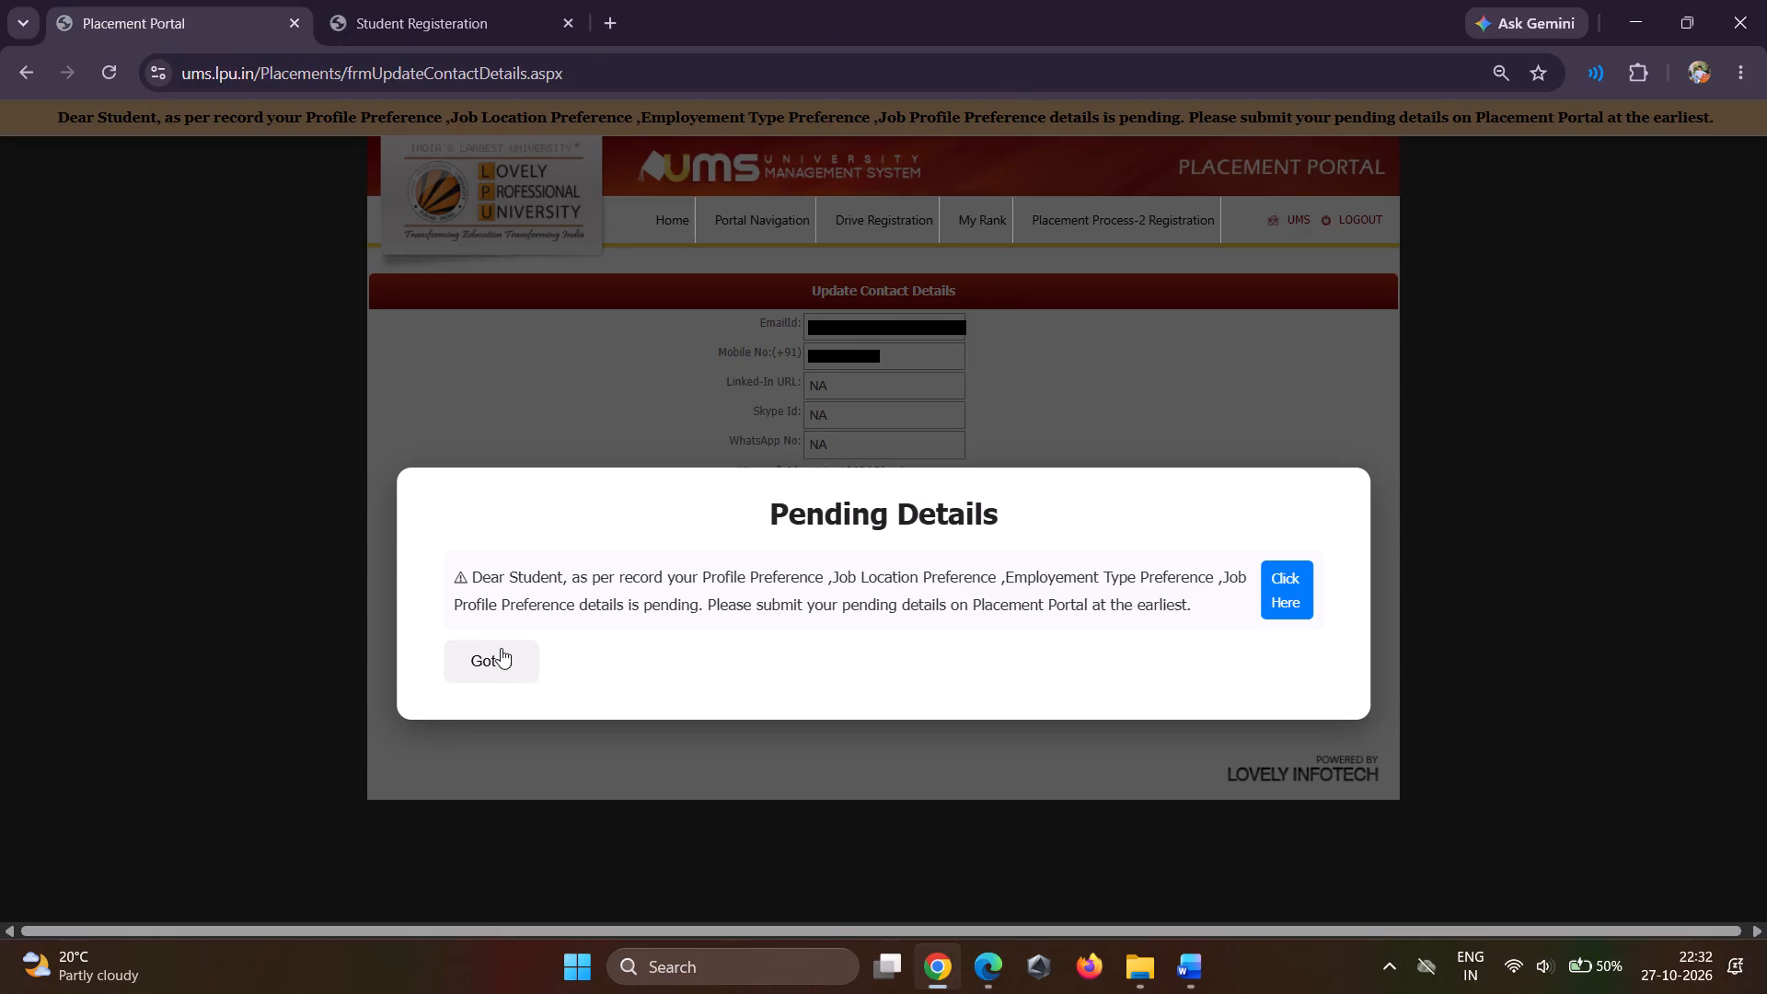
pyautogui.click(501, 653)
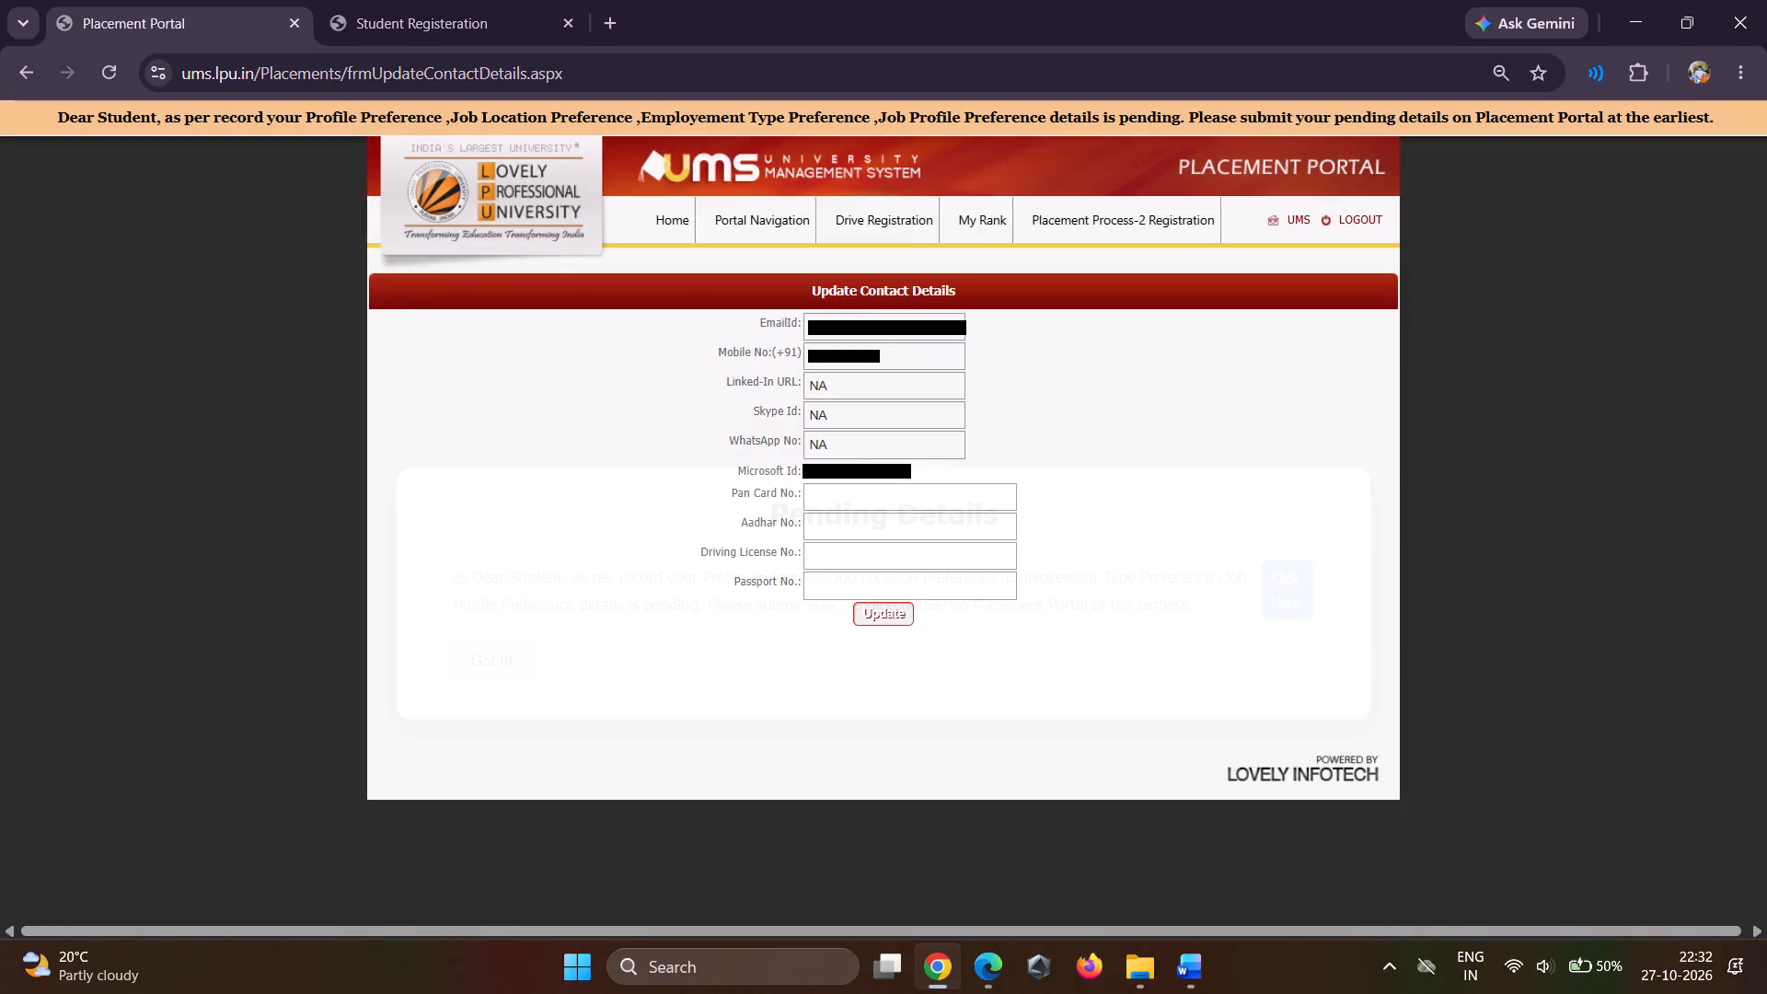
pyautogui.click(1062, 228)
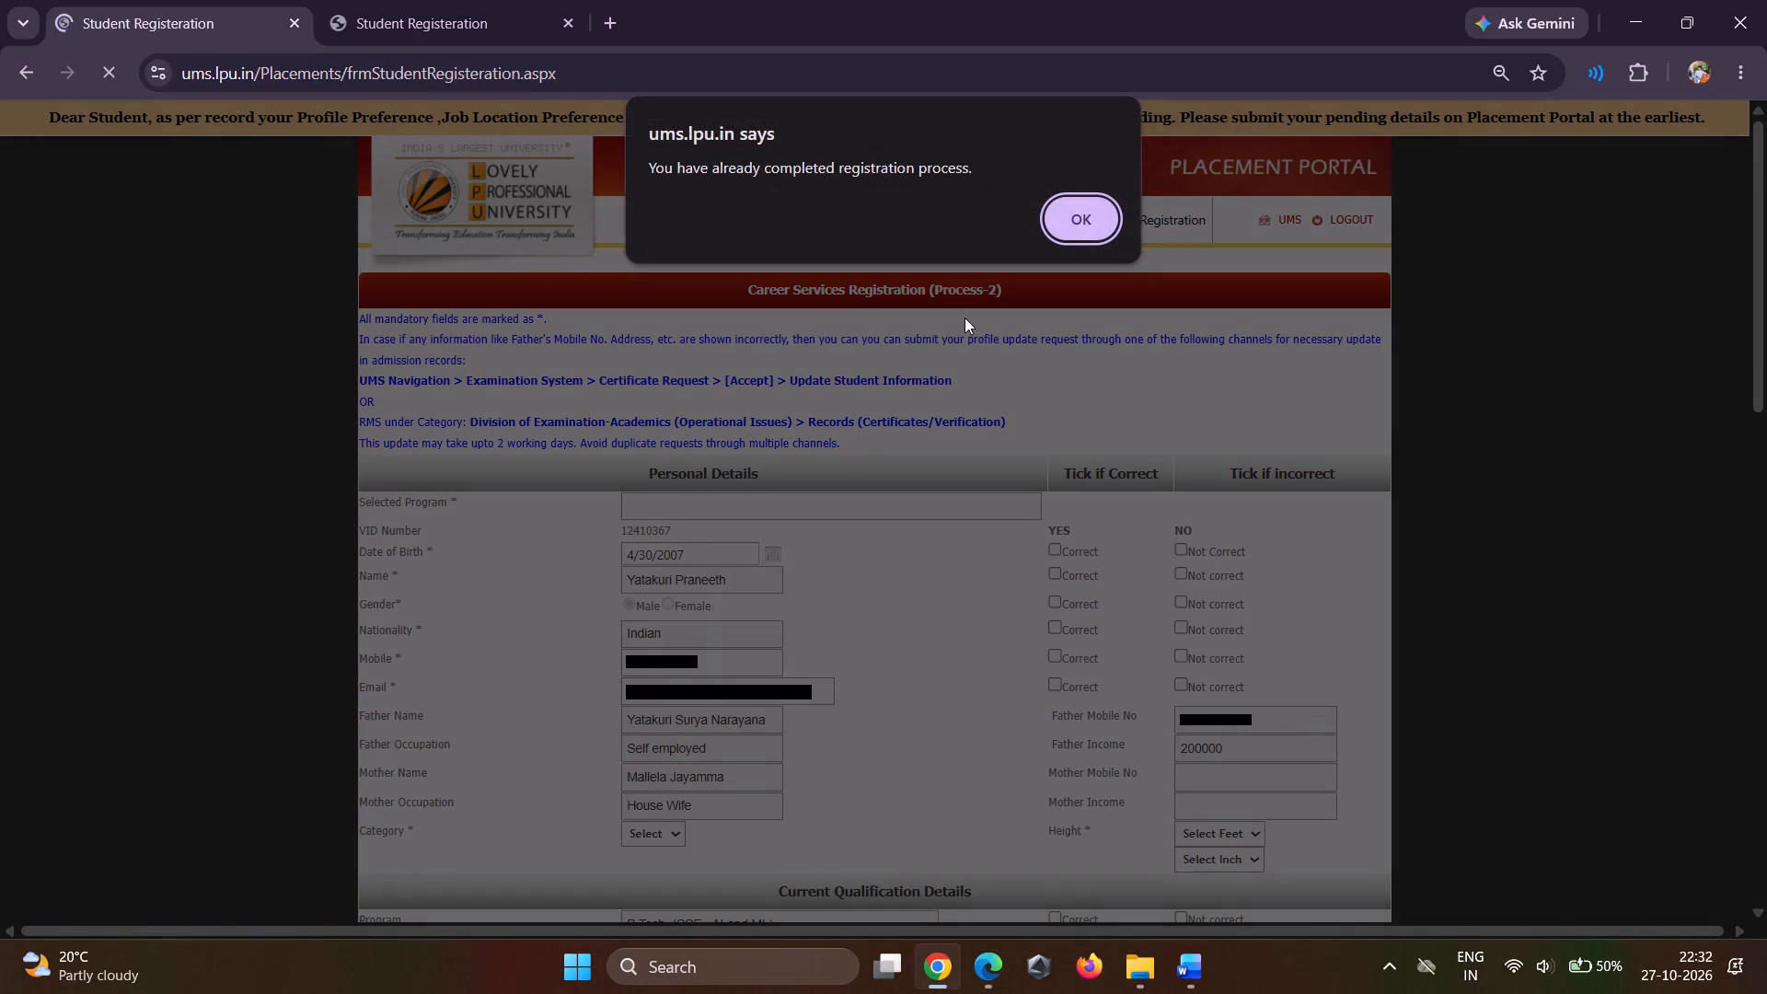
# Dismiss the registration alert and close both Student Registeration tabs.
pyautogui.click(1063, 233)
pyautogui.scroll(-9, 666, 699)
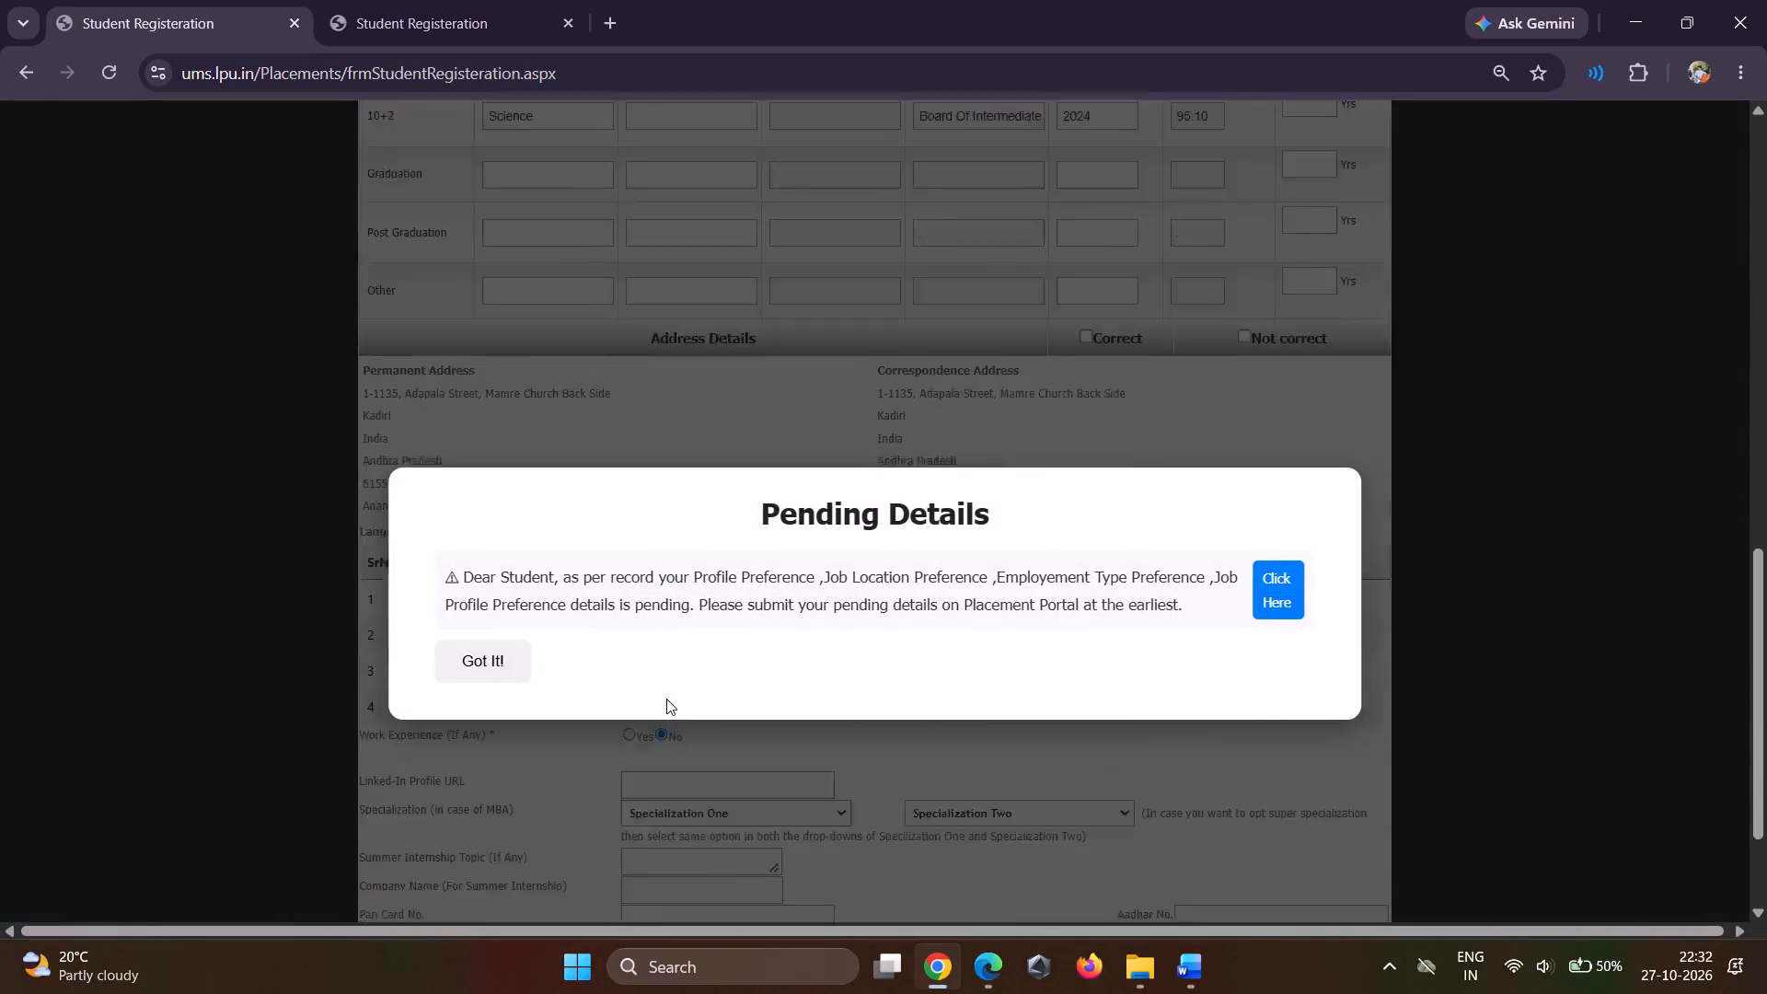
pyautogui.click(299, 27)
pyautogui.click(289, 20)
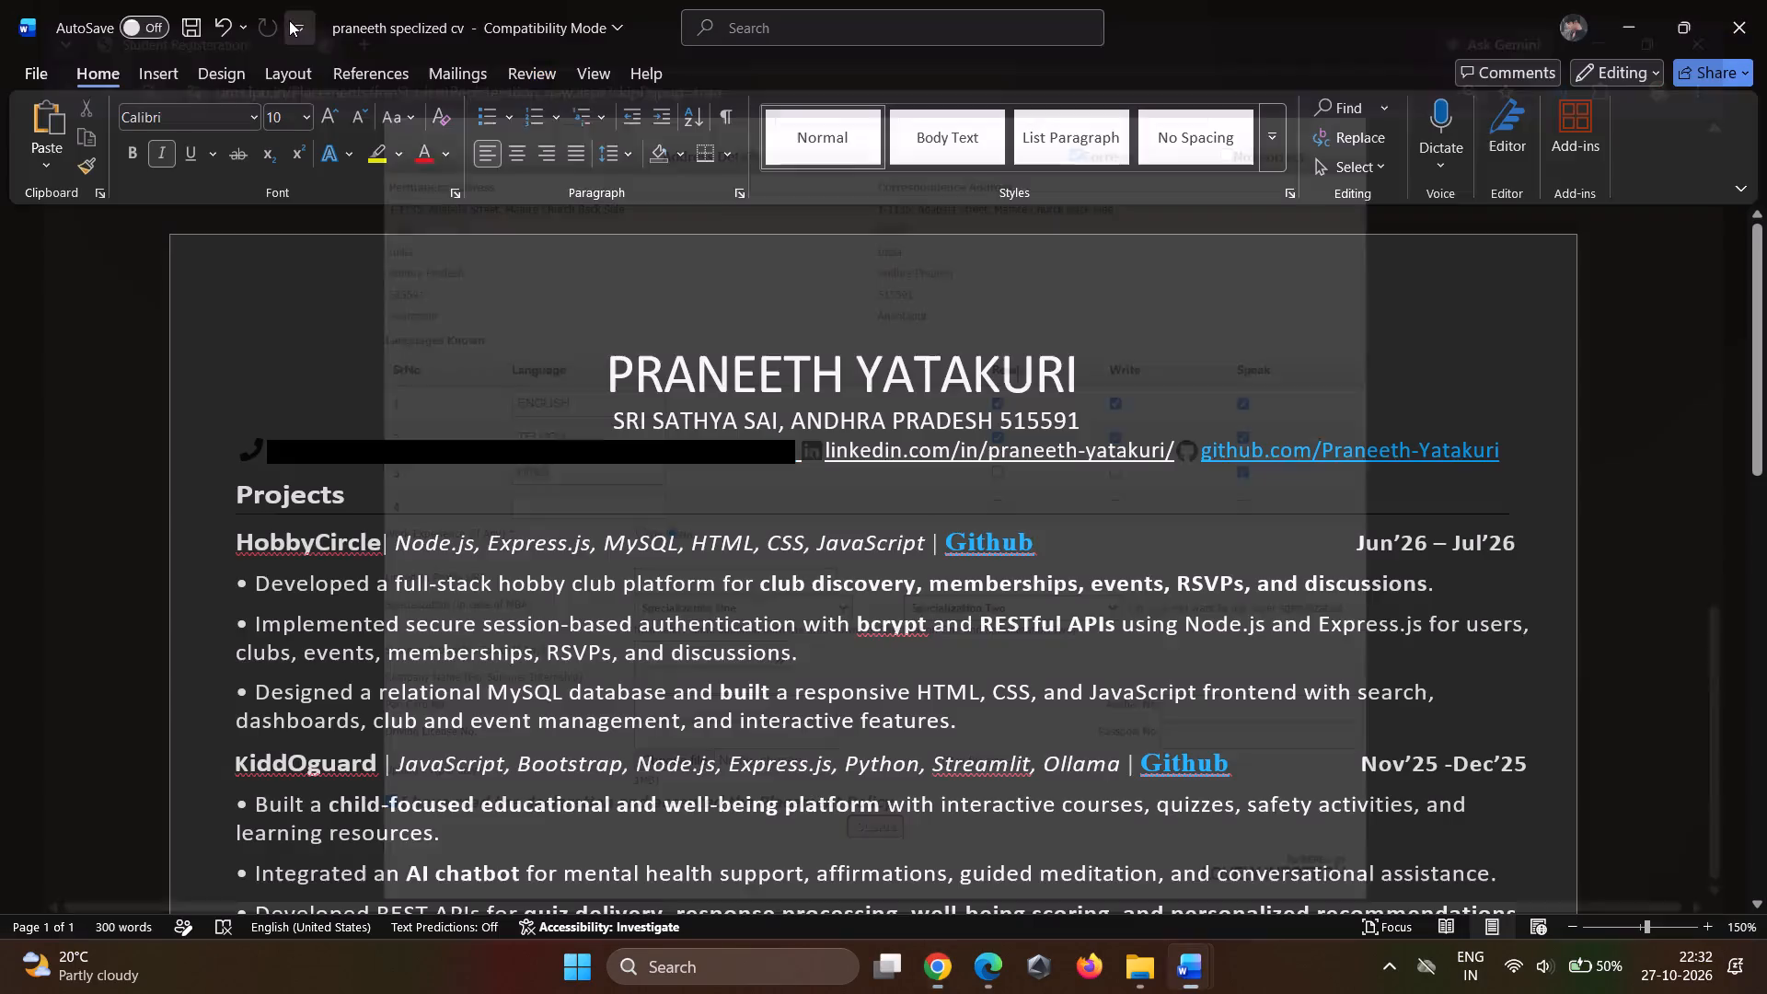
# Close the specialized CV and the general CV documents in Word, saving the changes to each in the my cv's folder.
pyautogui.click(1766, 2)
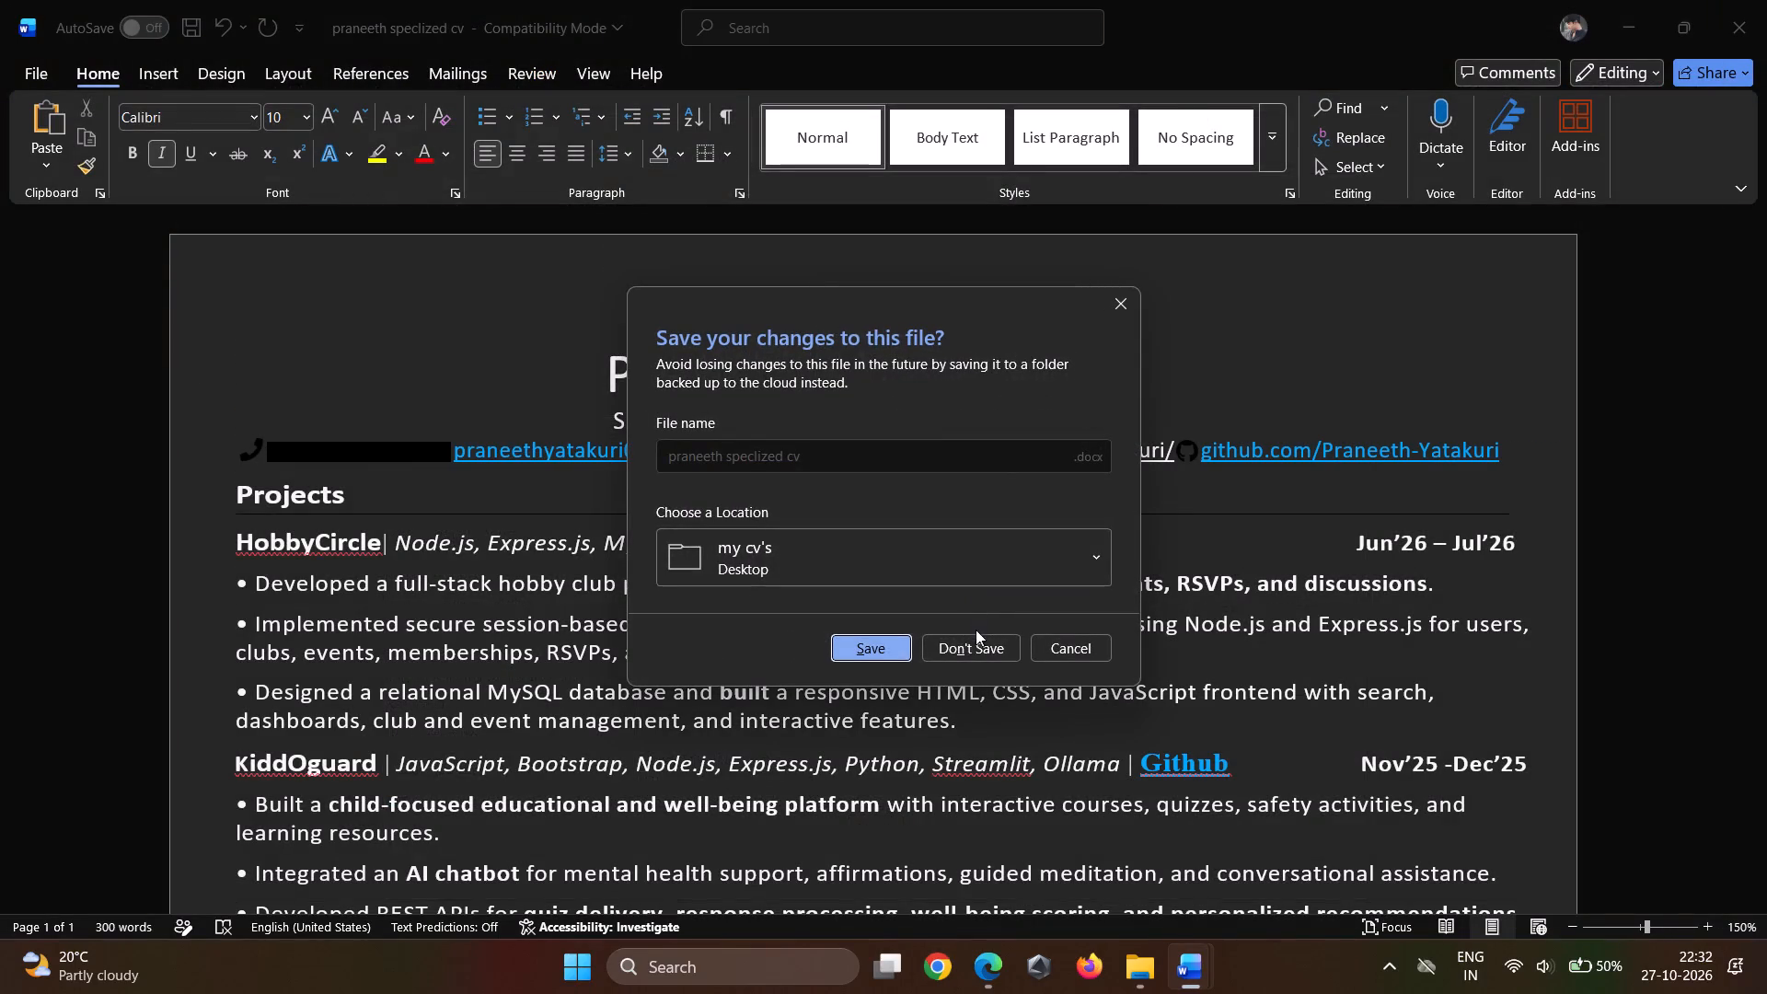
pyautogui.click(870, 642)
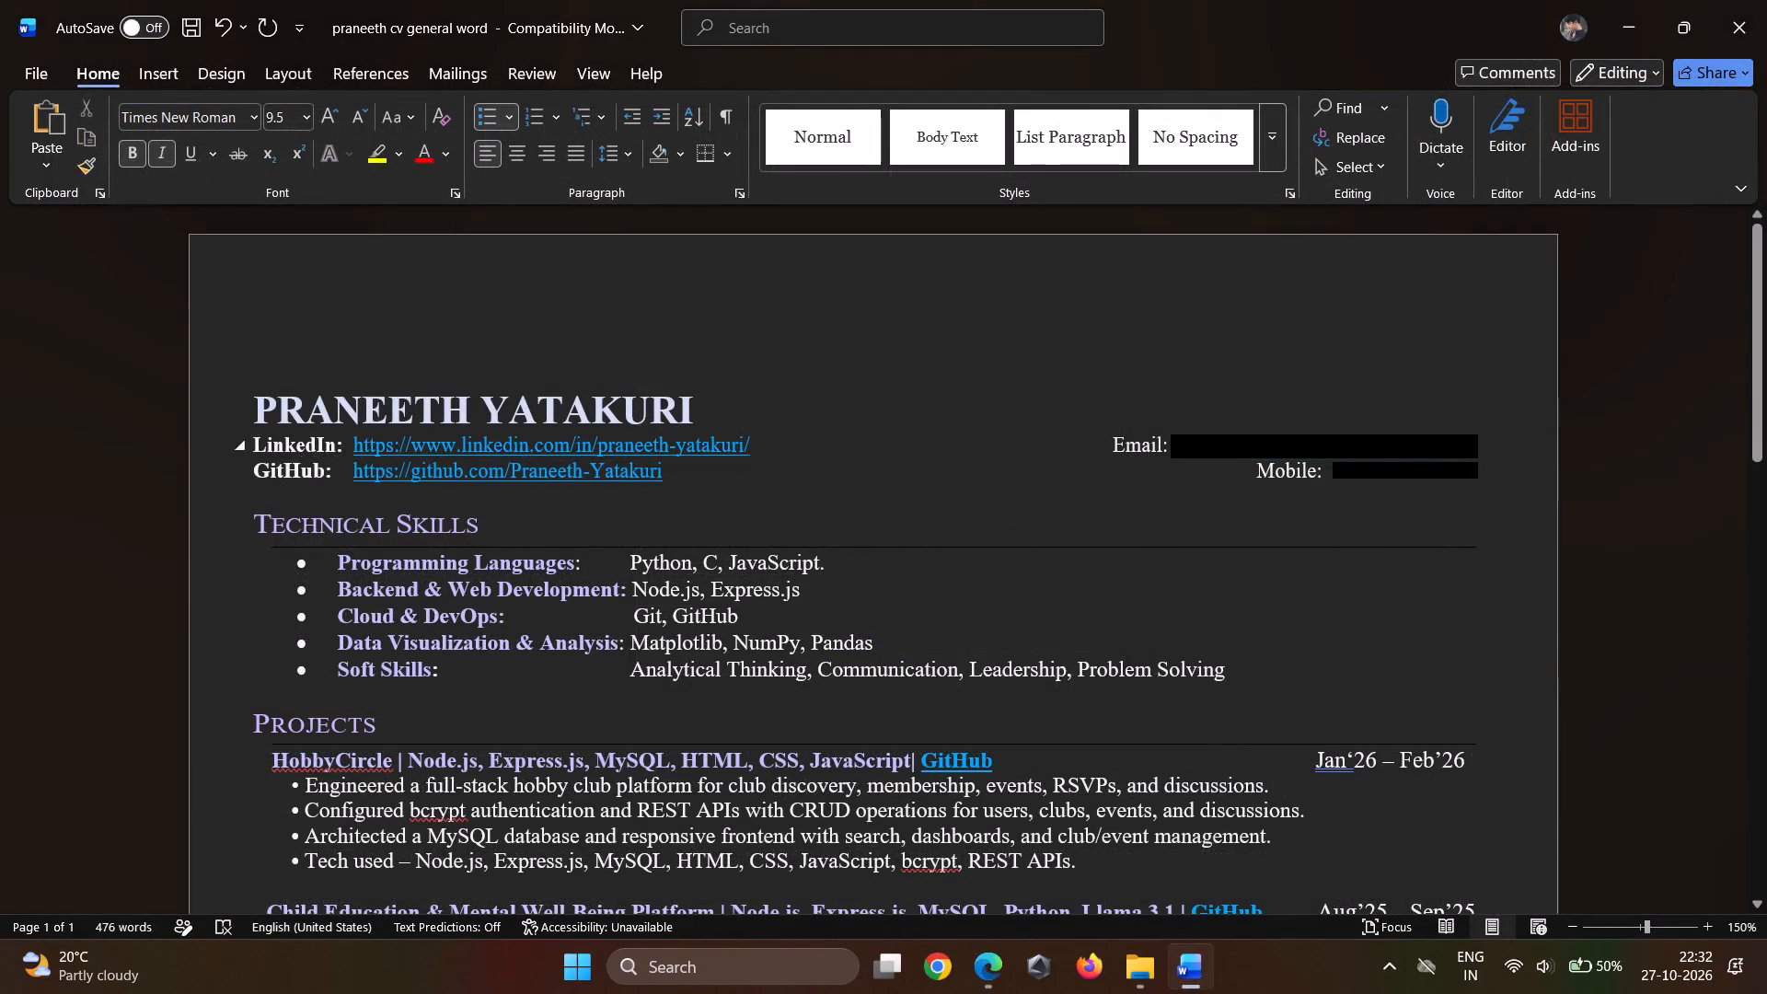
pyautogui.click(1736, 12)
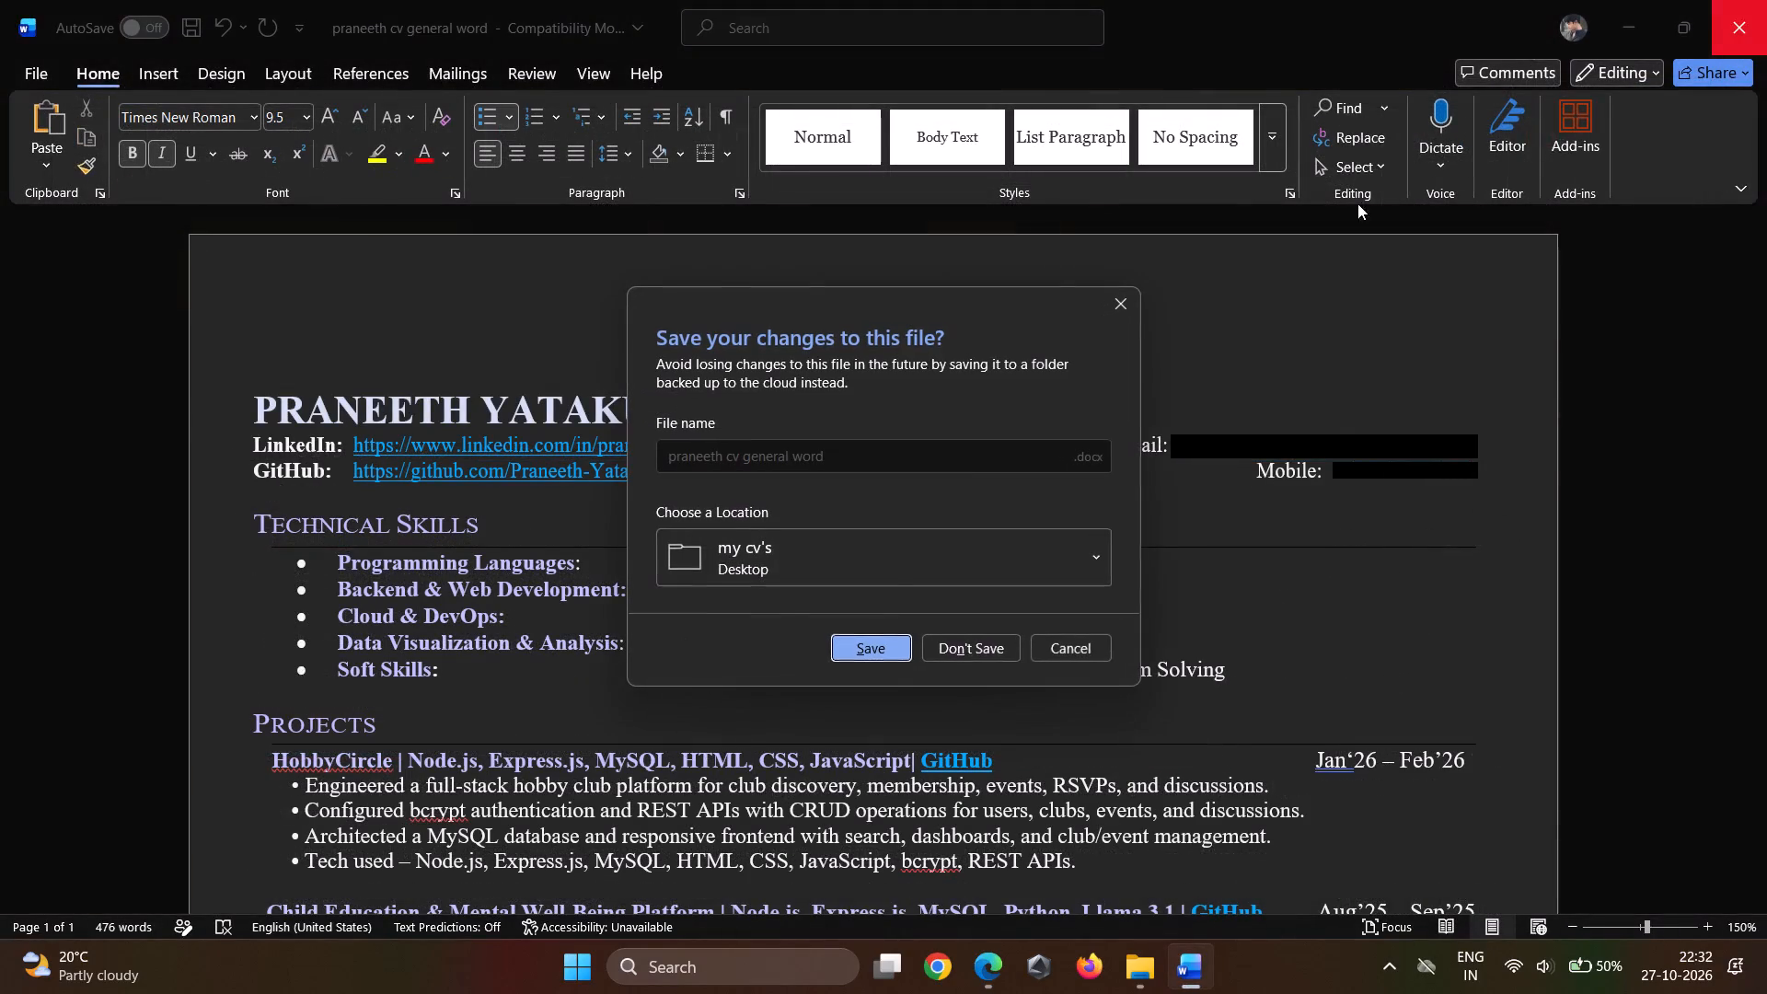
pyautogui.click(845, 639)
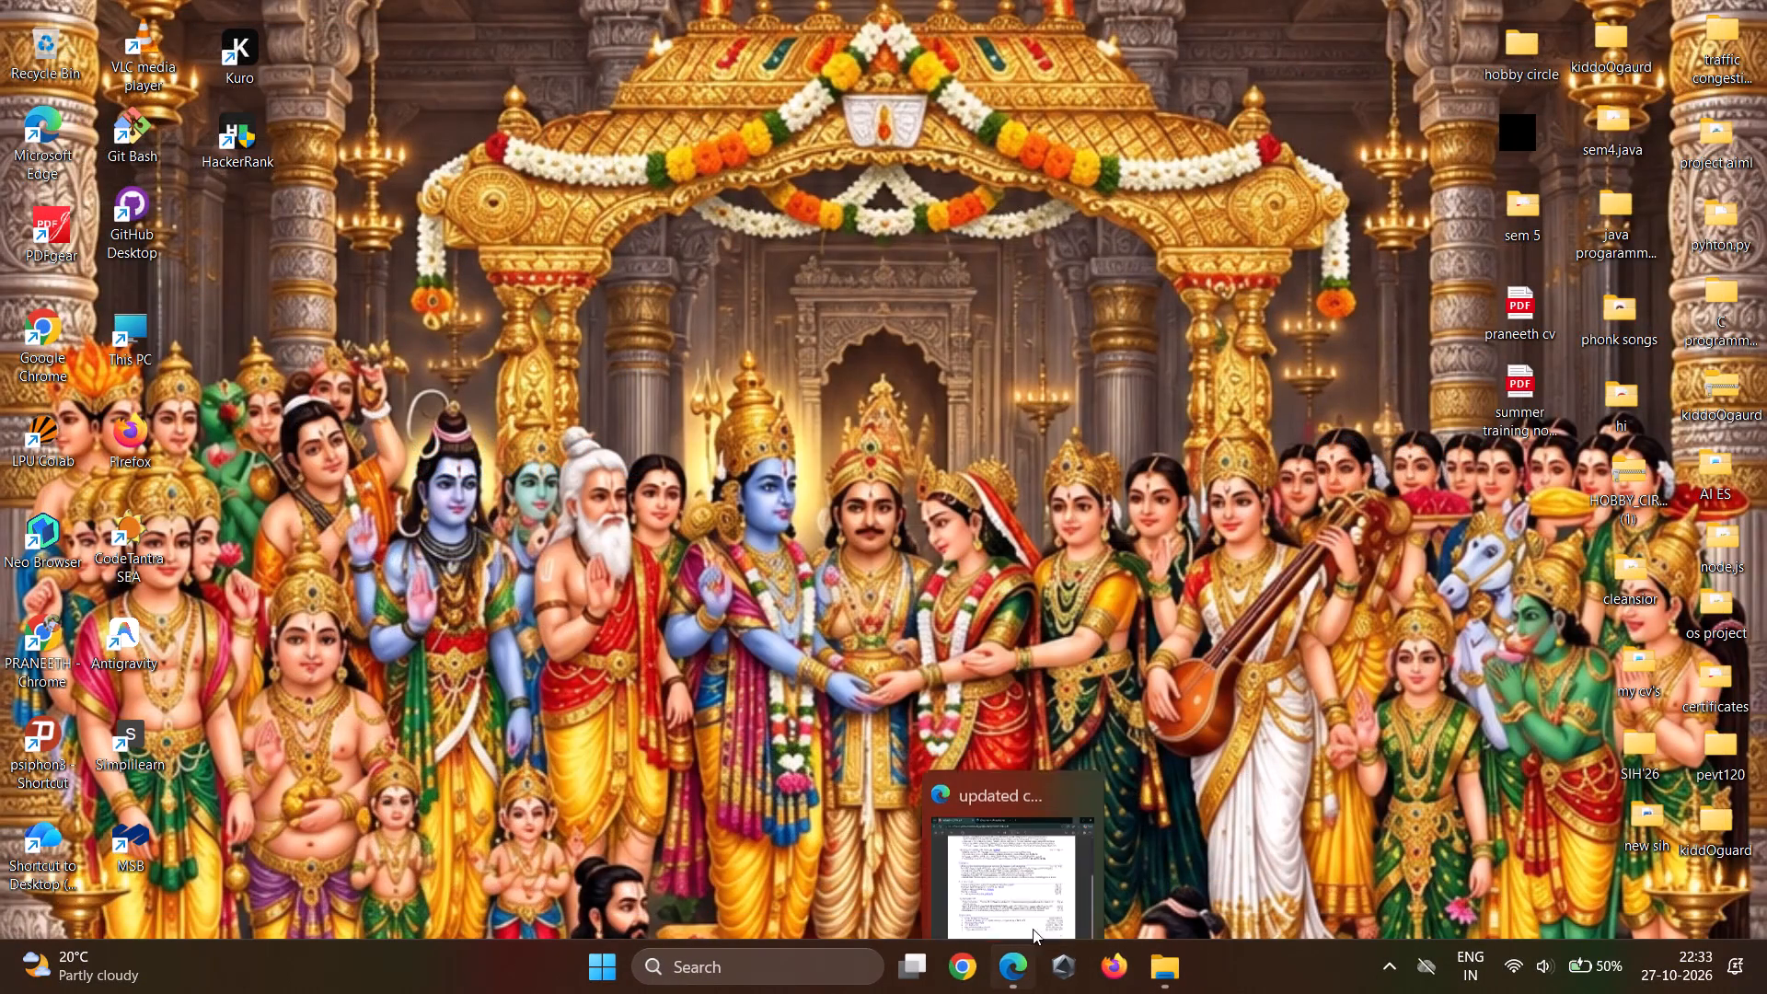
# Close the Edge window with the updated CV and all open File Explorer windows, including Home and Downloads.
pyautogui.click(1072, 763)
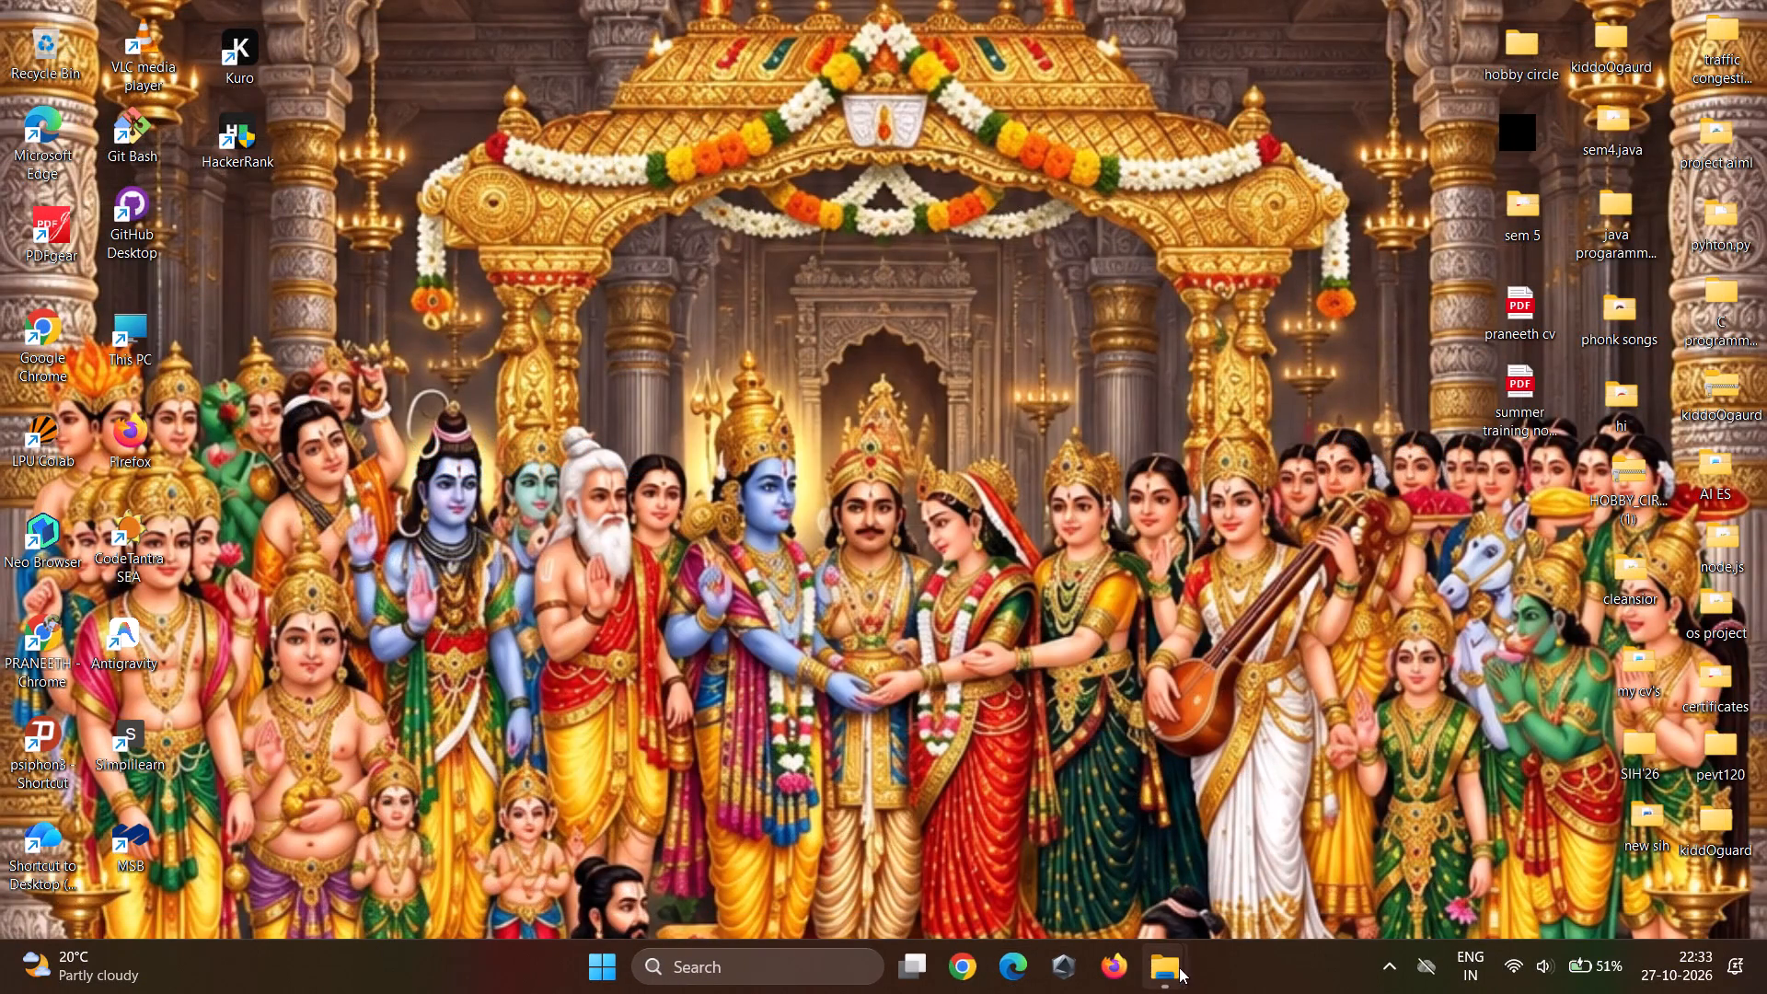
pyautogui.click(1139, 768)
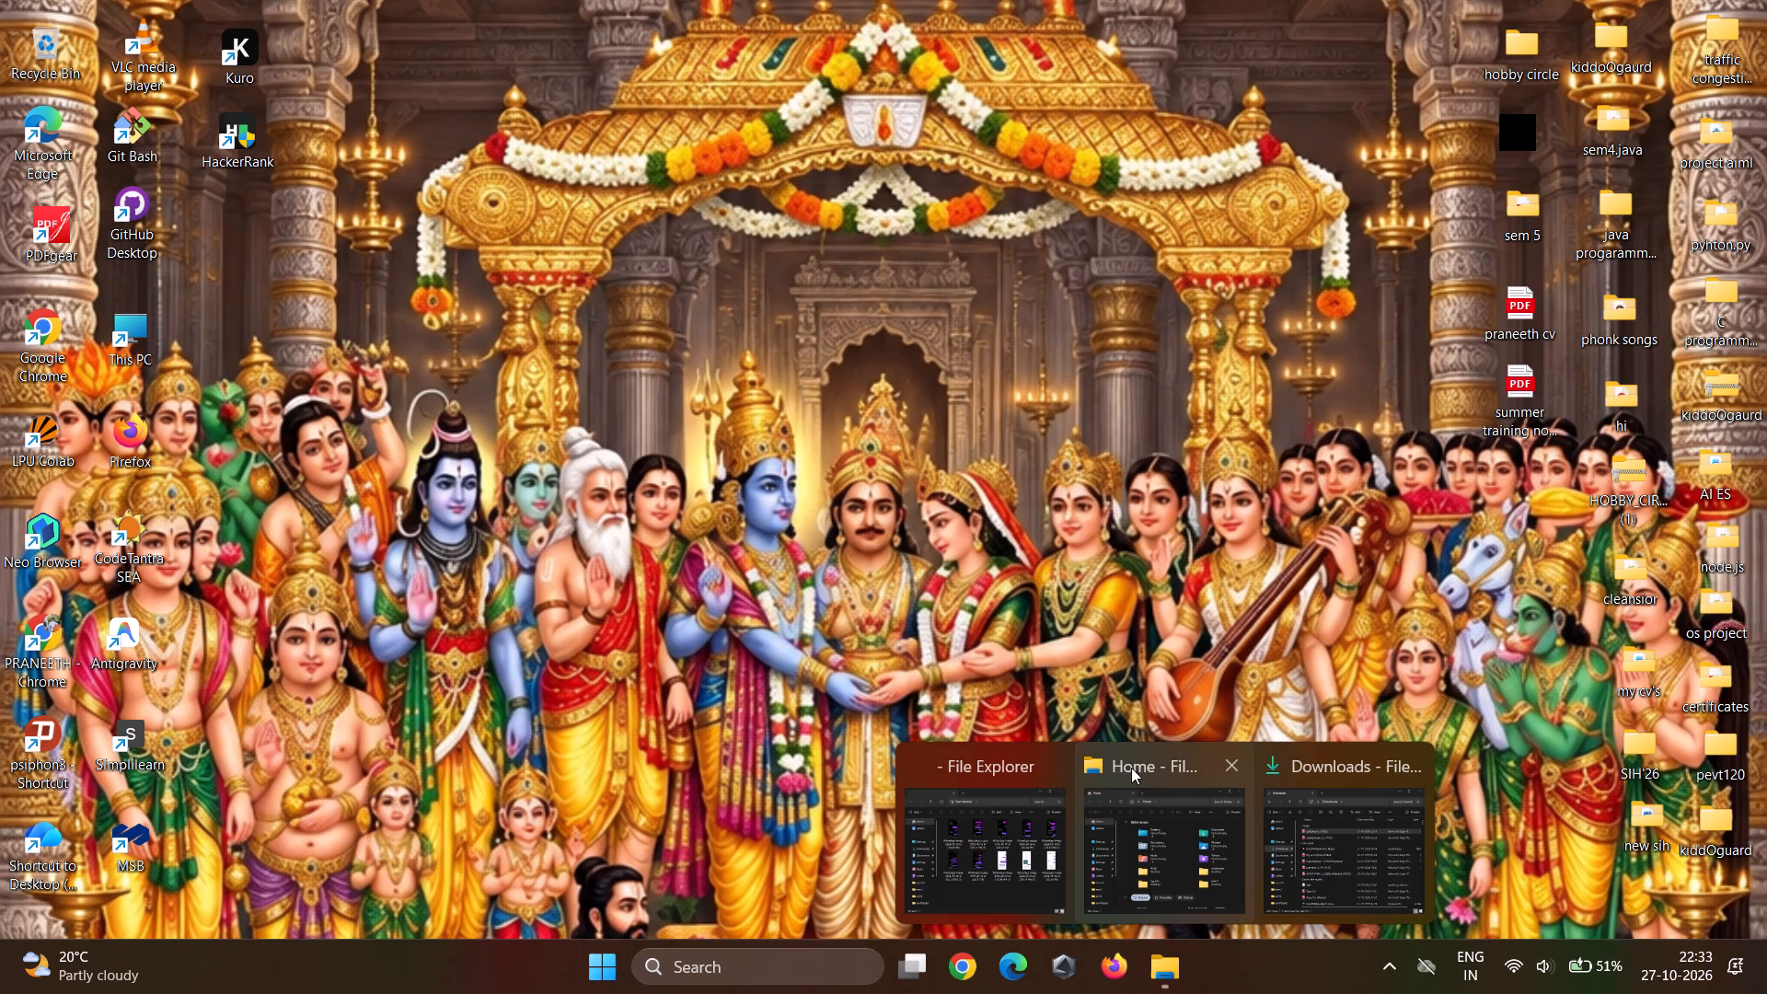
pyautogui.click(1040, 761)
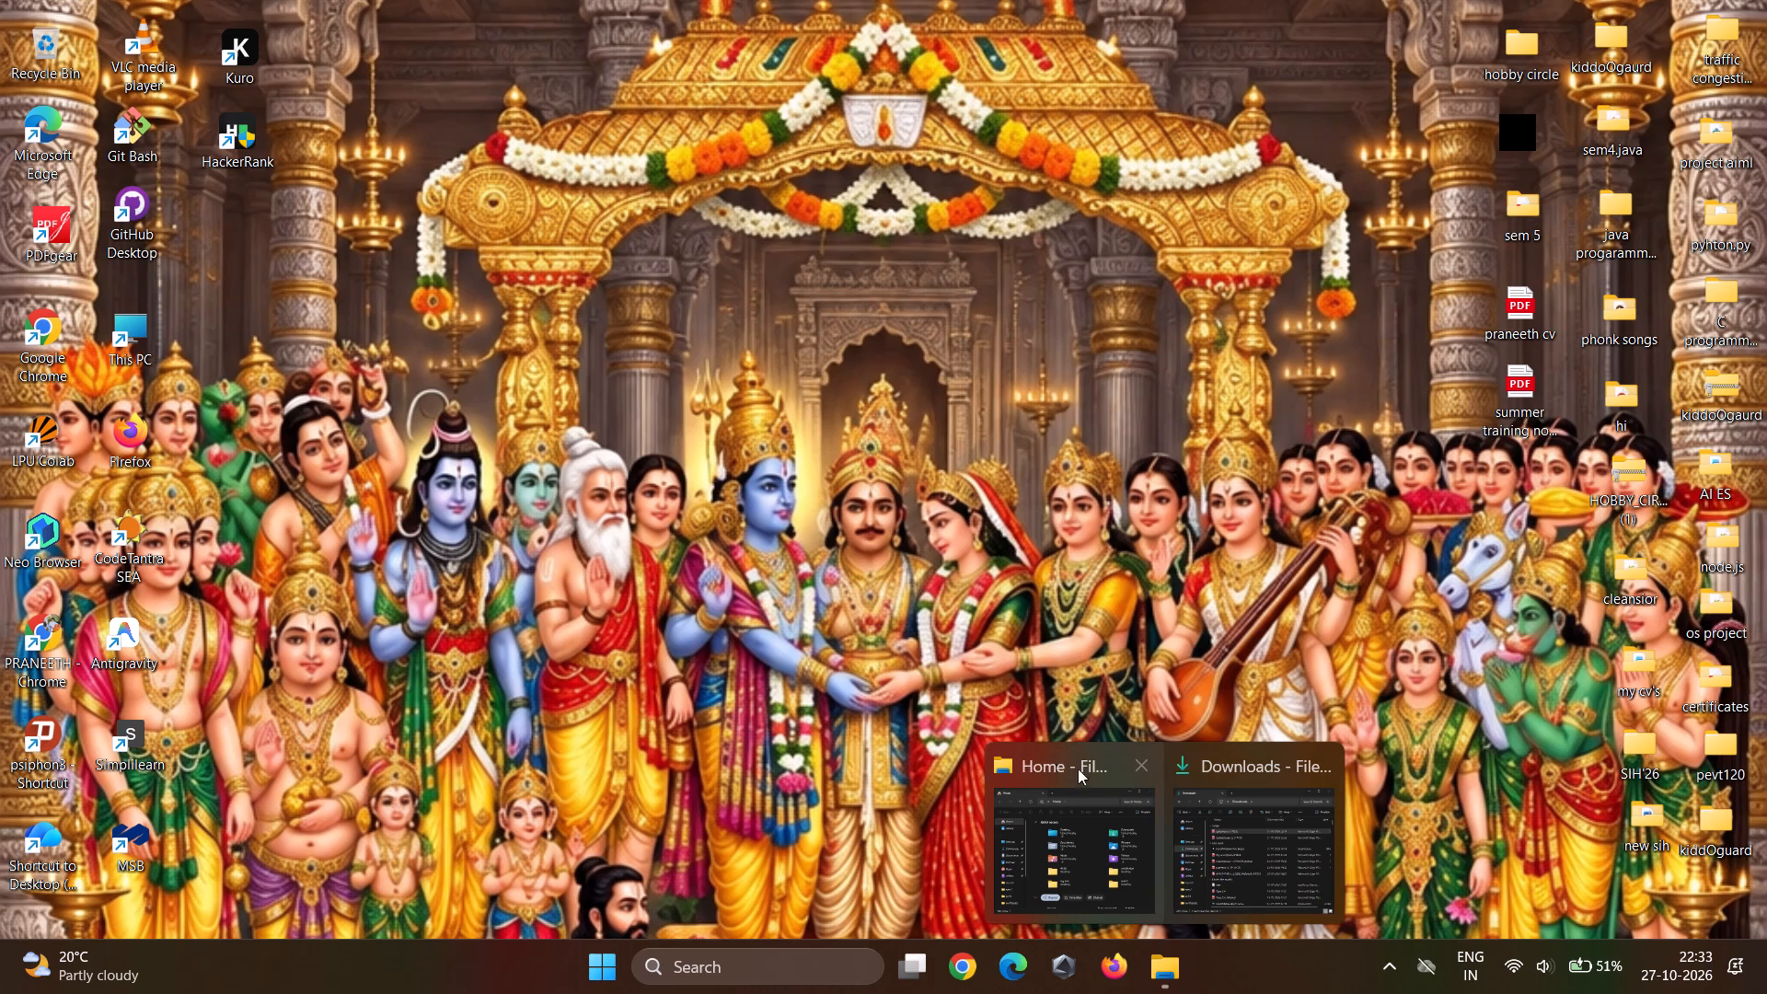
pyautogui.click(1142, 764)
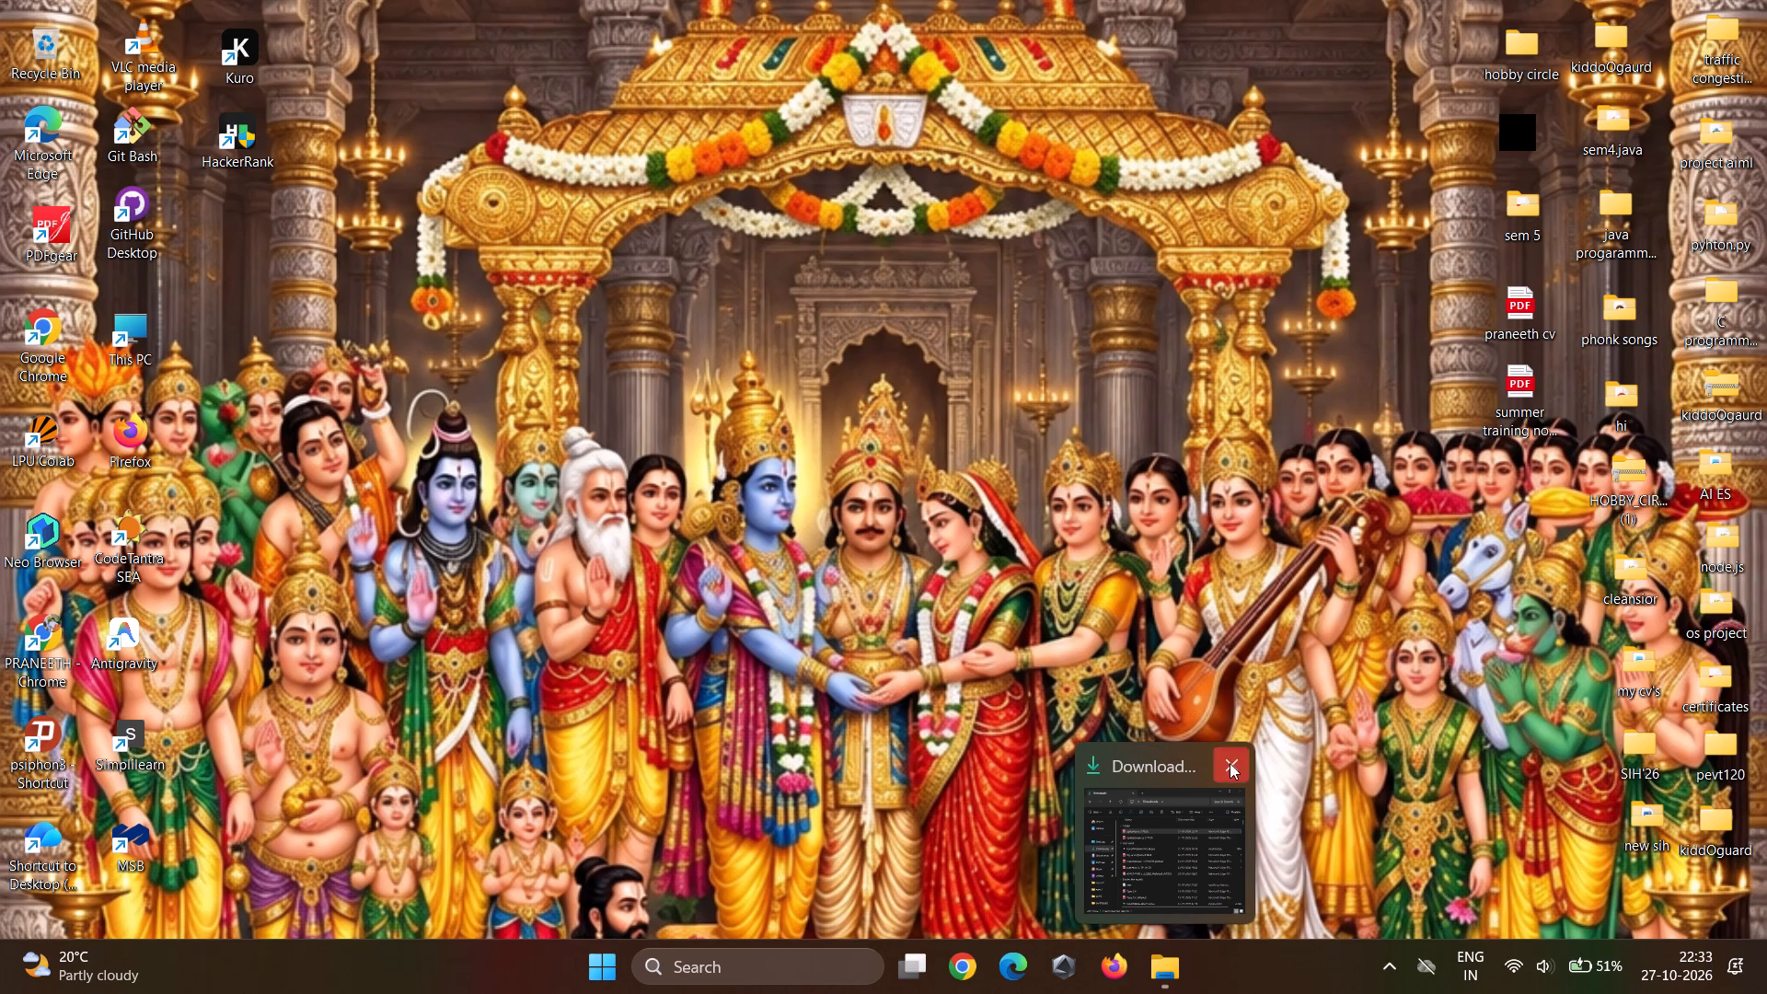
pyautogui.click(1230, 763)
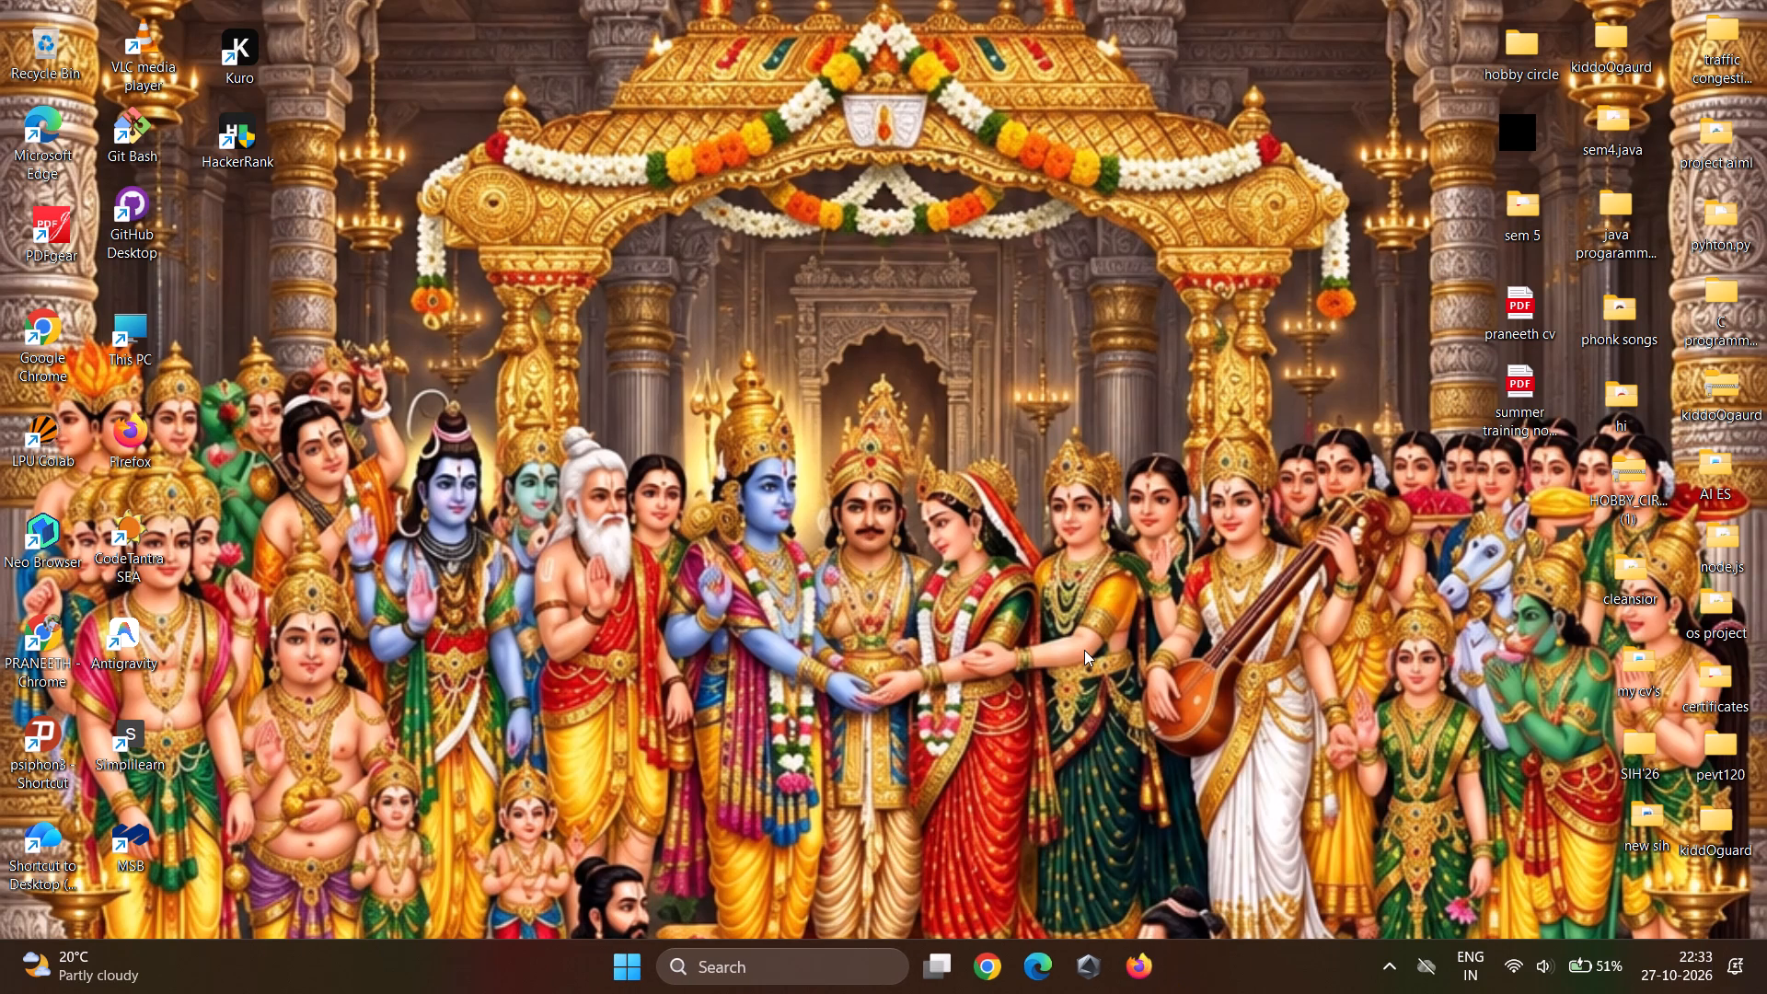